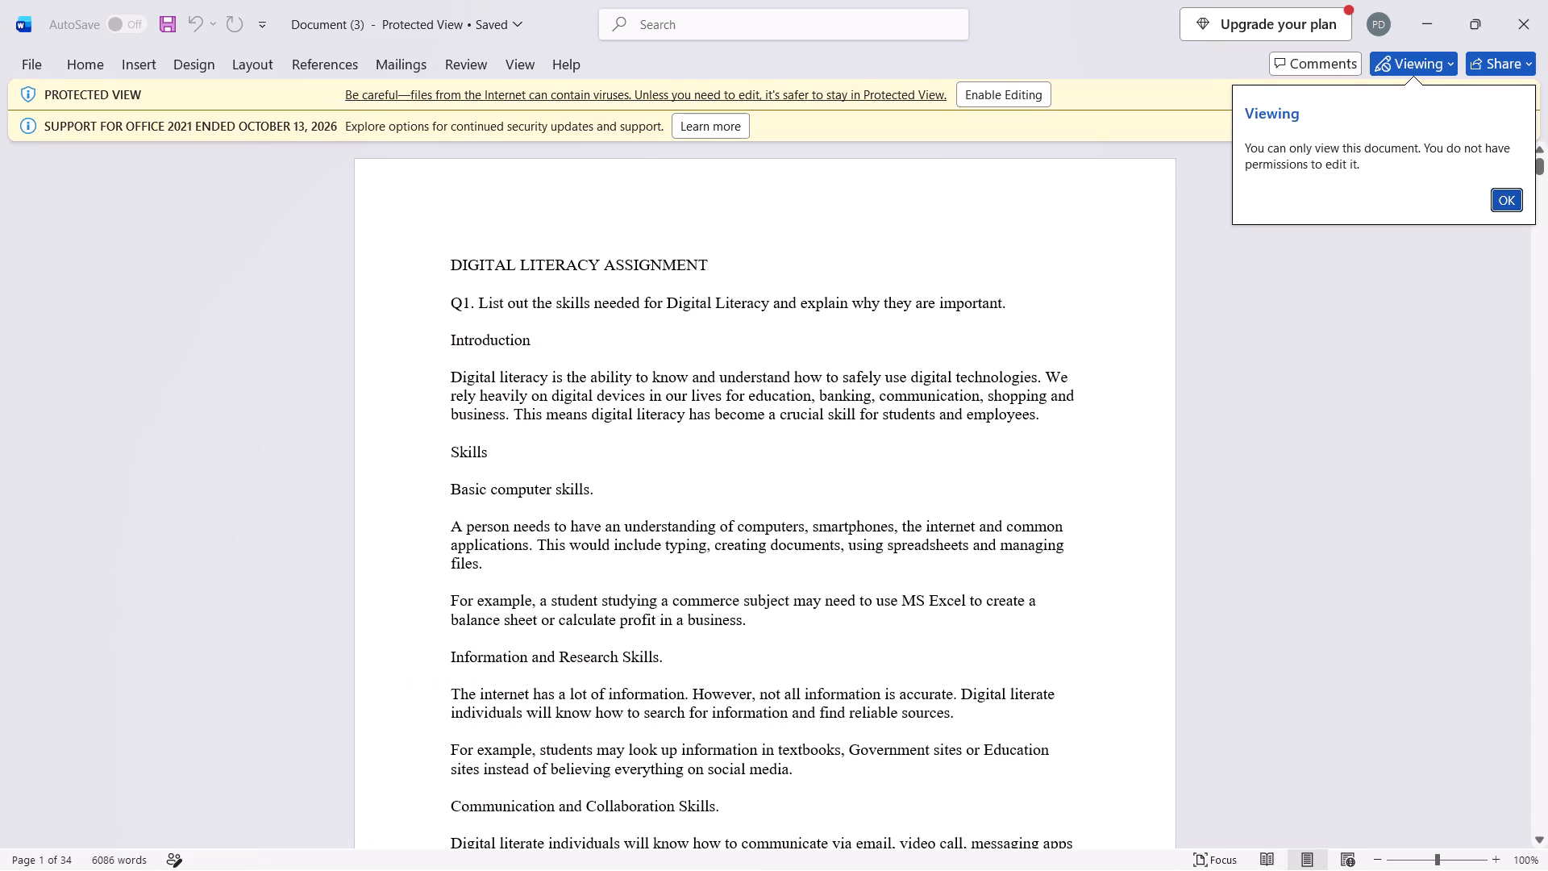
Read through the opening pages of the Digital Literacy assignment, covering the Q1 skills answer and the Q2 CPU block diagram section.
scroll(464, 480, "down", 2)
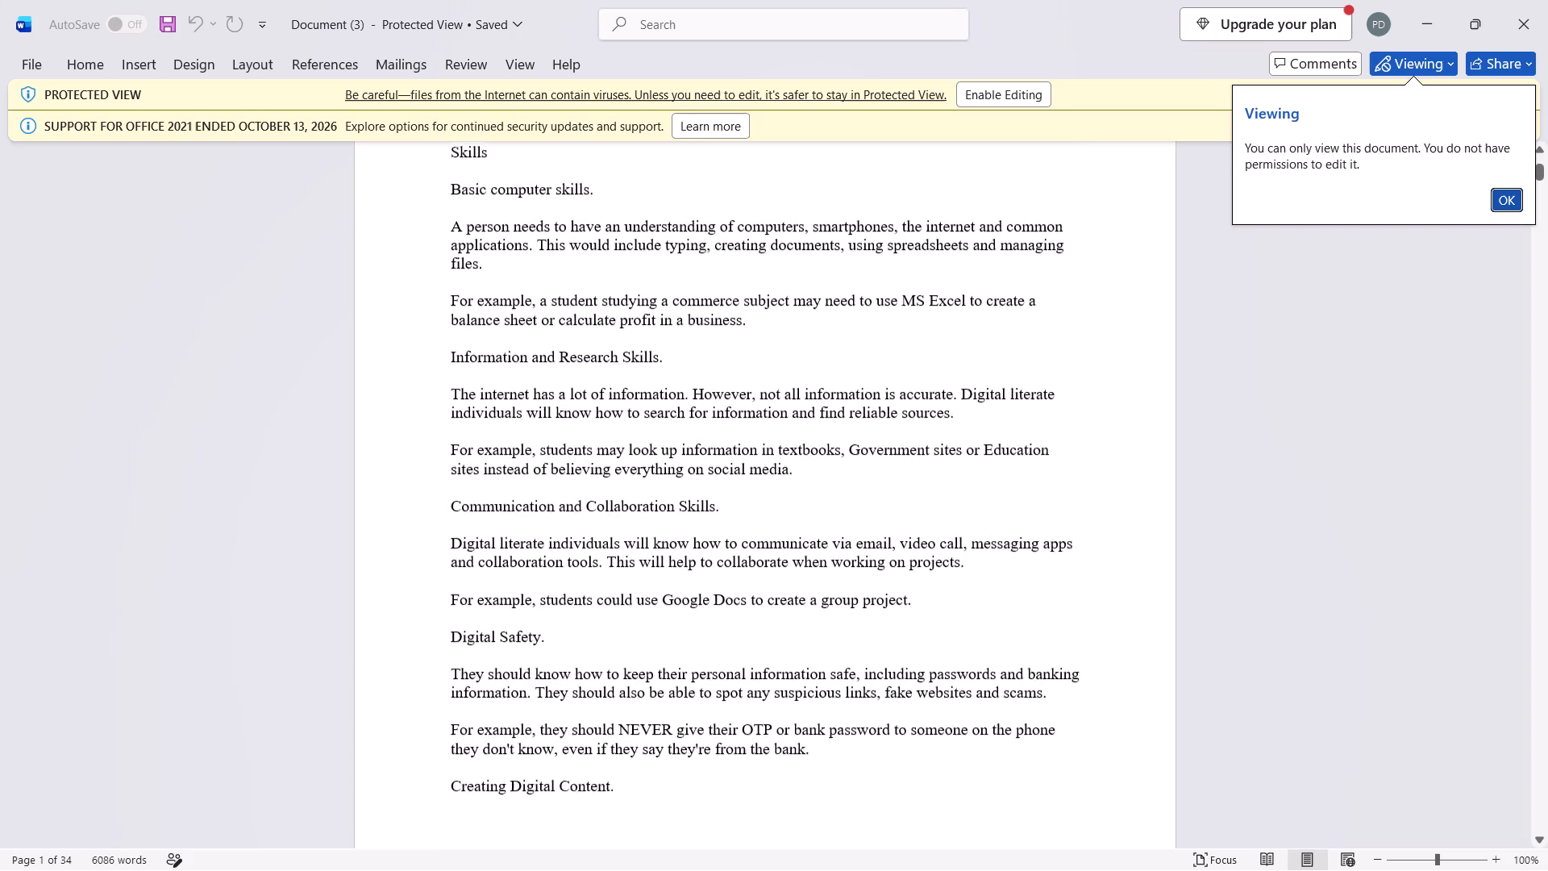
scroll(464, 480, "down", 6)
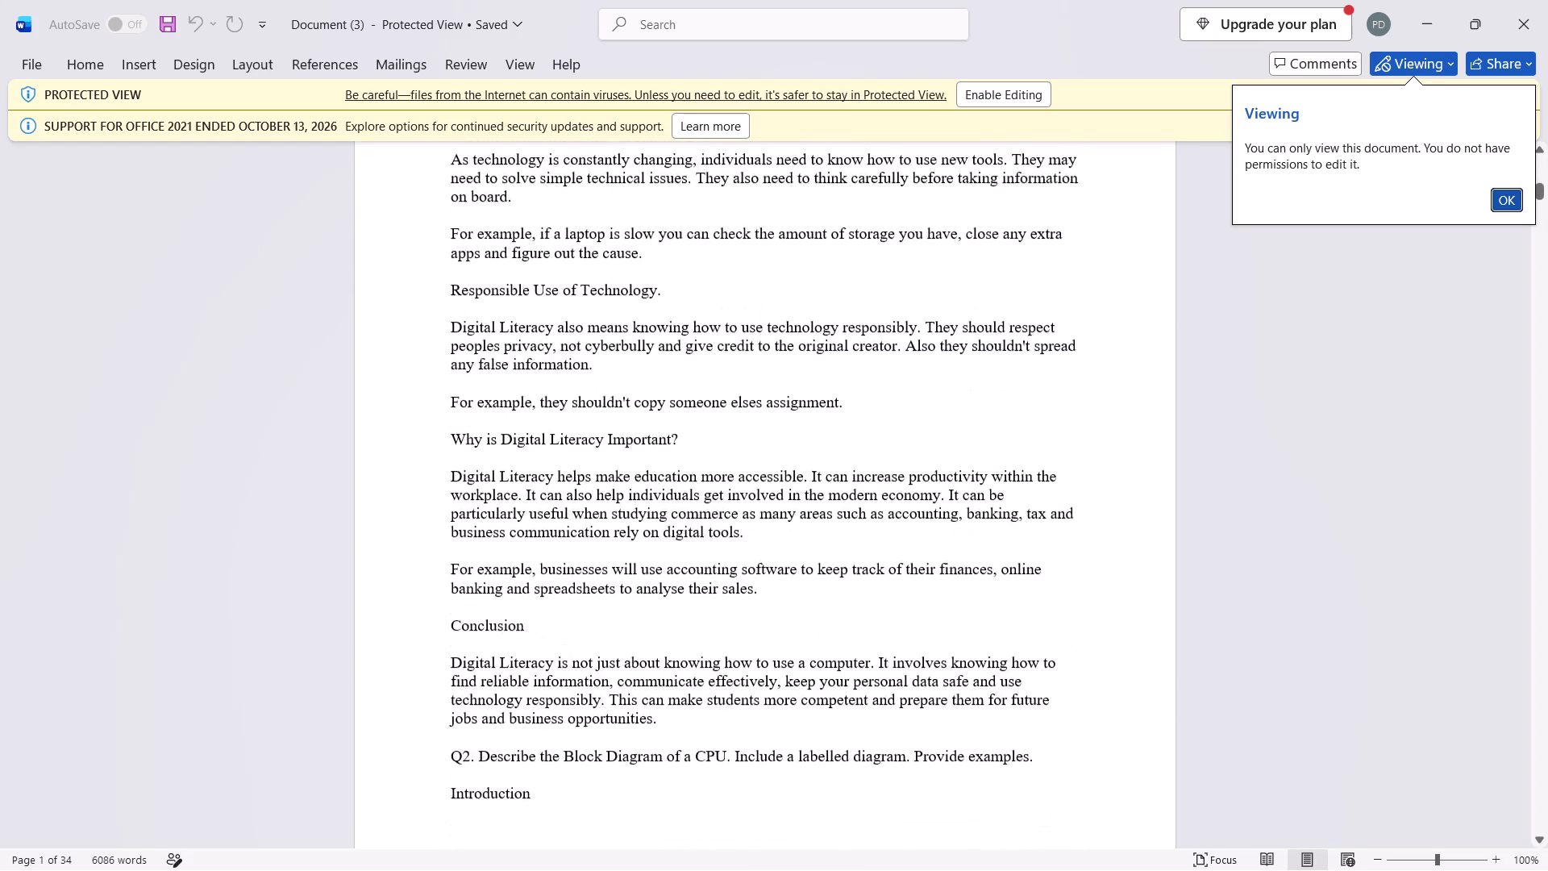
scroll(464, 480, "down", 2)
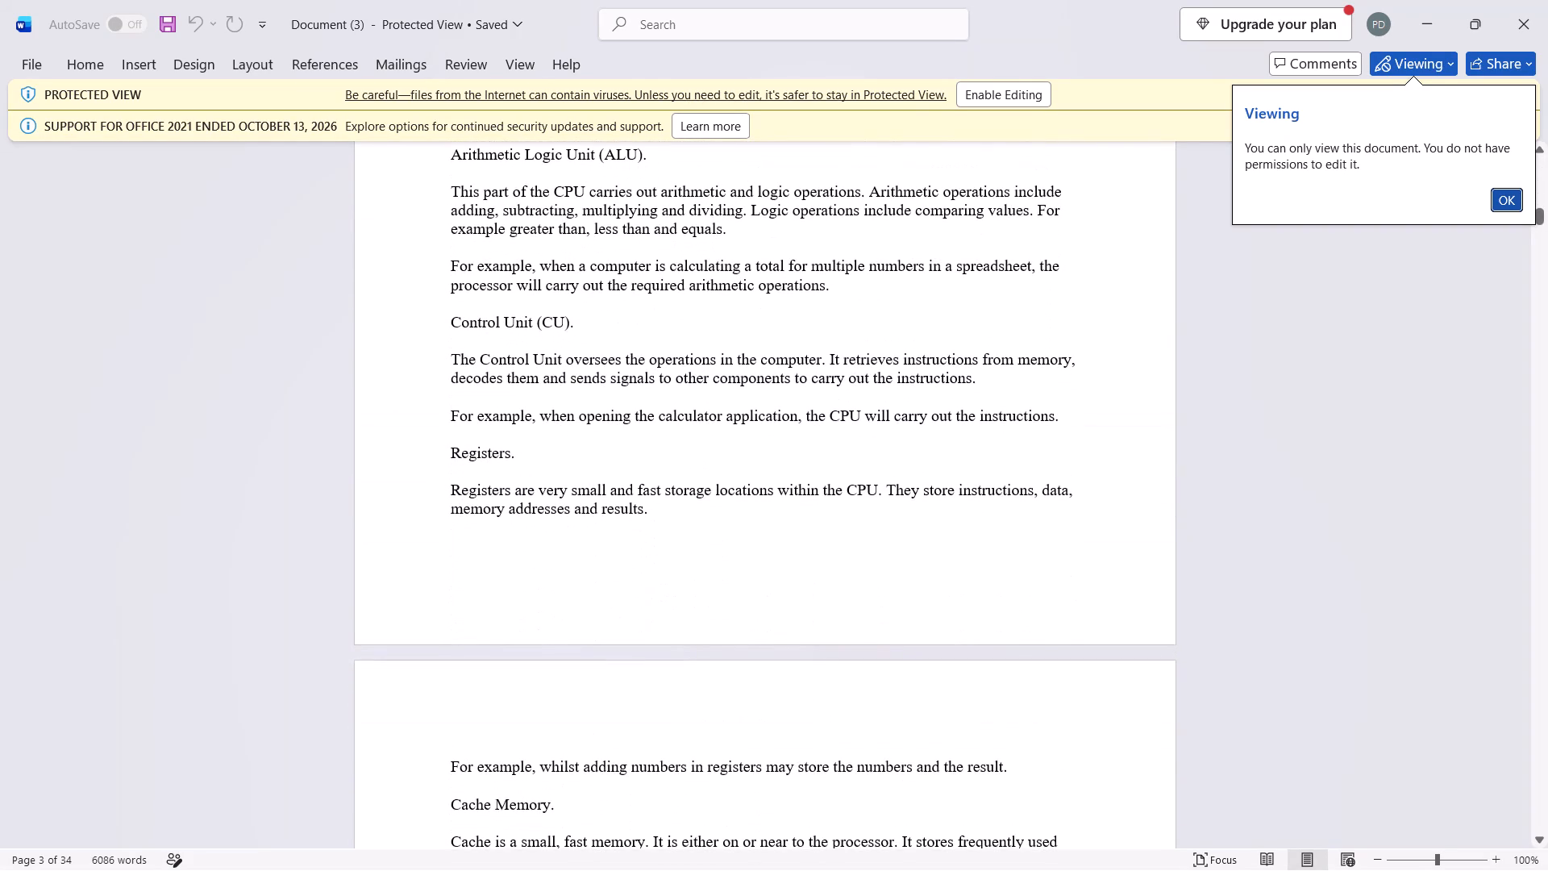
scroll(464, 480, "down", 3)
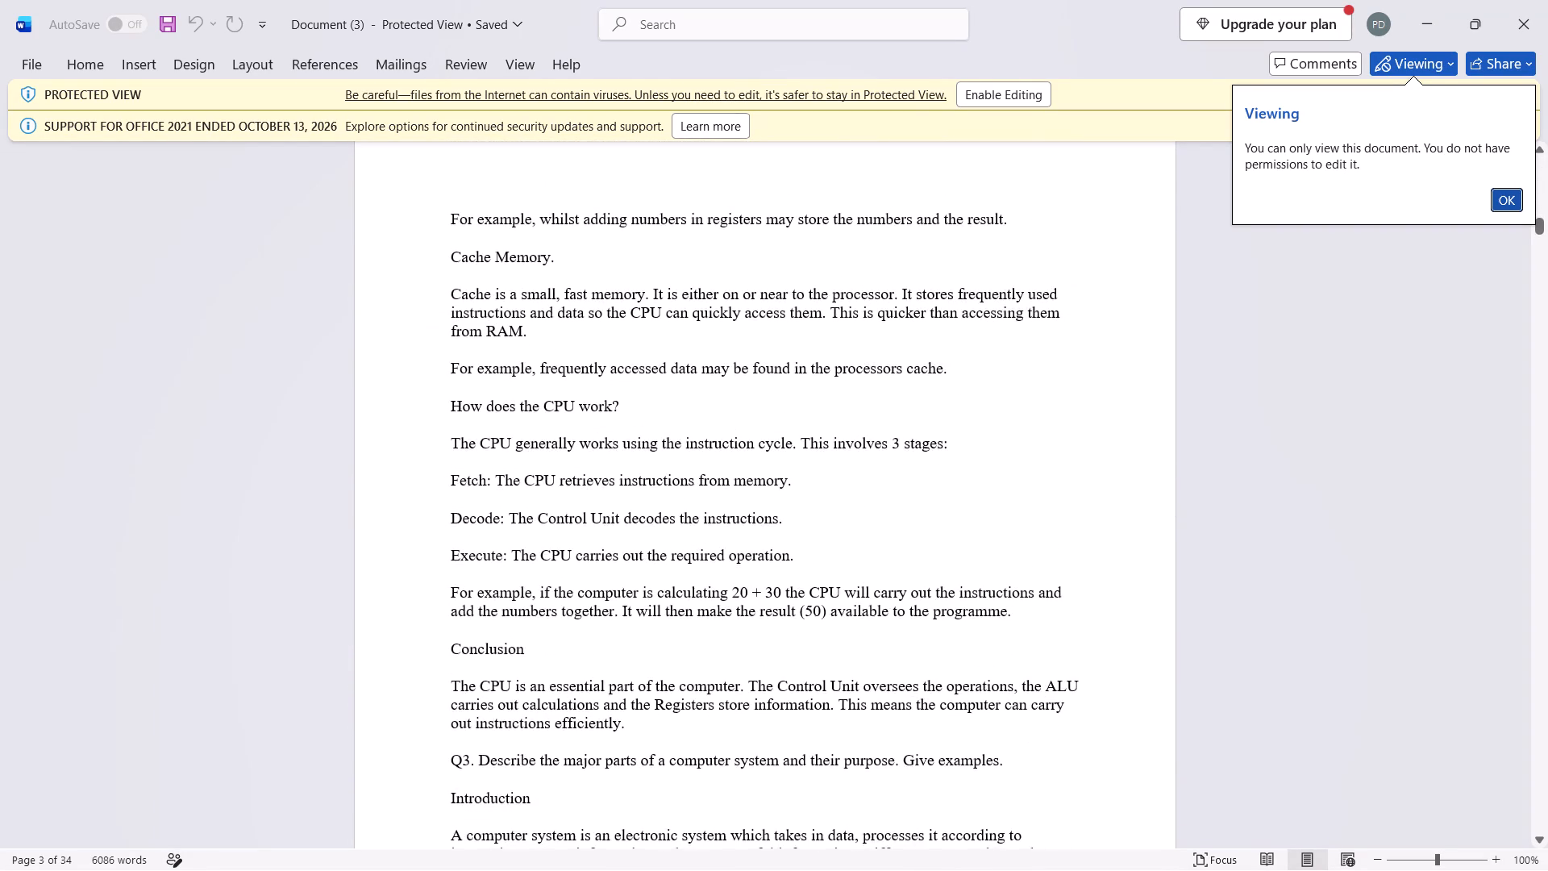
scroll(464, 480, "up", 5)
scroll(464, 480, "down", 2)
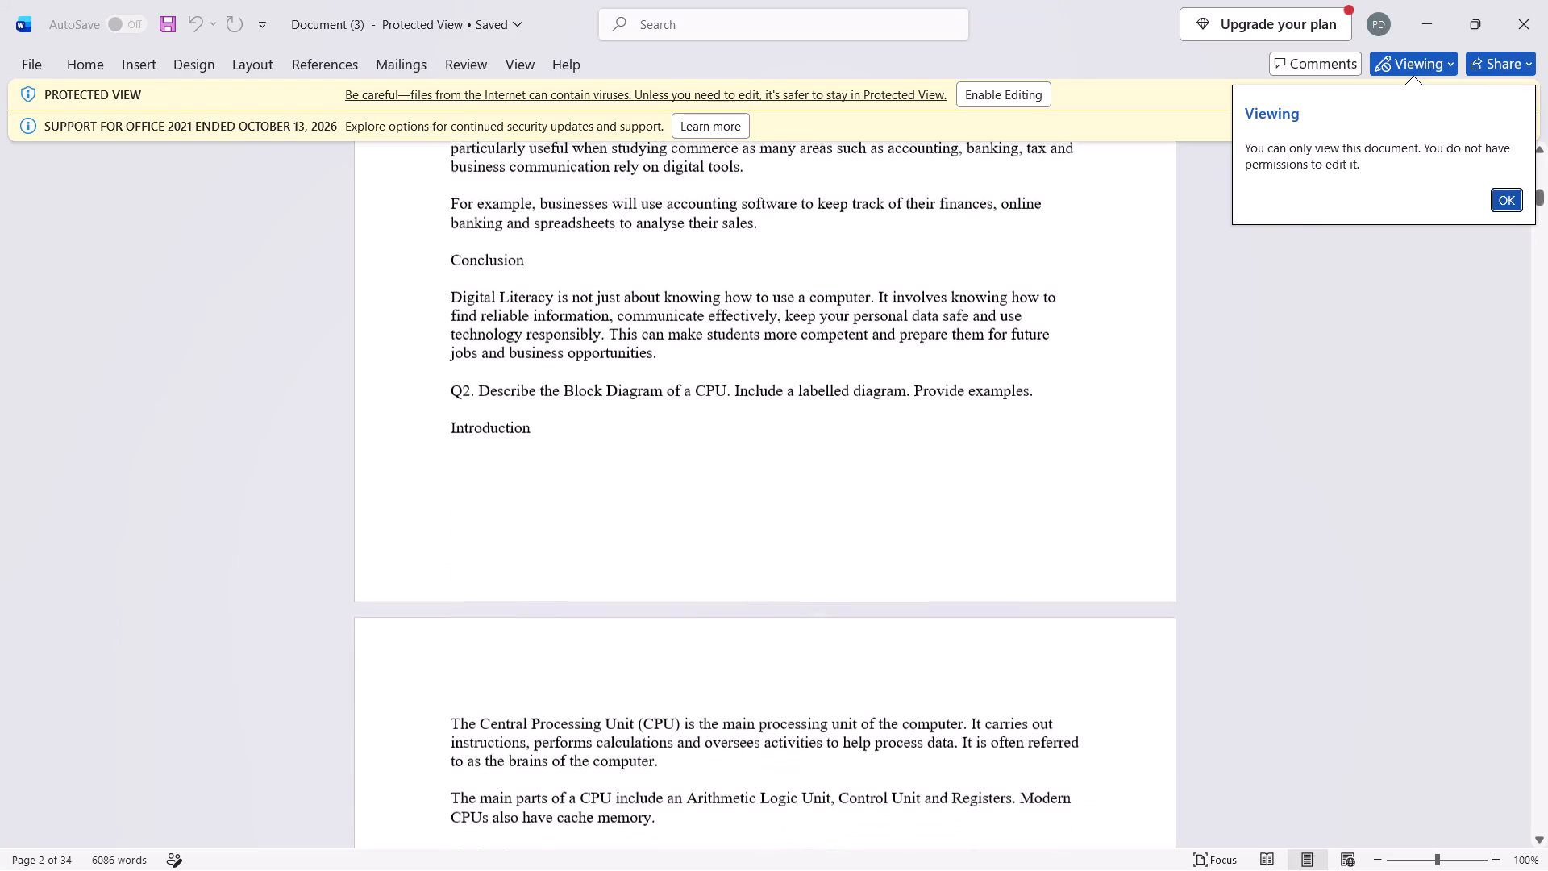
scroll(464, 480, "down", 3)
scroll(464, 480, "up", 2)
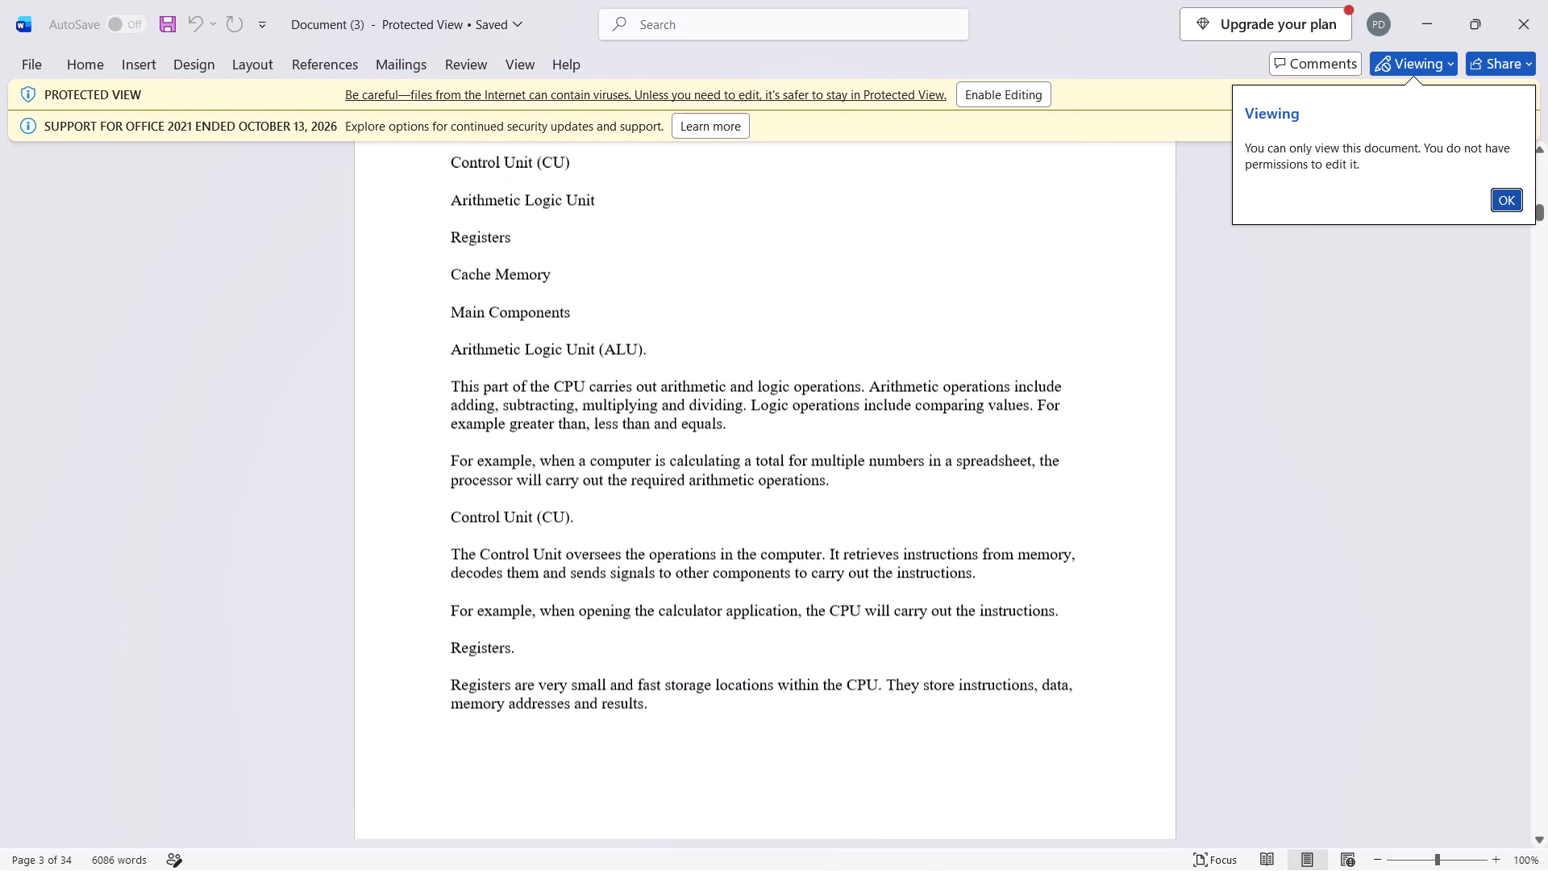
scroll(464, 480, "up", 1)
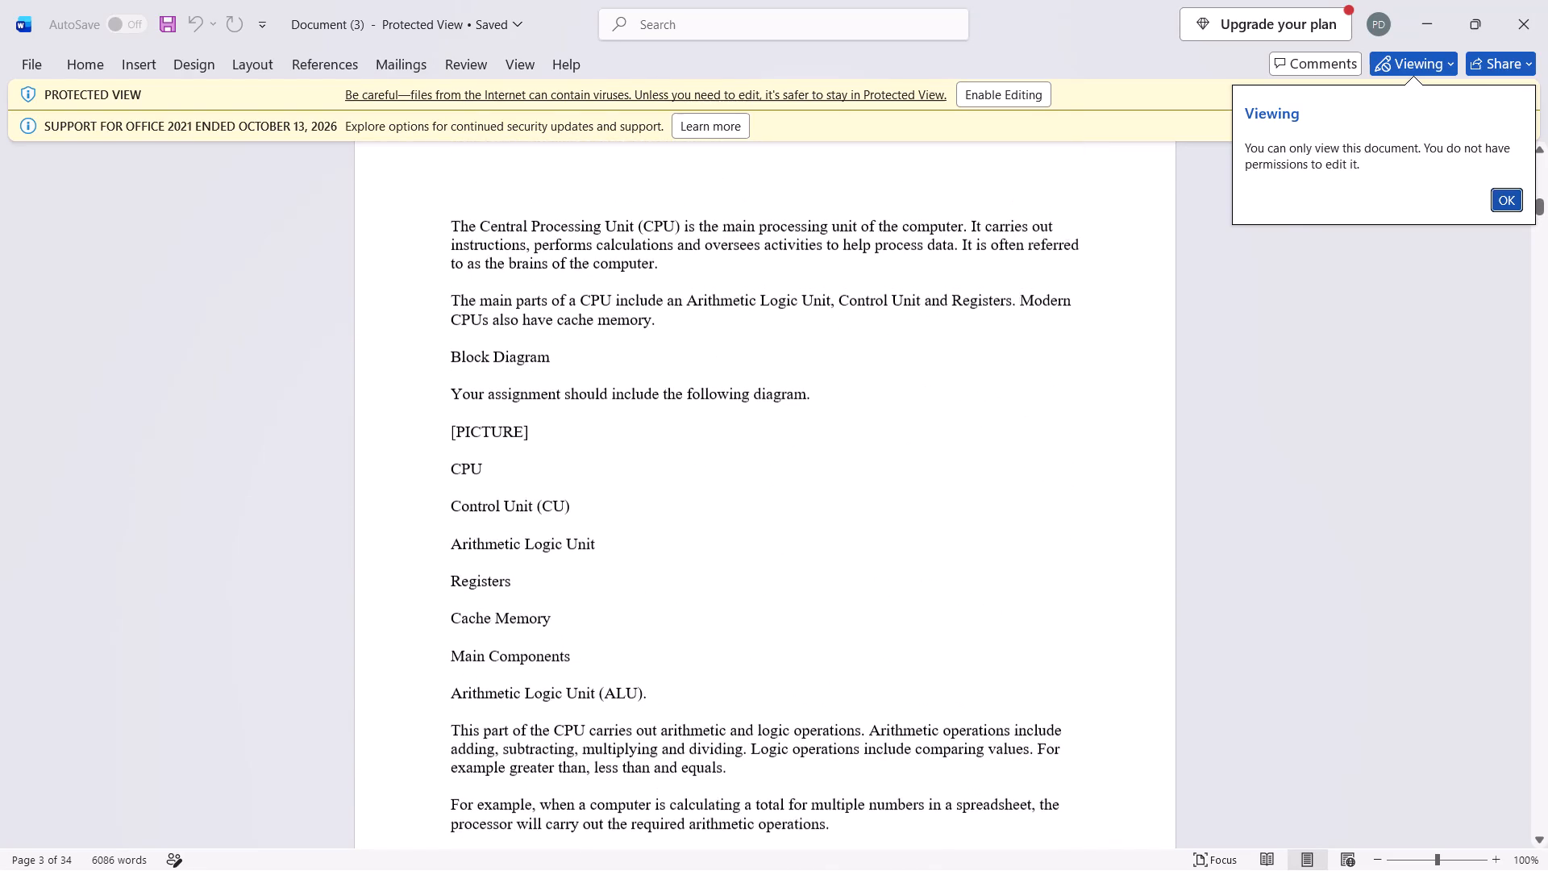
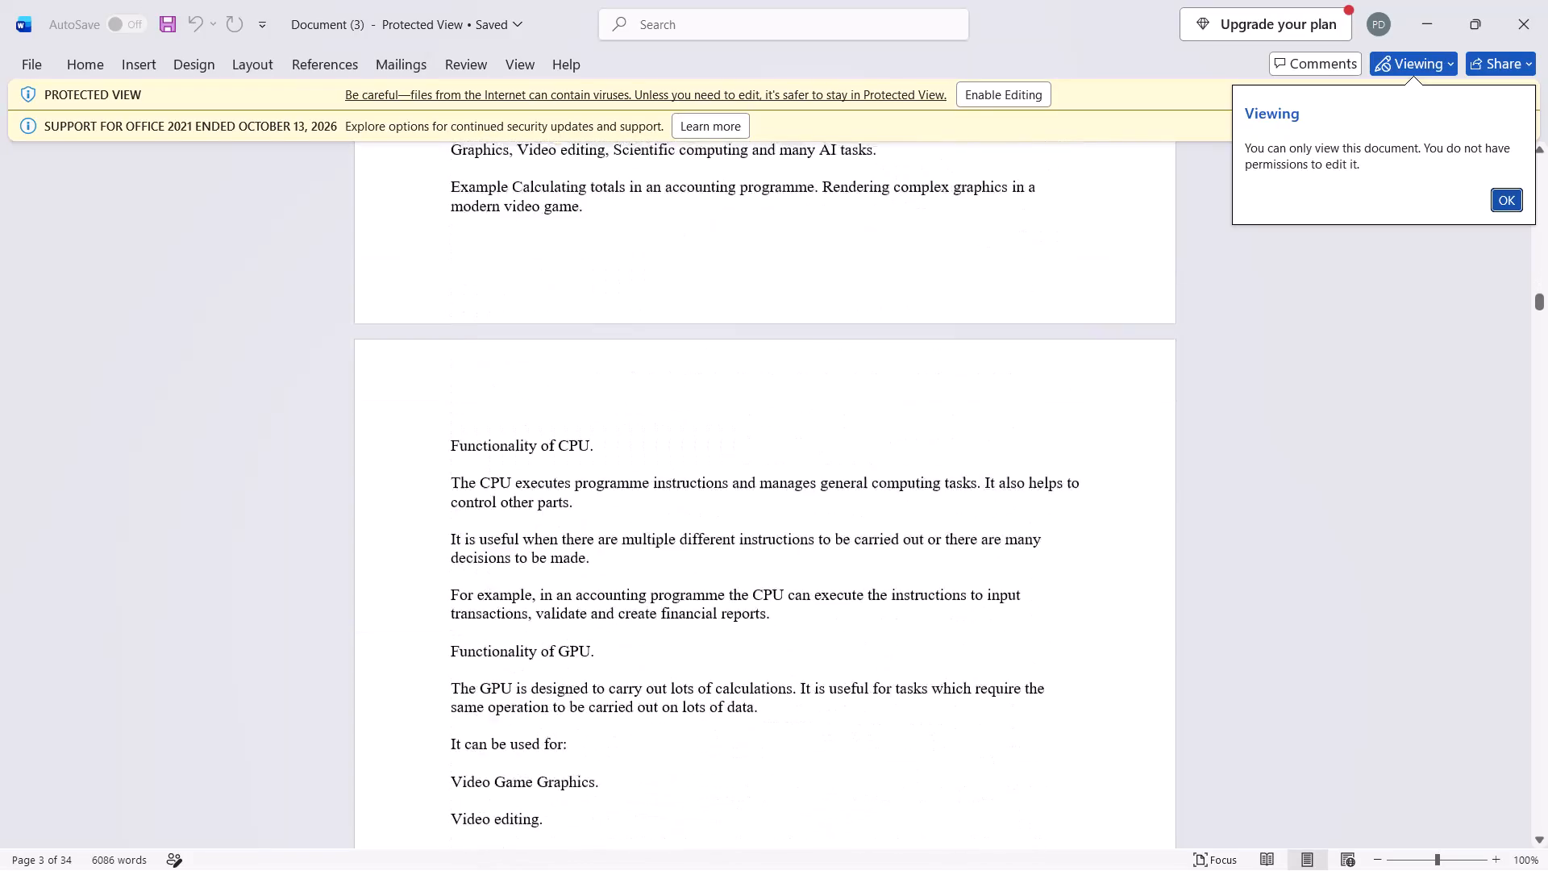
Skim the assignment from the CPU and GPU functionality answers through the assembler, operating system types and client-server model sections.
scroll(464, 480, "down", 4)
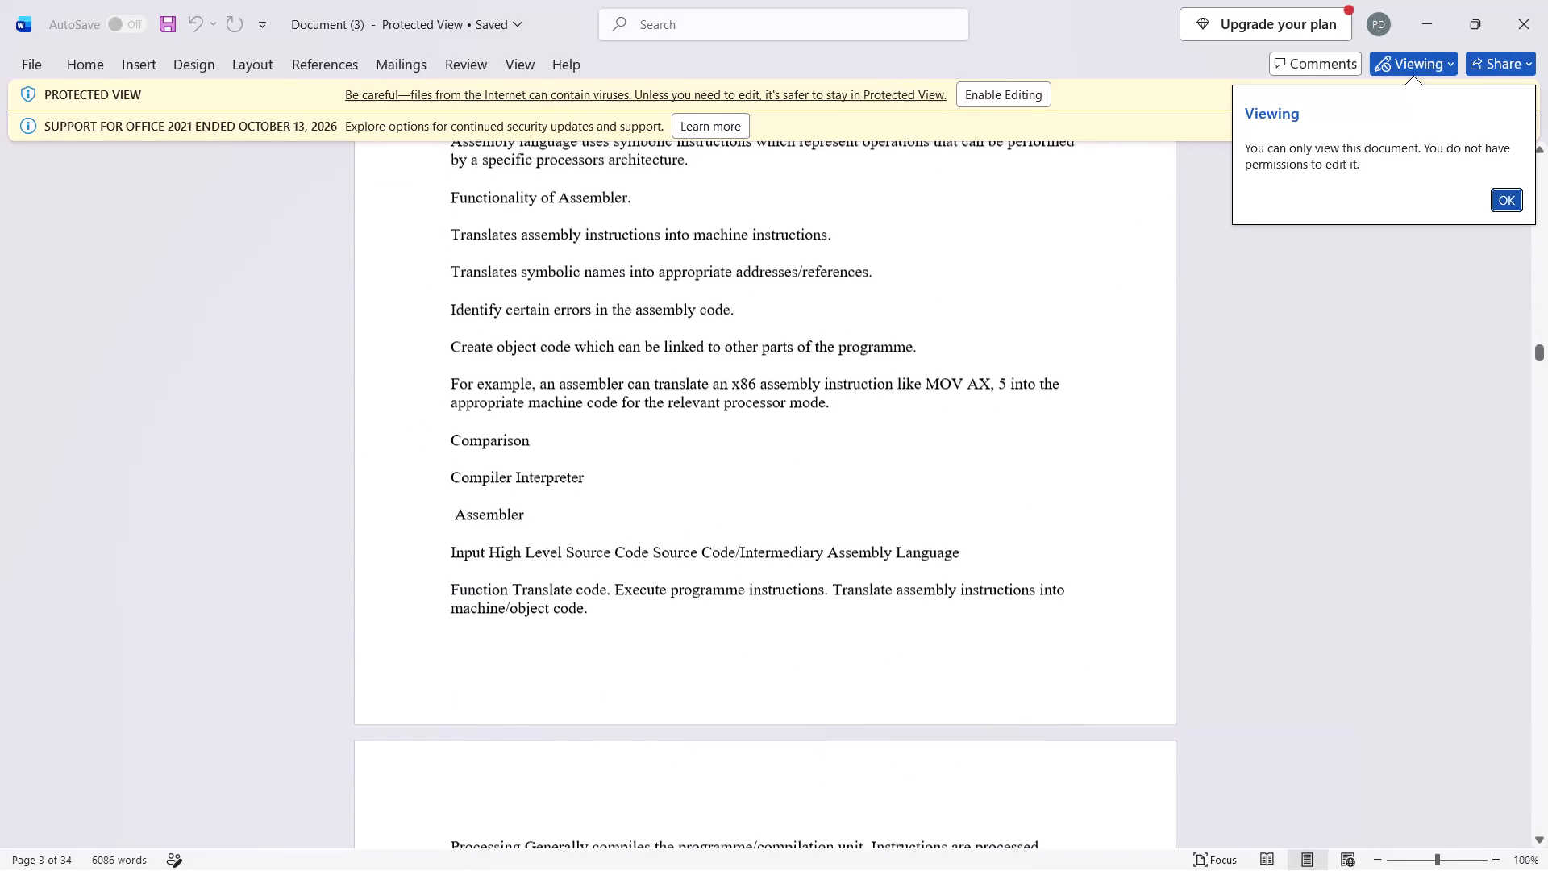
scroll(464, 480, "down", 7)
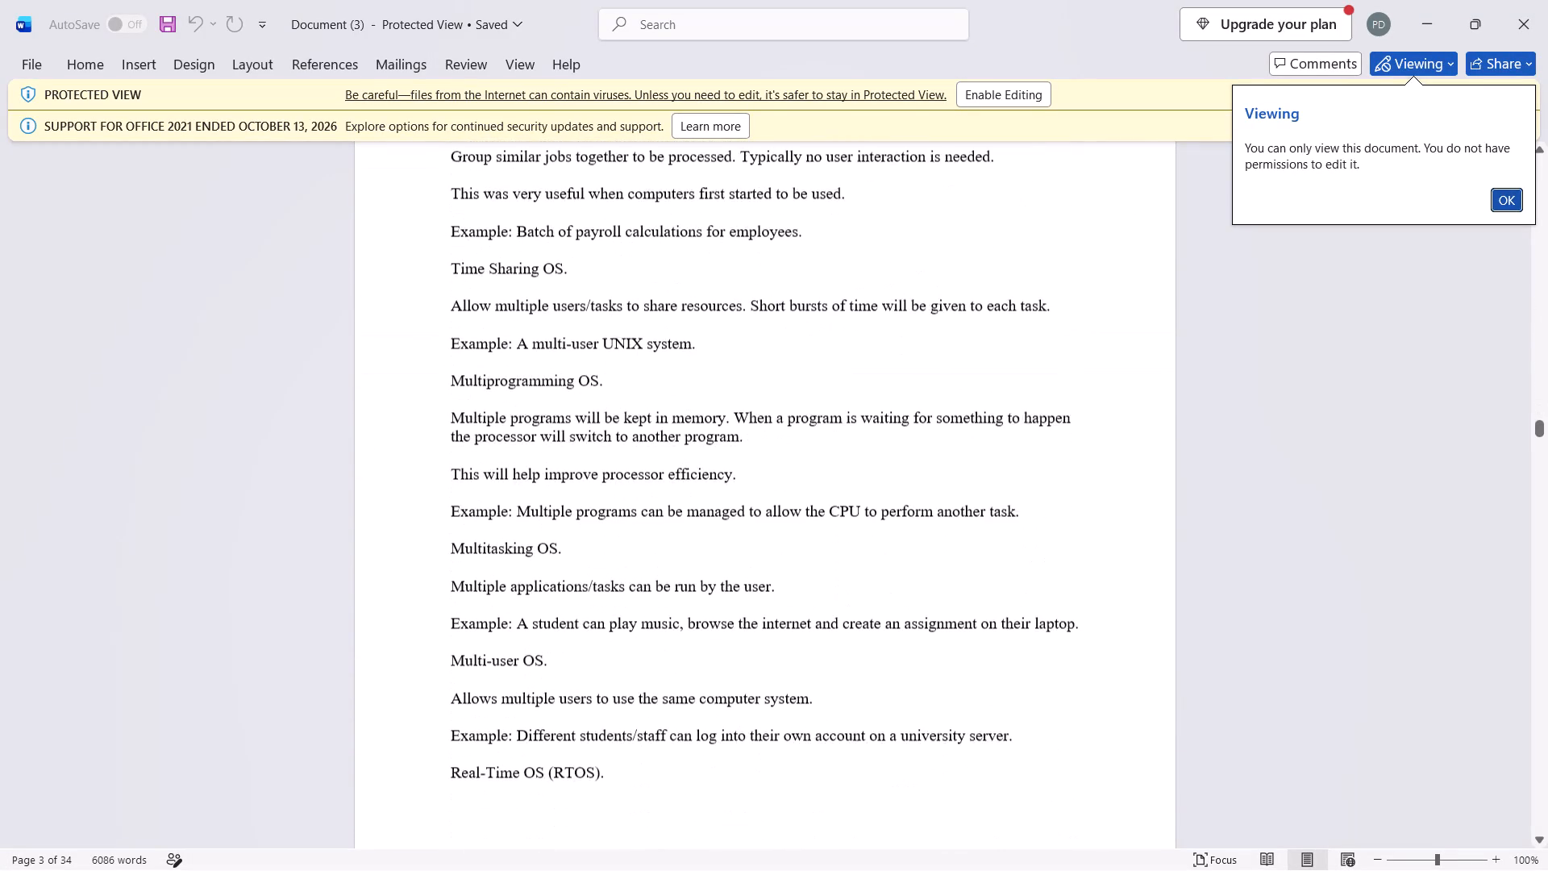
scroll(464, 480, "down", 7)
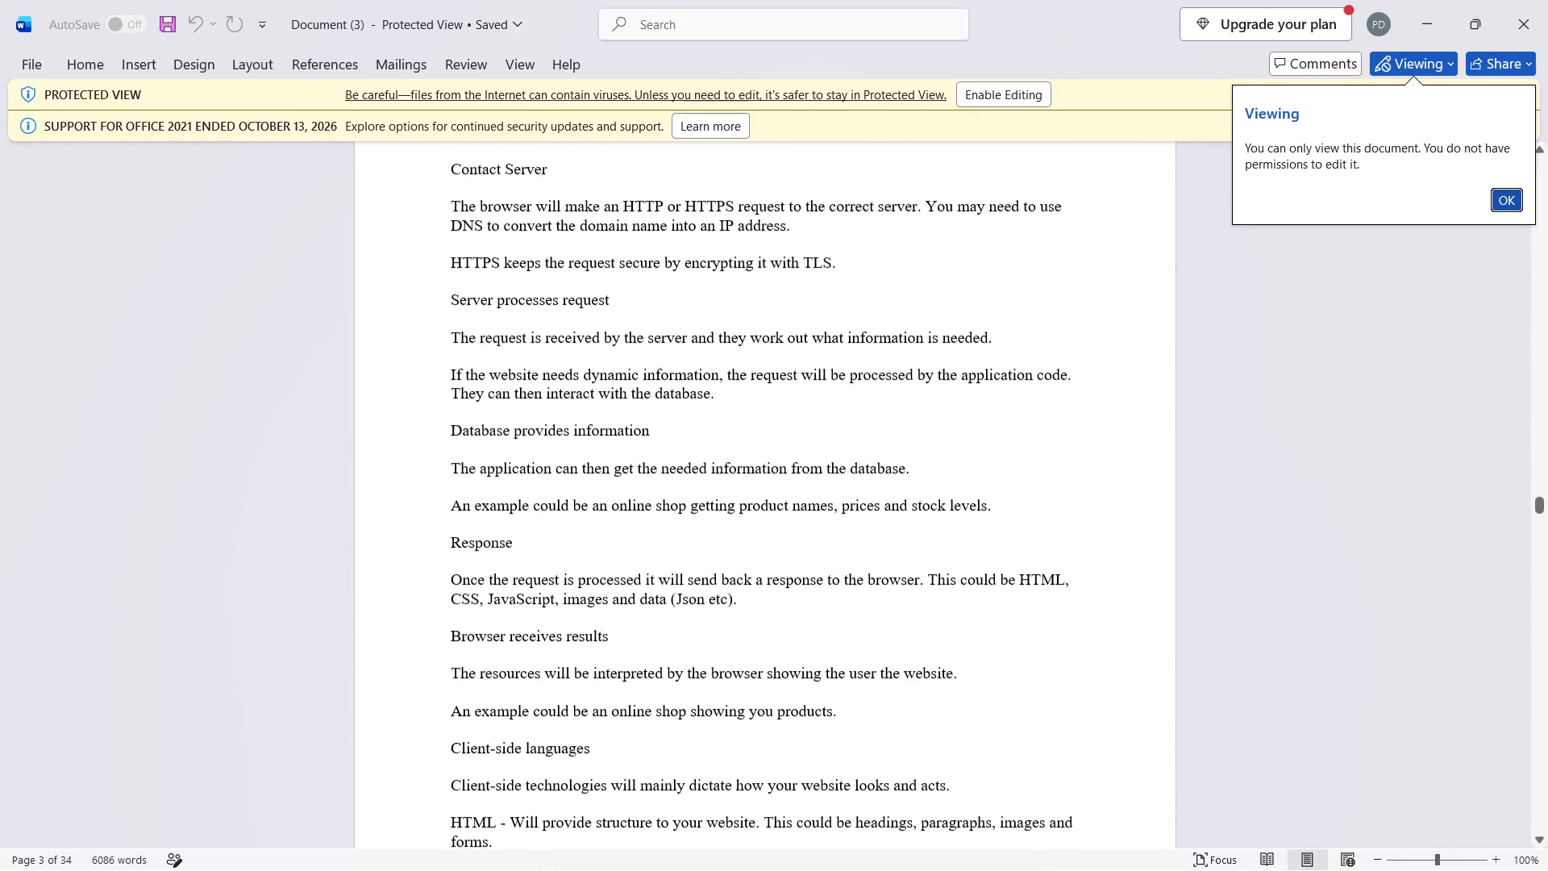
scroll(464, 480, "up", 5)
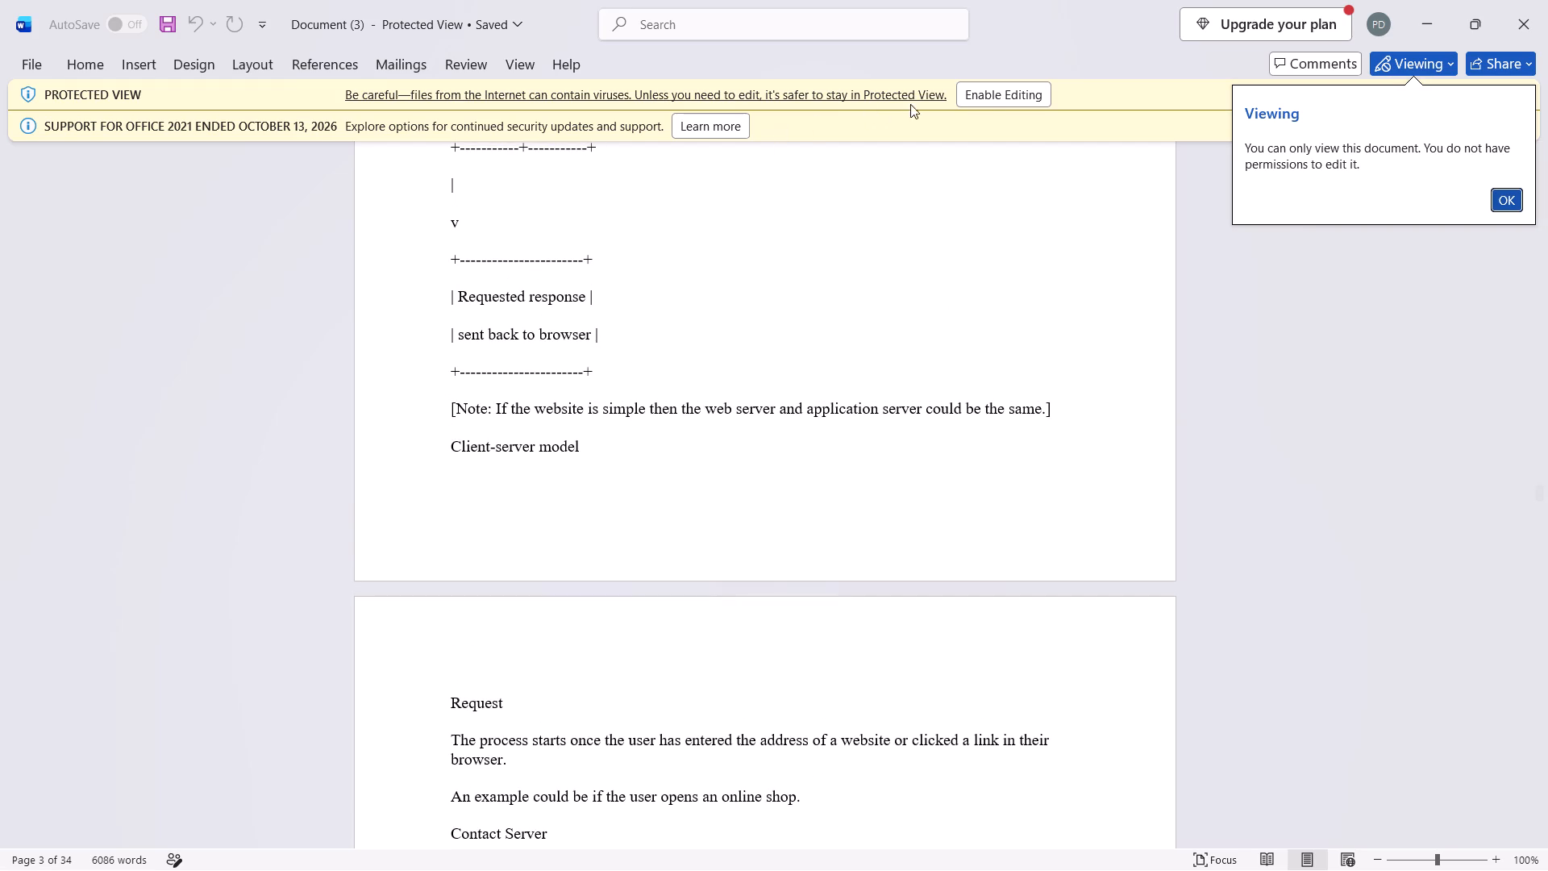
Enable editing of the protected document.
left_click(987, 99)
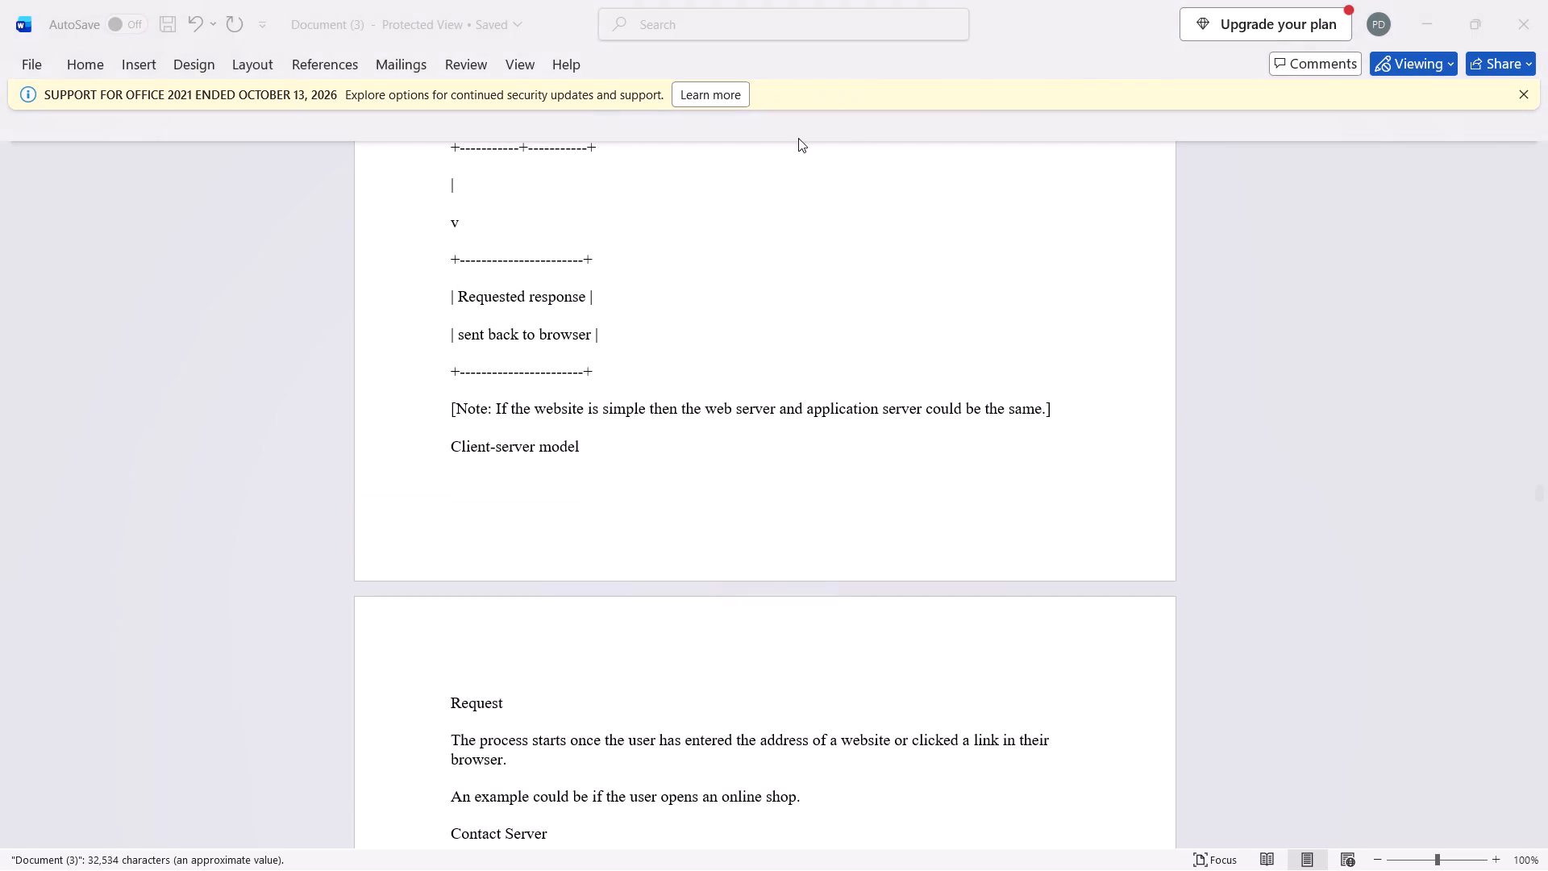
Skim the assignment document's questions and answers through to its last page.
scroll(658, 338, "down", 2)
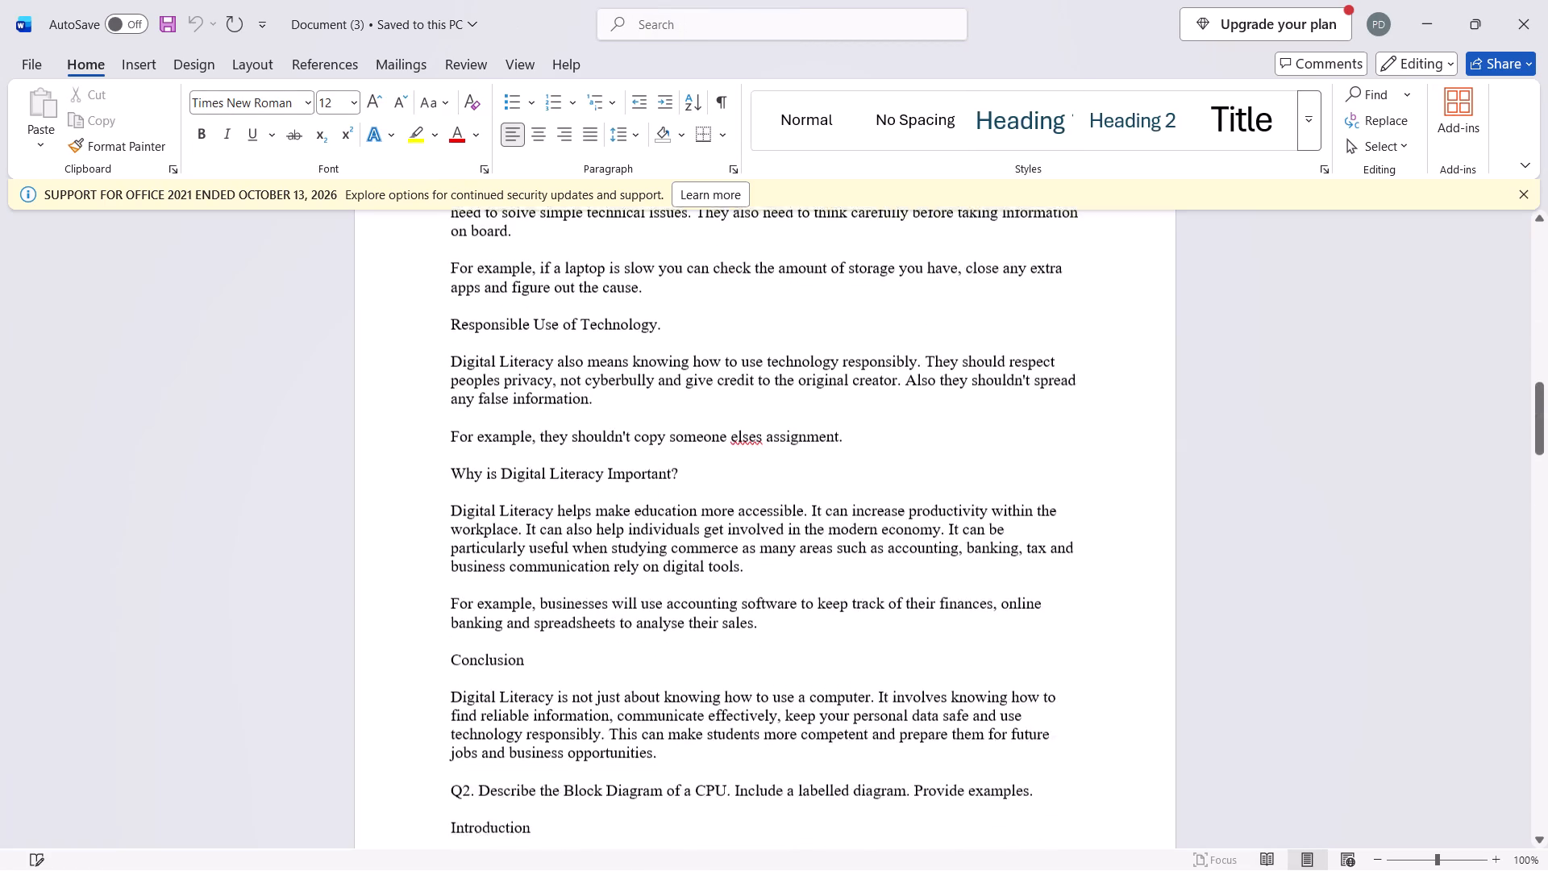
scroll(658, 338, "down", 12)
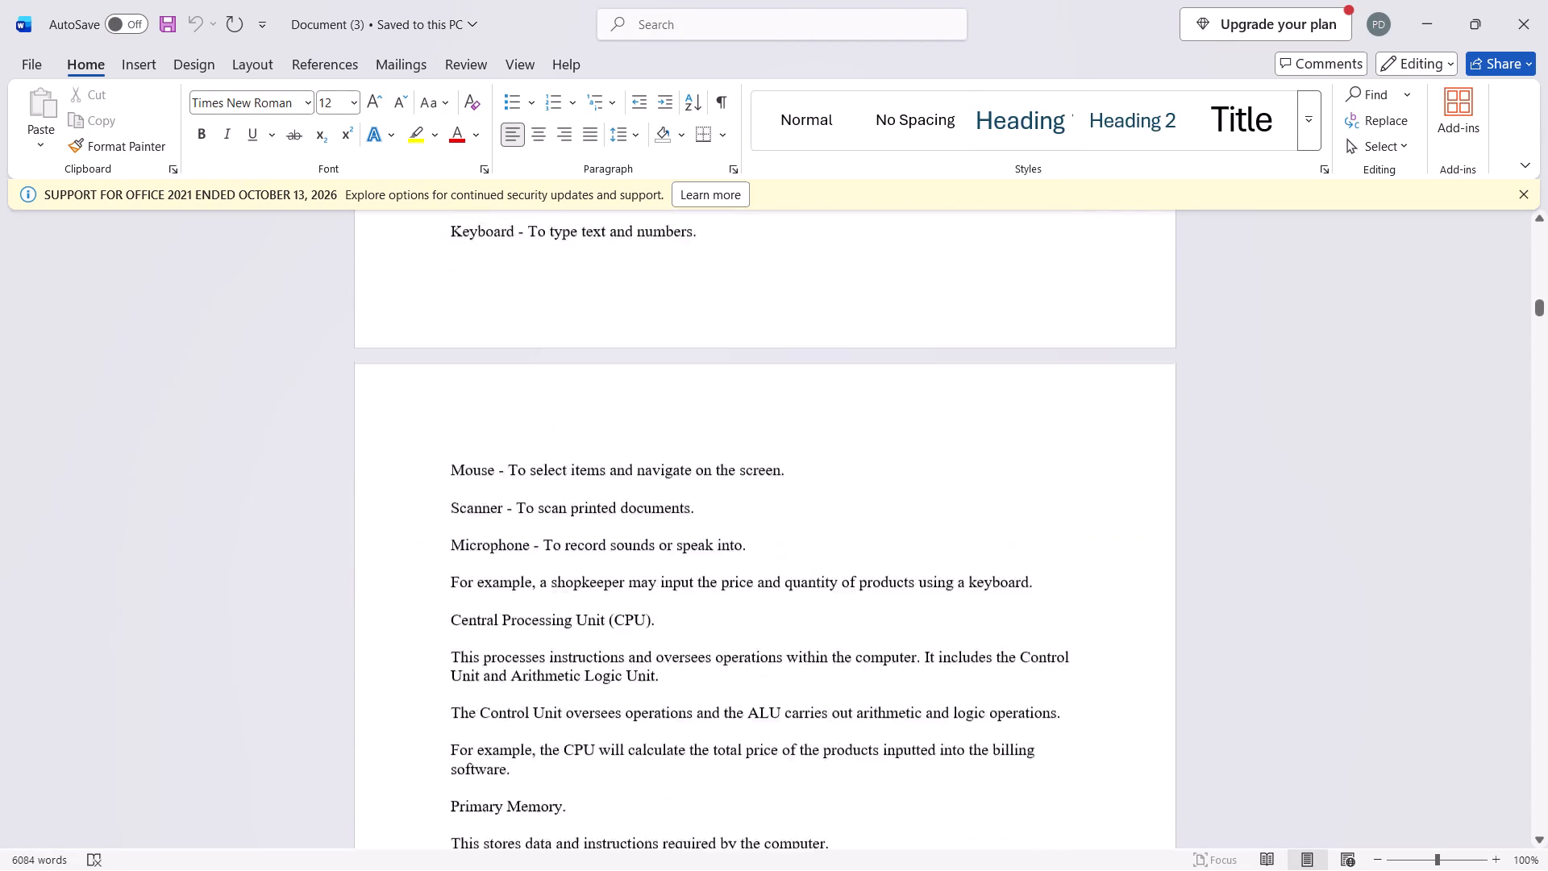
scroll(658, 338, "up", 2)
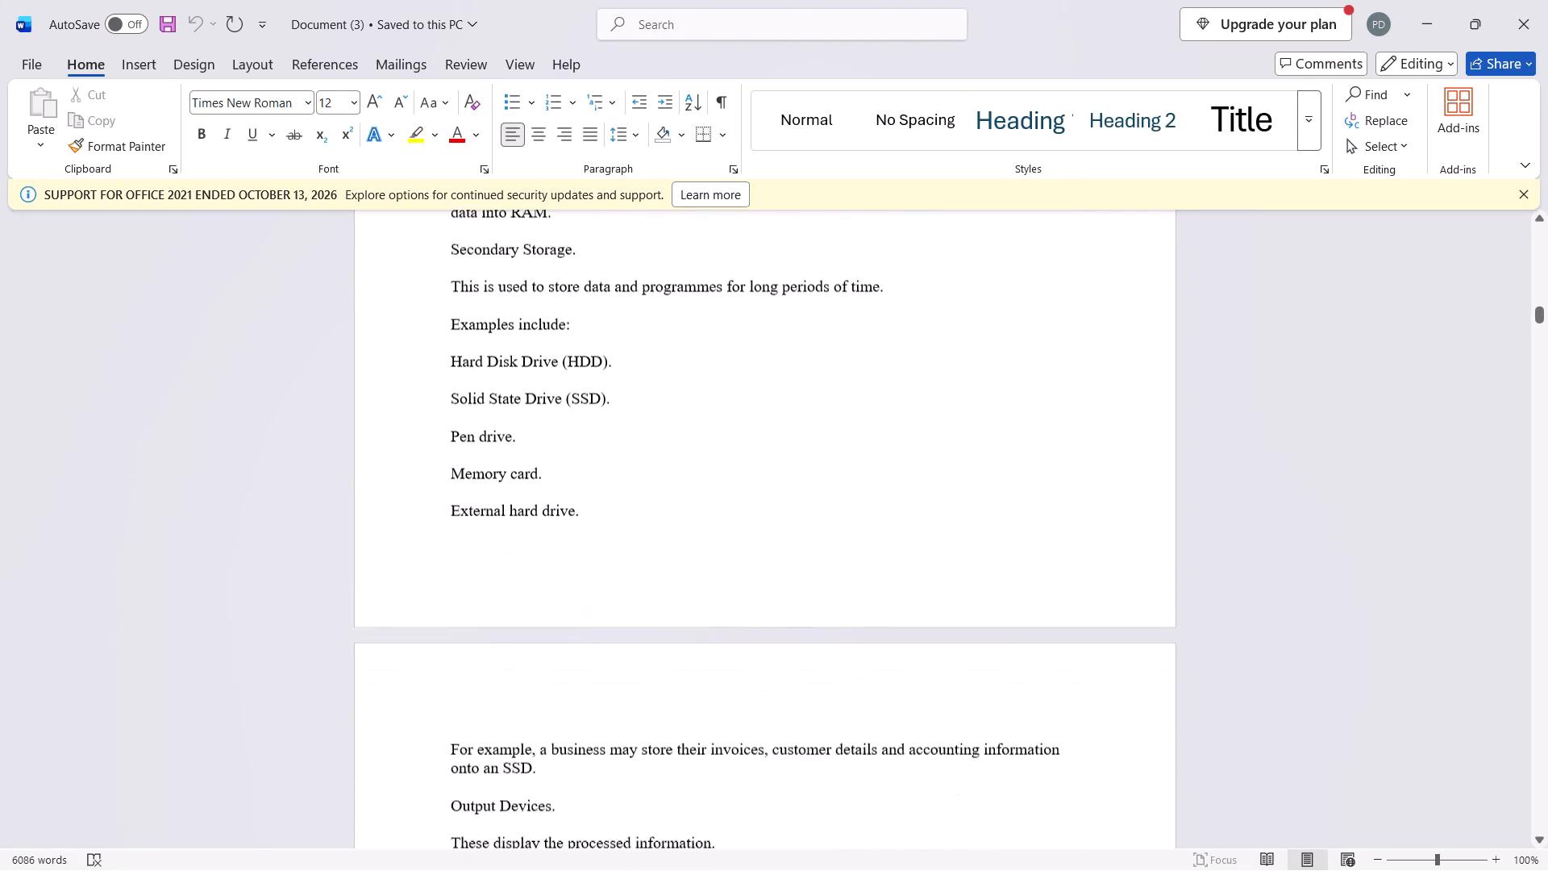
scroll(658, 338, "up", 1)
scroll(658, 338, "down", 10)
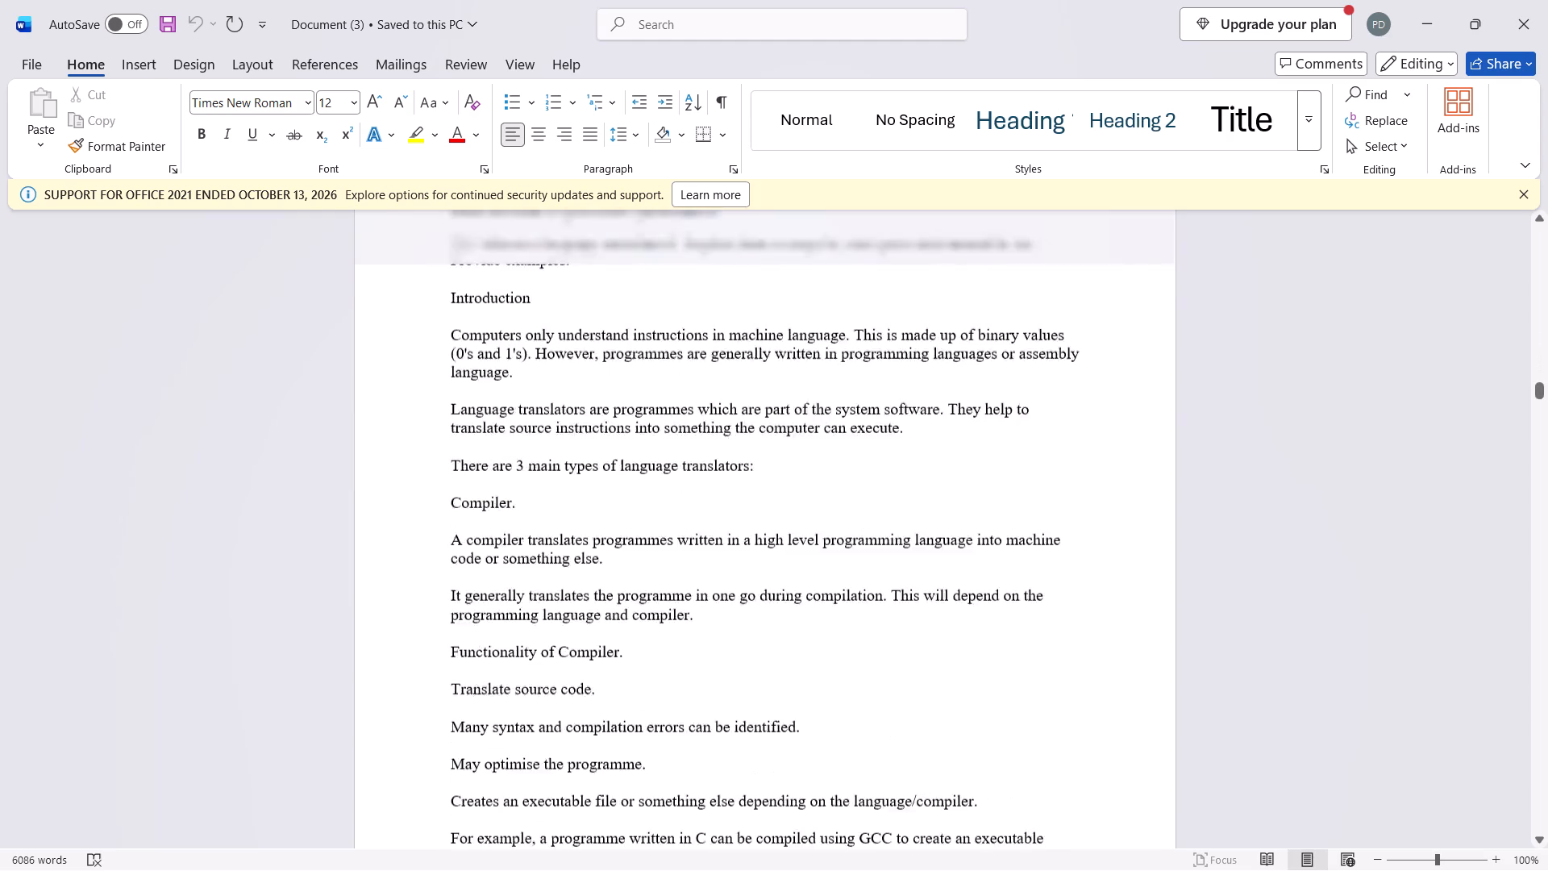
scroll(658, 338, "down", 19)
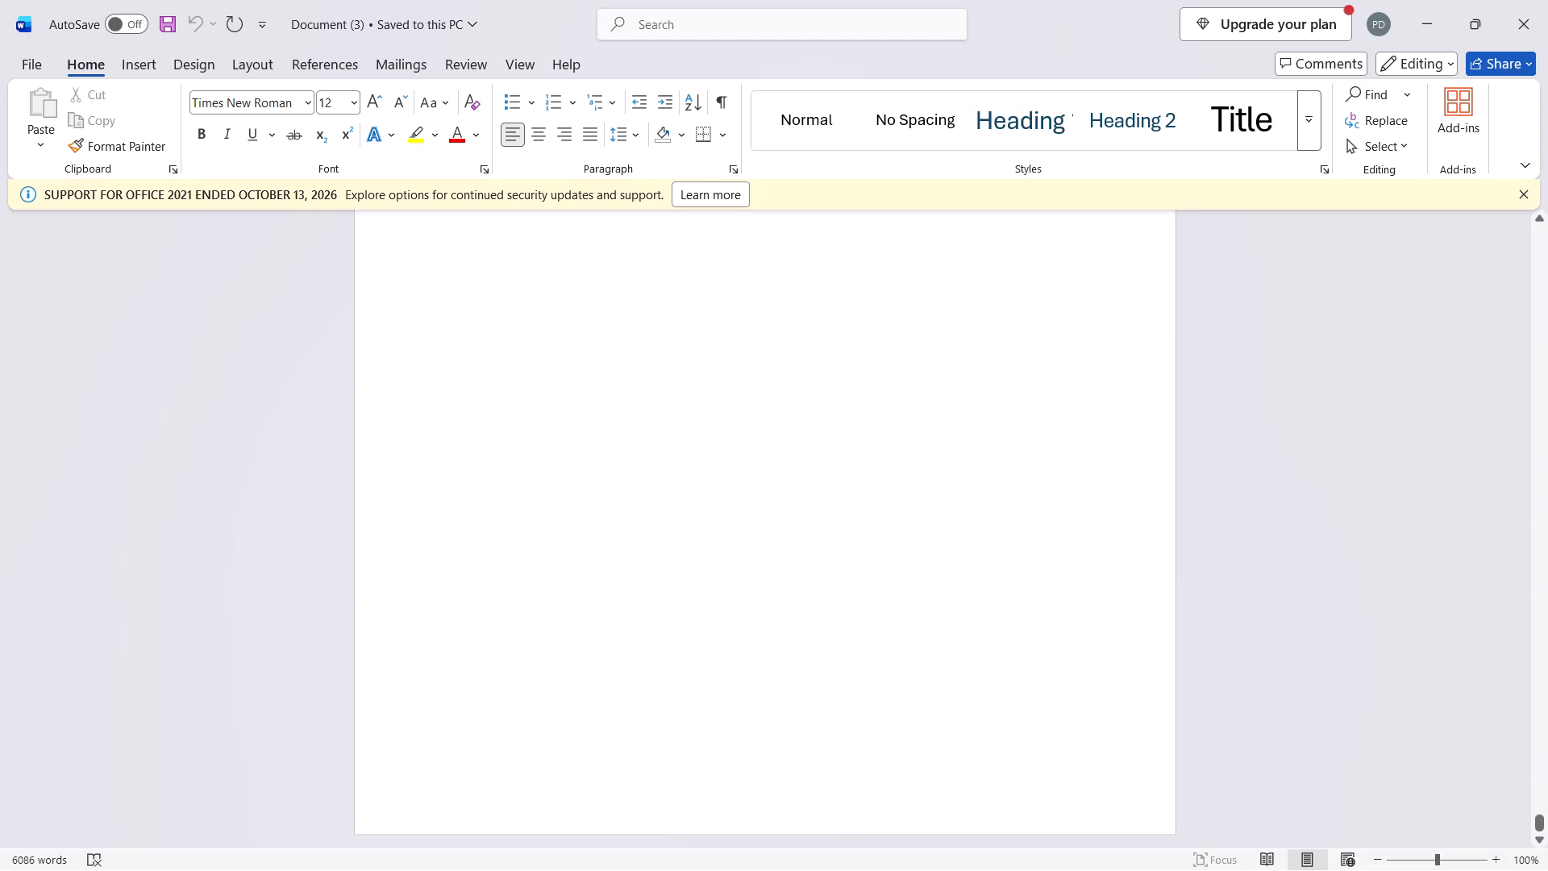
Examine the blank pages at the end of the document back to the last written page.
scroll(758, 258, "up", 10)
scroll(758, 258, "down", 4)
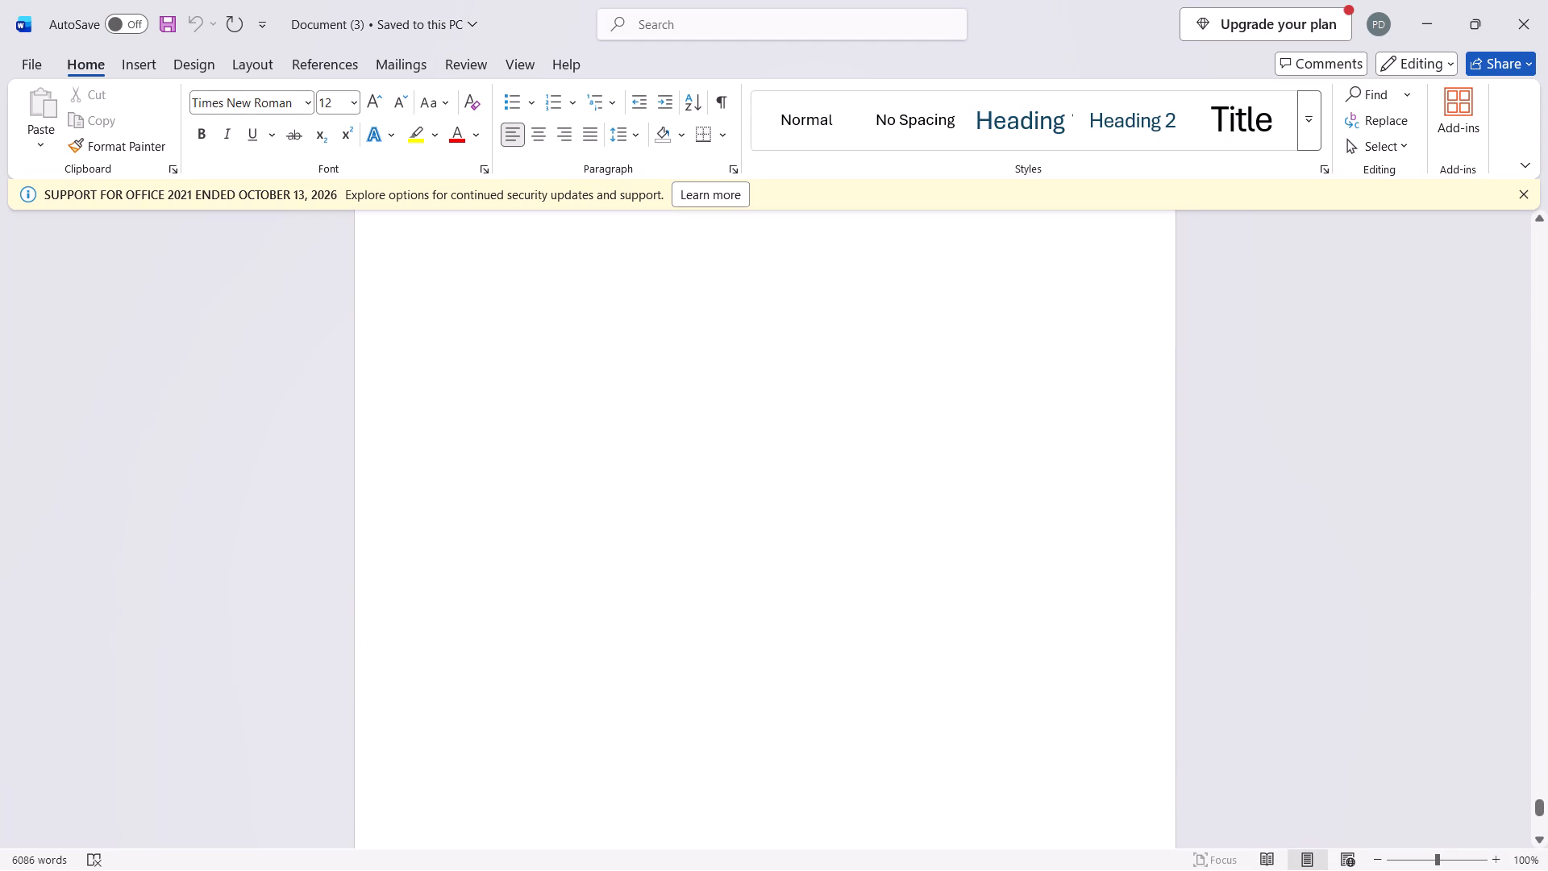
scroll(758, 258, "up", 7)
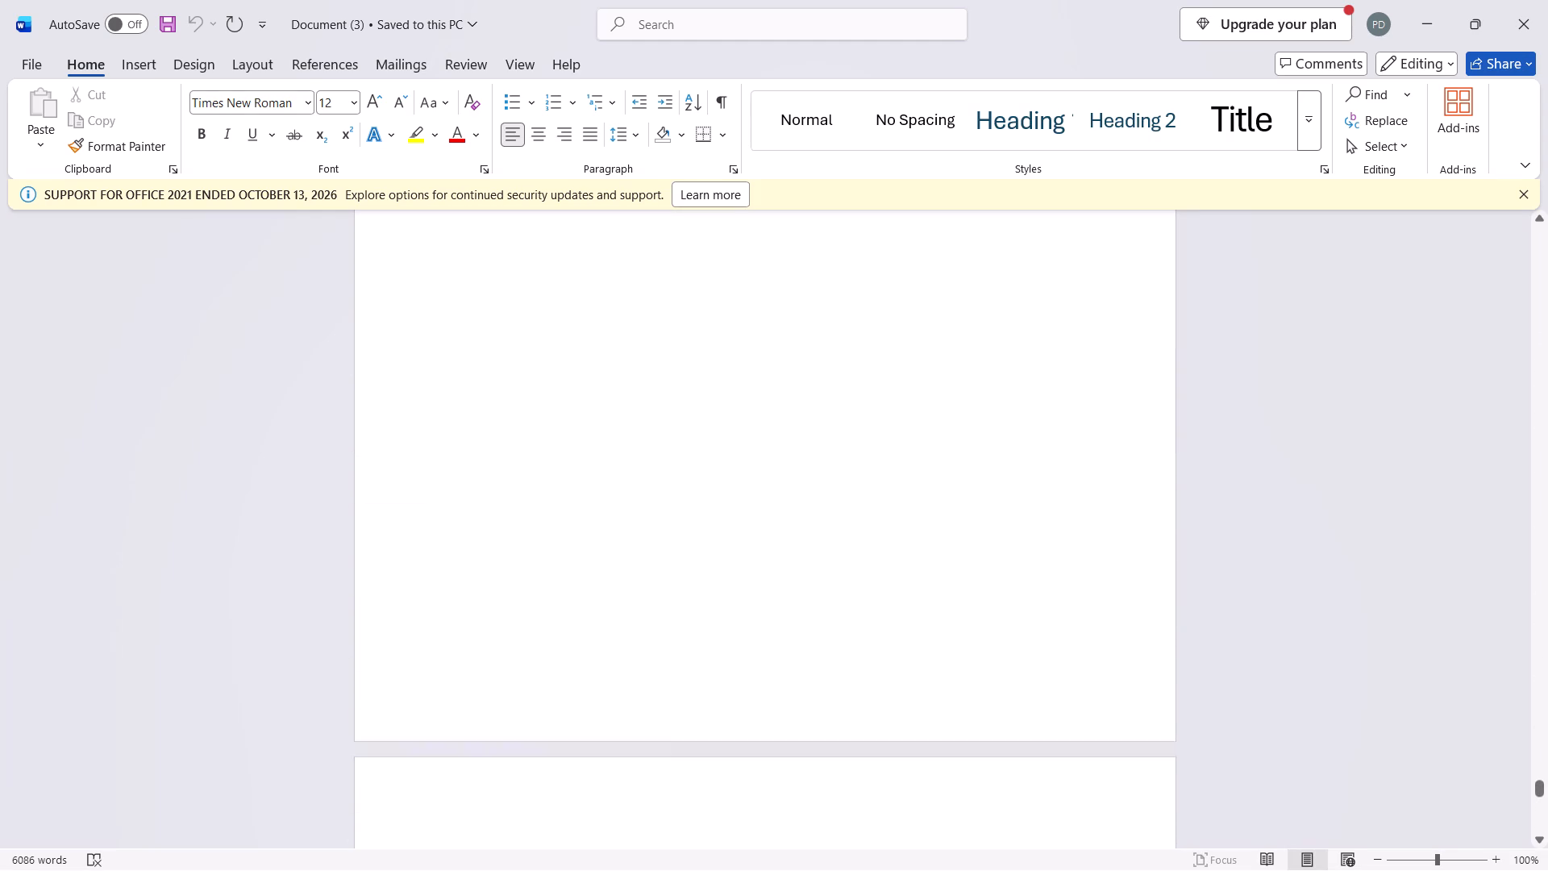
scroll(758, 258, "up", 8)
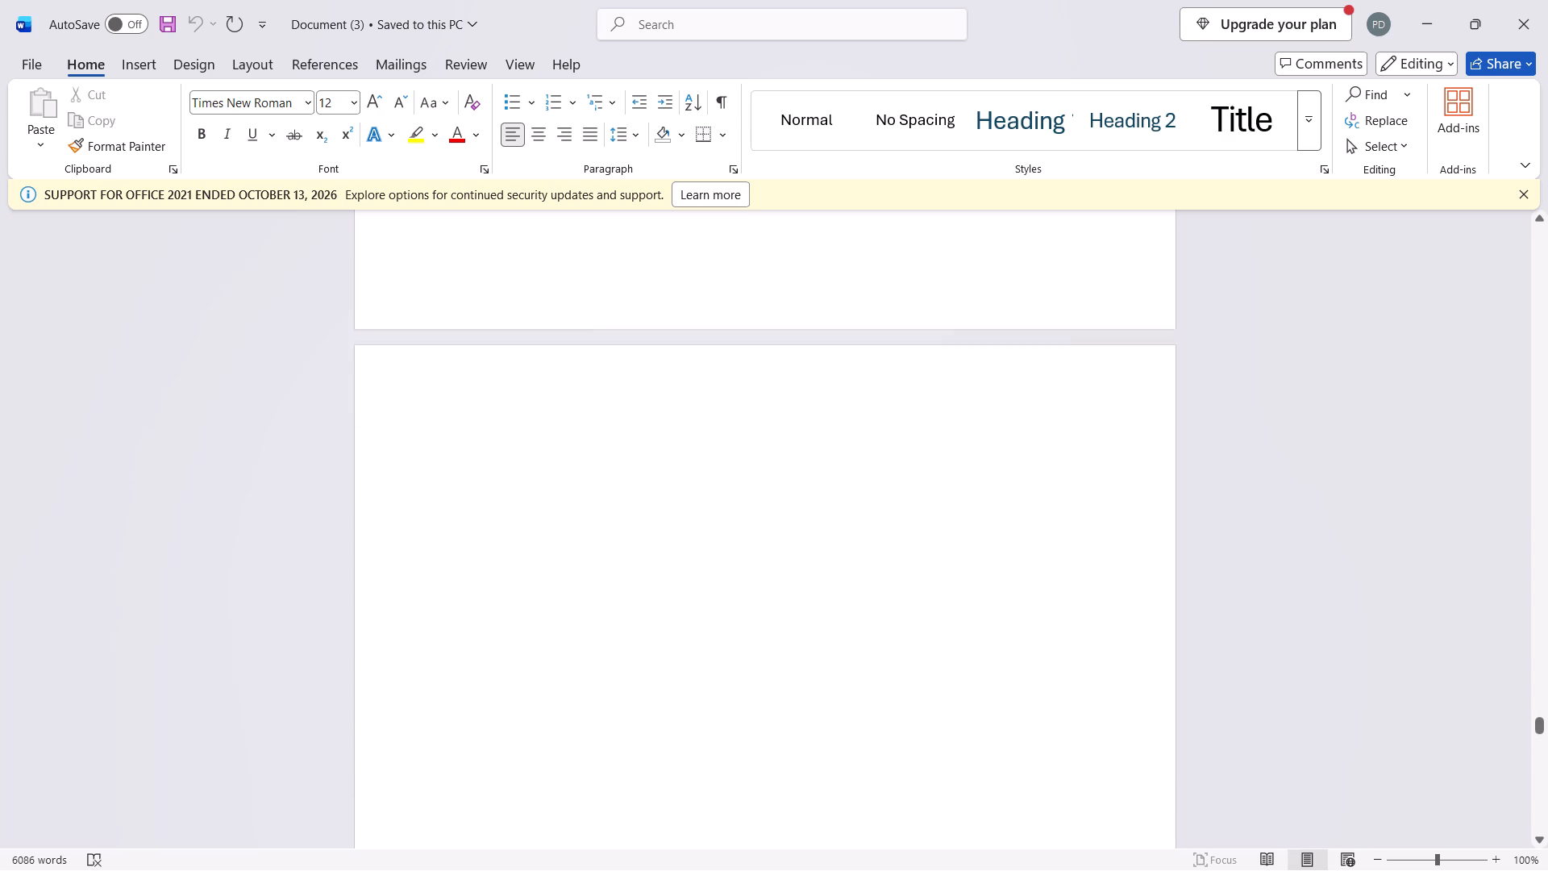
scroll(758, 258, "up", 7)
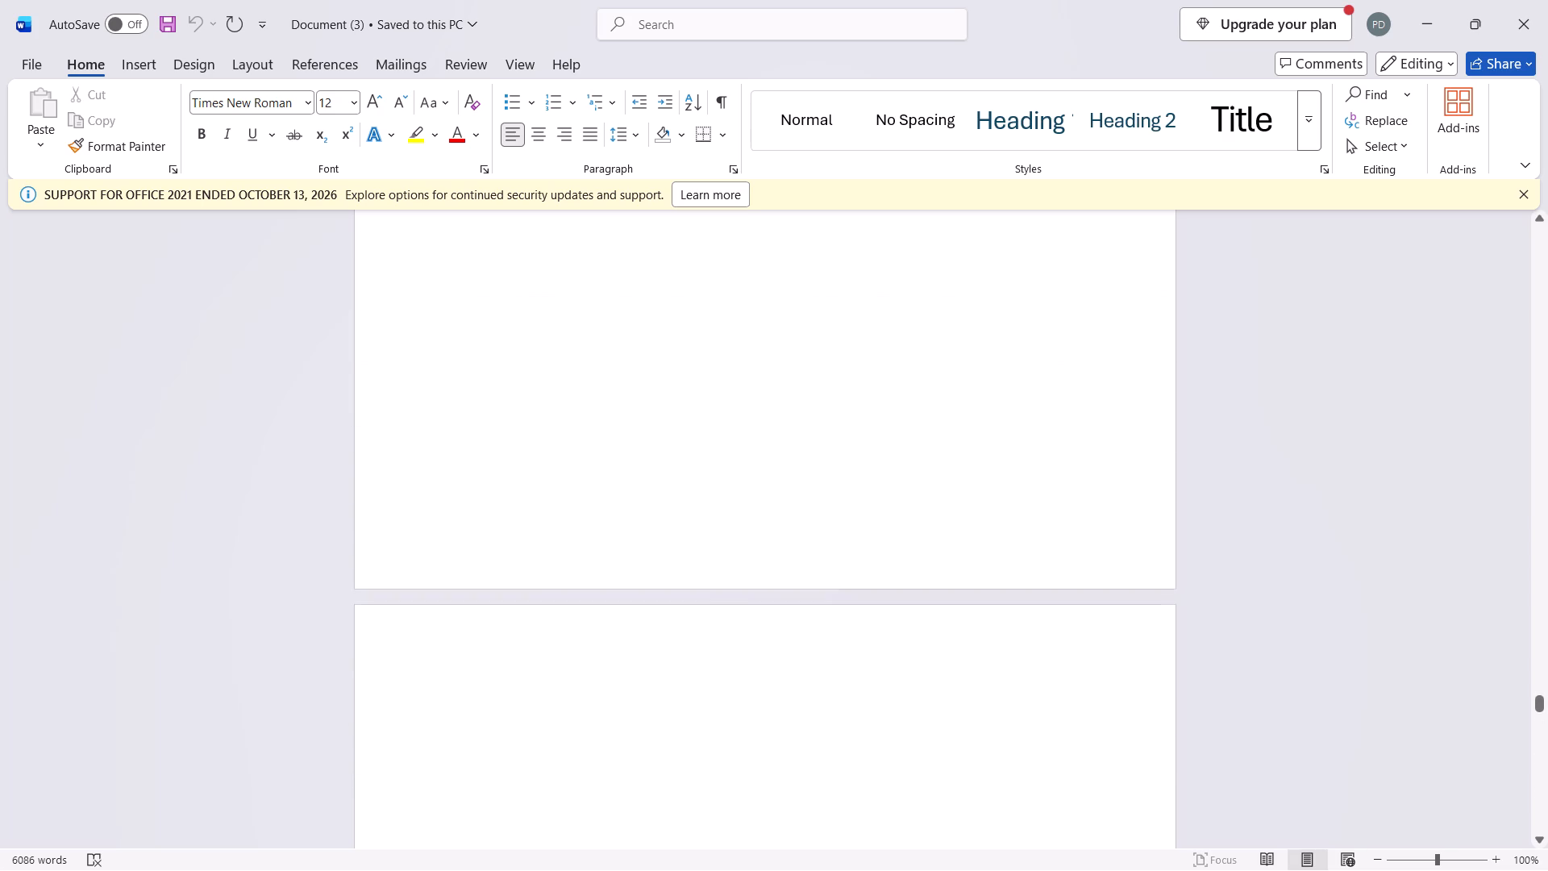
scroll(758, 258, "up", 3)
scroll(758, 258, "down", 1)
scroll(758, 258, "up", 2, "ctrl")
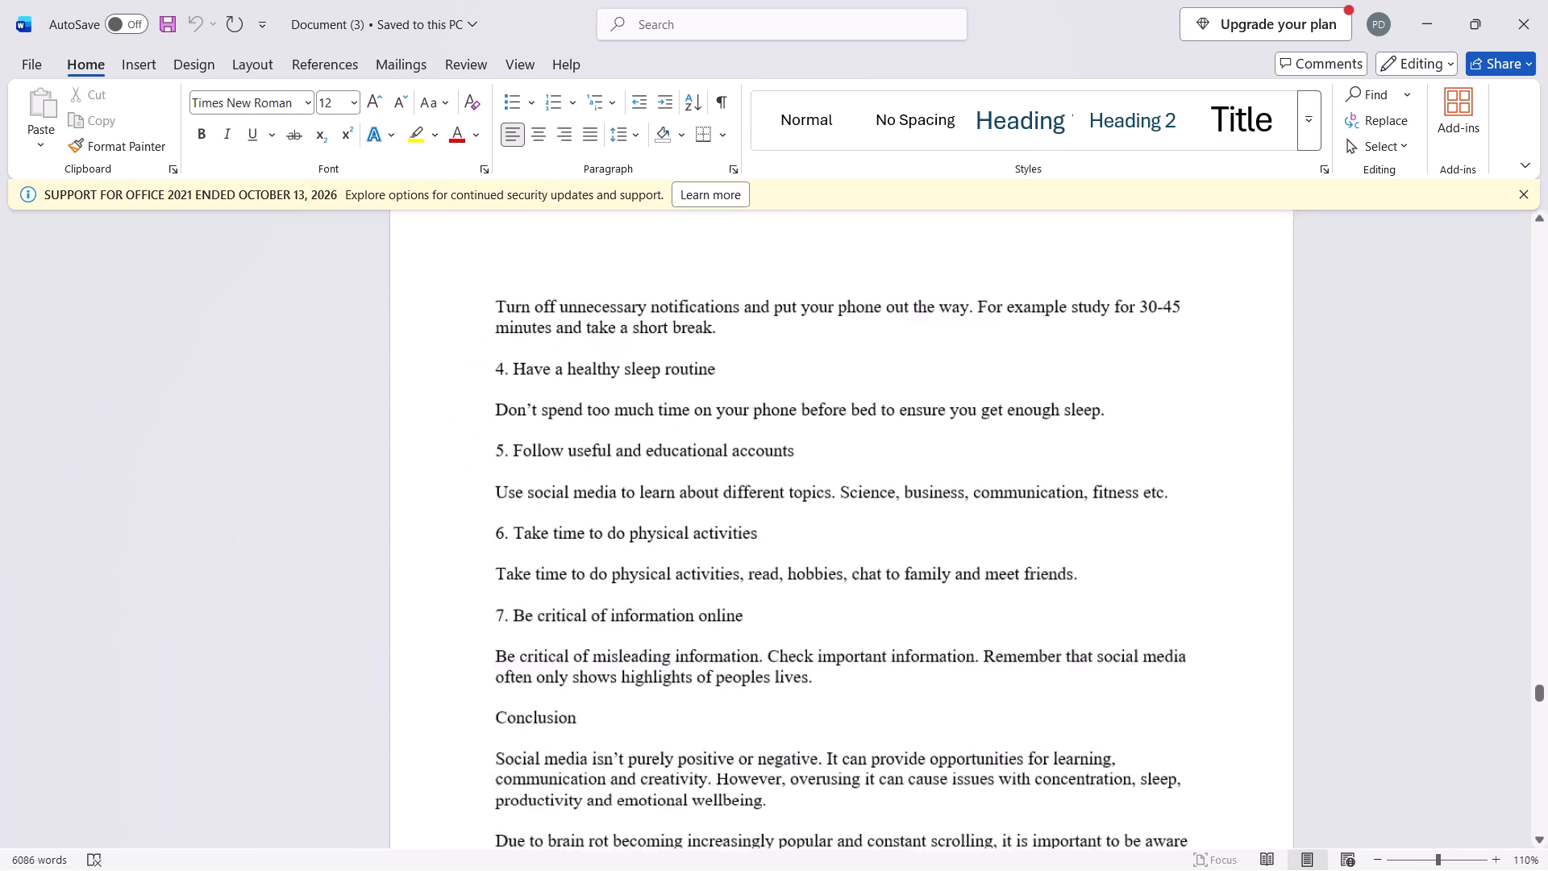
Review the Q10 answer on social media's impact on youth and the Q9 answer on influencers and content creation.
scroll(758, 258, "up", 1, "ctrl")
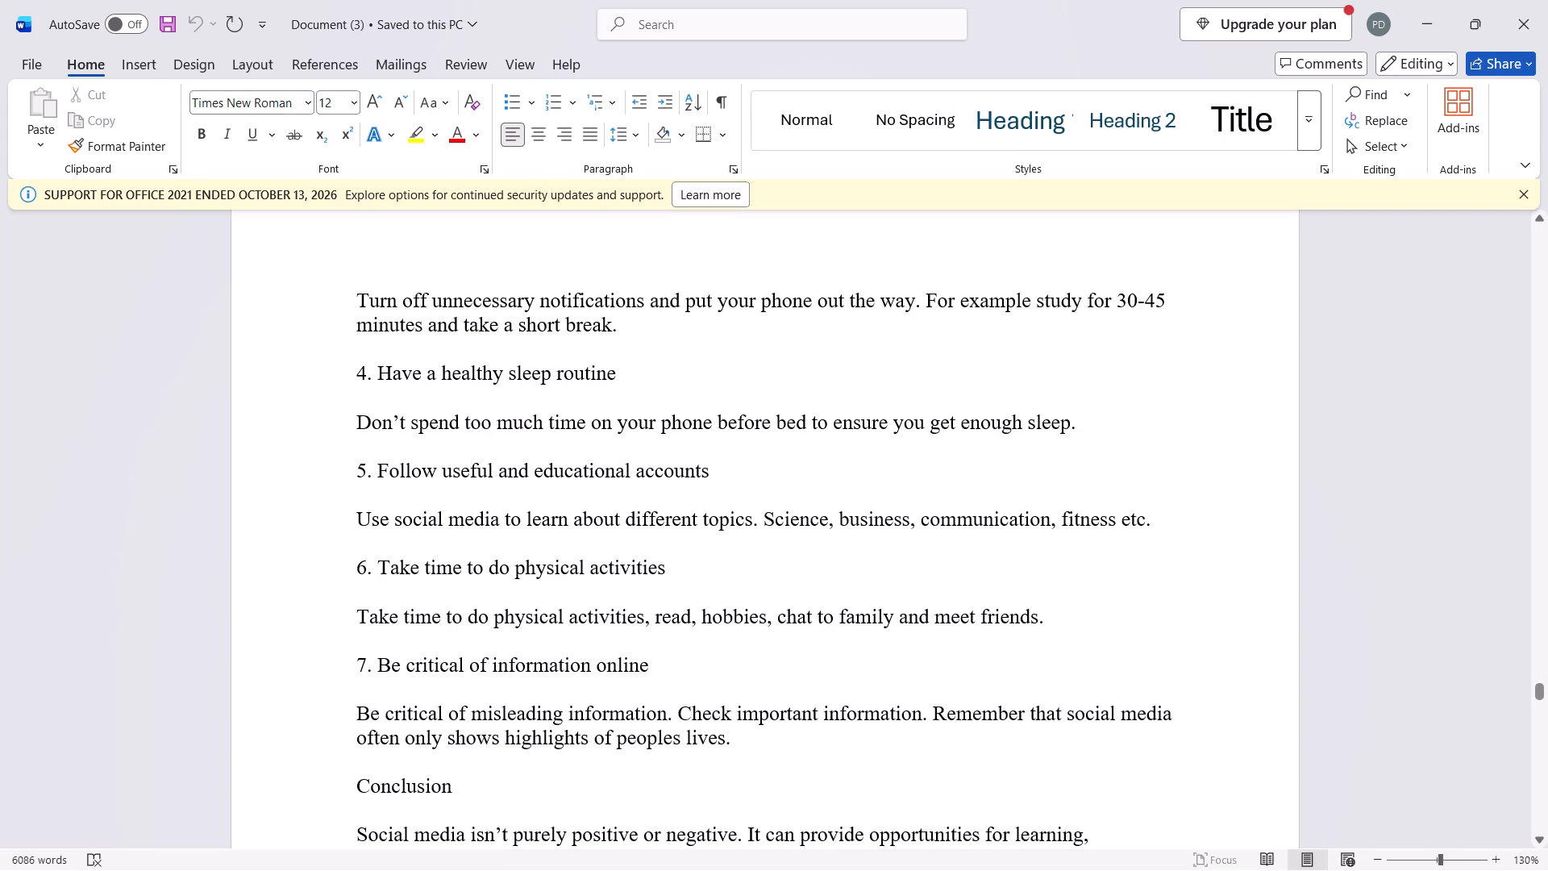
scroll(404, 335, "down", 8, "ctrl")
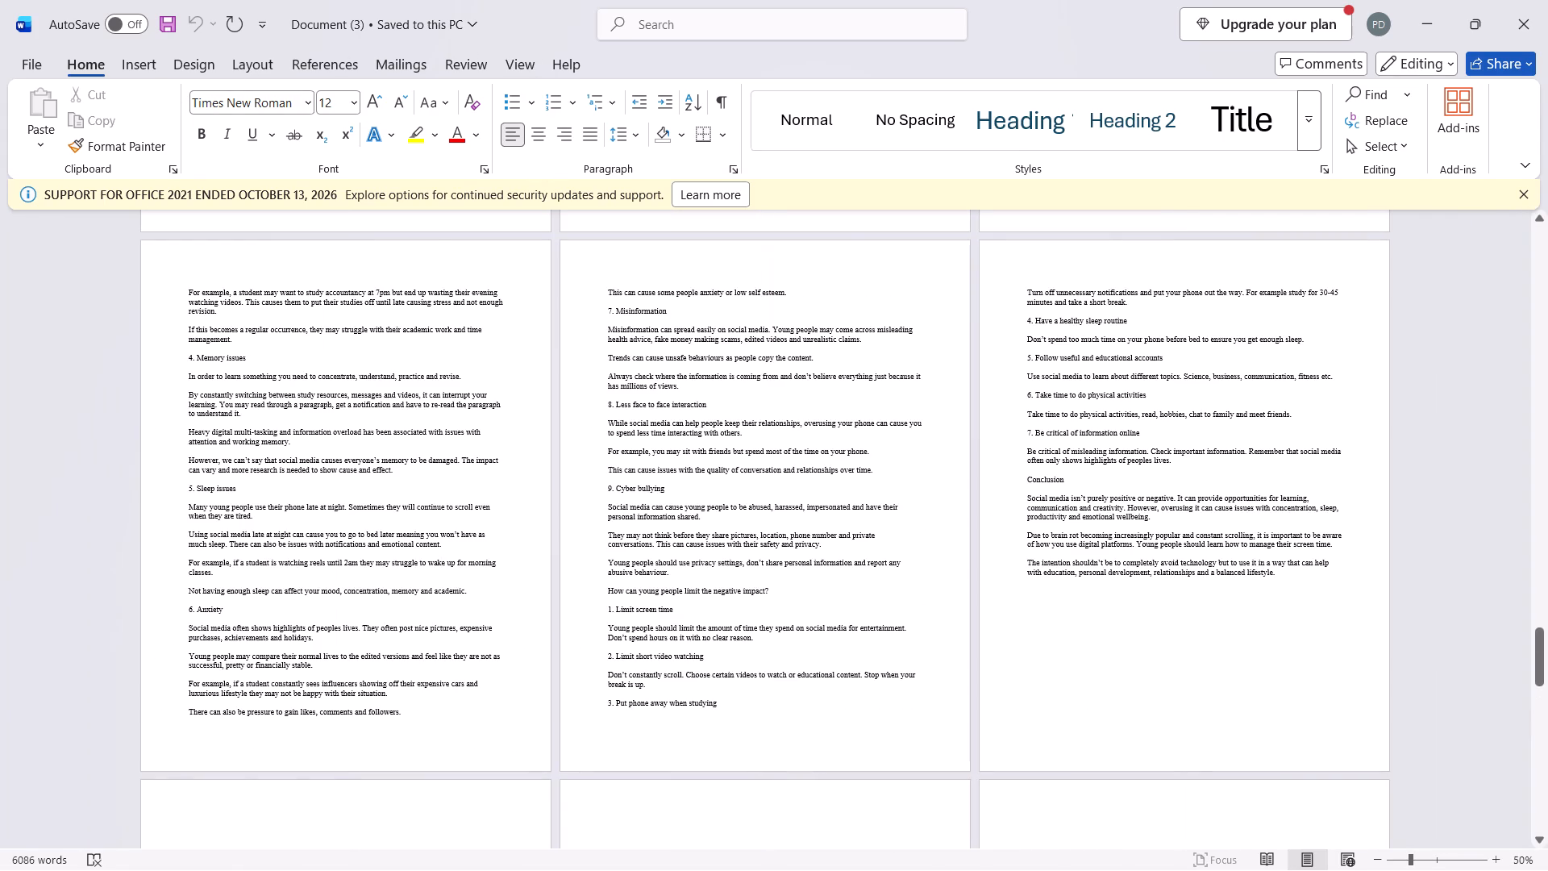
scroll(404, 335, "up", 2, "ctrl")
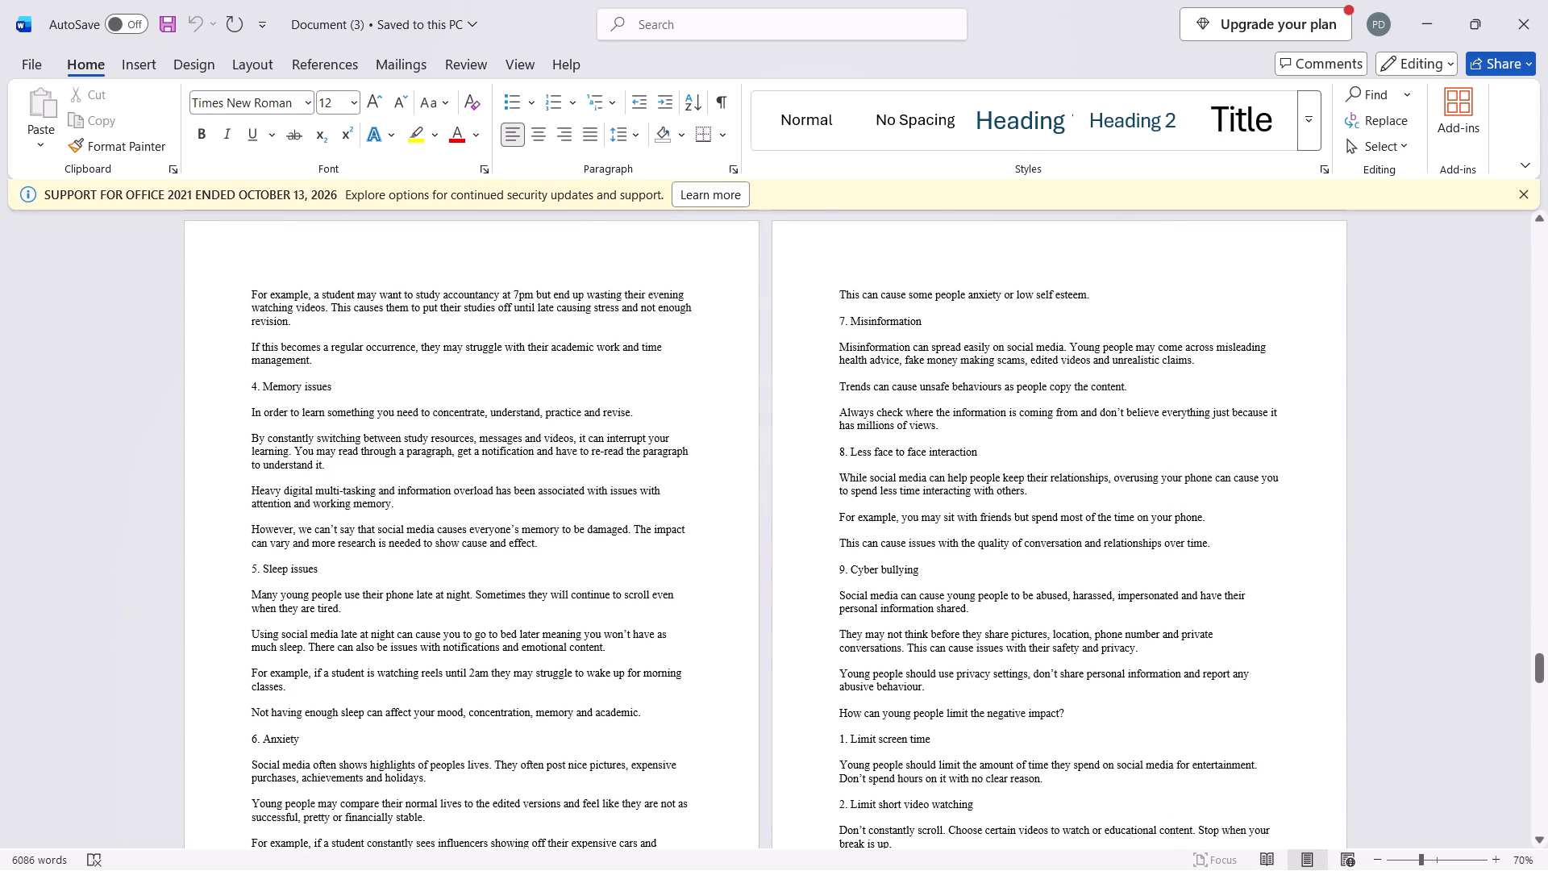
scroll(539, 450, "up", 7)
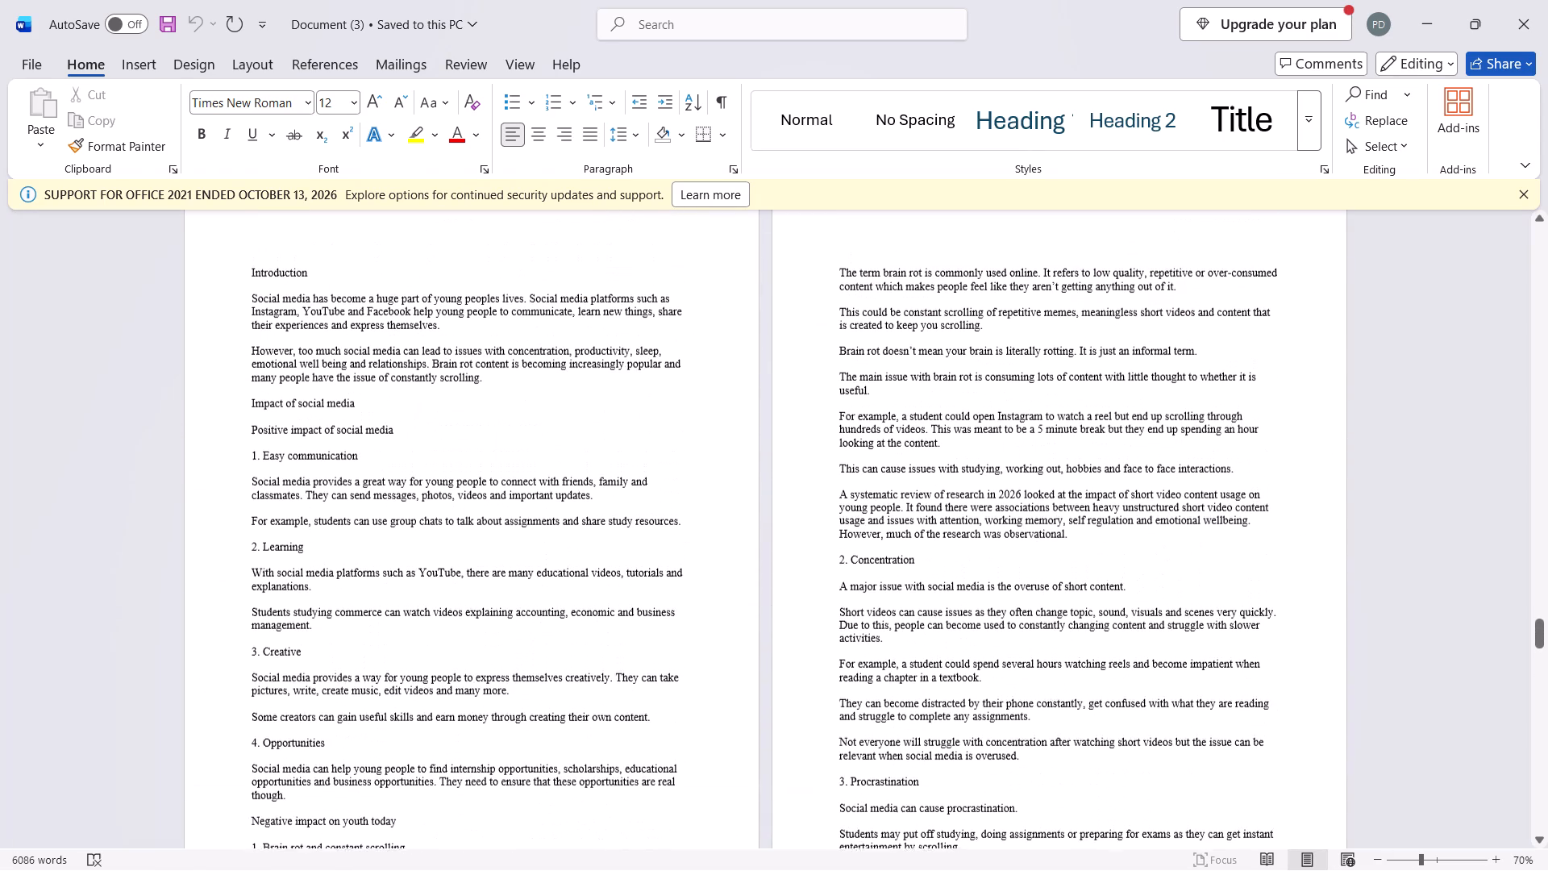
scroll(539, 450, "up", 3)
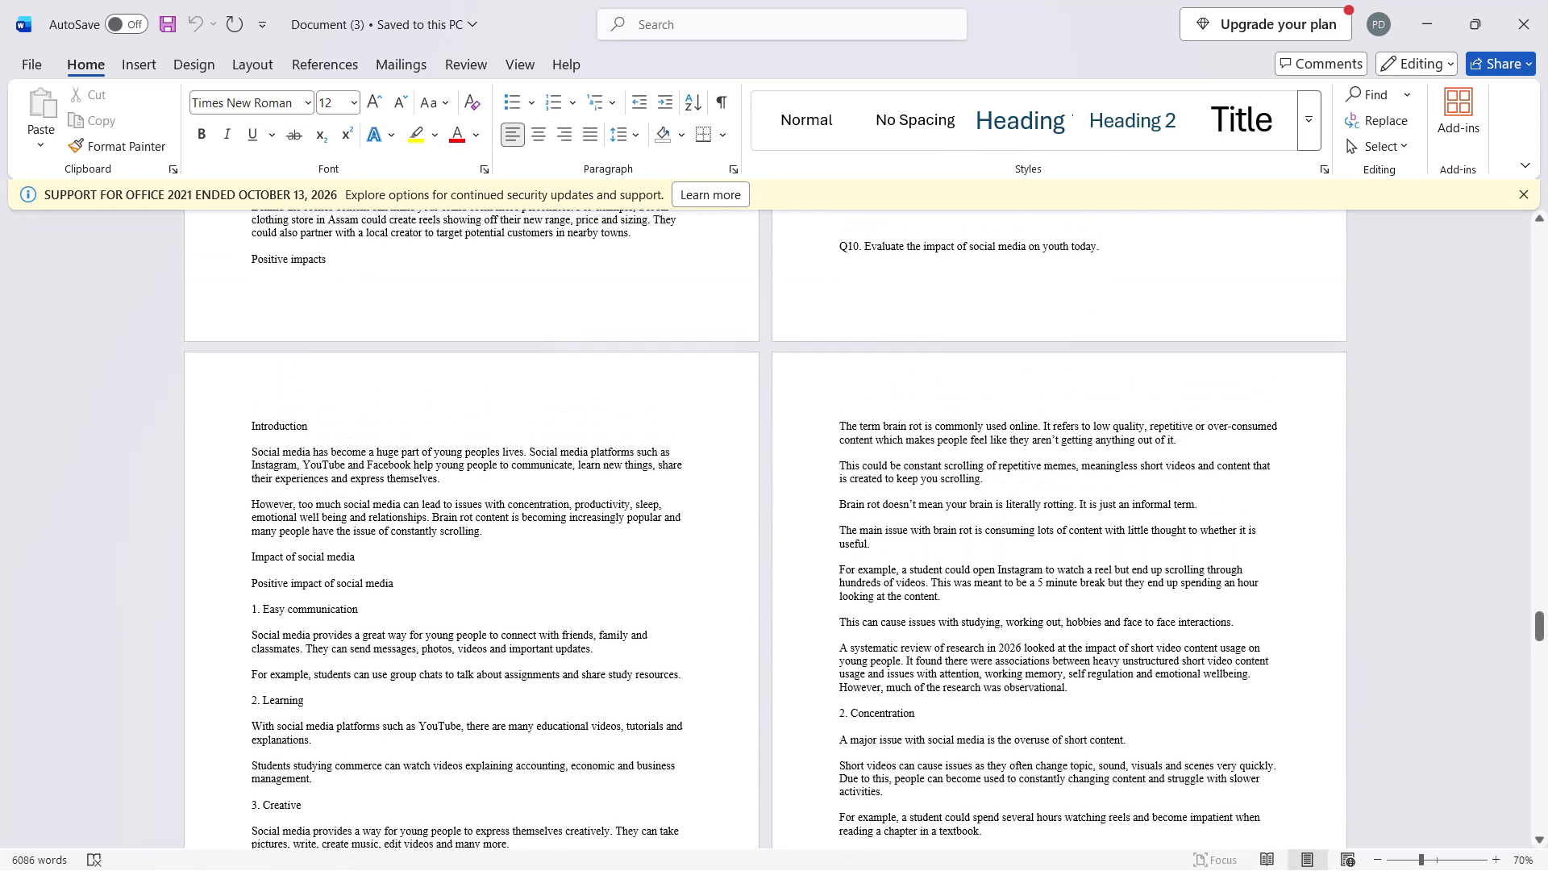
scroll(539, 450, "up", 2)
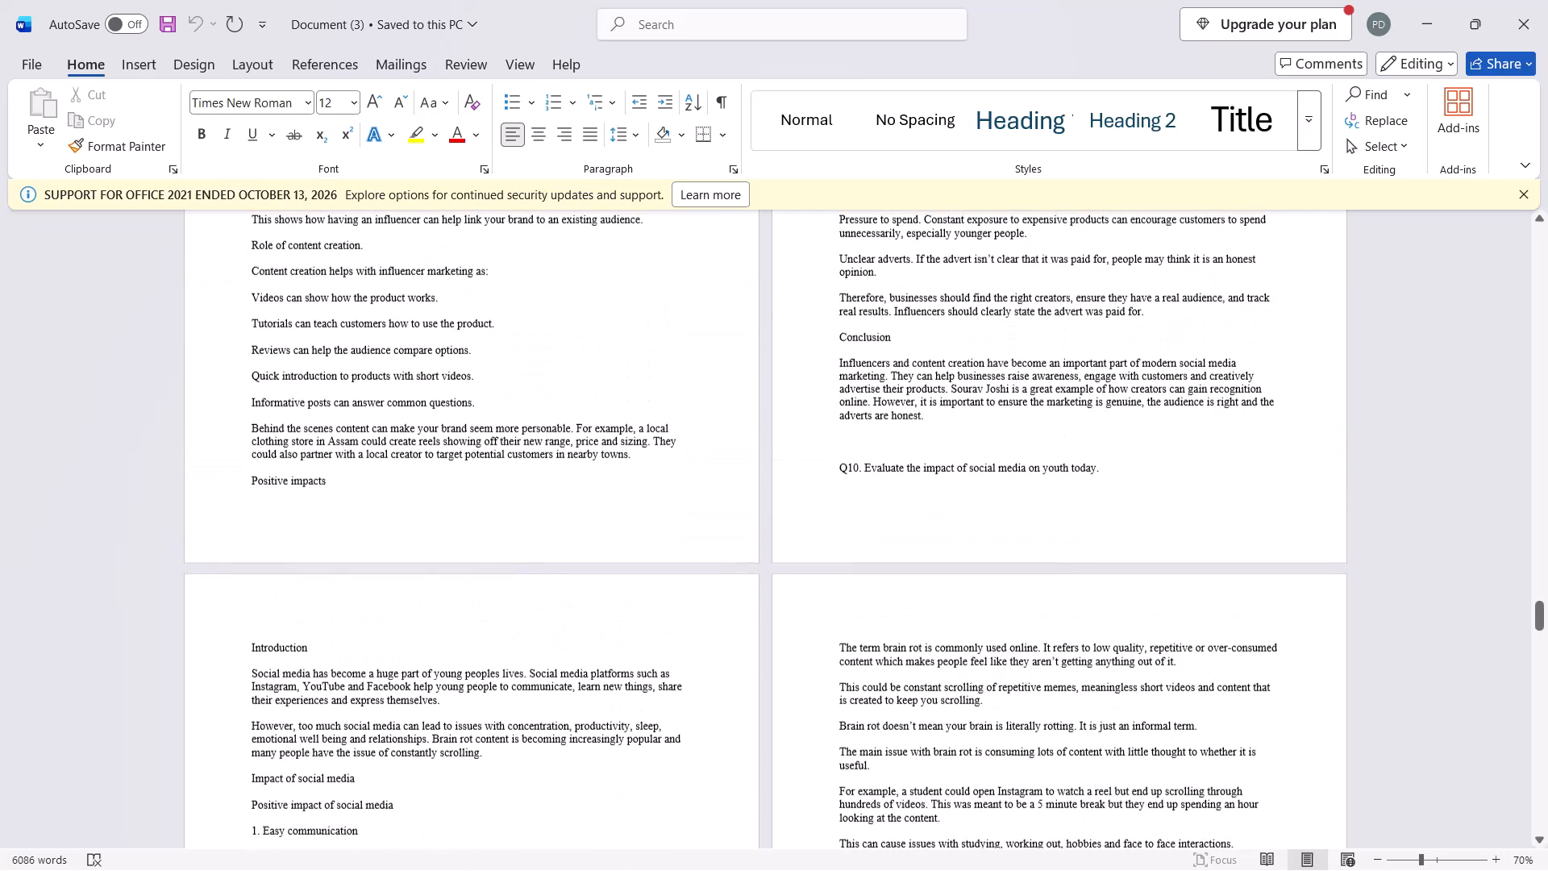
scroll(539, 450, "up", 2)
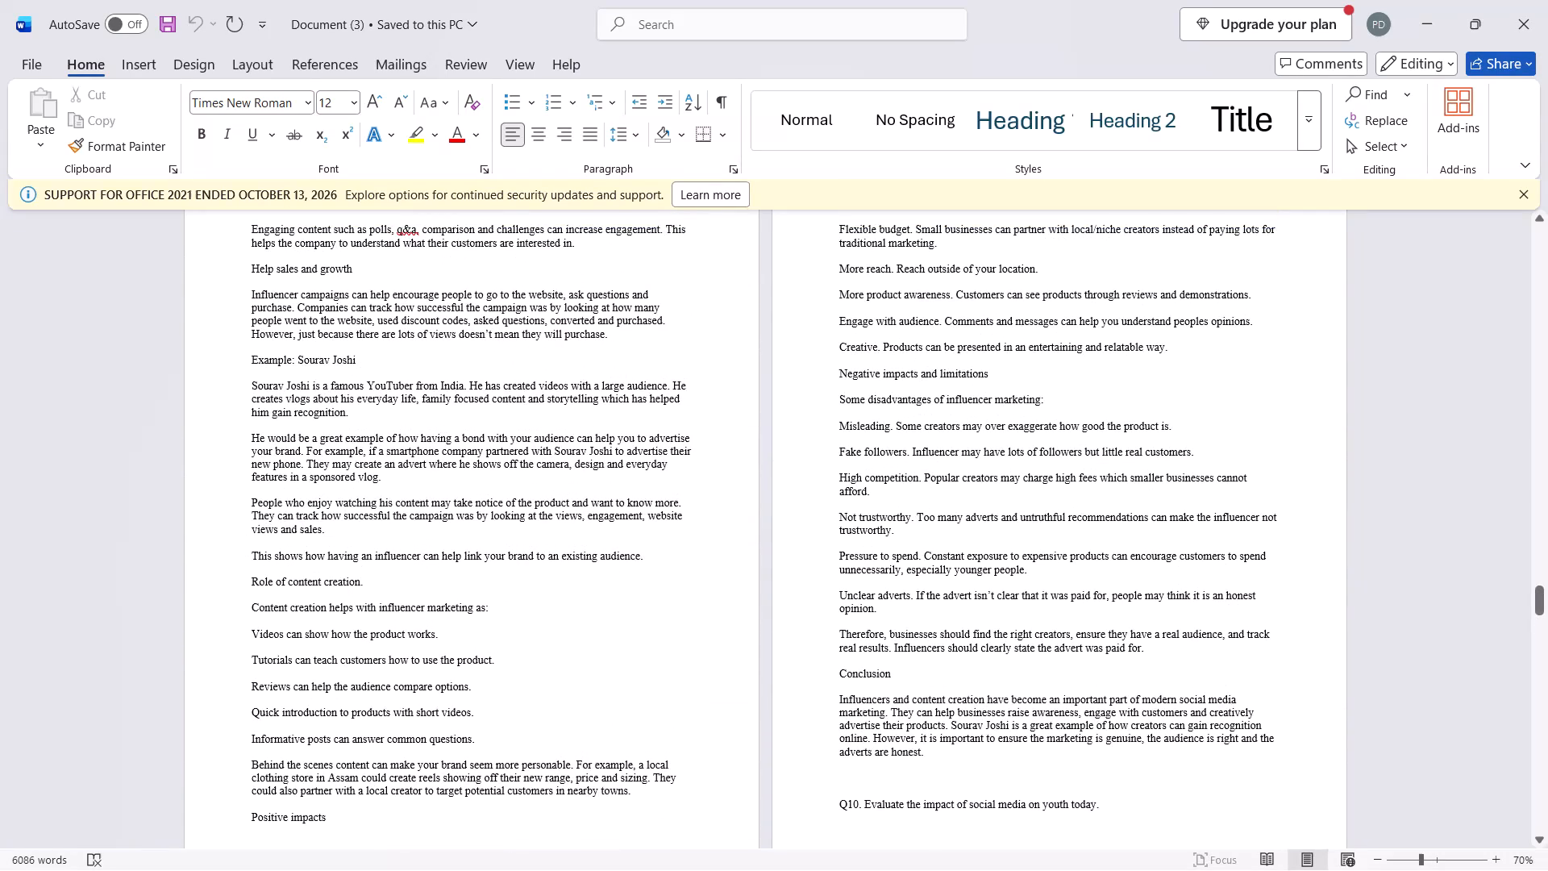
scroll(539, 450, "up", 4)
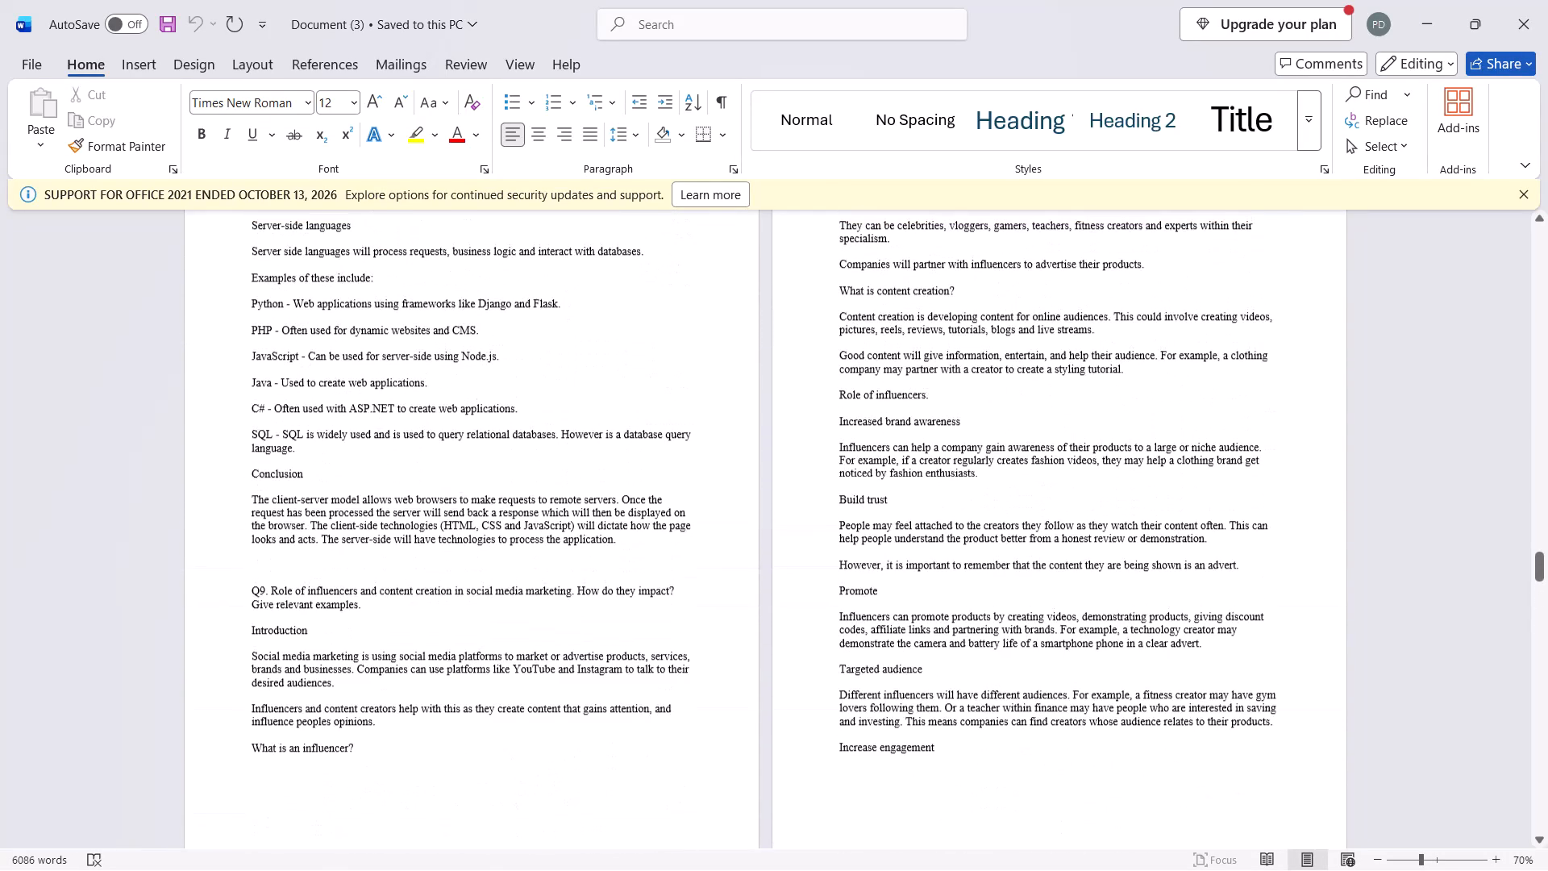
scroll(539, 450, "up", 1)
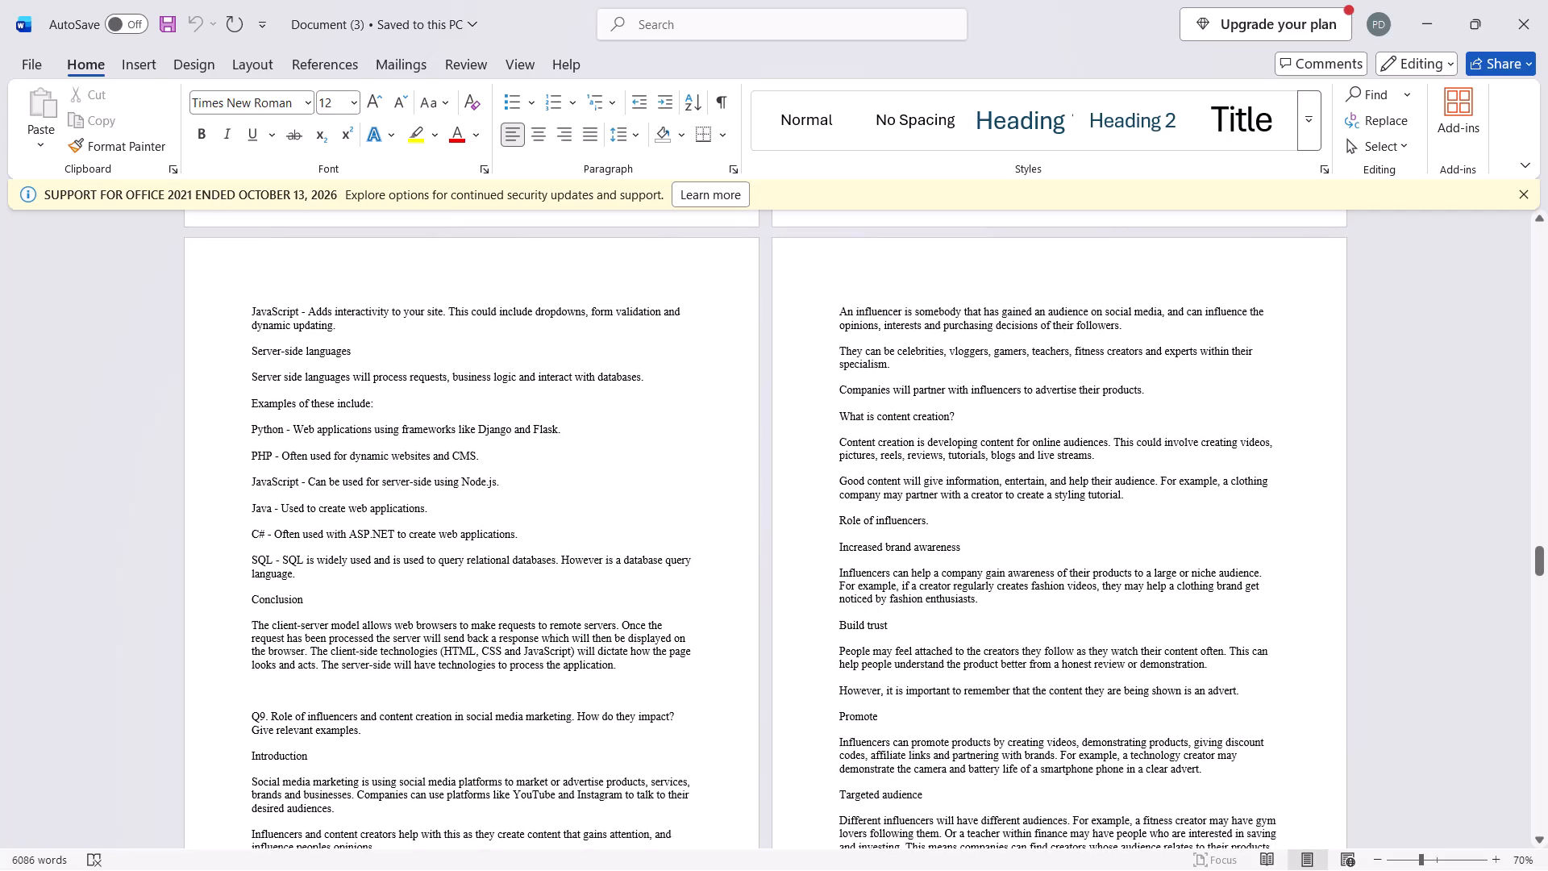
Examine the Q8 client-server model answer, including its text-based diagram and the preceding operating system types.
scroll(539, 450, "up", 3)
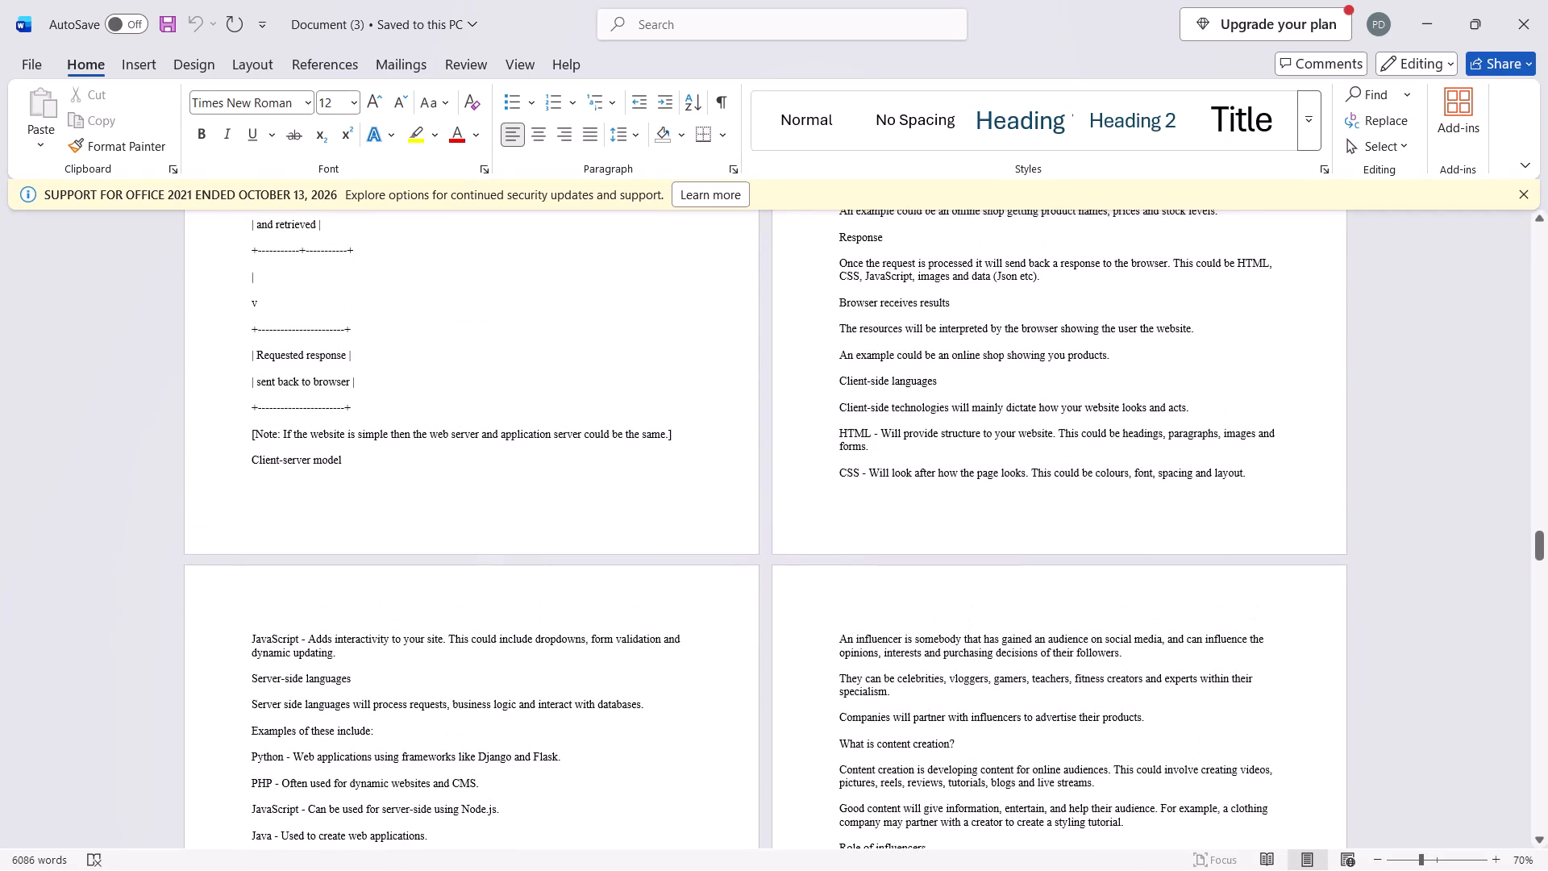
scroll(539, 450, "up", 5)
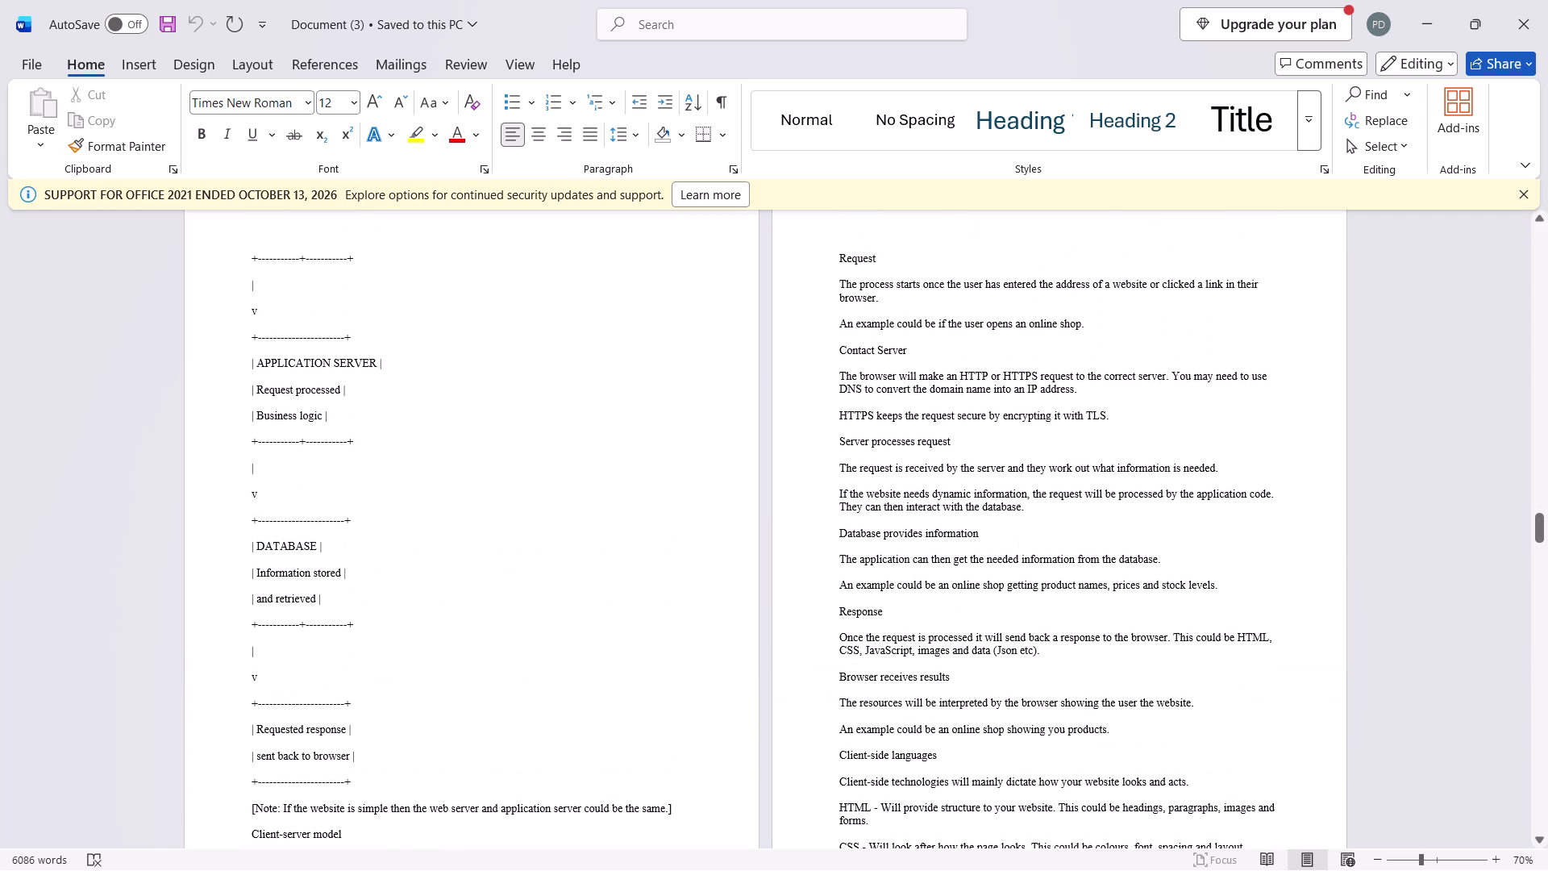
scroll(539, 450, "up", 6)
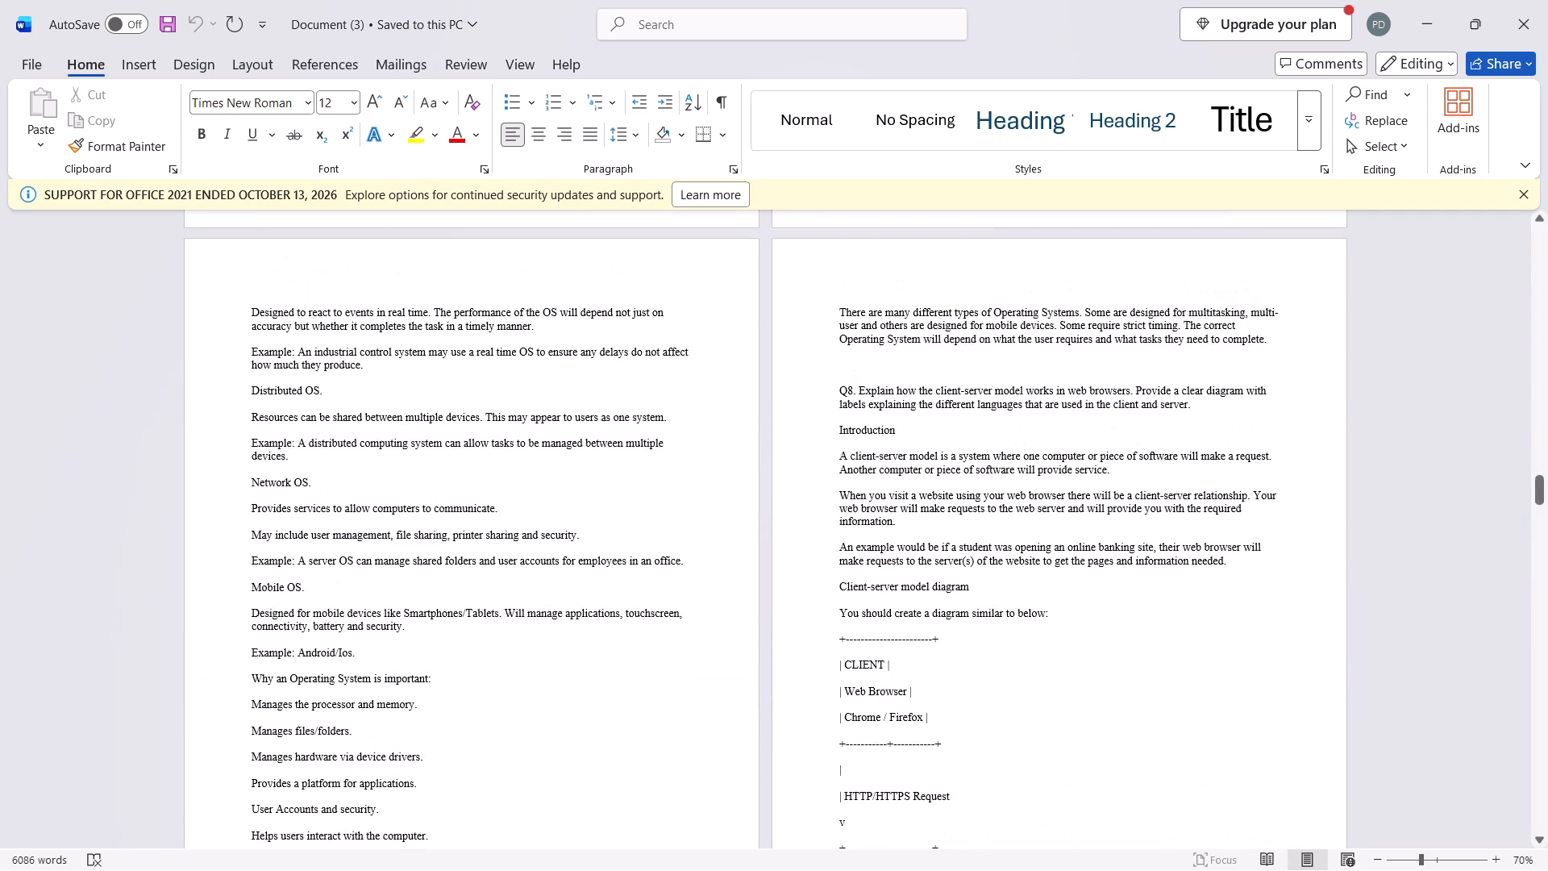
scroll(539, 450, "up", 1)
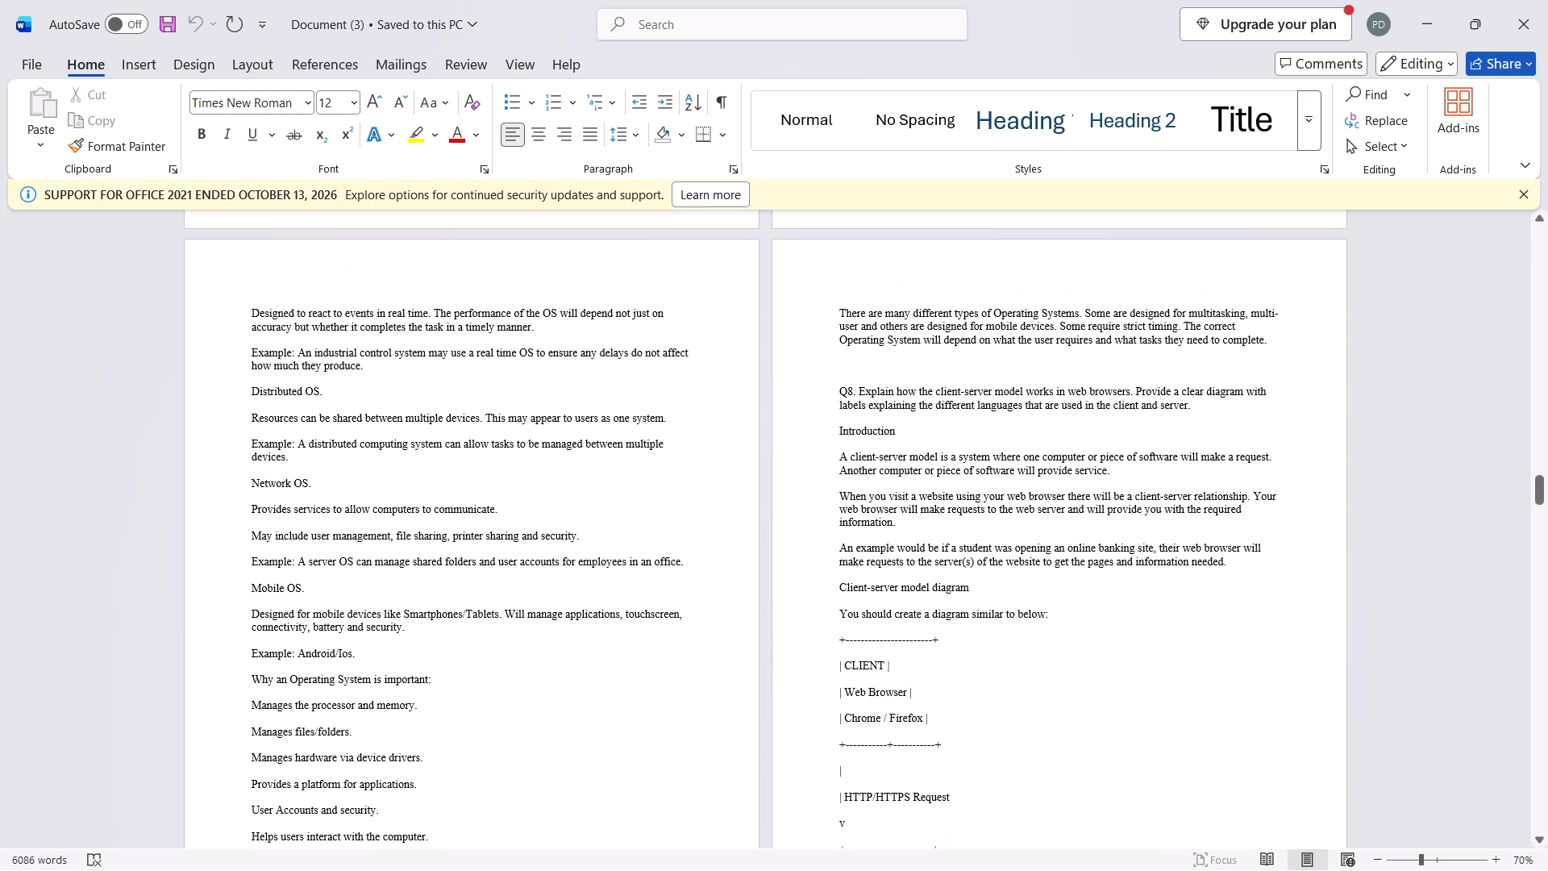
scroll(539, 450, "down", 1)
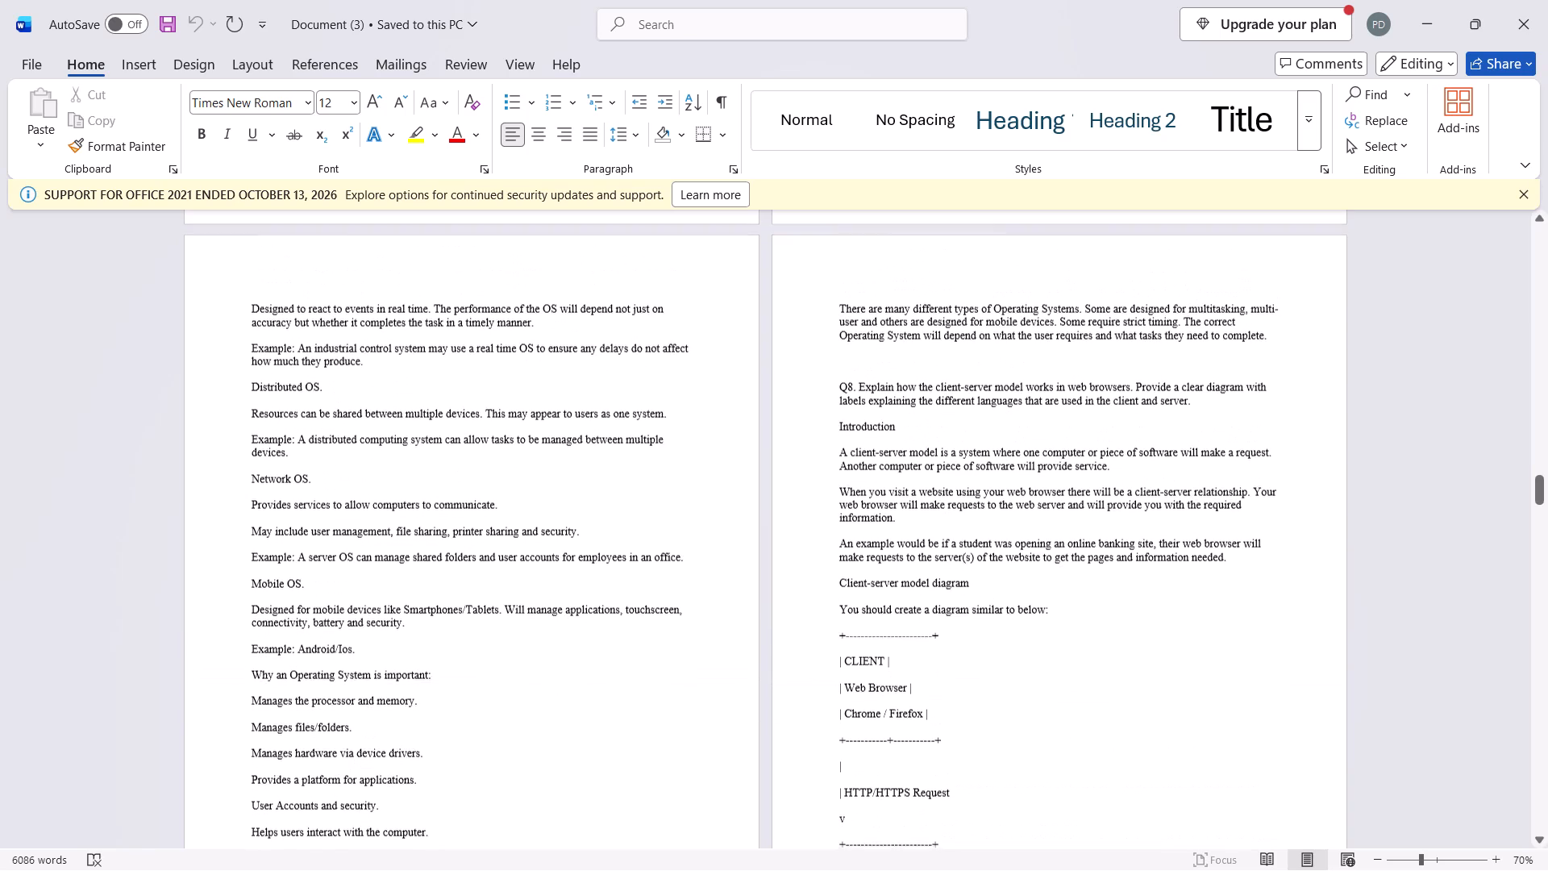
scroll(539, 450, "down", 2)
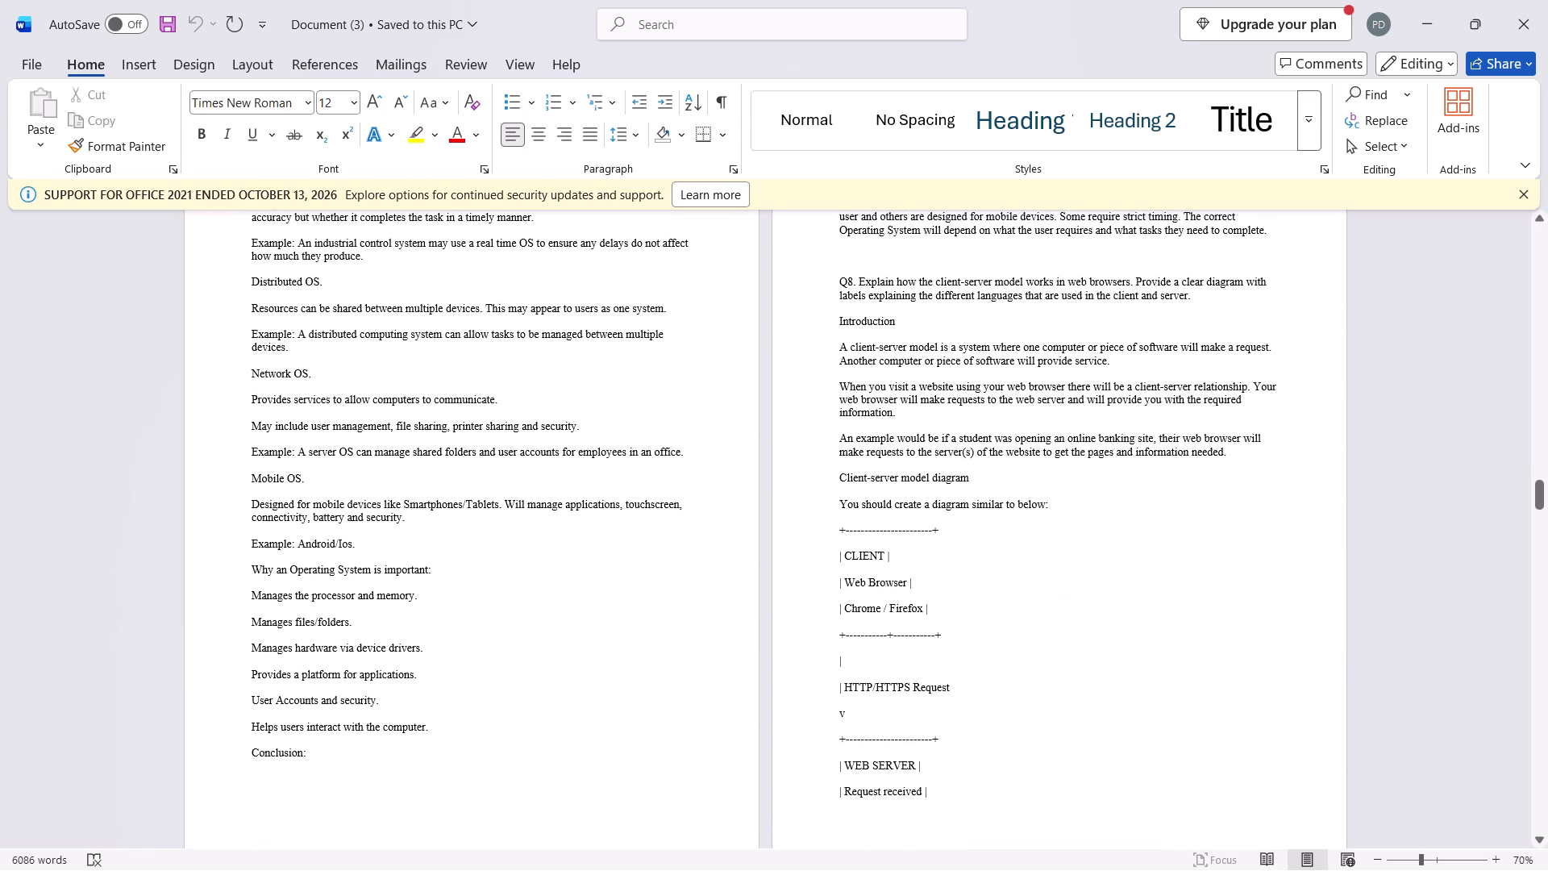
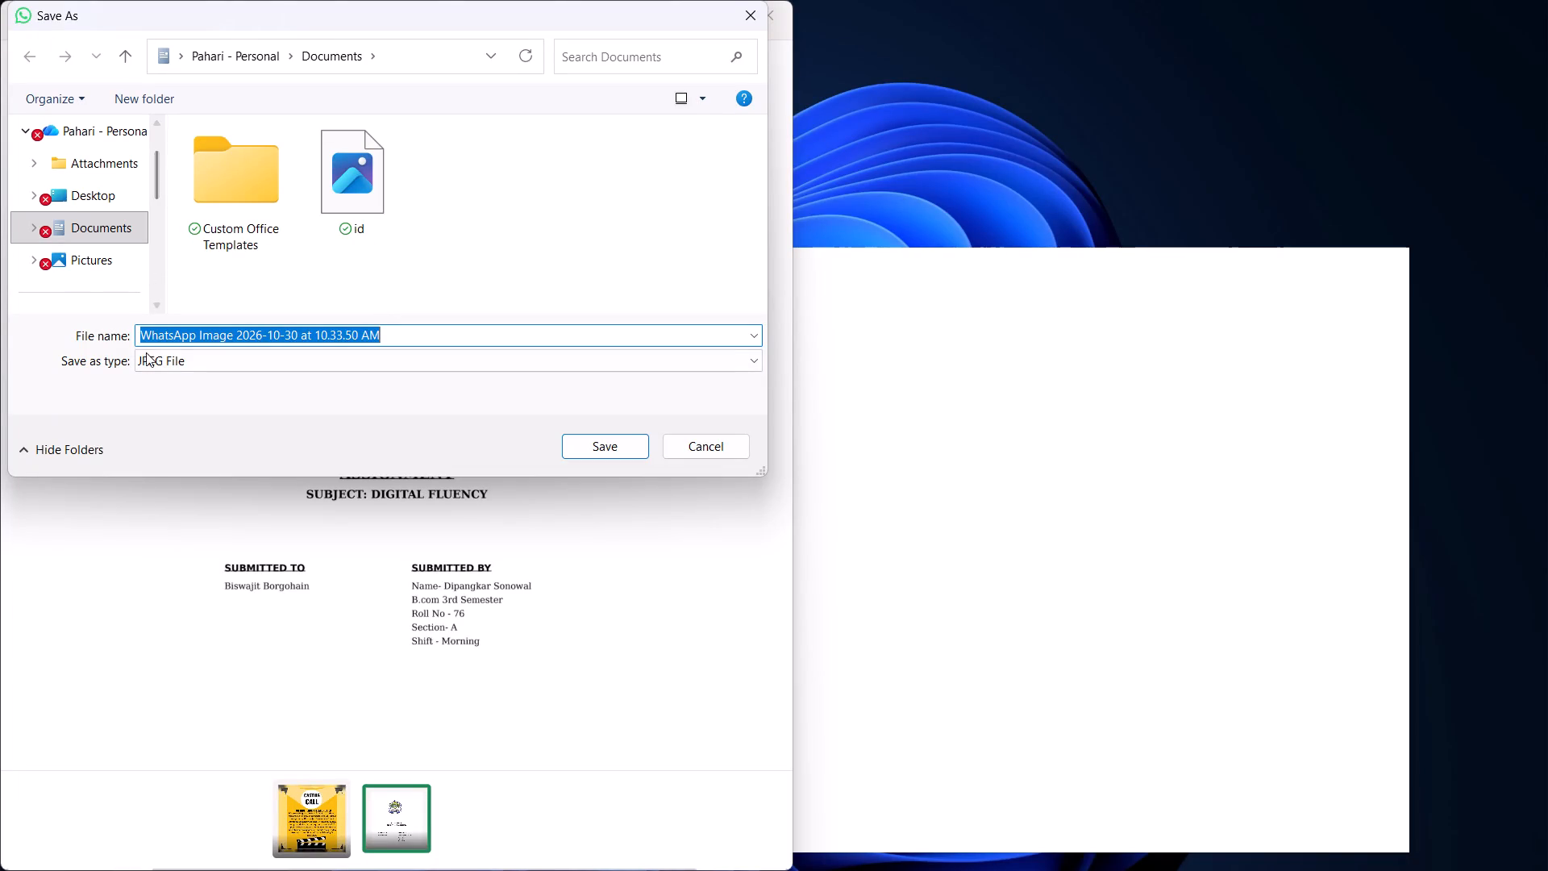
Check the file type options for saving the assignment cover page image to the Documents folder.
left_click(188, 355)
left_click(188, 355)
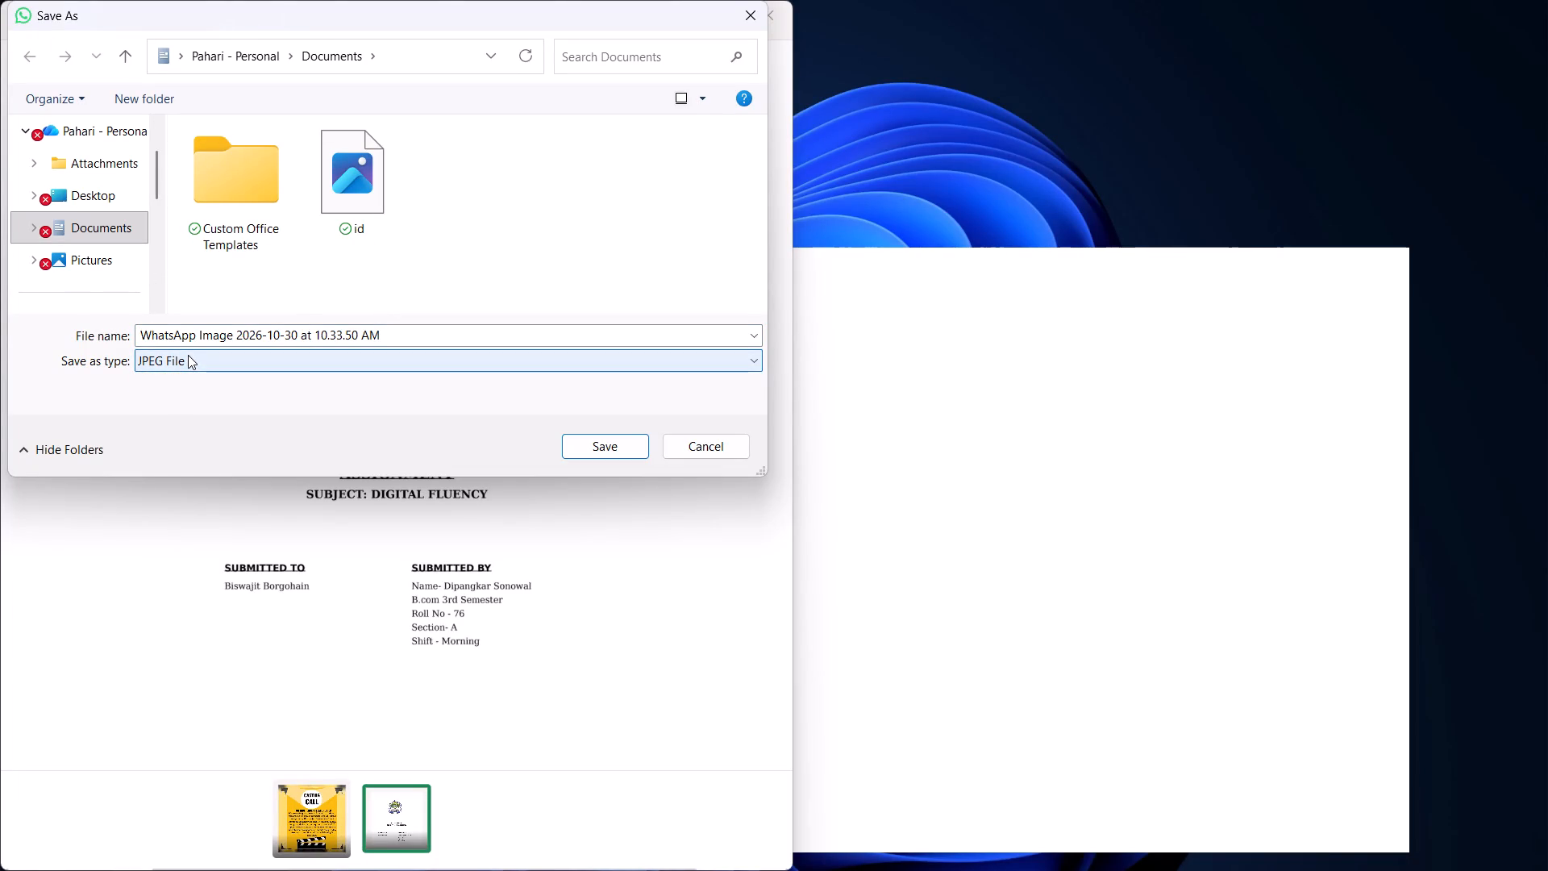
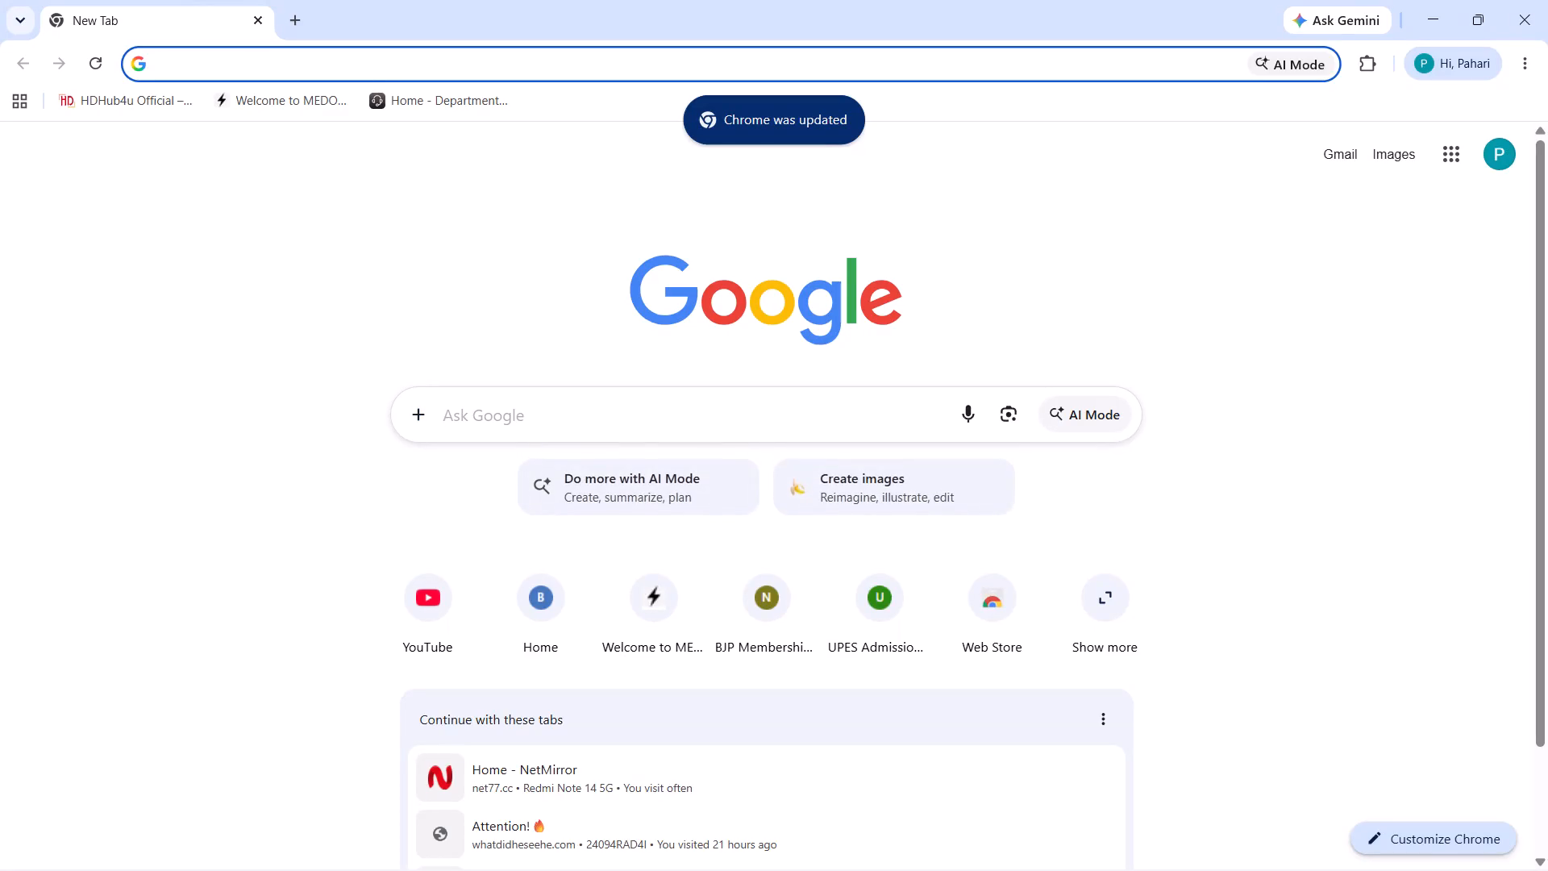
Search Google for "jpg to word" to find an online image-to-Word converter.
left_click(490, 424)
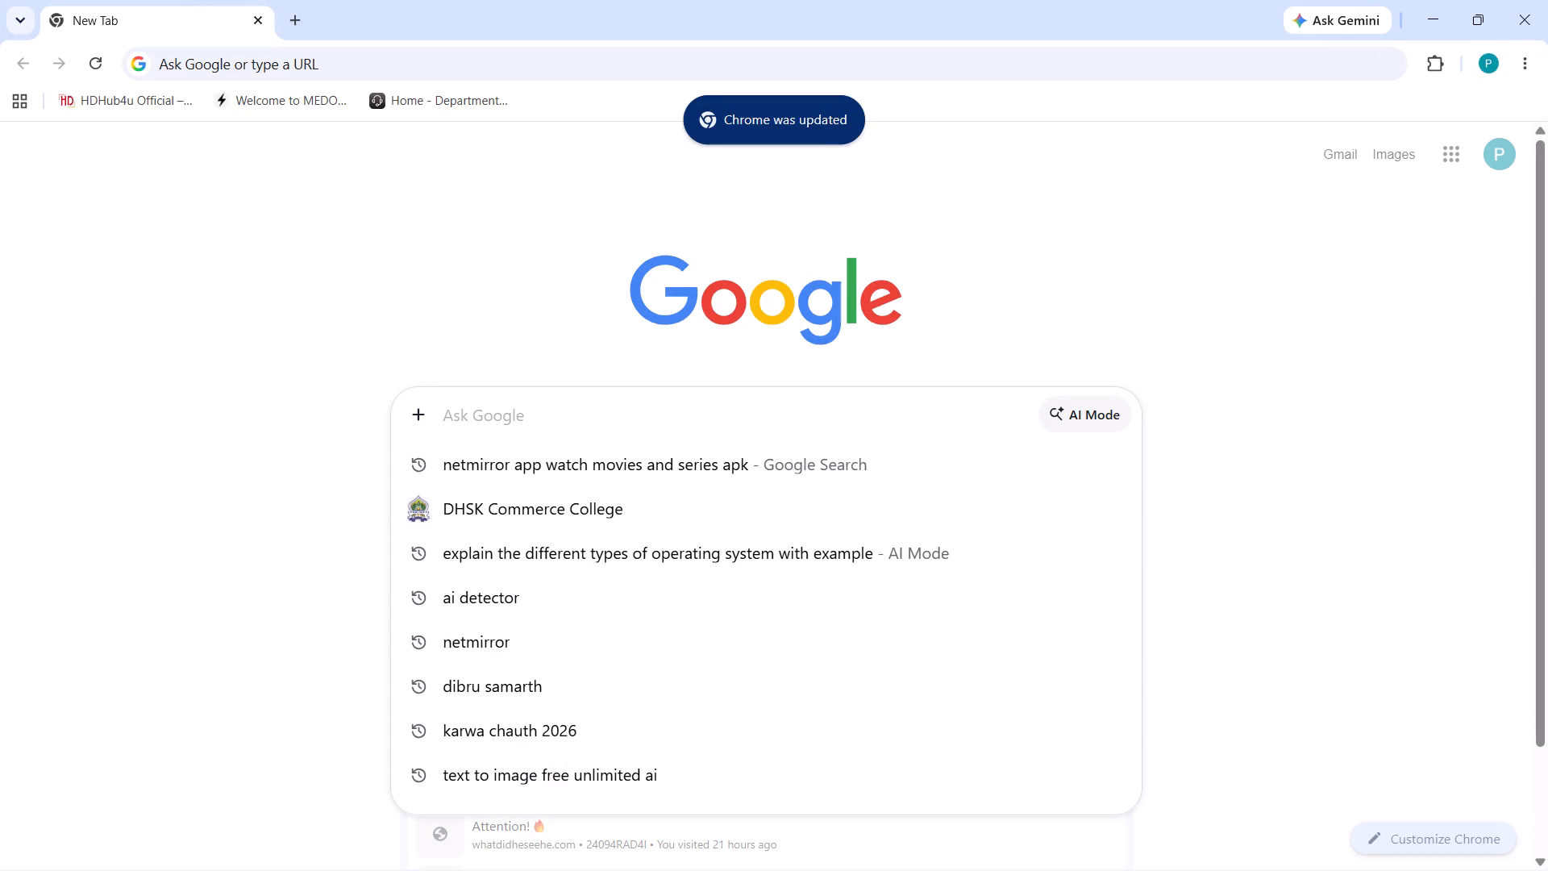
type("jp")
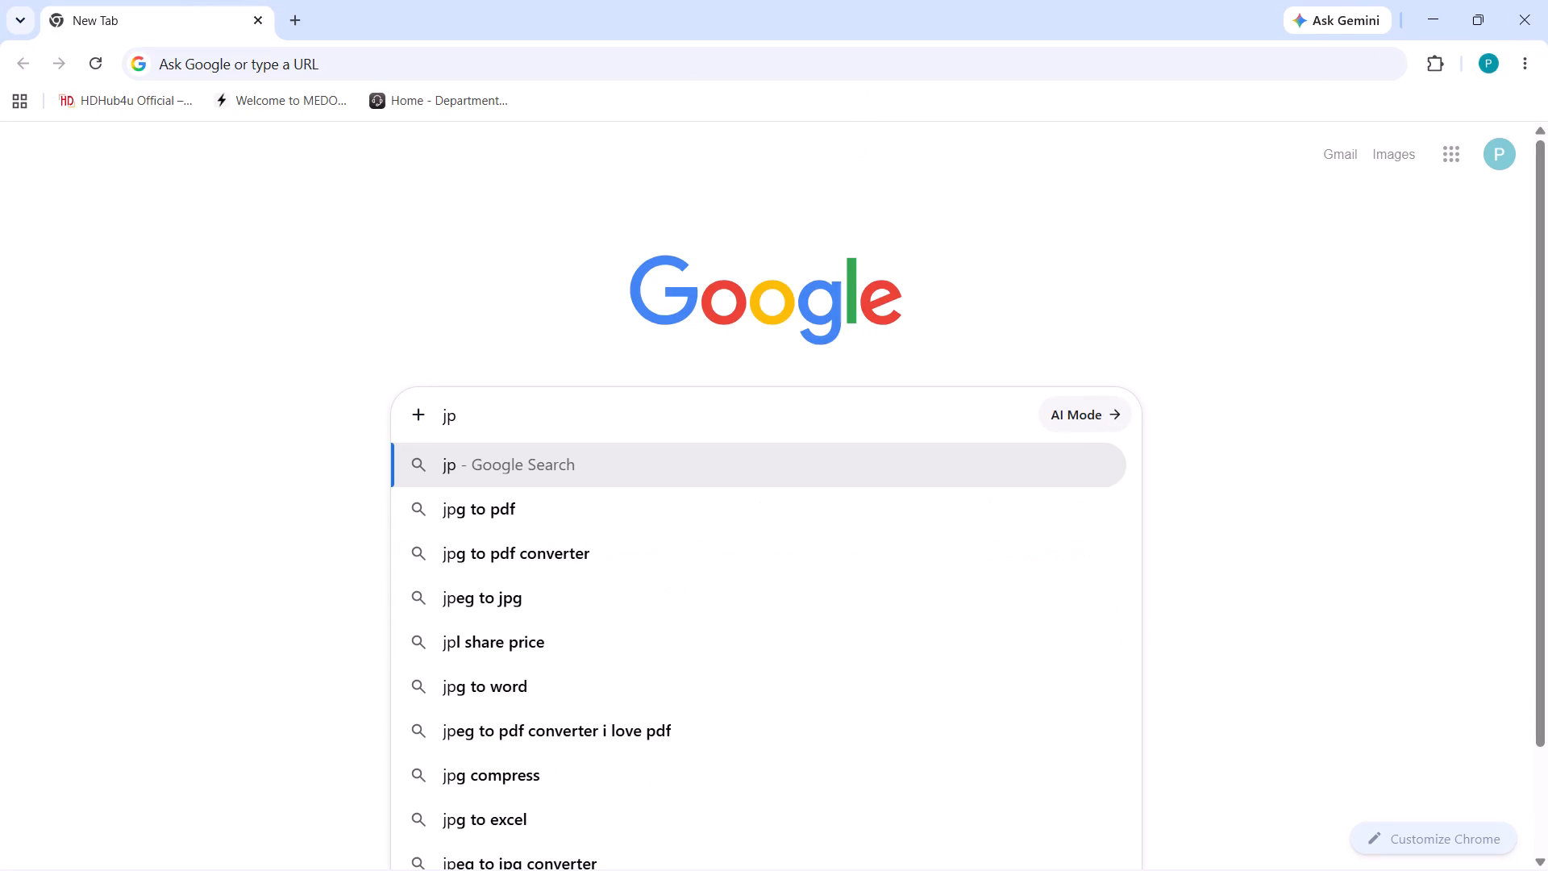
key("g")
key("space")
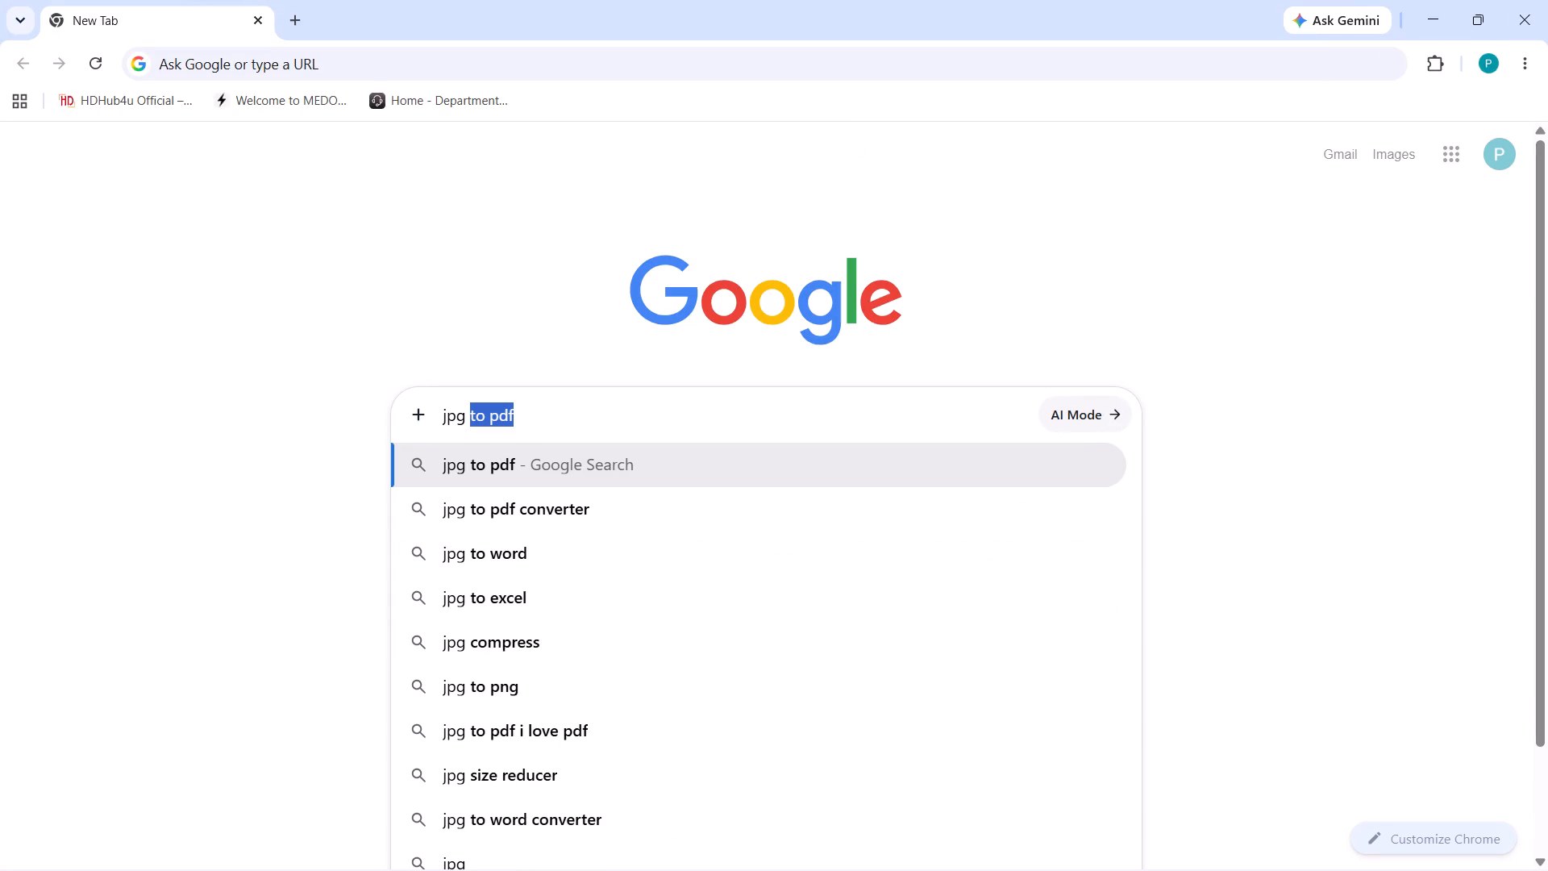
left_click(472, 573)
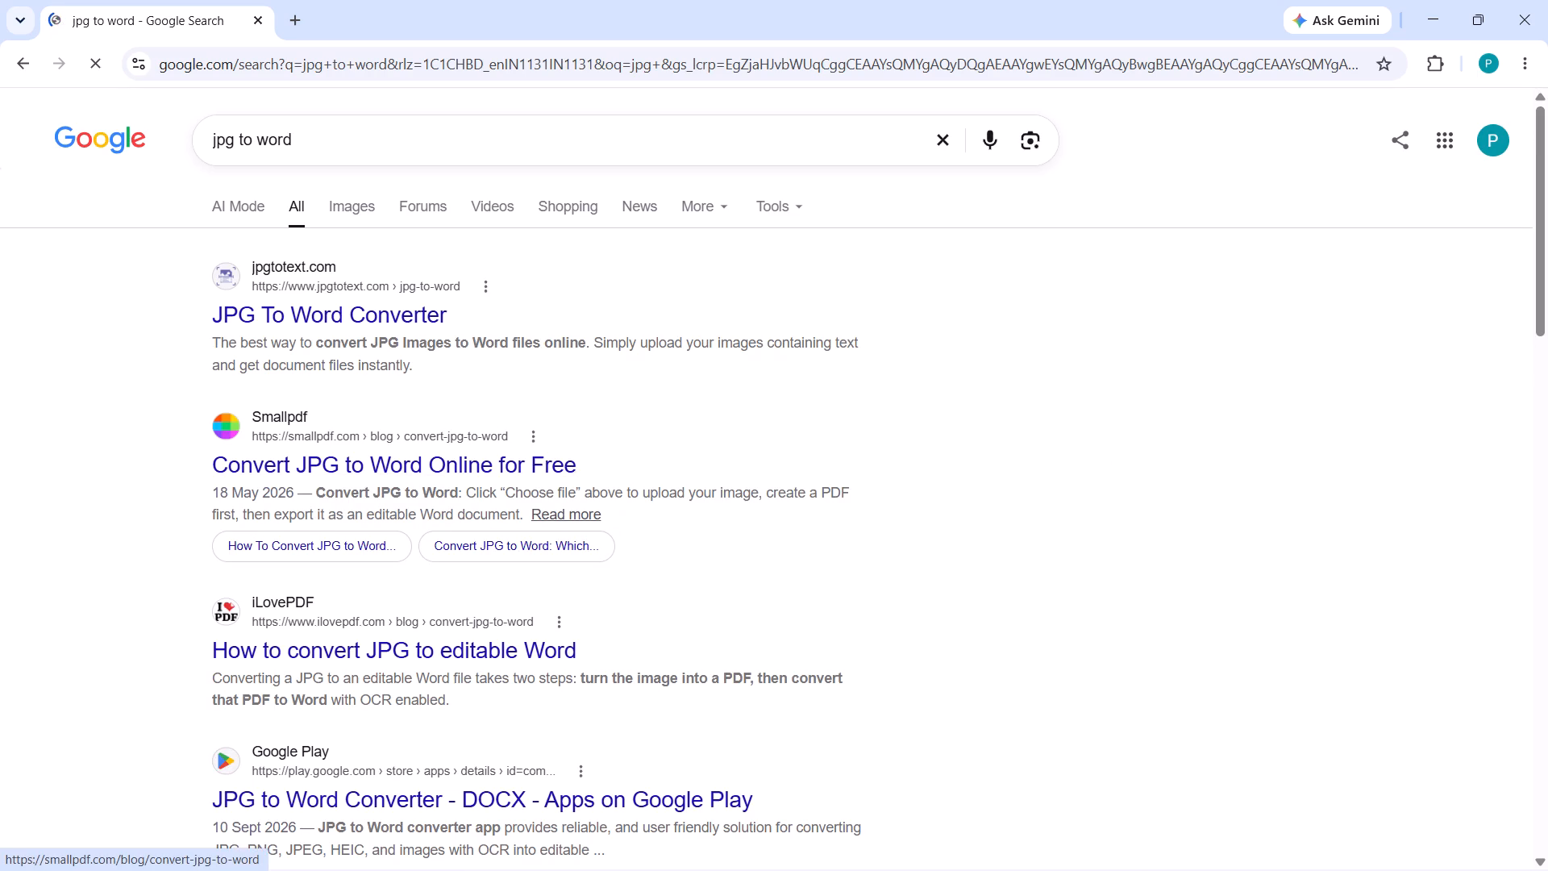
Open iLovePDF's guide on converting JPG to editable Word from the search results and follow its instructions to the JPG to PDF tool.
left_click(346, 633)
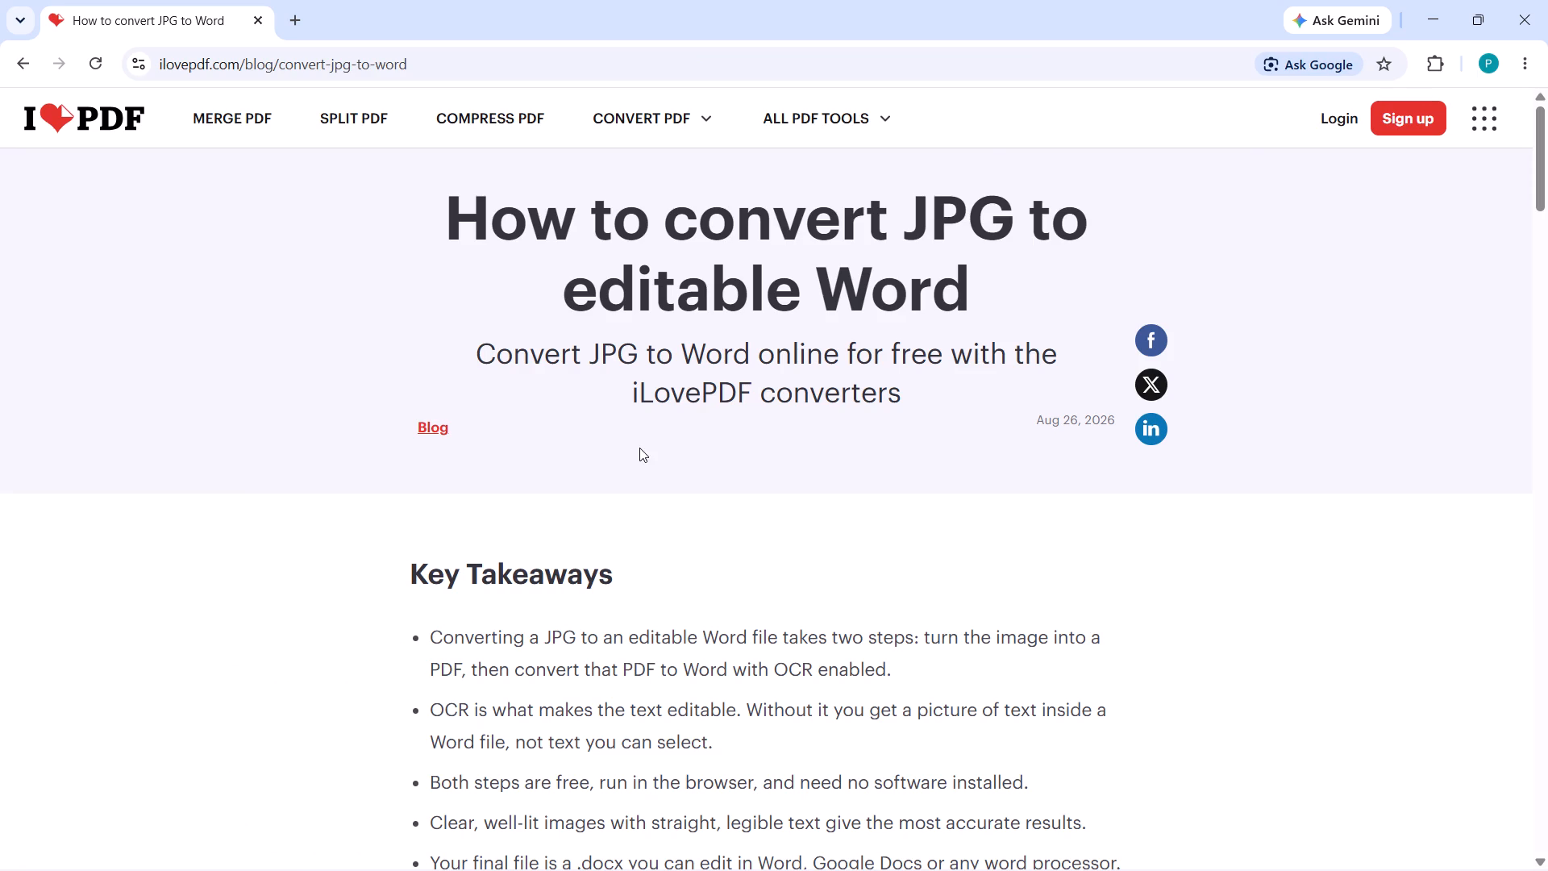
scroll(717, 416, "down", 3)
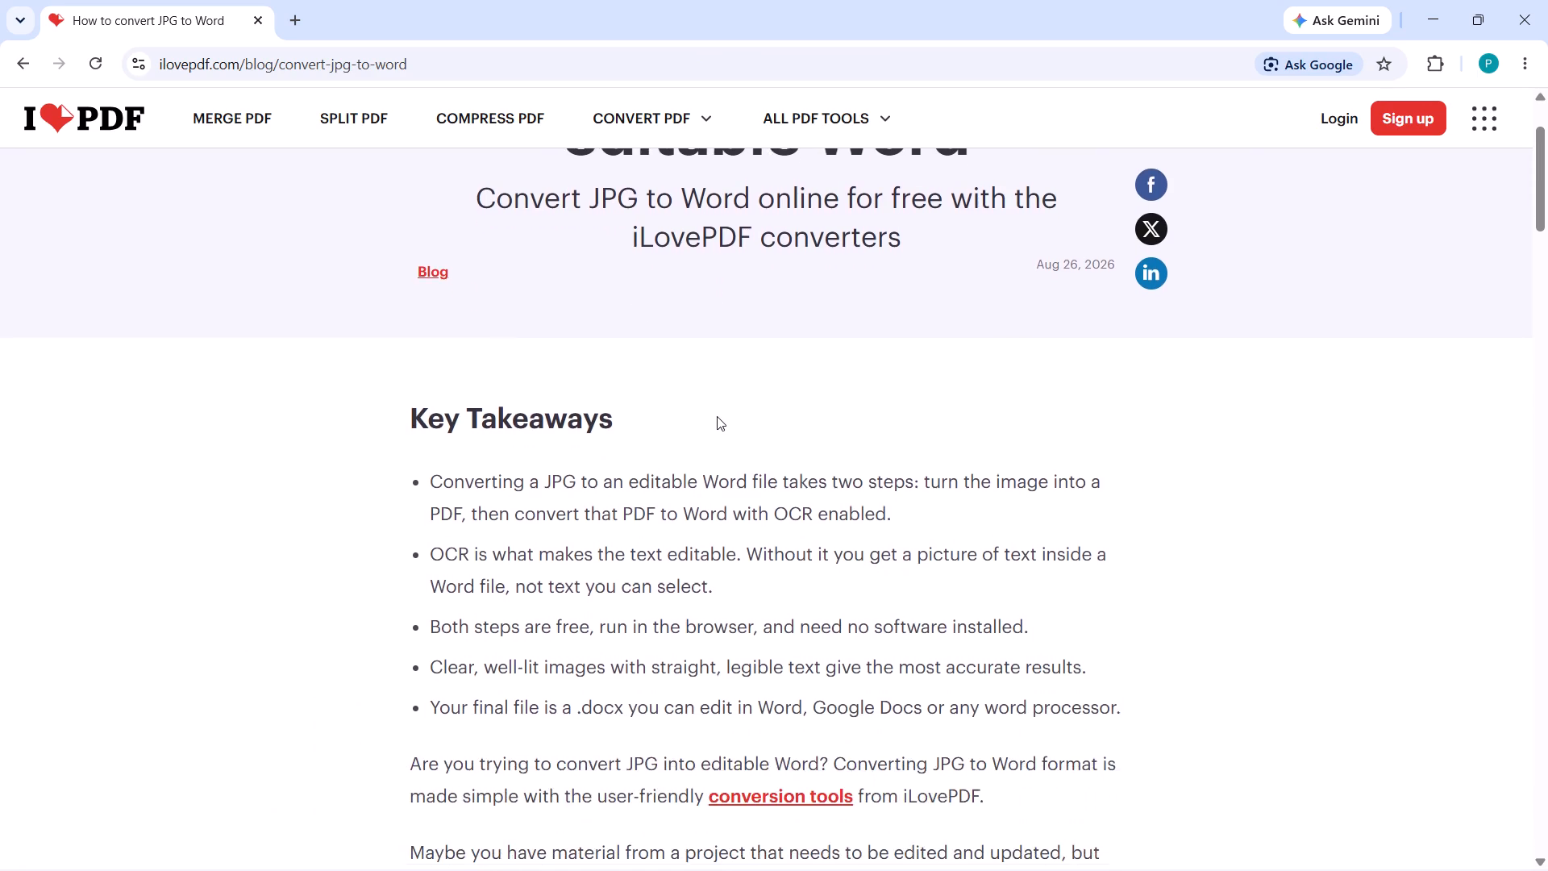
scroll(717, 416, "down", 5)
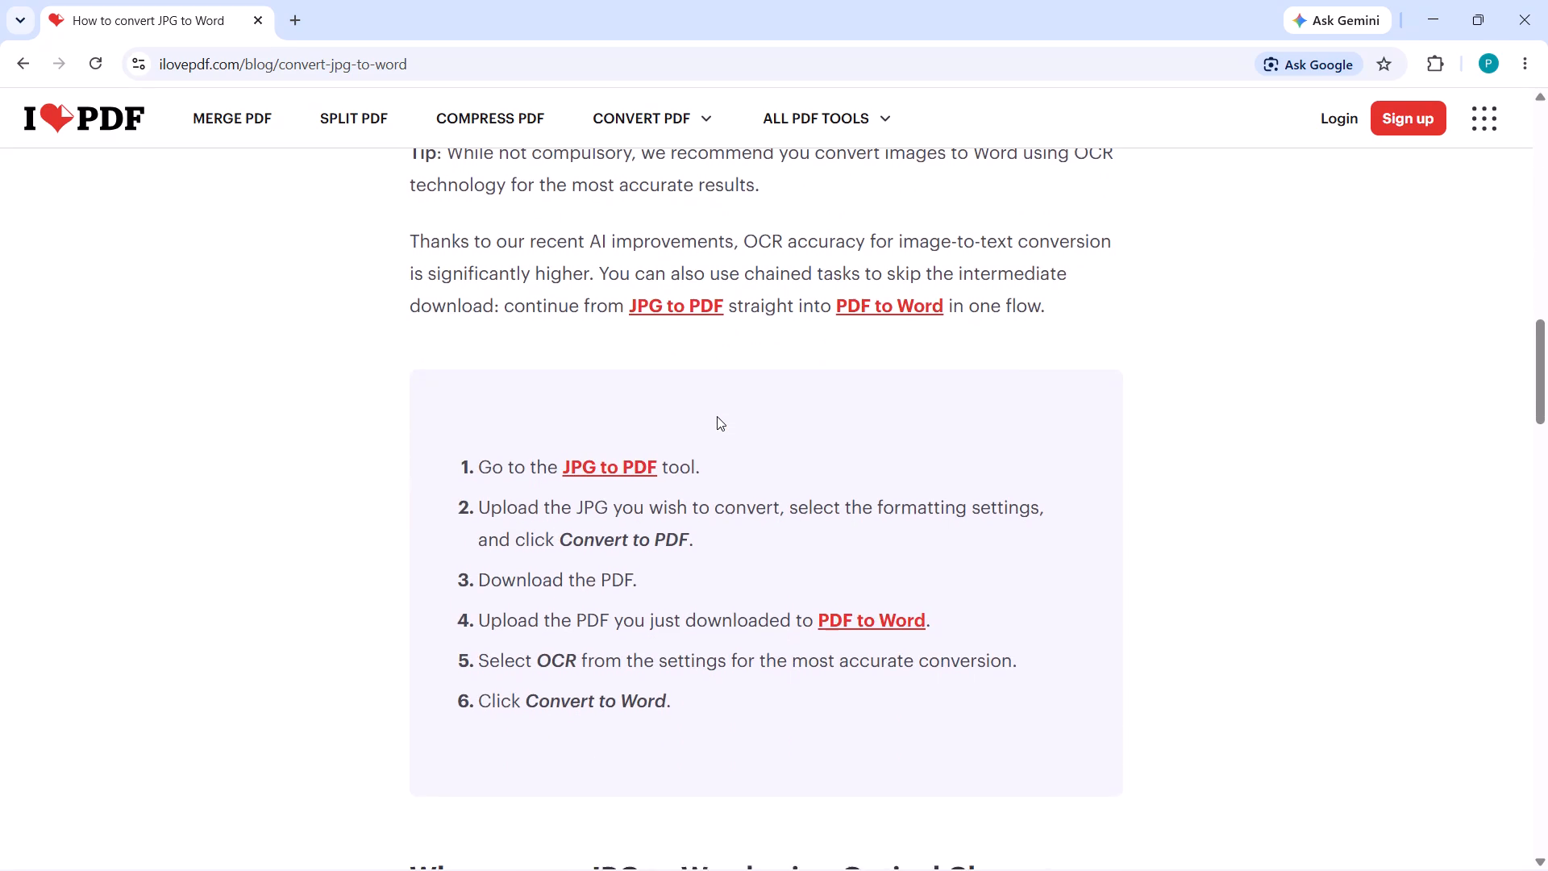
scroll(717, 416, "down", 1)
left_click(622, 428)
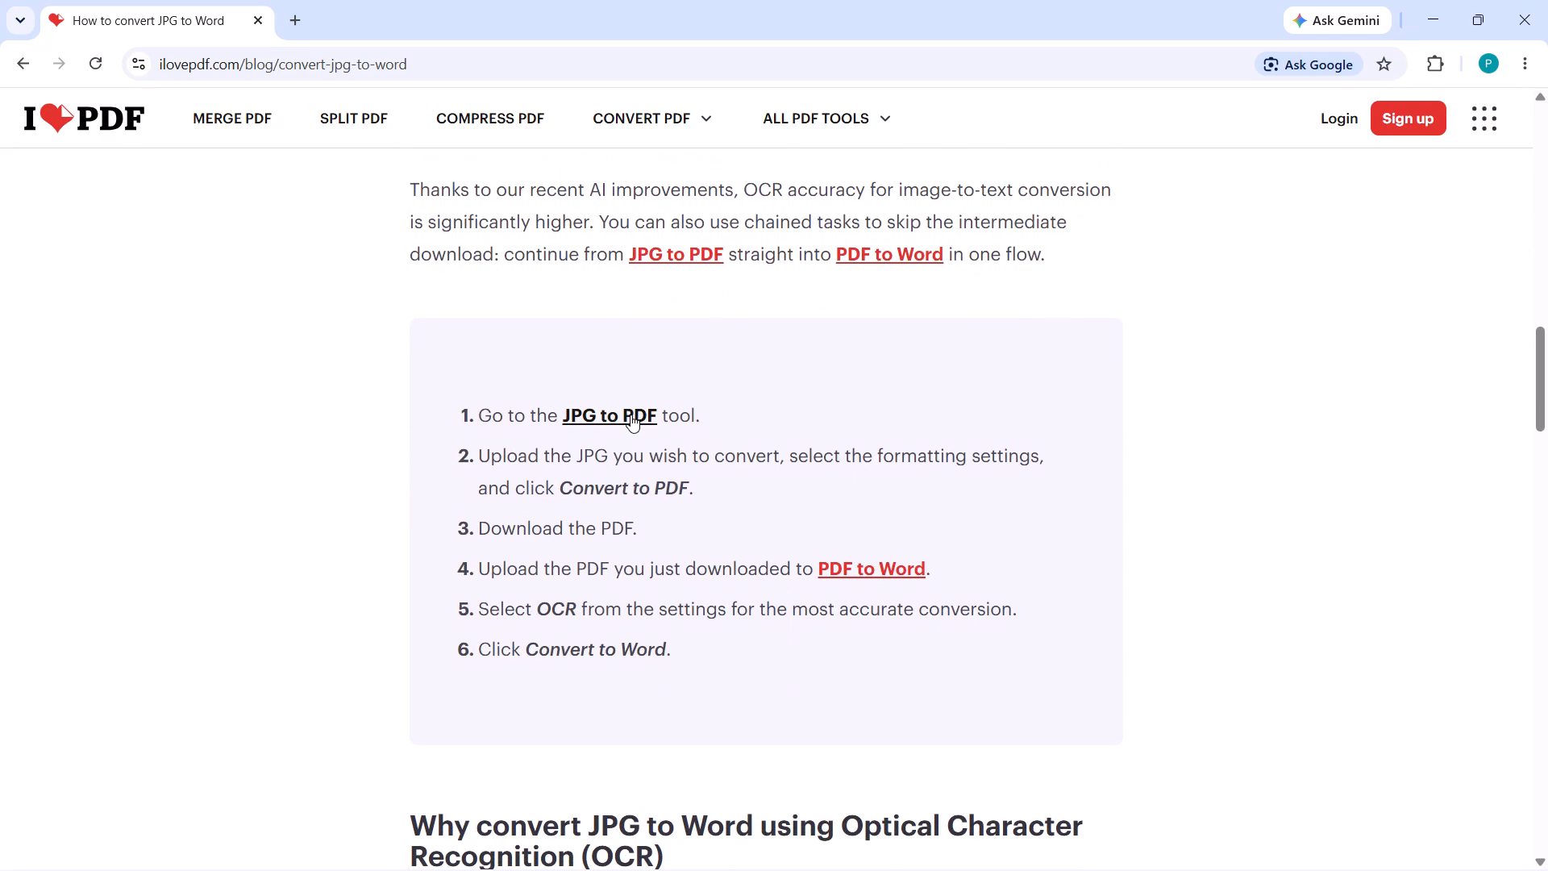
left_click(630, 415)
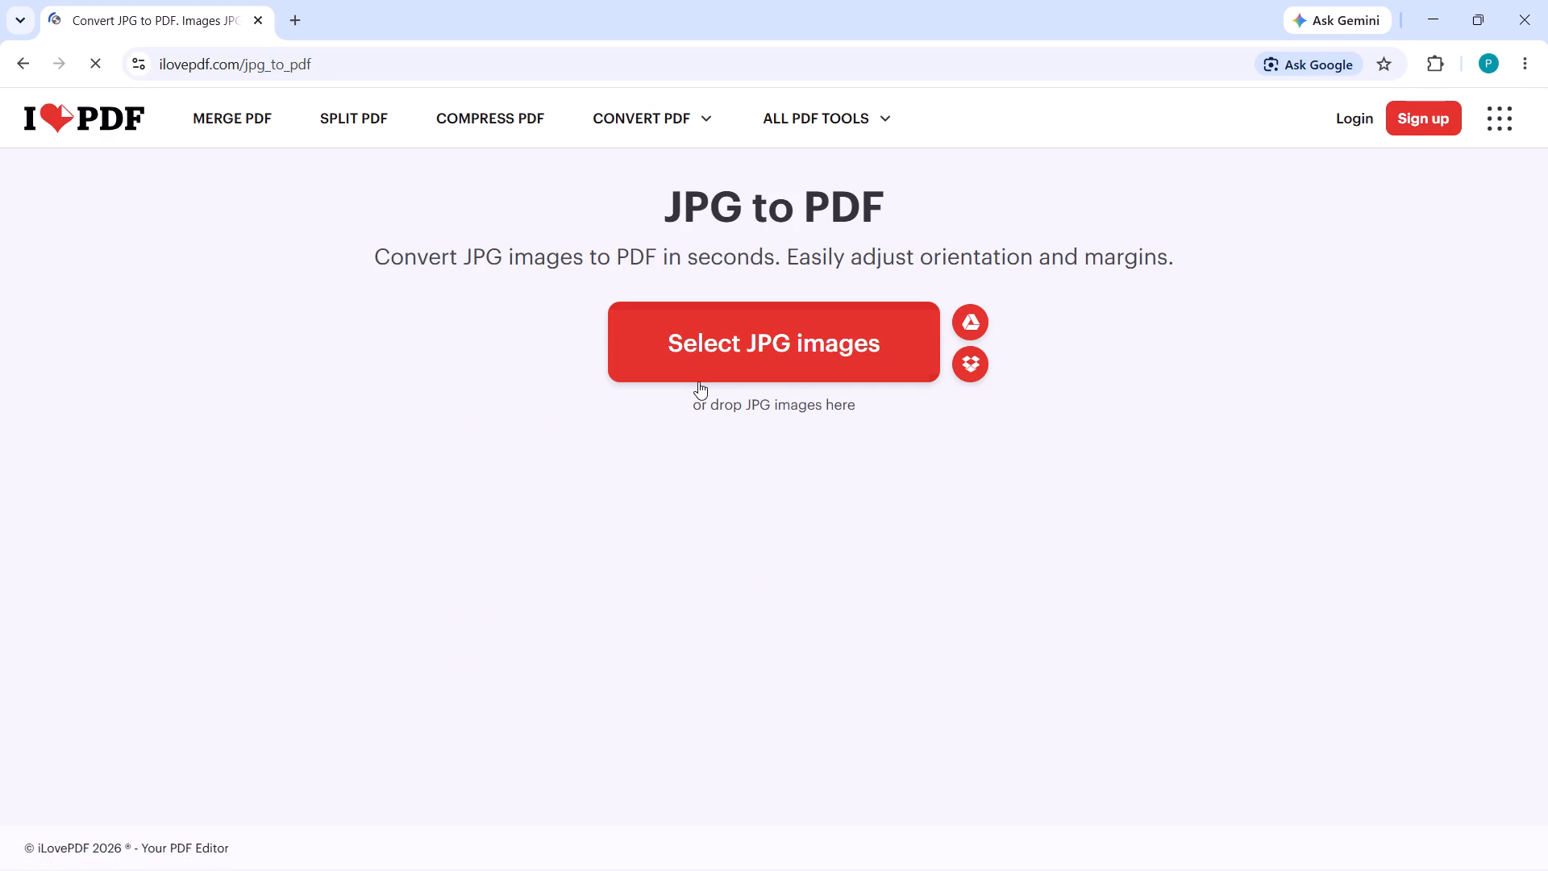
Start selecting a JPG image for the JPG to PDF conversion and browse to the Downloads folder.
left_click(698, 381)
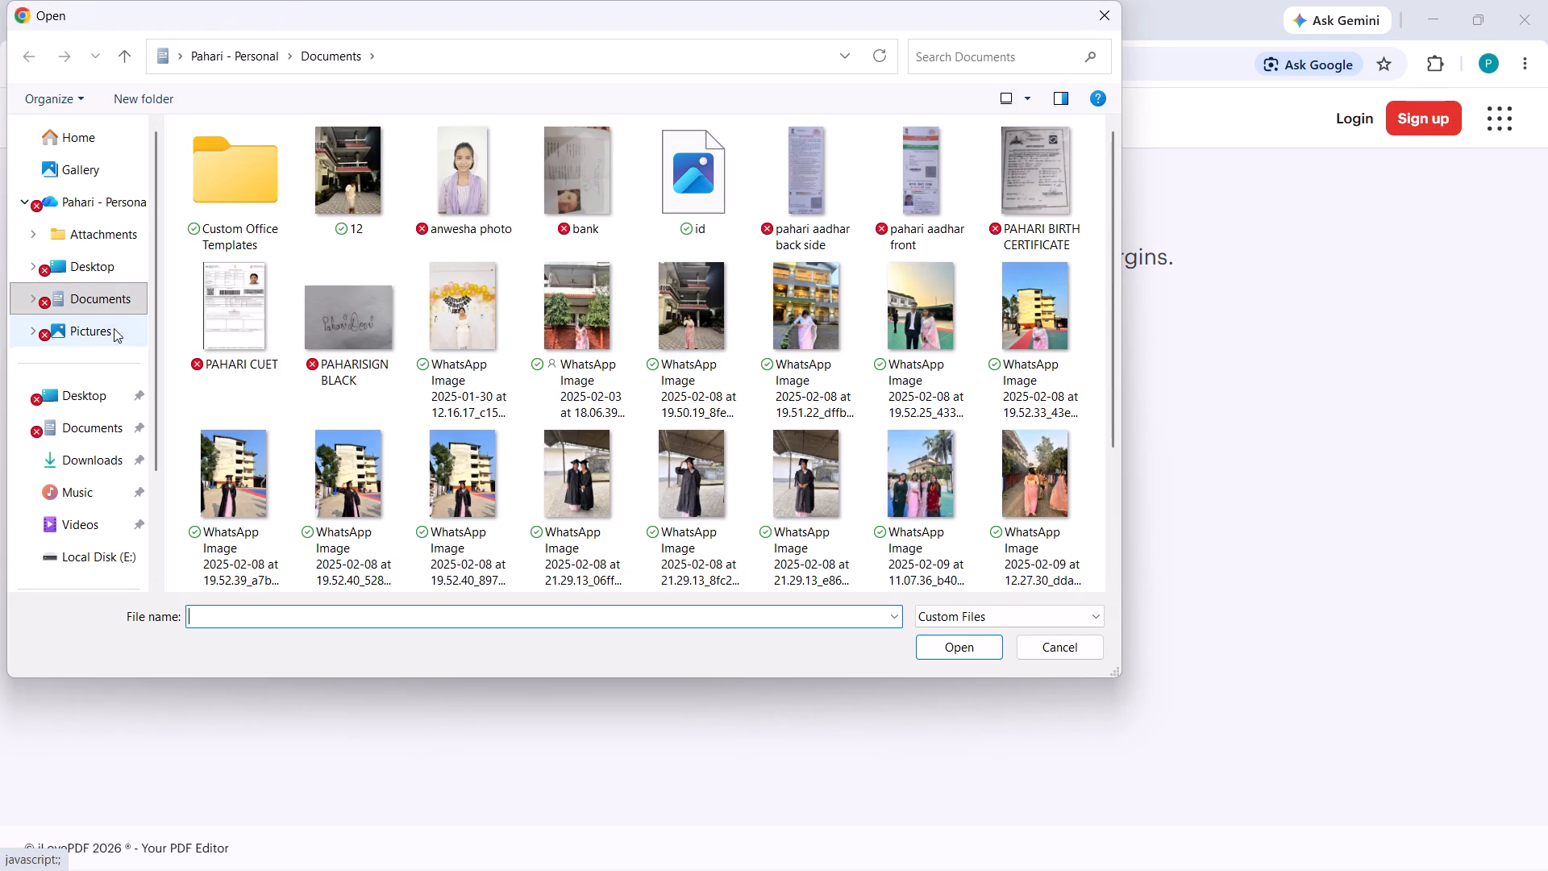
left_click(87, 450)
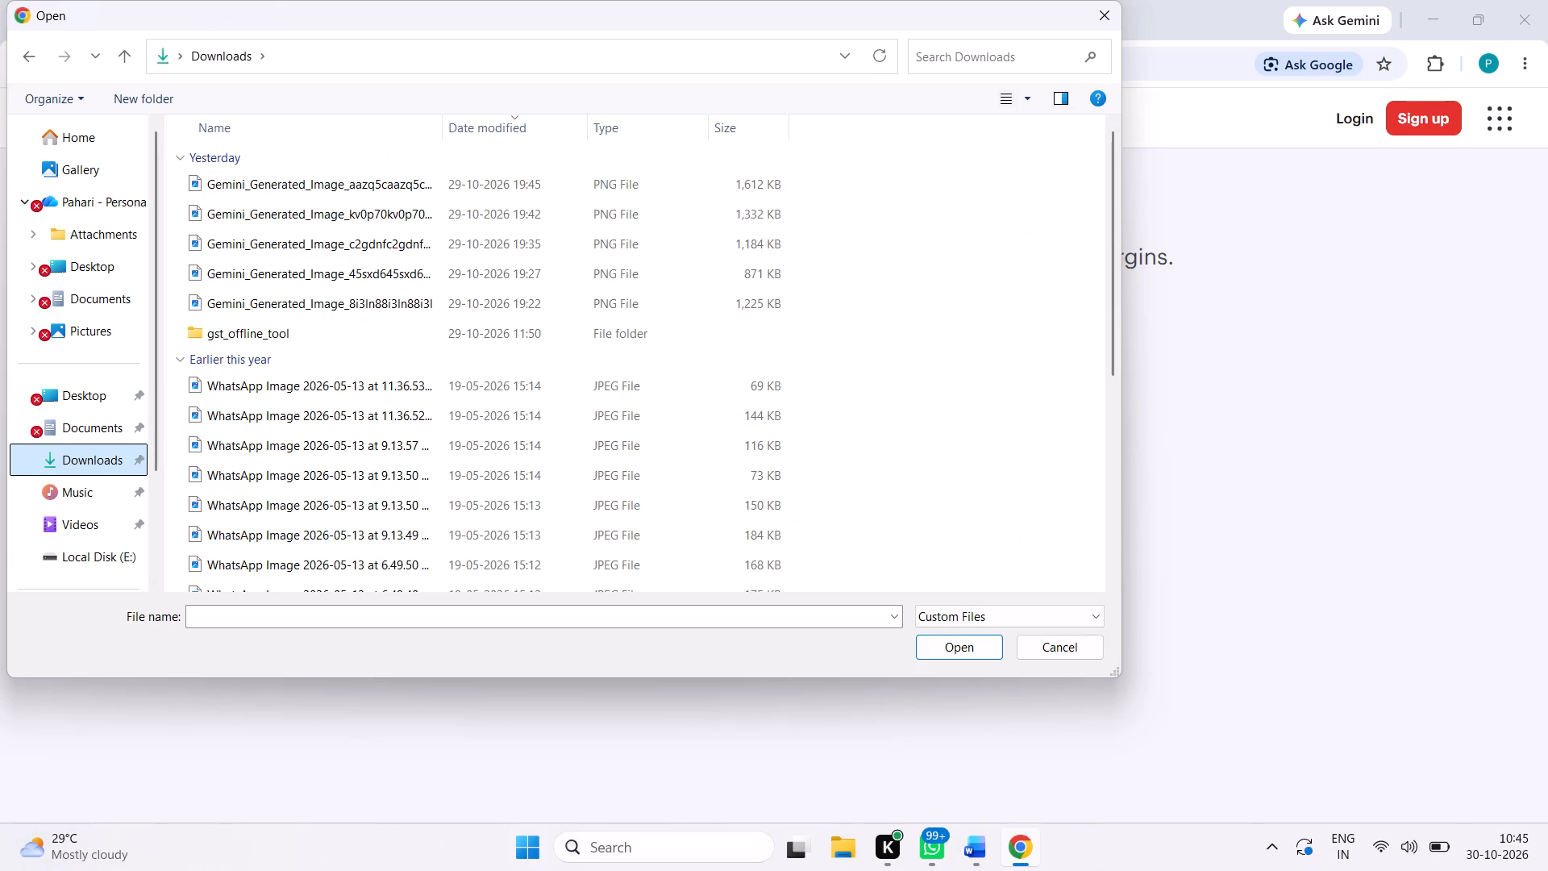
left_click(750, 798)
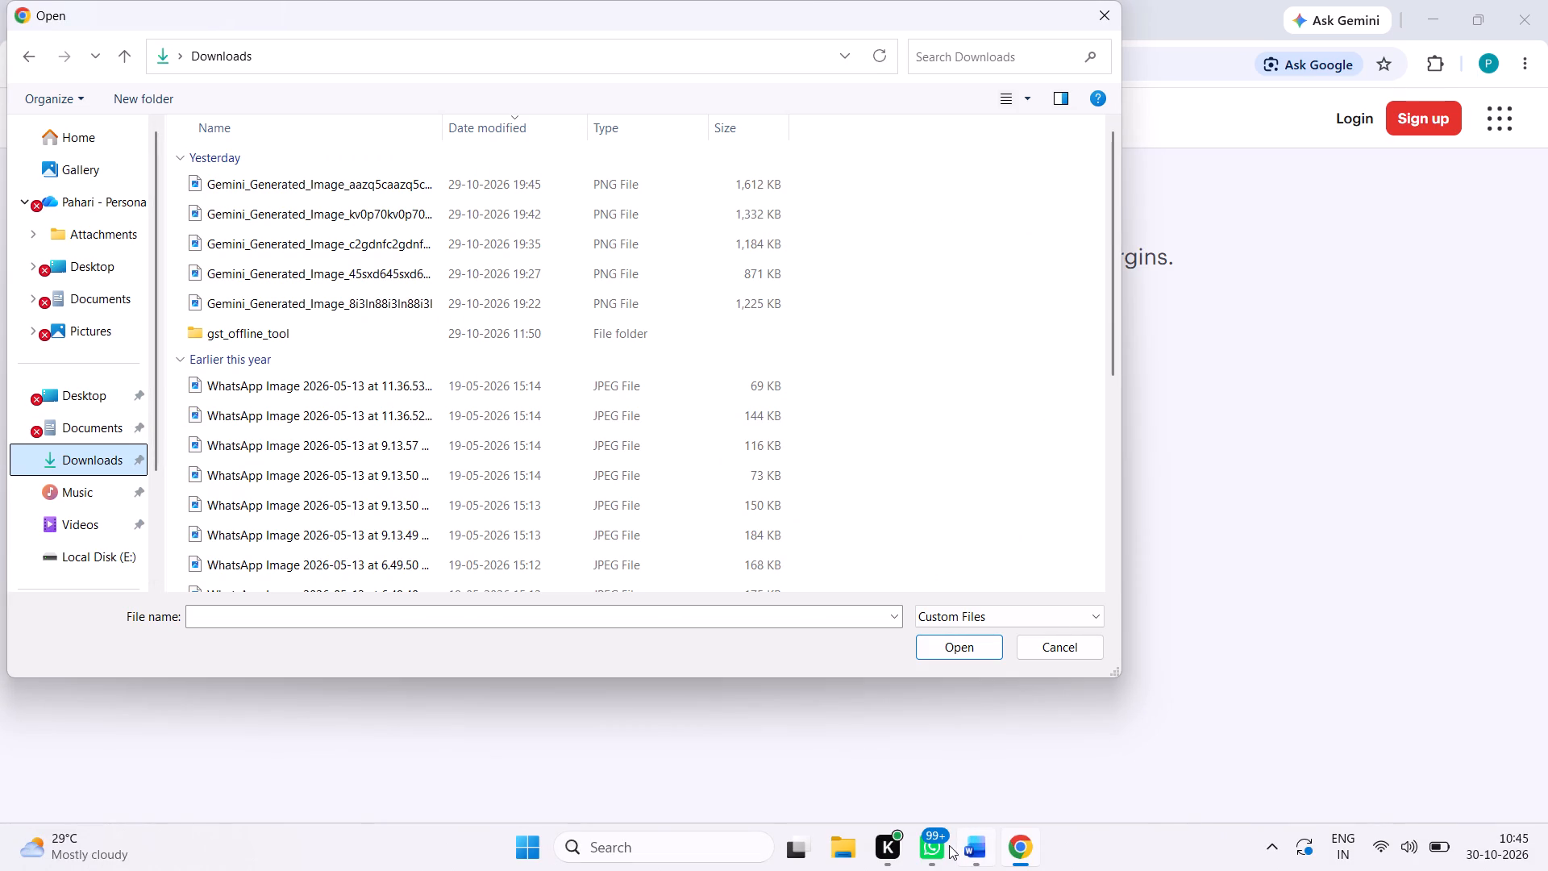
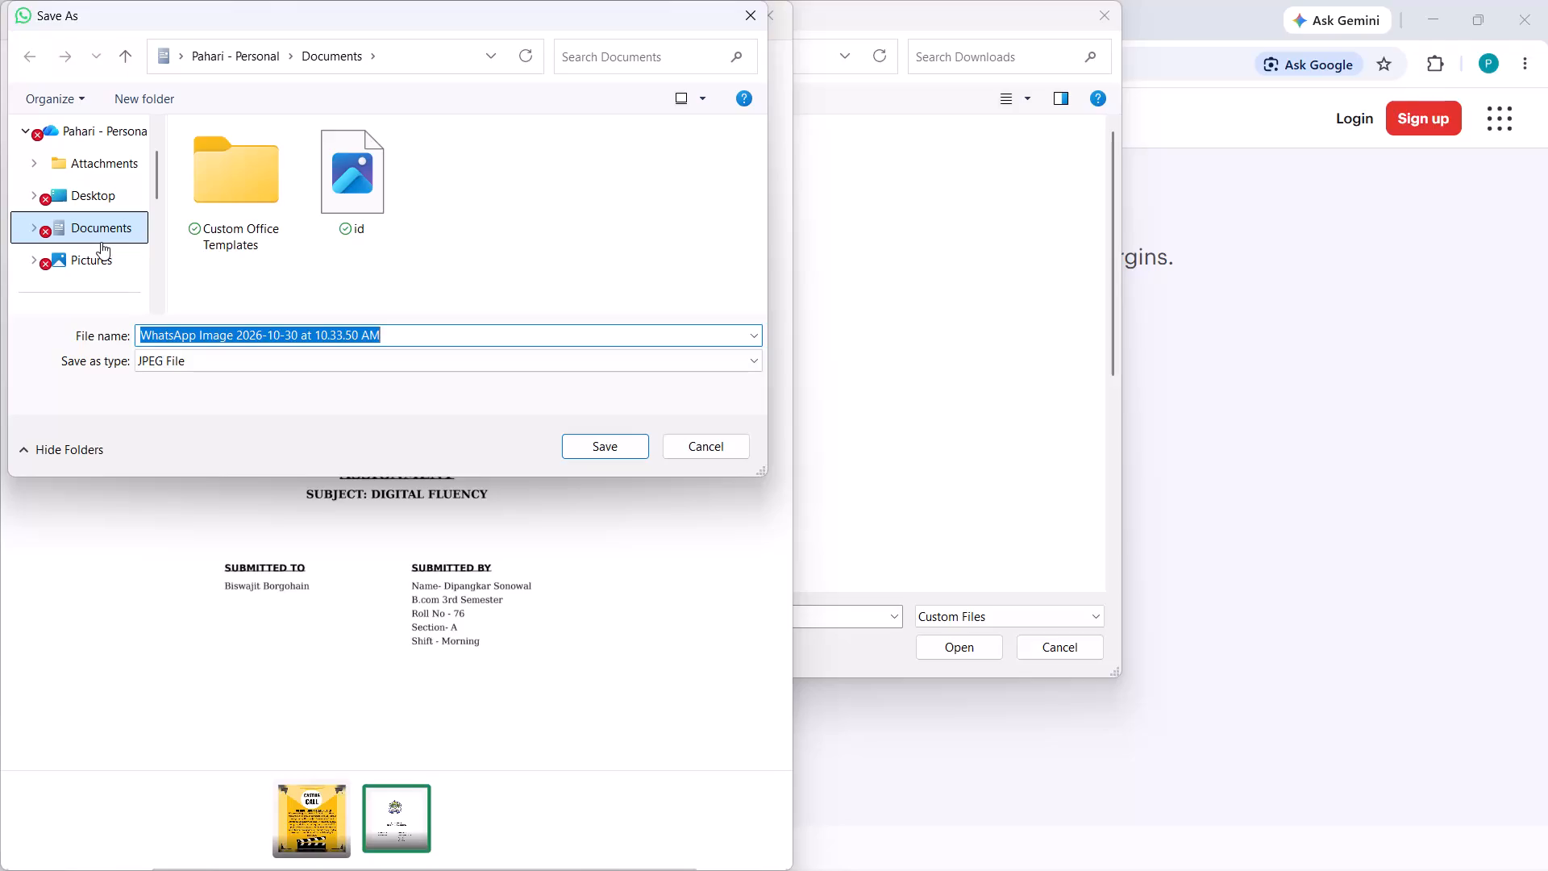
Choose the Downloads folder as the save location for the WhatsApp cover page image.
scroll(101, 242, "down", 2)
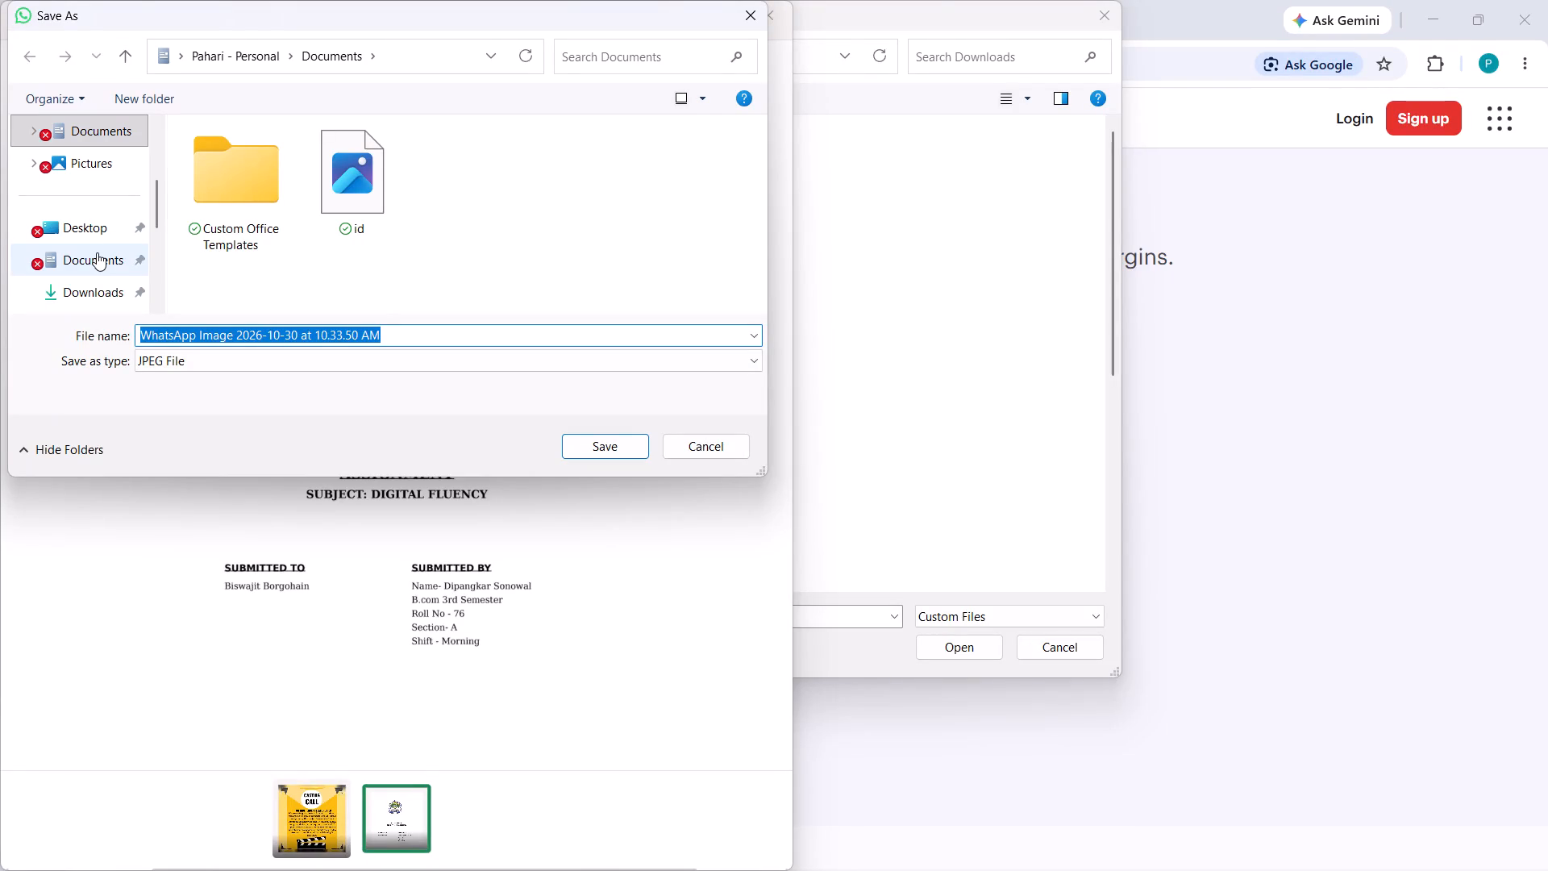
left_click(89, 278)
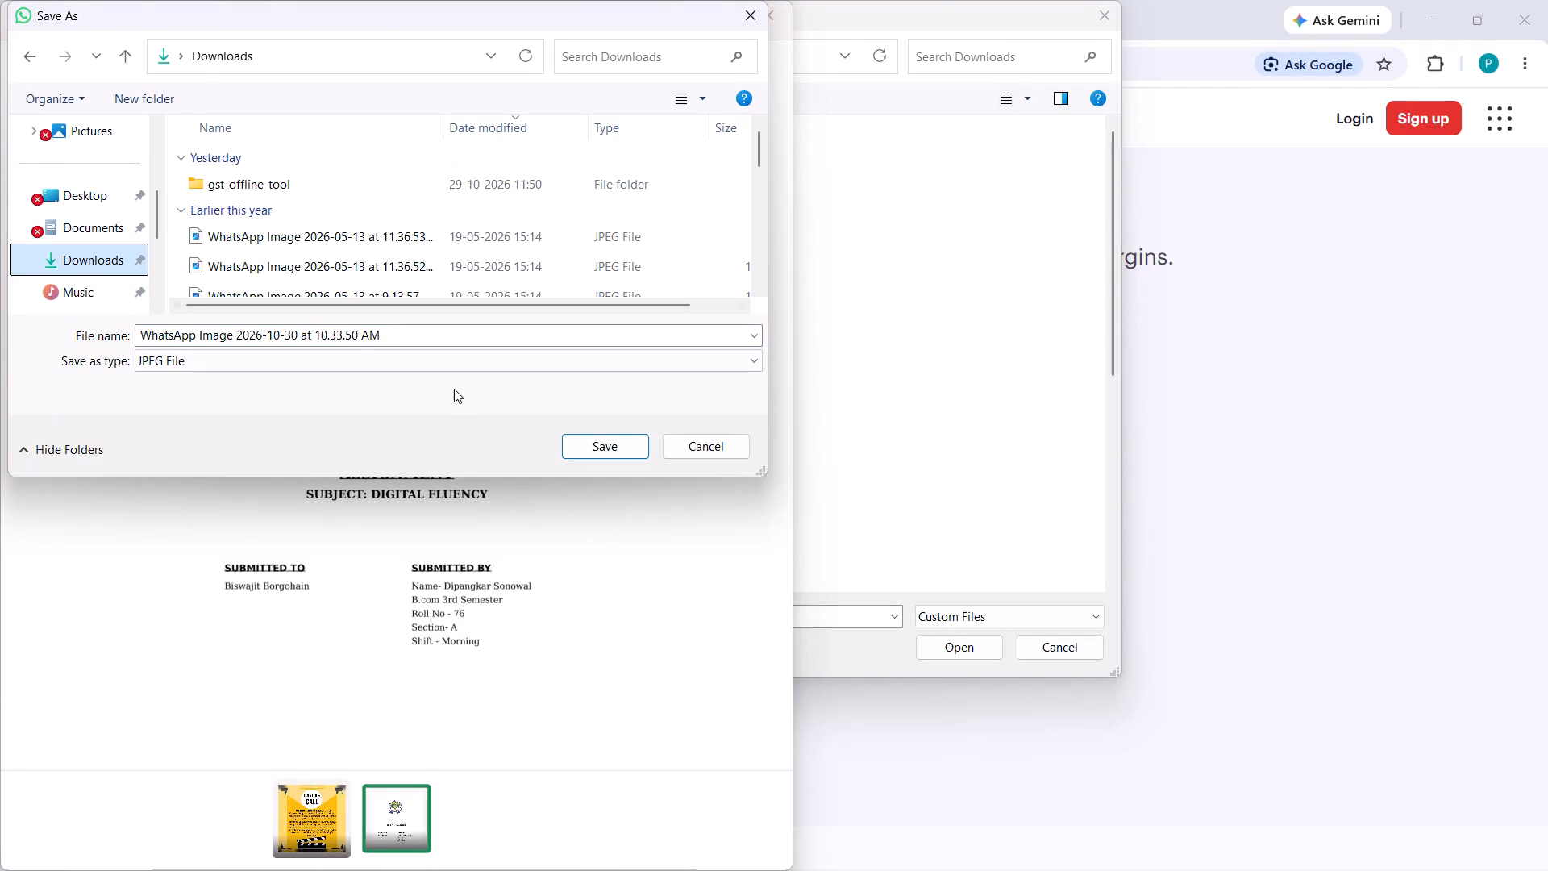
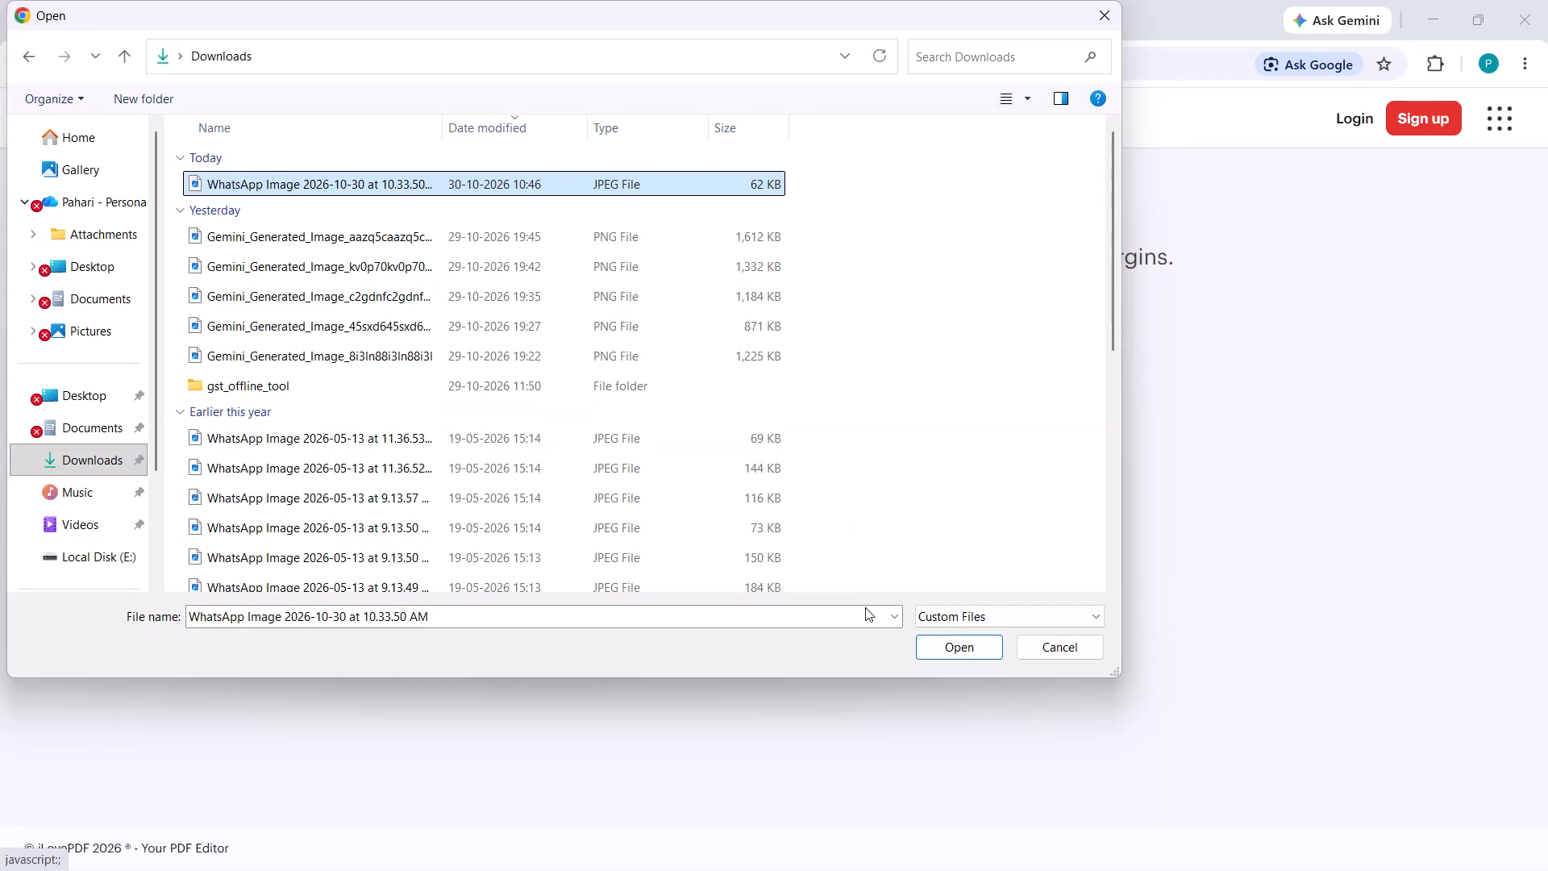
Load the image WhatsApp Image 2026-10-30 at 10.33.50 AM from Downloads and convert it to PDF.
left_click(925, 660)
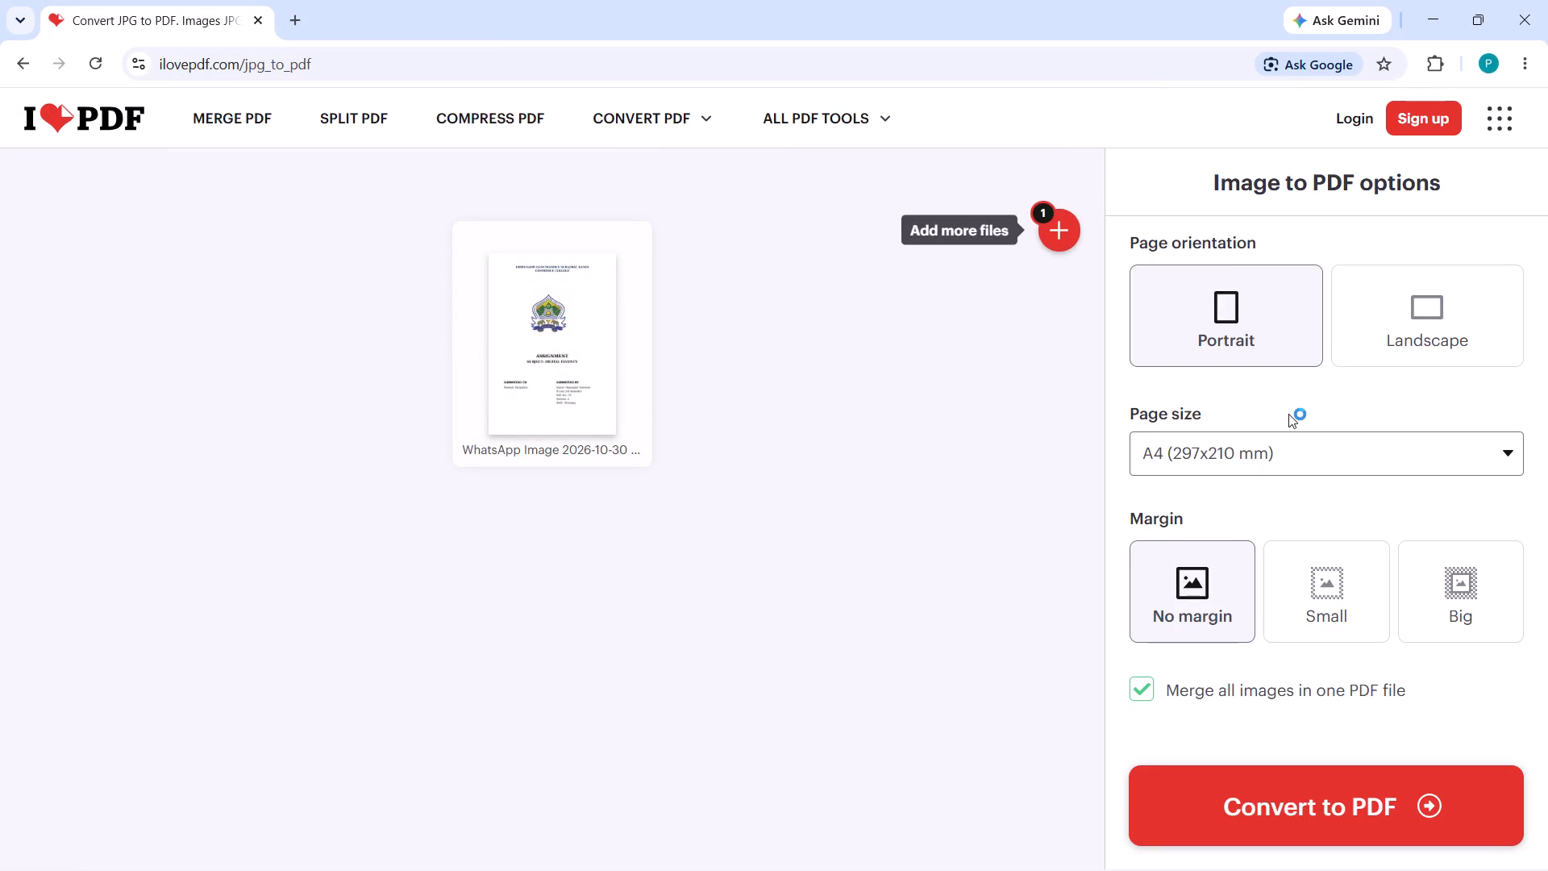
left_click(1290, 807)
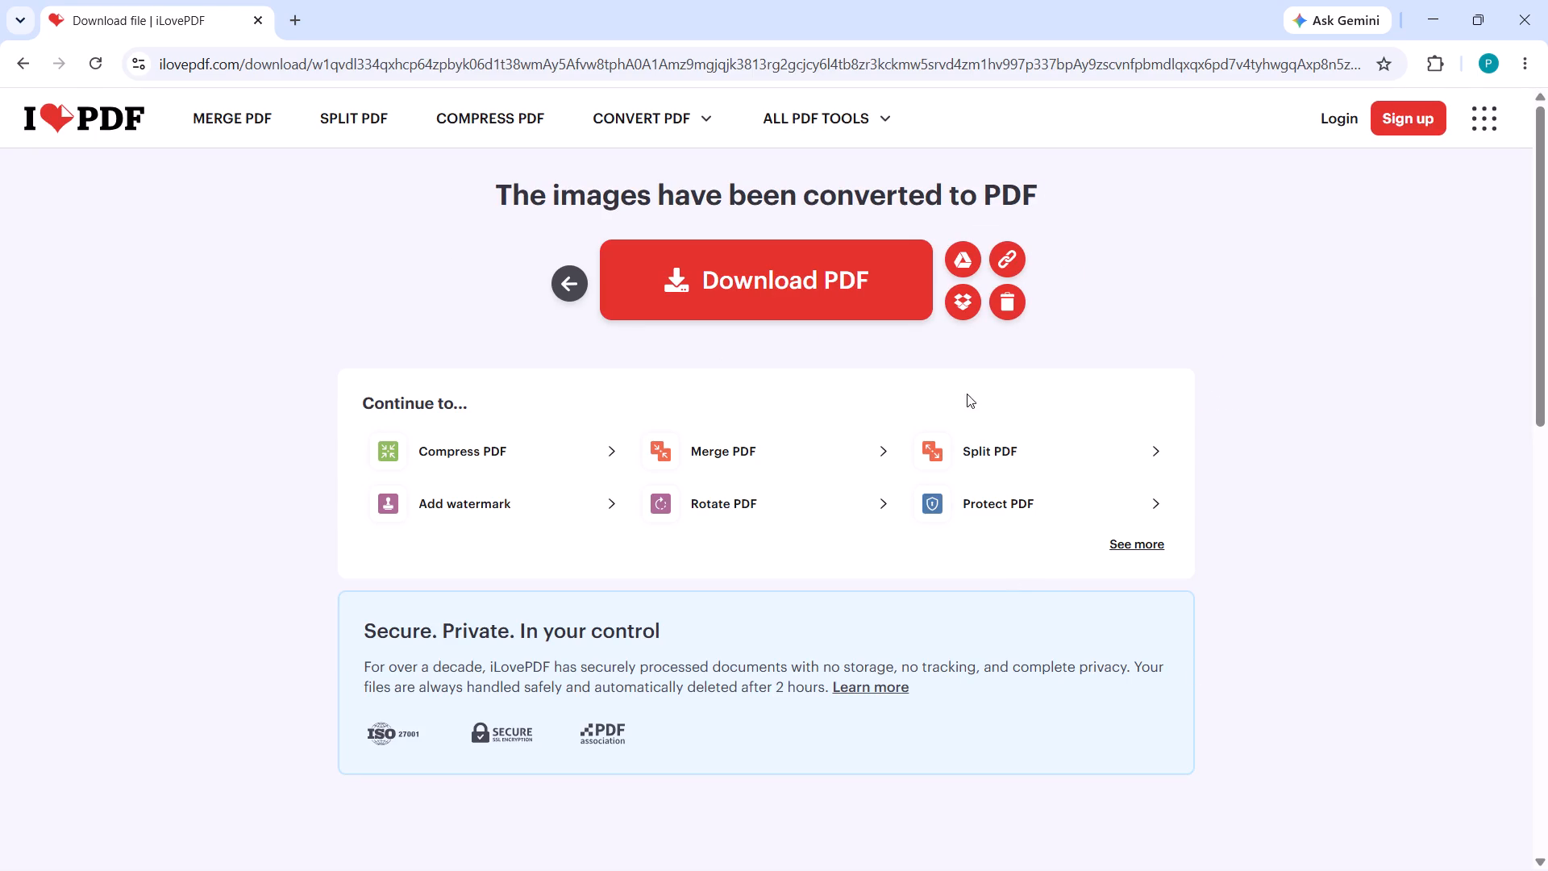
Download the converted PDF and save it in the Downloads folder as WhatsApp Image 2026-10-30 at 10.33.50 AM.
left_click(901, 285)
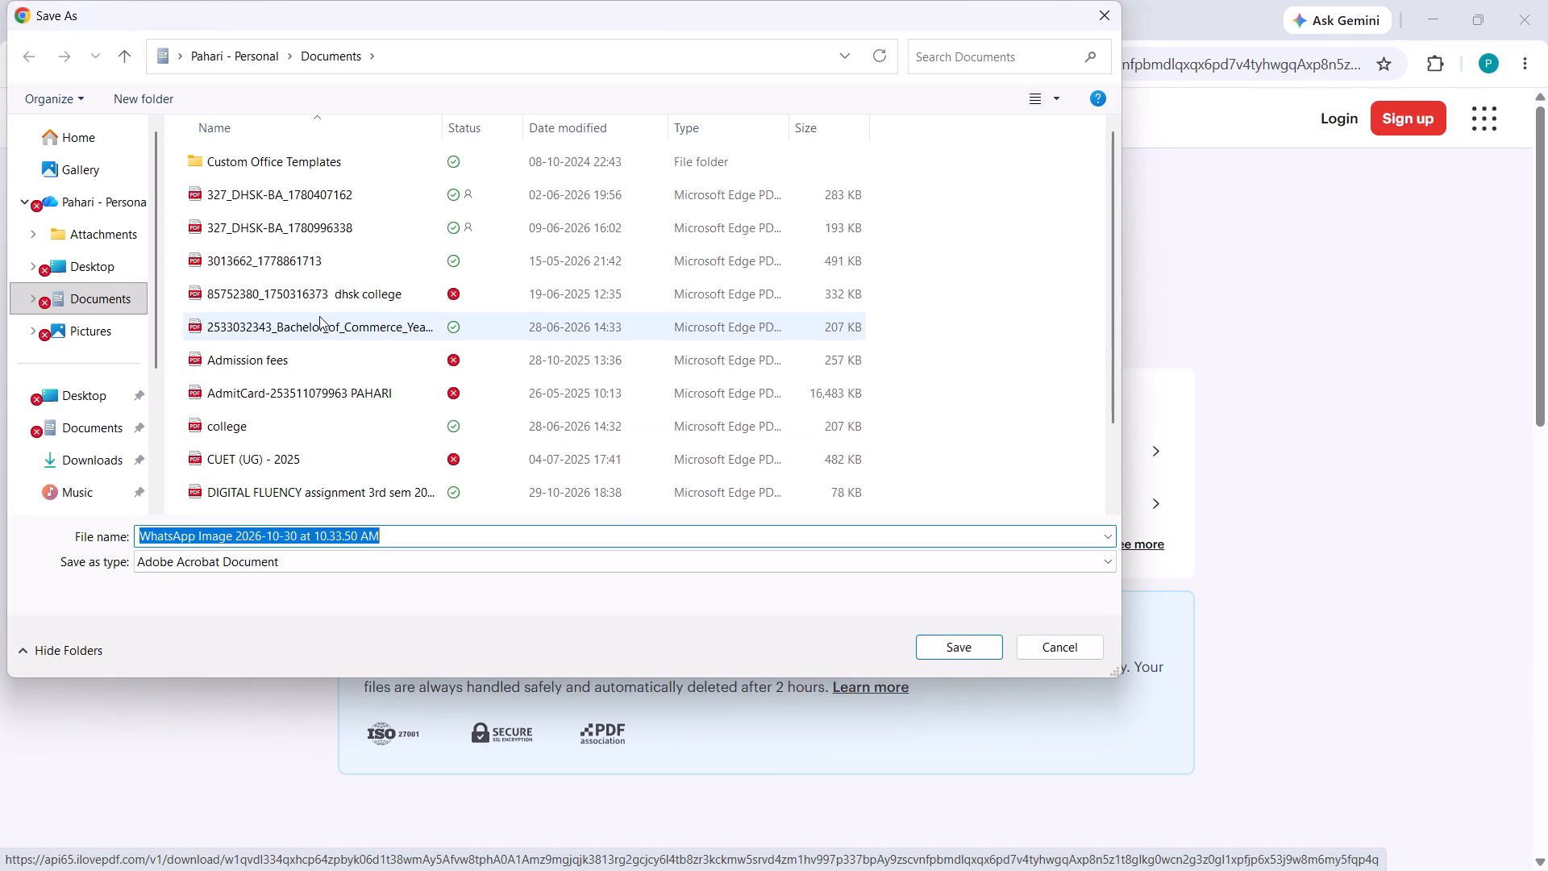
left_click(67, 415)
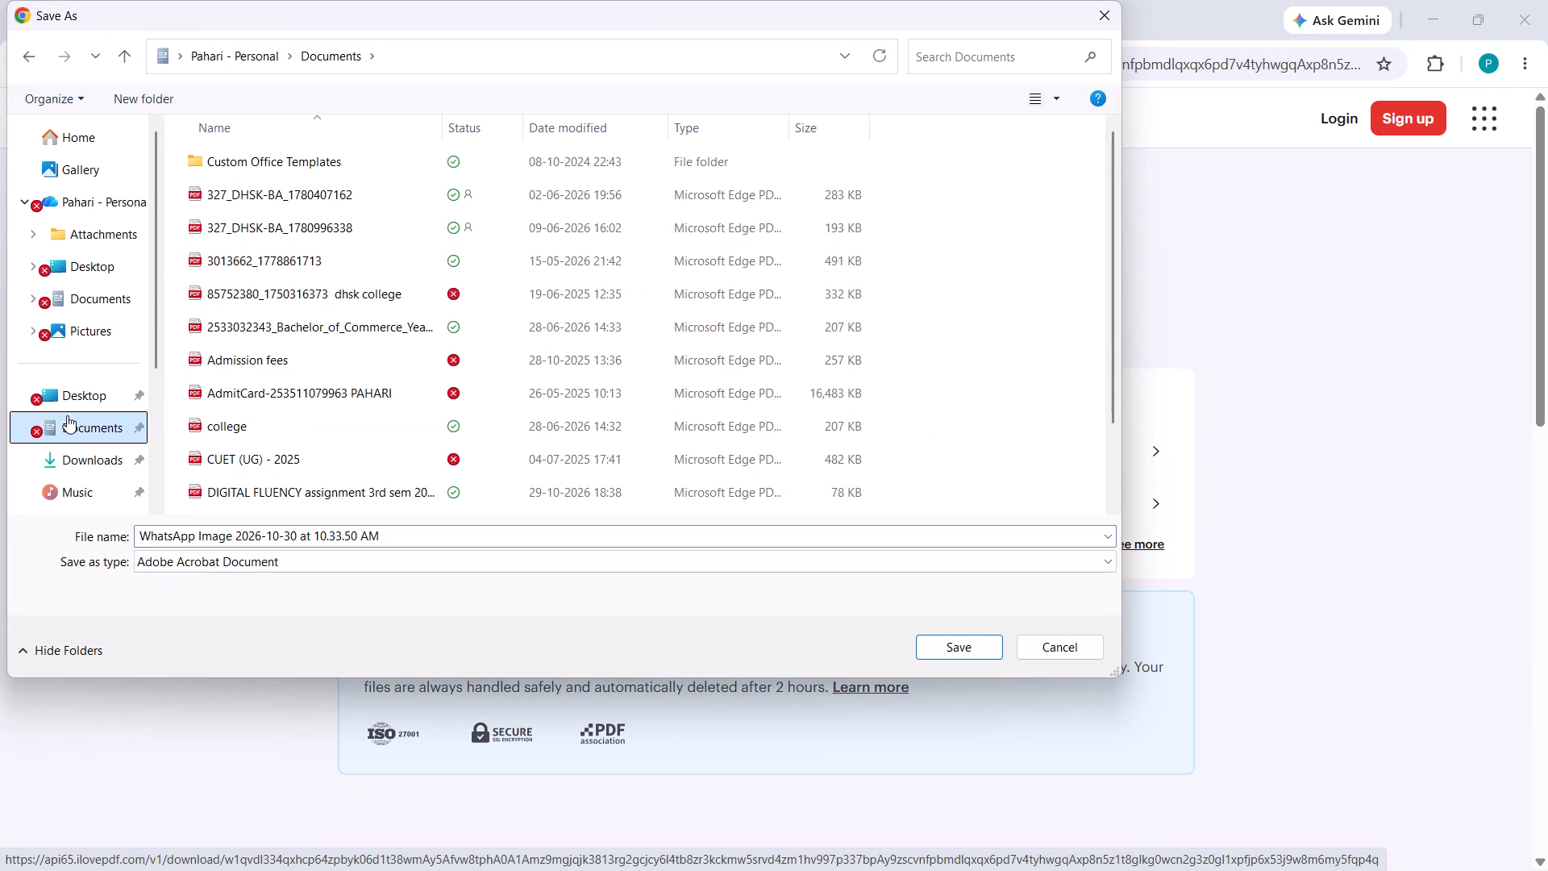
left_click(77, 463)
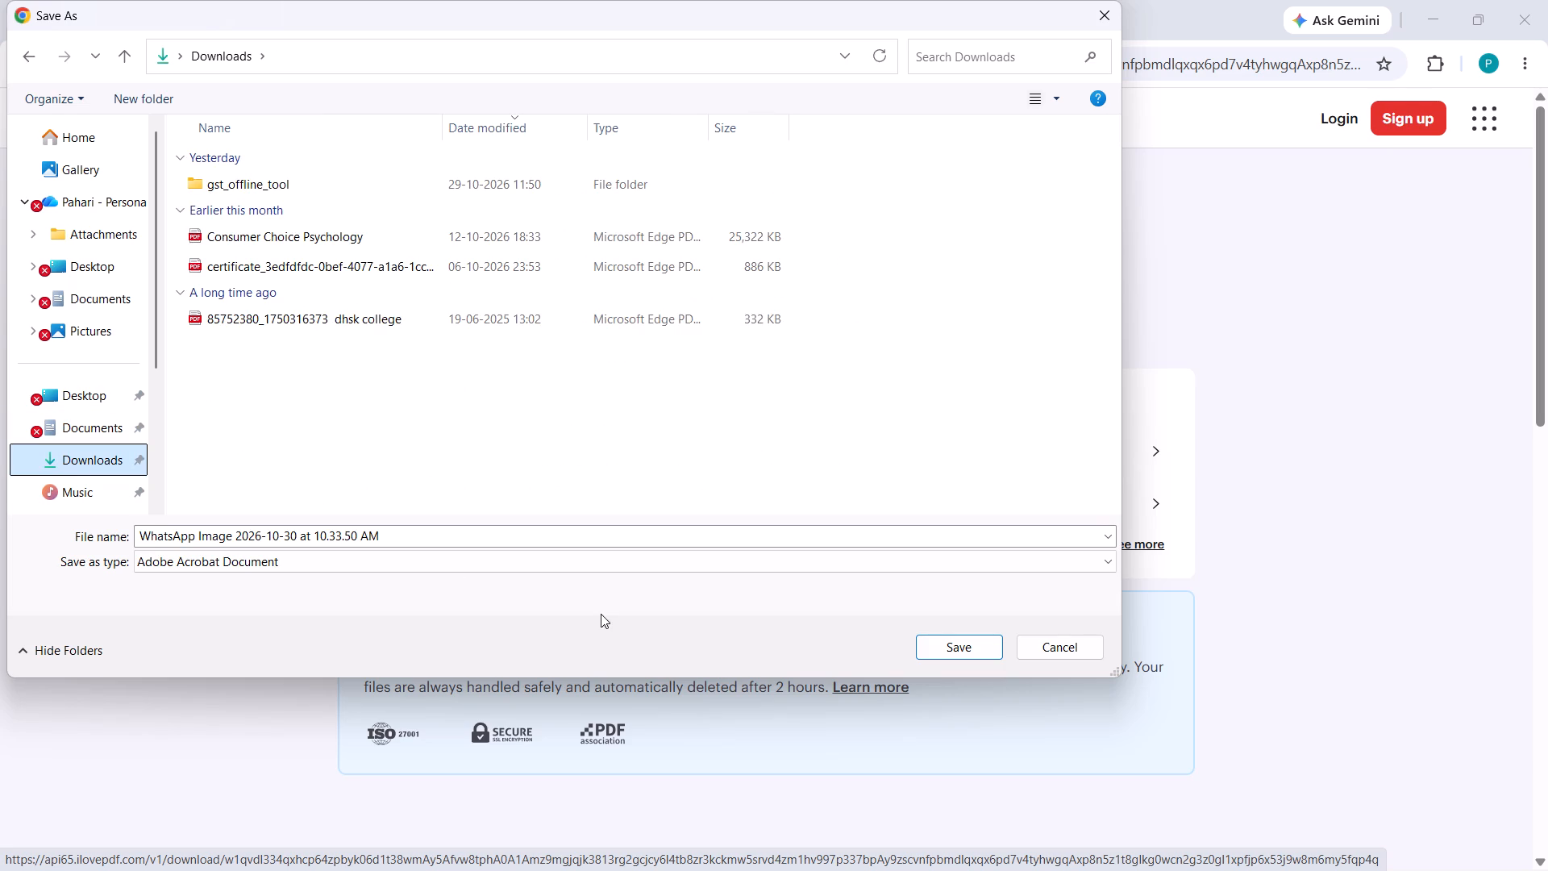
left_click(968, 634)
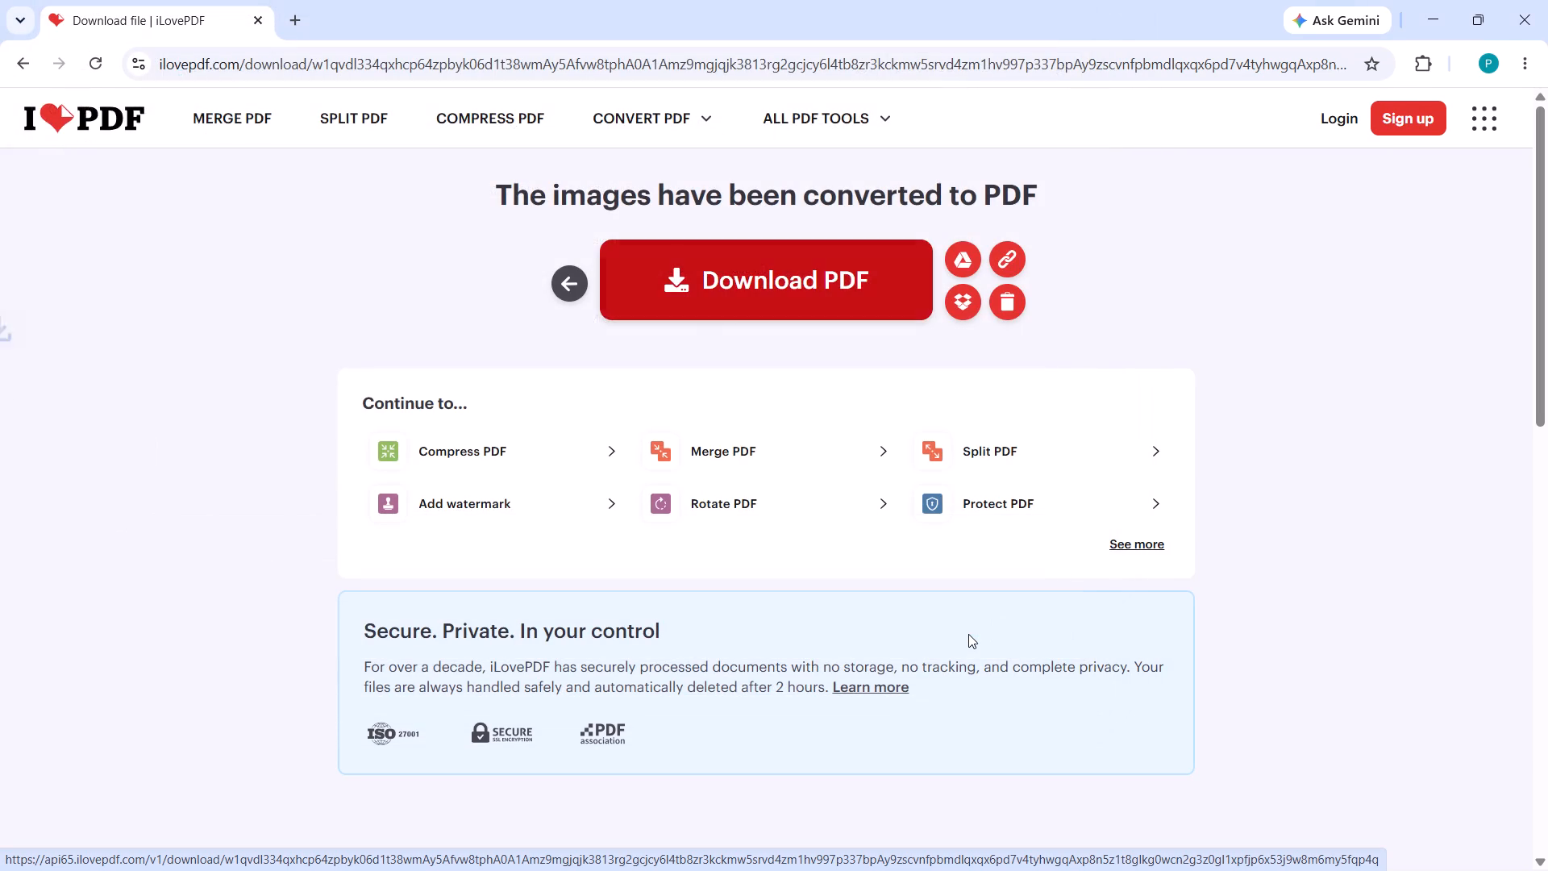
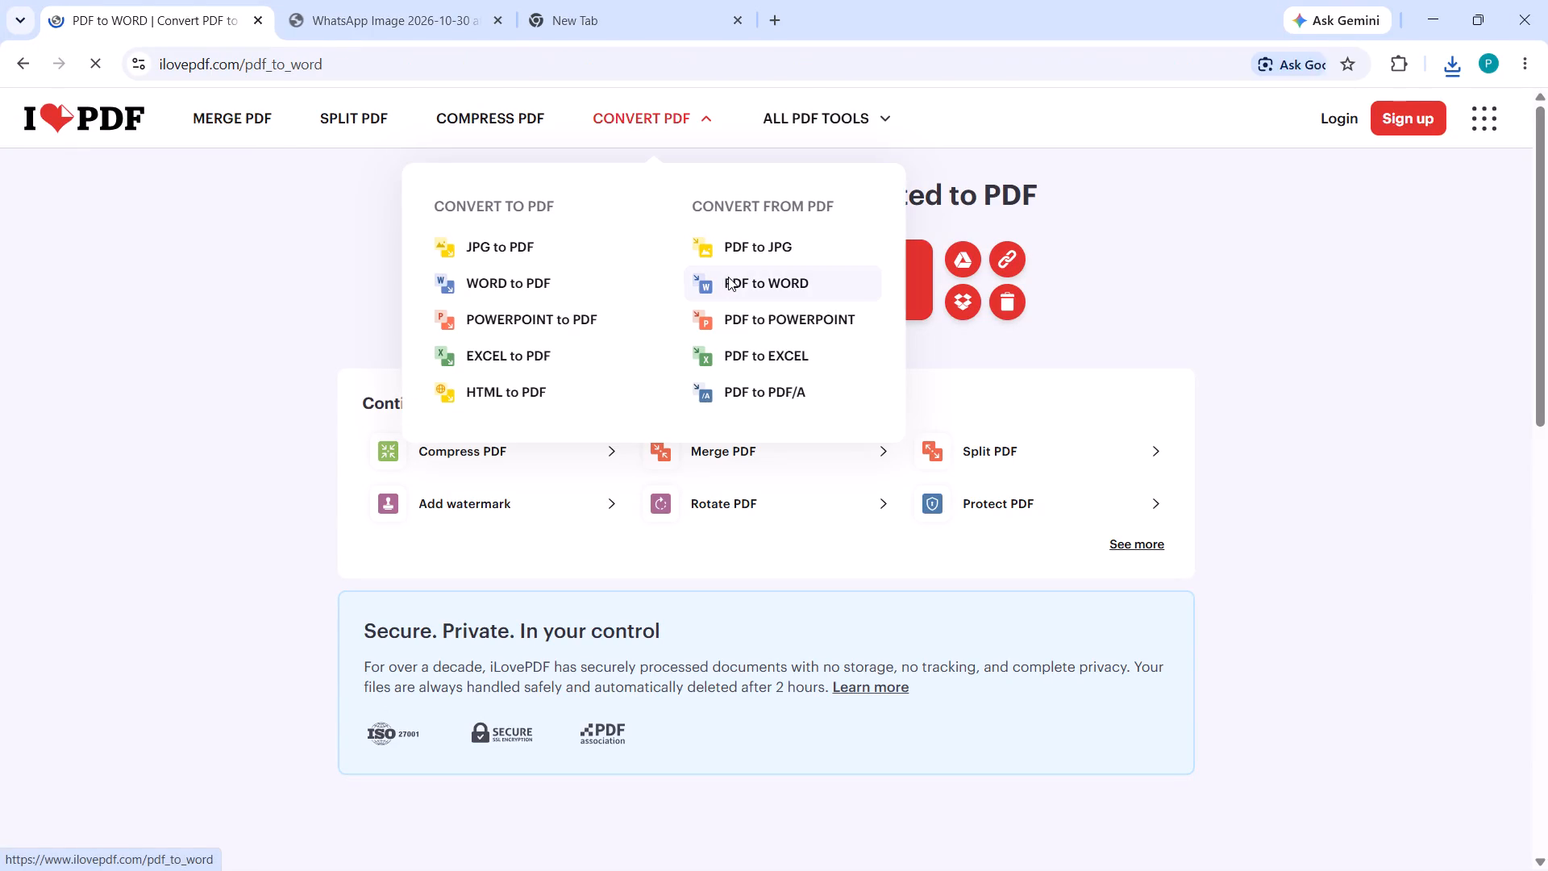
Convert the PDF "WhatsApp Image 2026-10-30 at 10.33.50 AM" from the Downloads folder to Word, continuing without OCR.
left_click(754, 351)
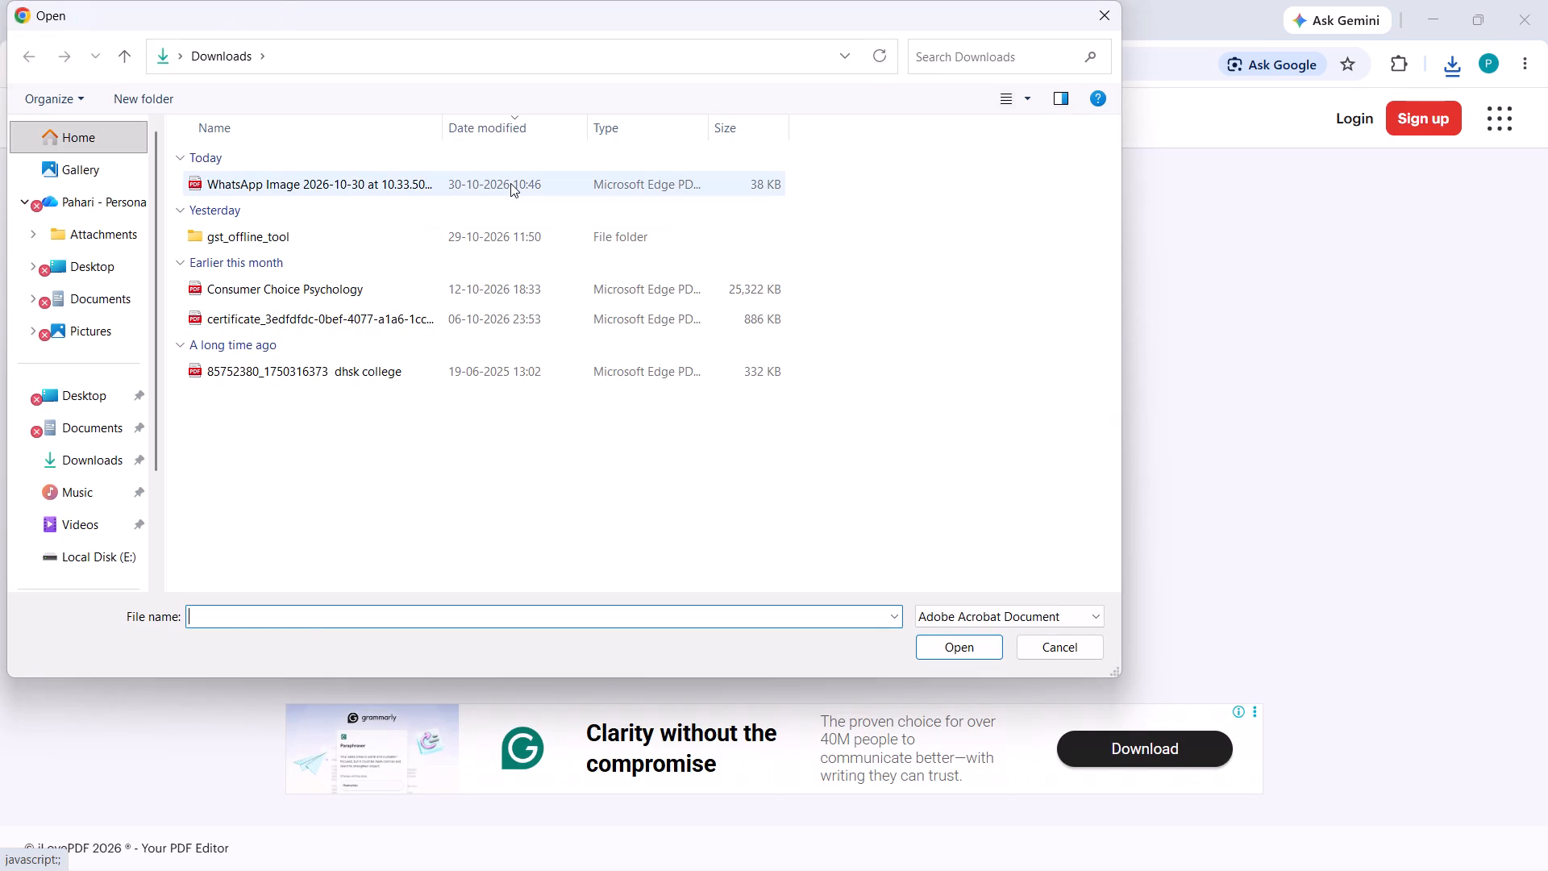
left_click(510, 183)
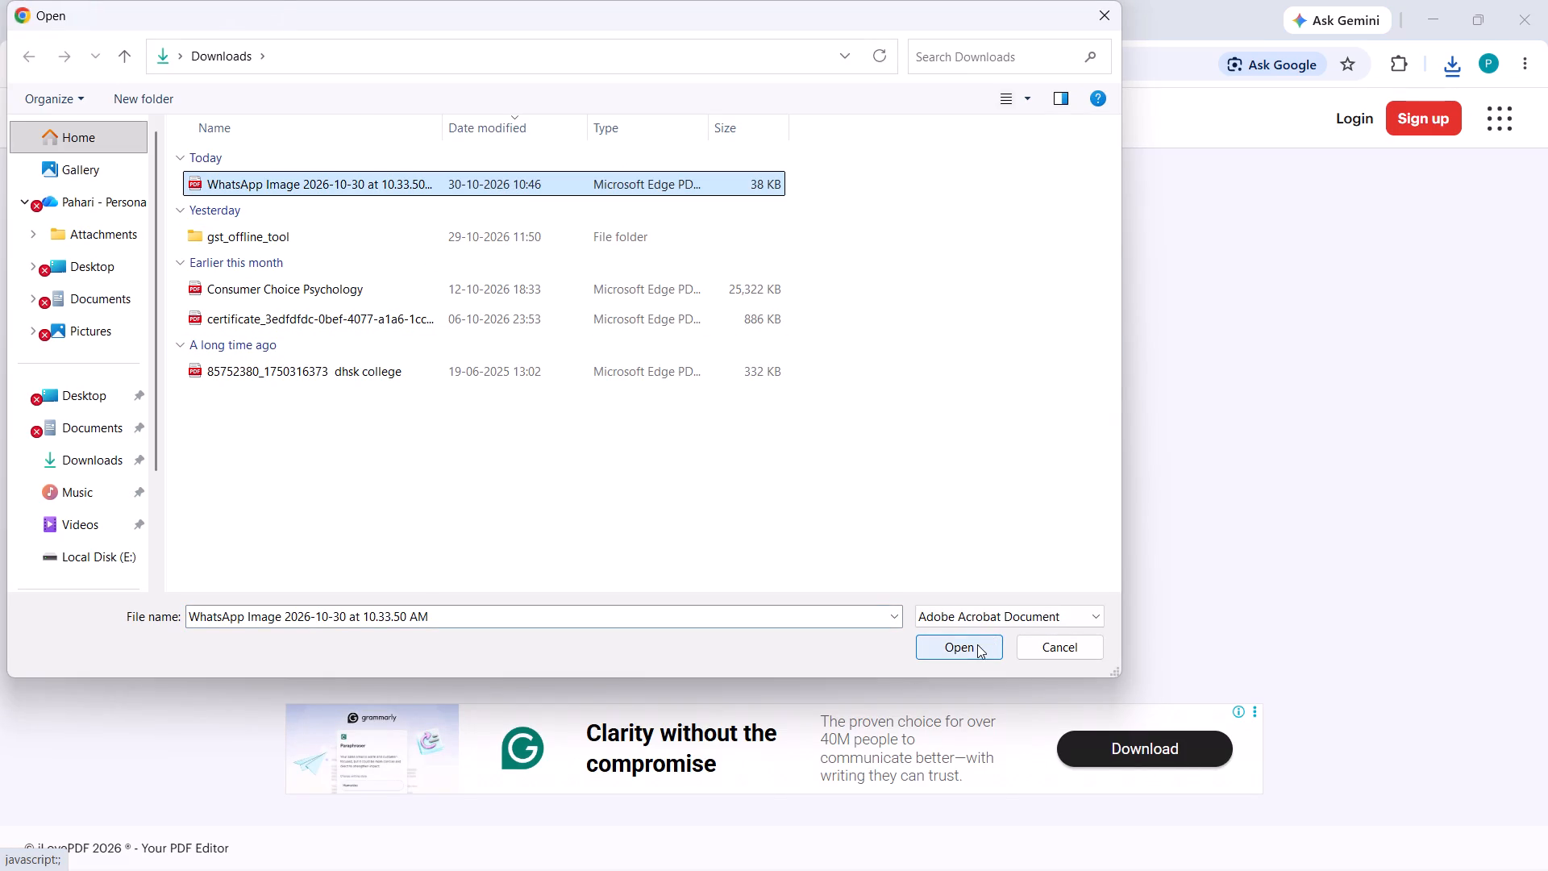
left_click(977, 644)
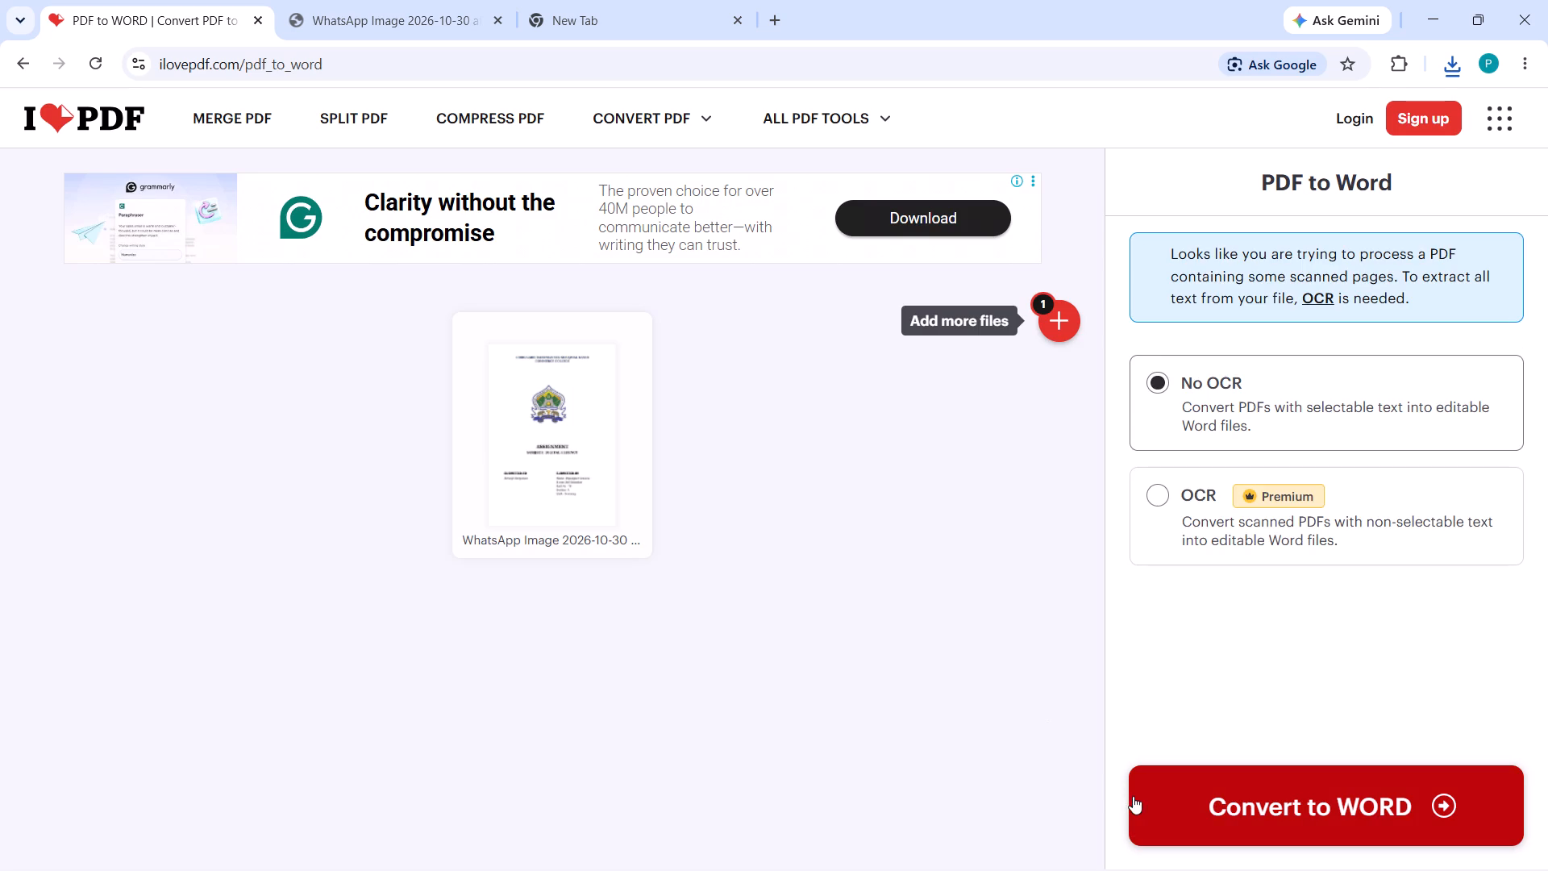
left_click(1199, 810)
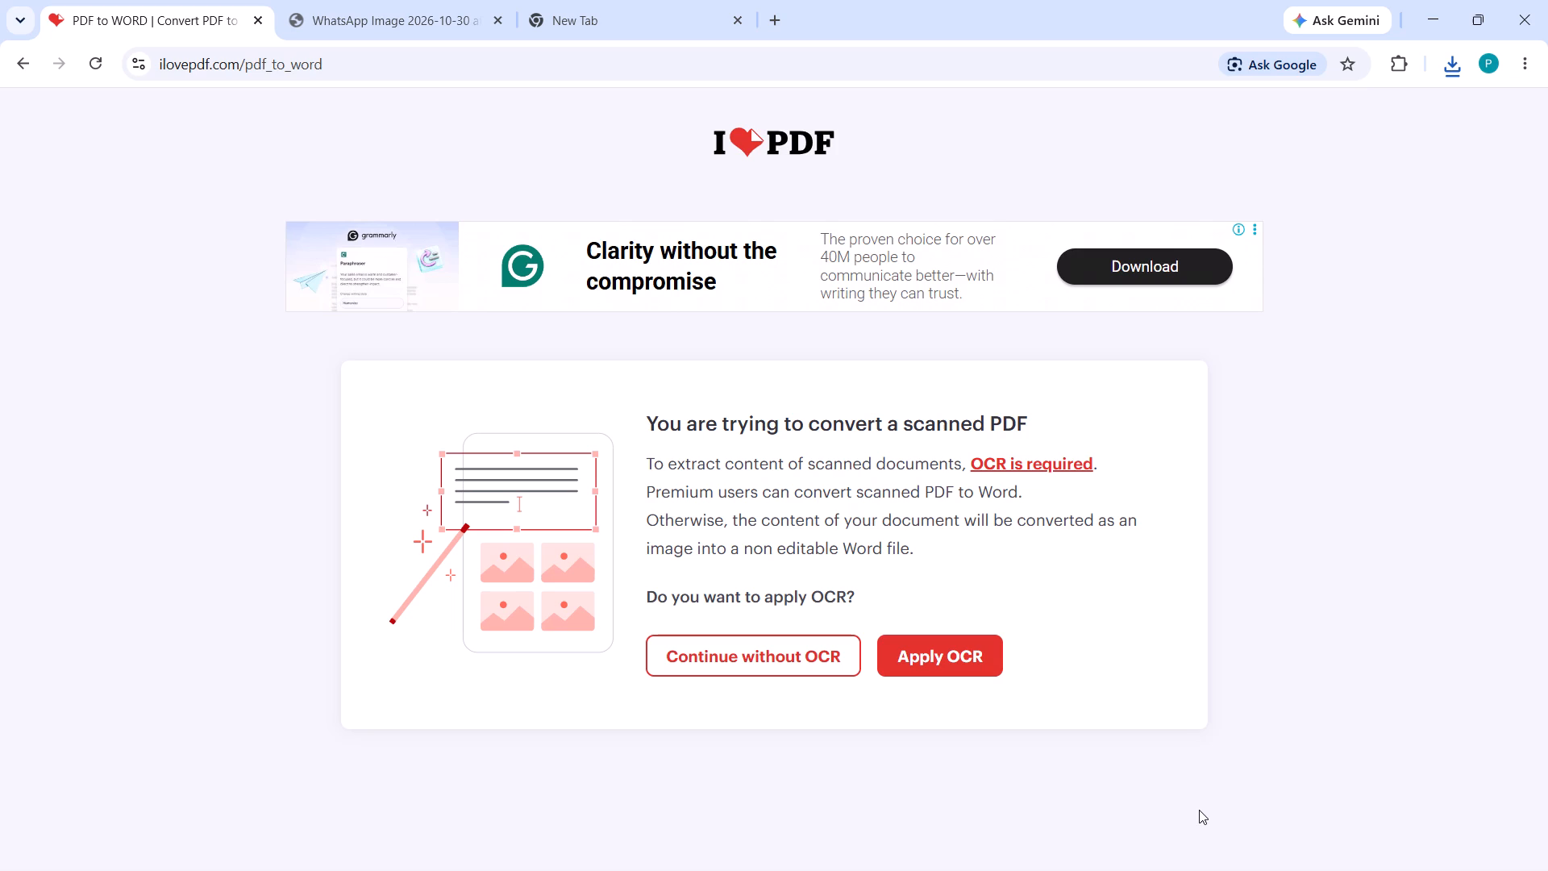
left_click(833, 656)
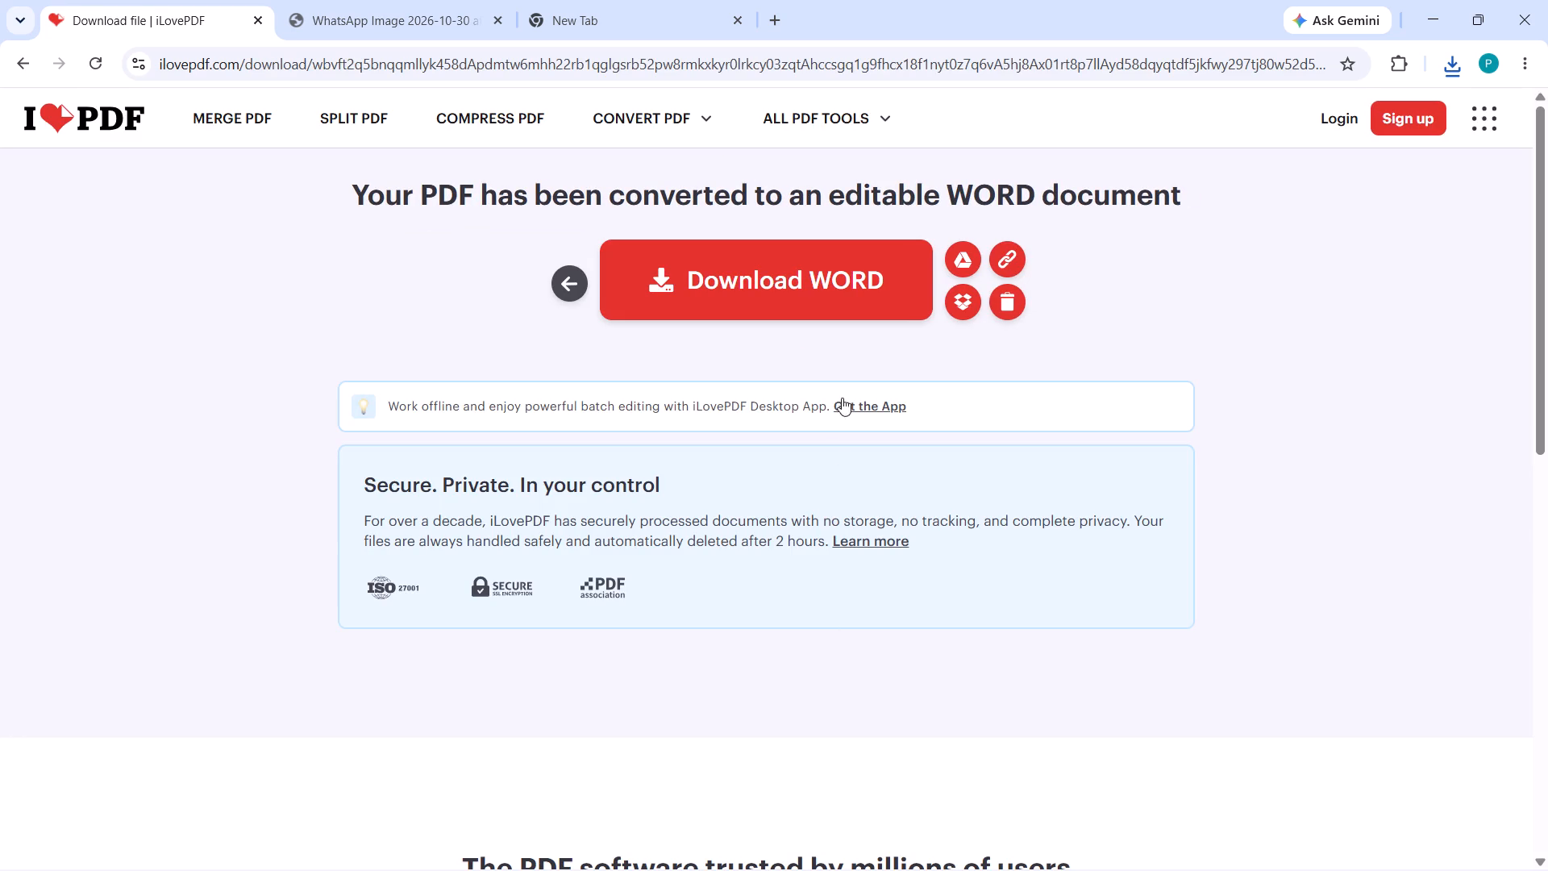
Save the converted Word document to the Downloads folder under its suggested name and open it in Word.
left_click(857, 260)
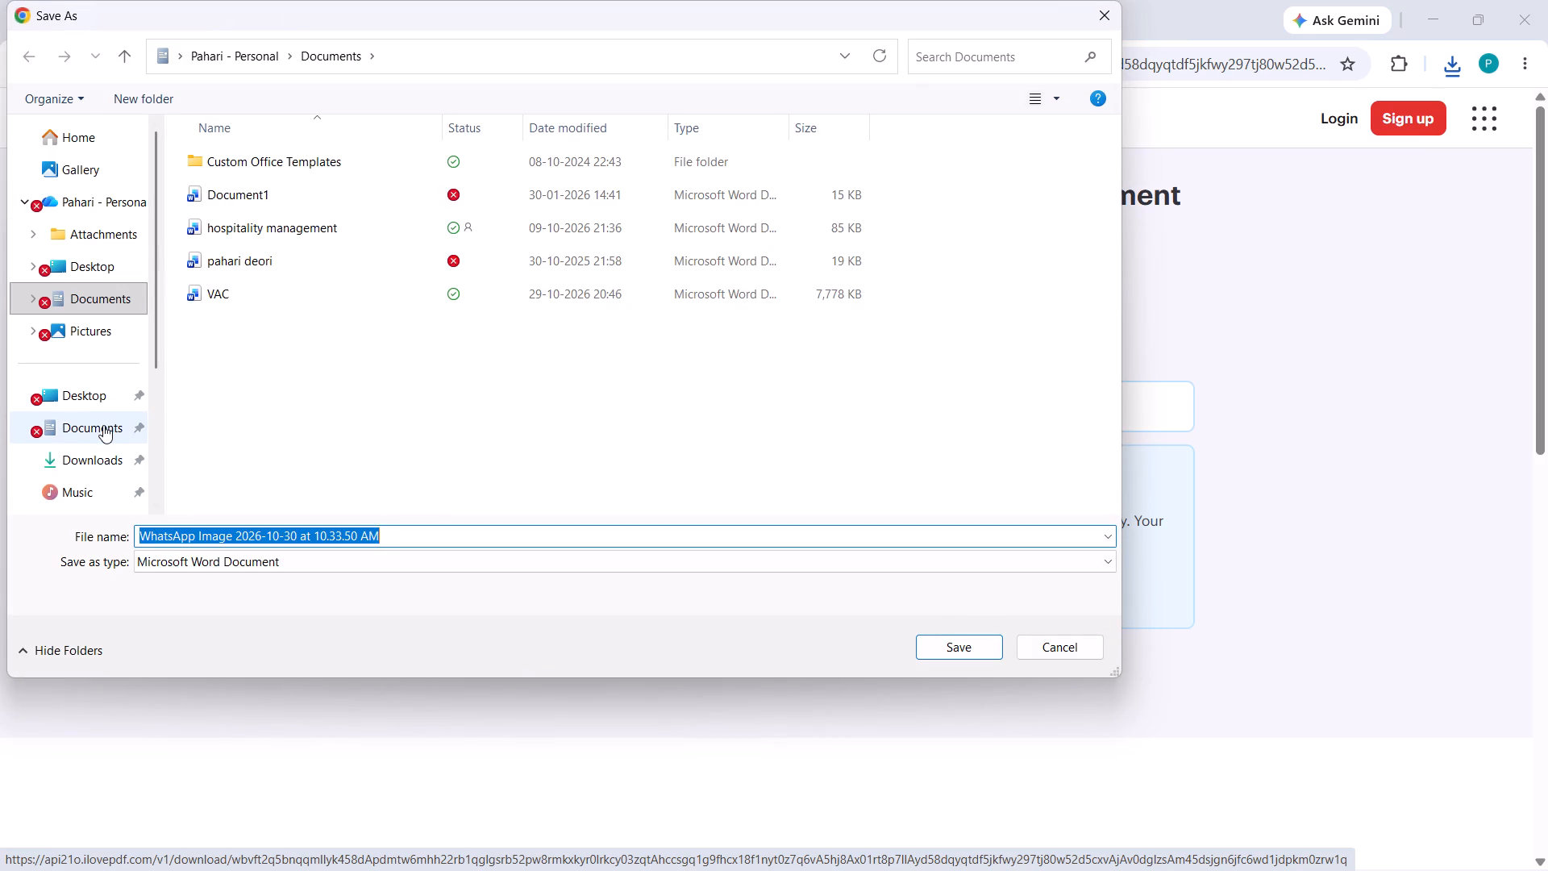
left_click(97, 452)
left_click(950, 650)
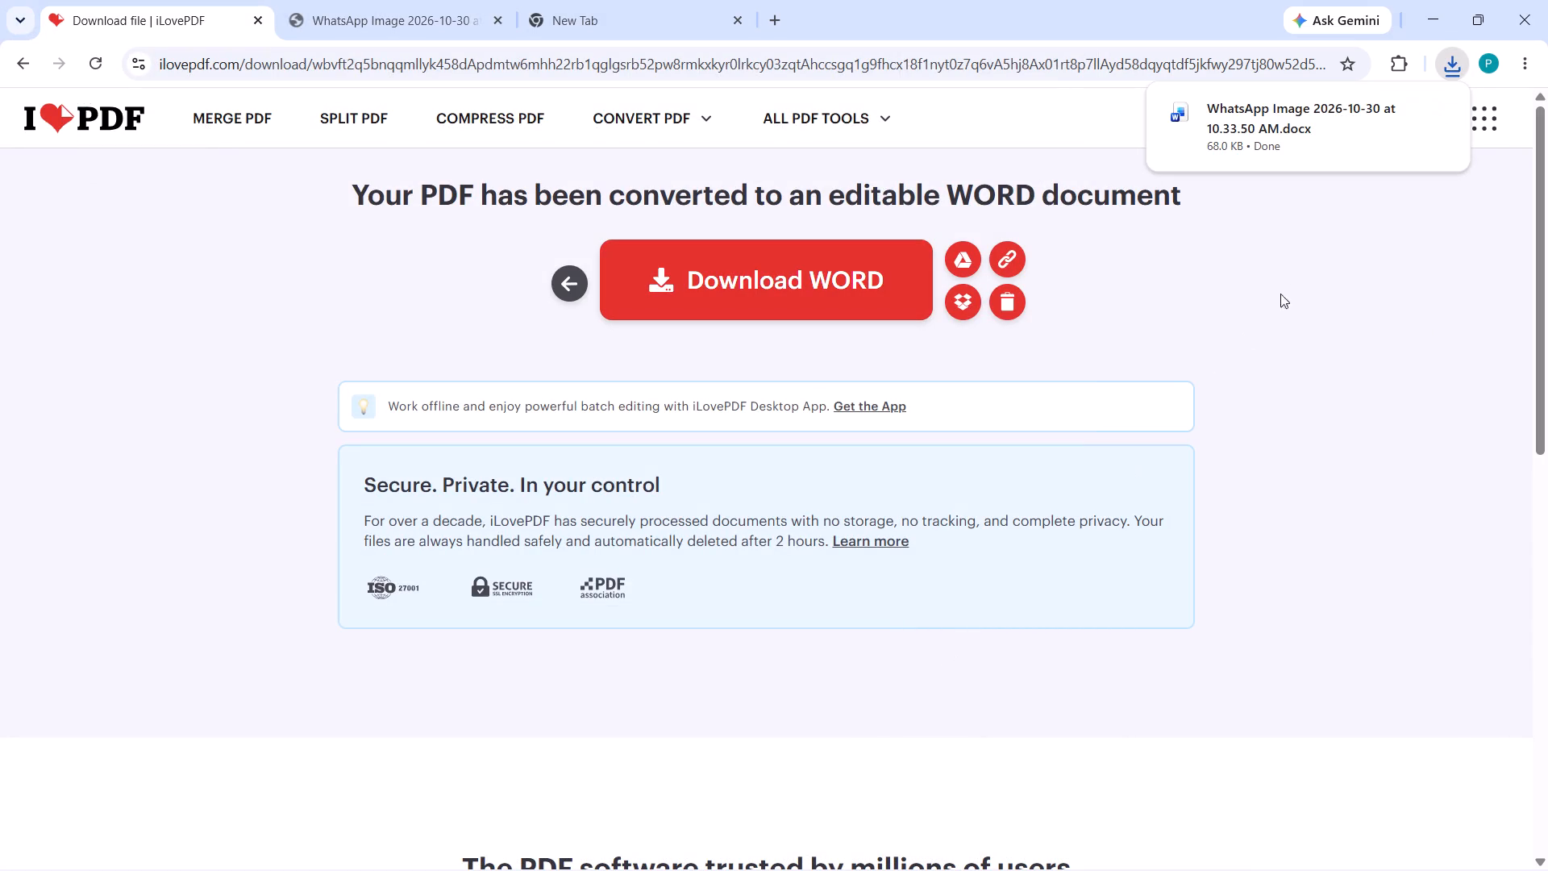
double_click(1387, 133)
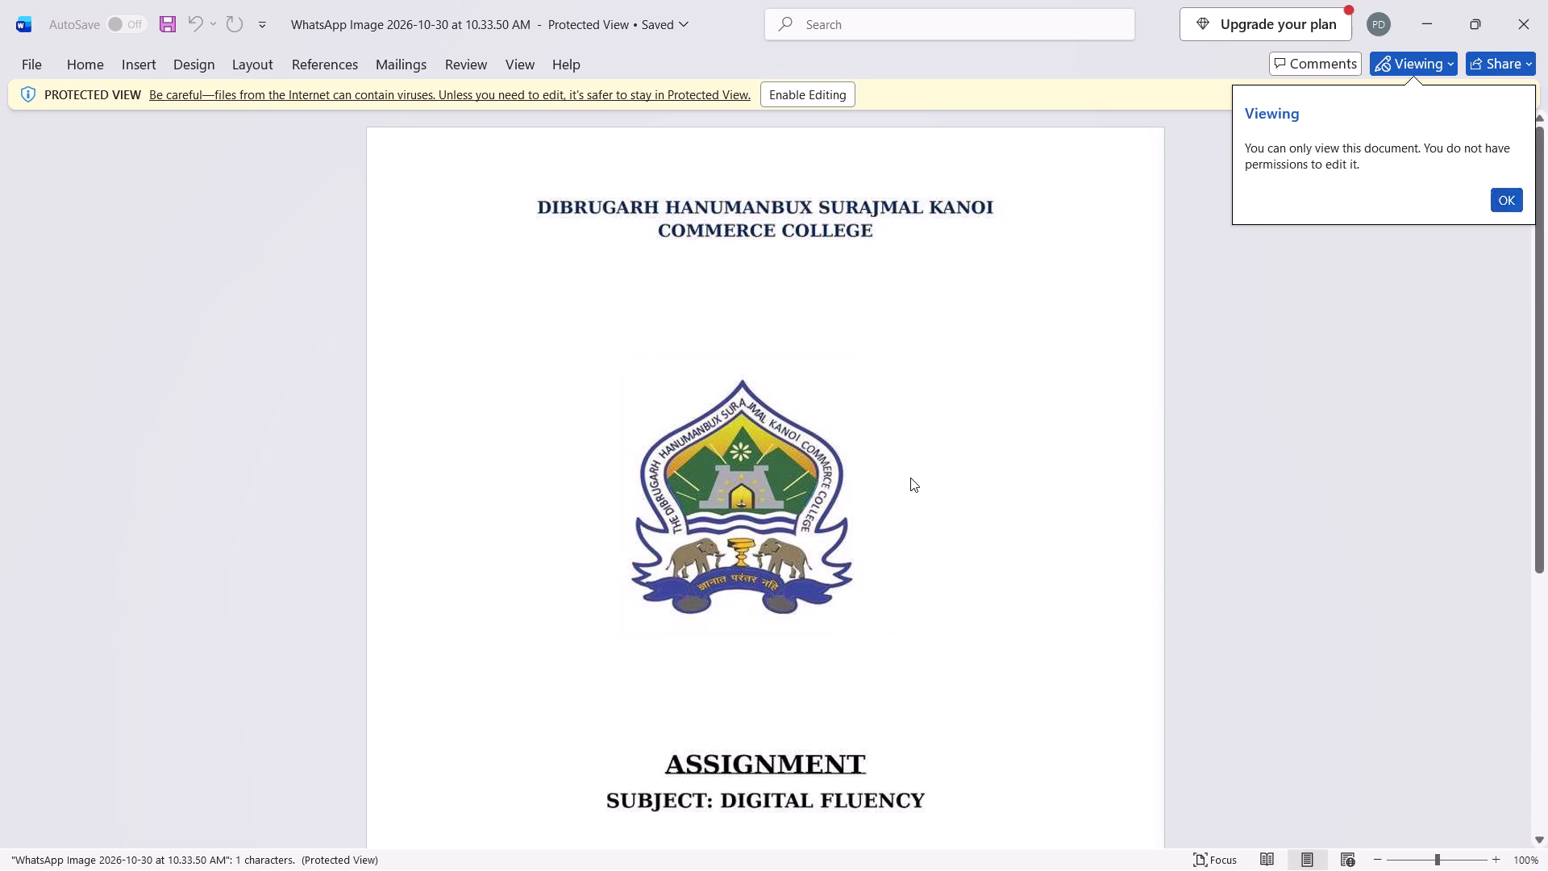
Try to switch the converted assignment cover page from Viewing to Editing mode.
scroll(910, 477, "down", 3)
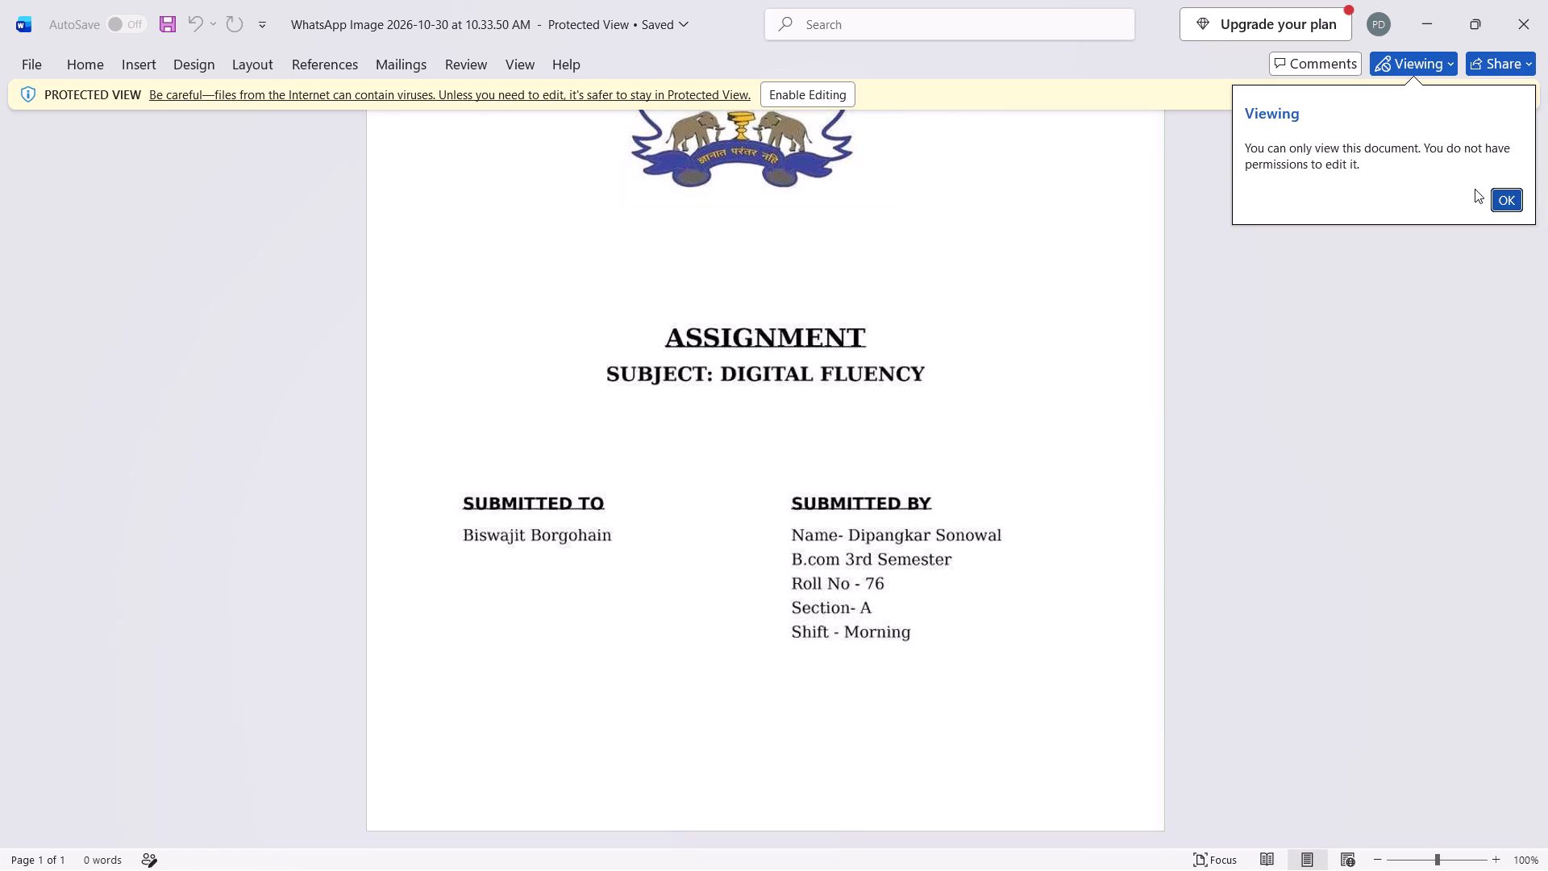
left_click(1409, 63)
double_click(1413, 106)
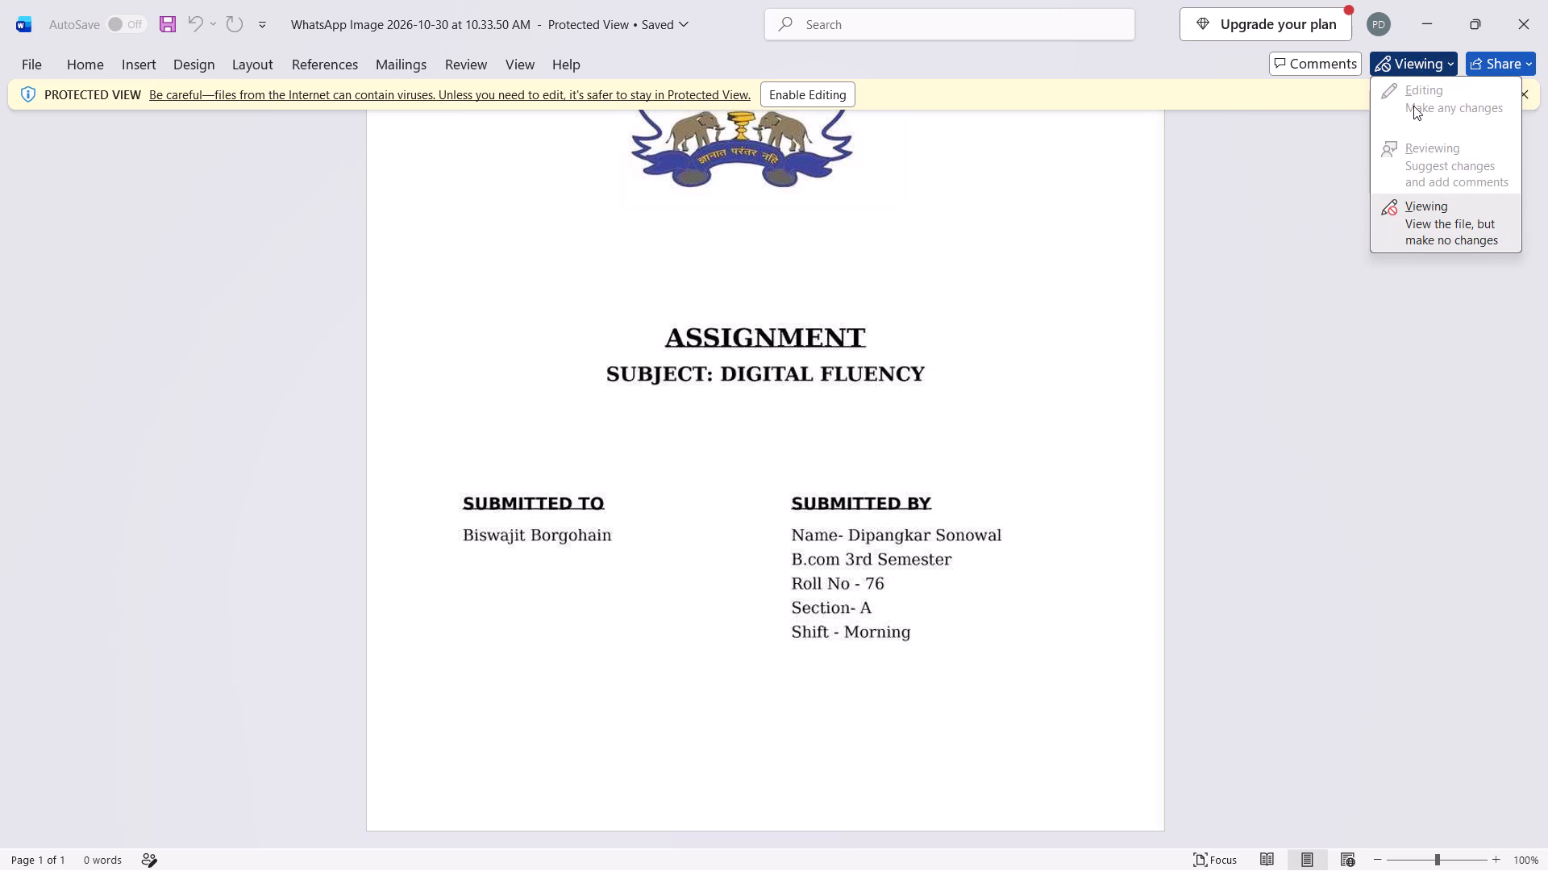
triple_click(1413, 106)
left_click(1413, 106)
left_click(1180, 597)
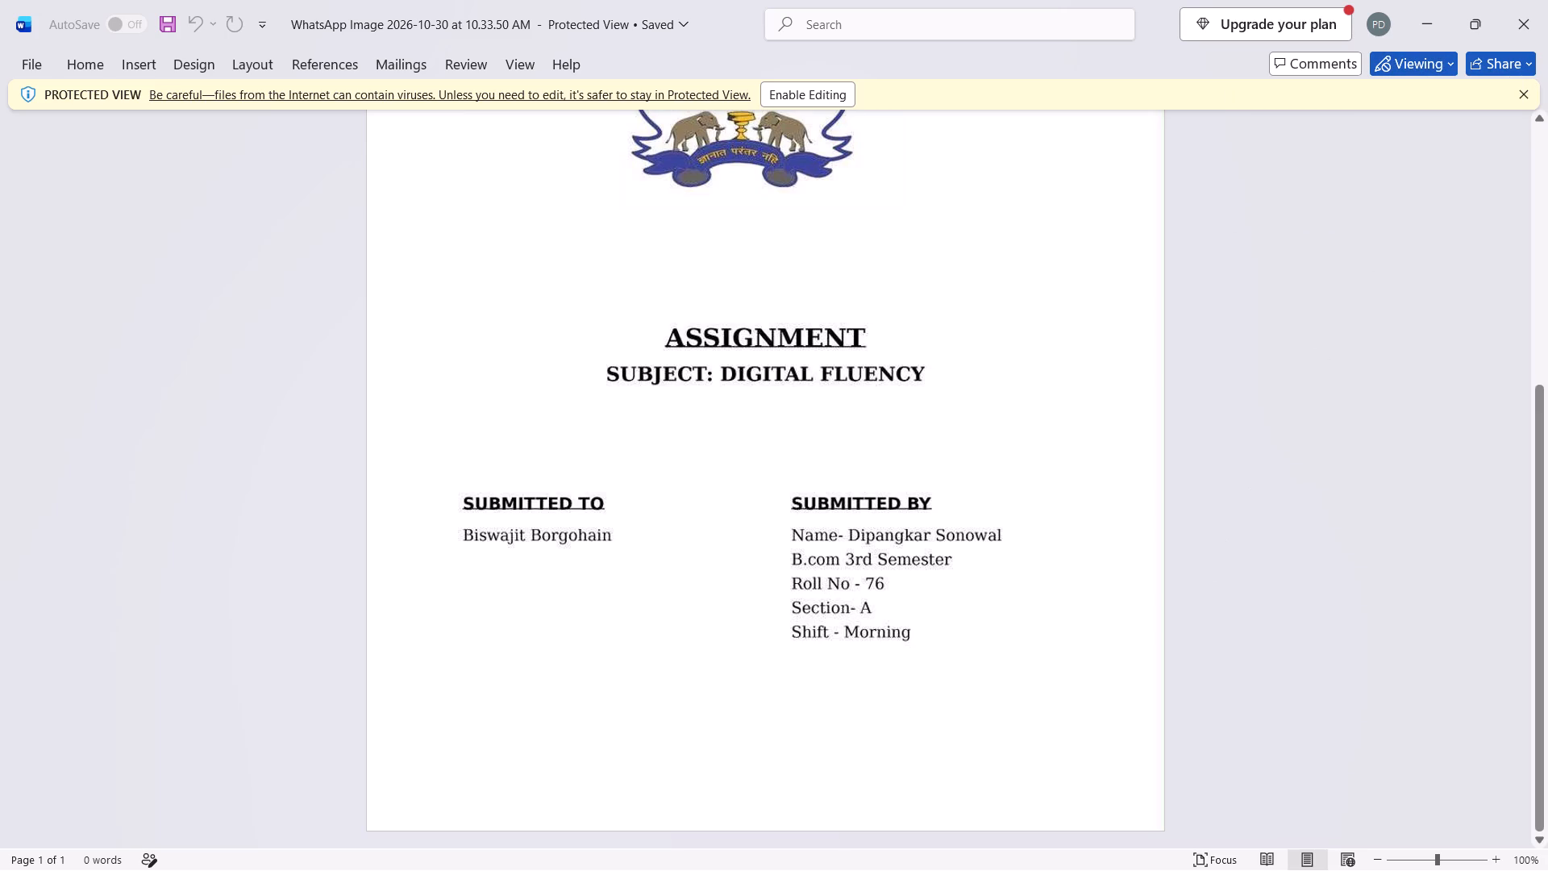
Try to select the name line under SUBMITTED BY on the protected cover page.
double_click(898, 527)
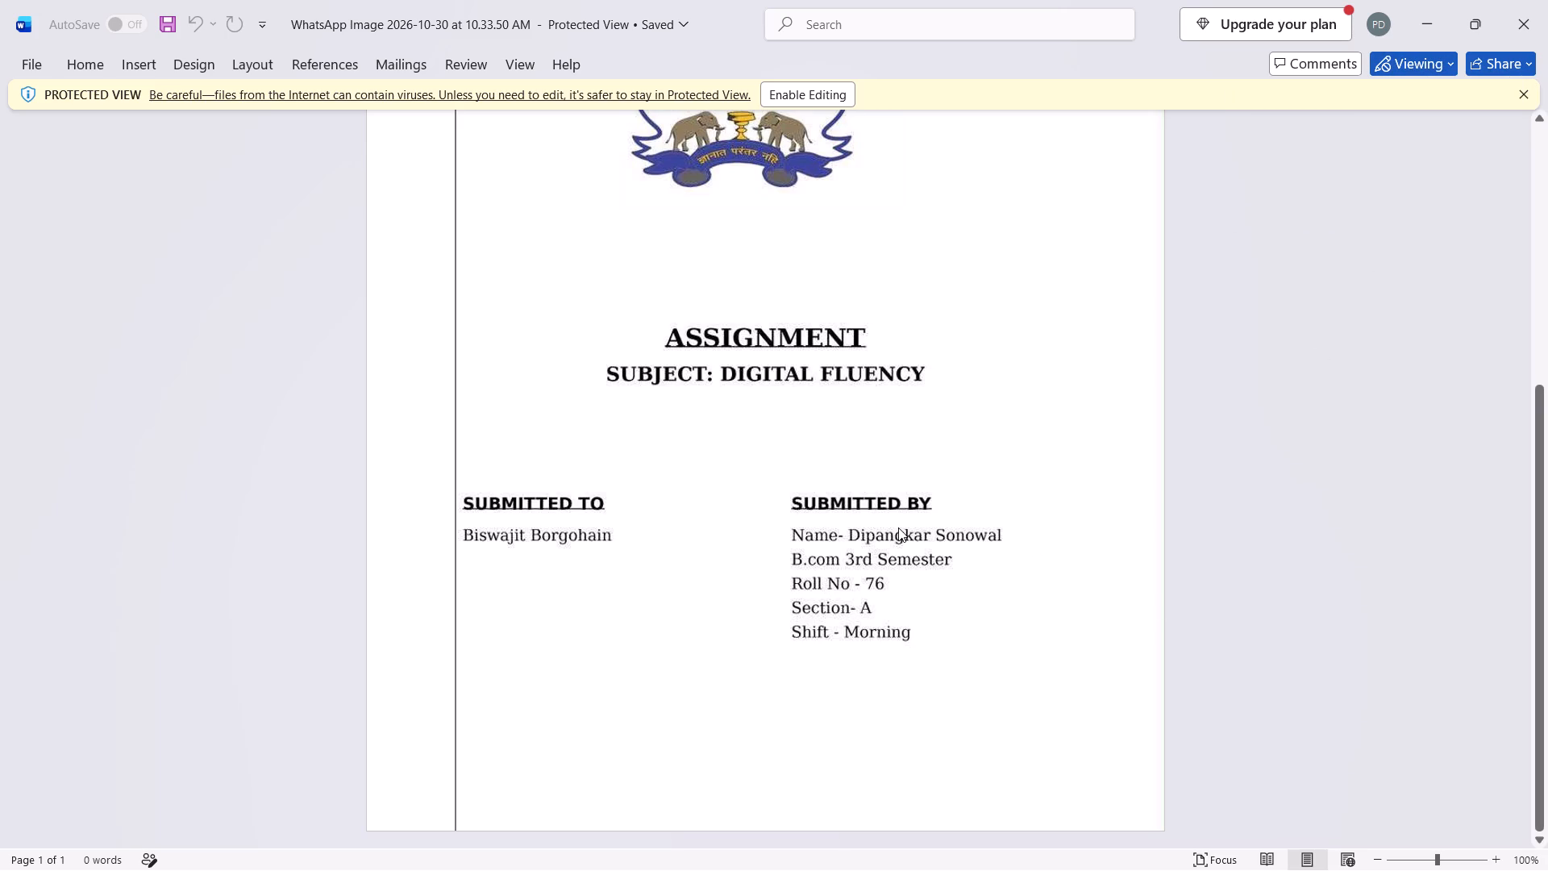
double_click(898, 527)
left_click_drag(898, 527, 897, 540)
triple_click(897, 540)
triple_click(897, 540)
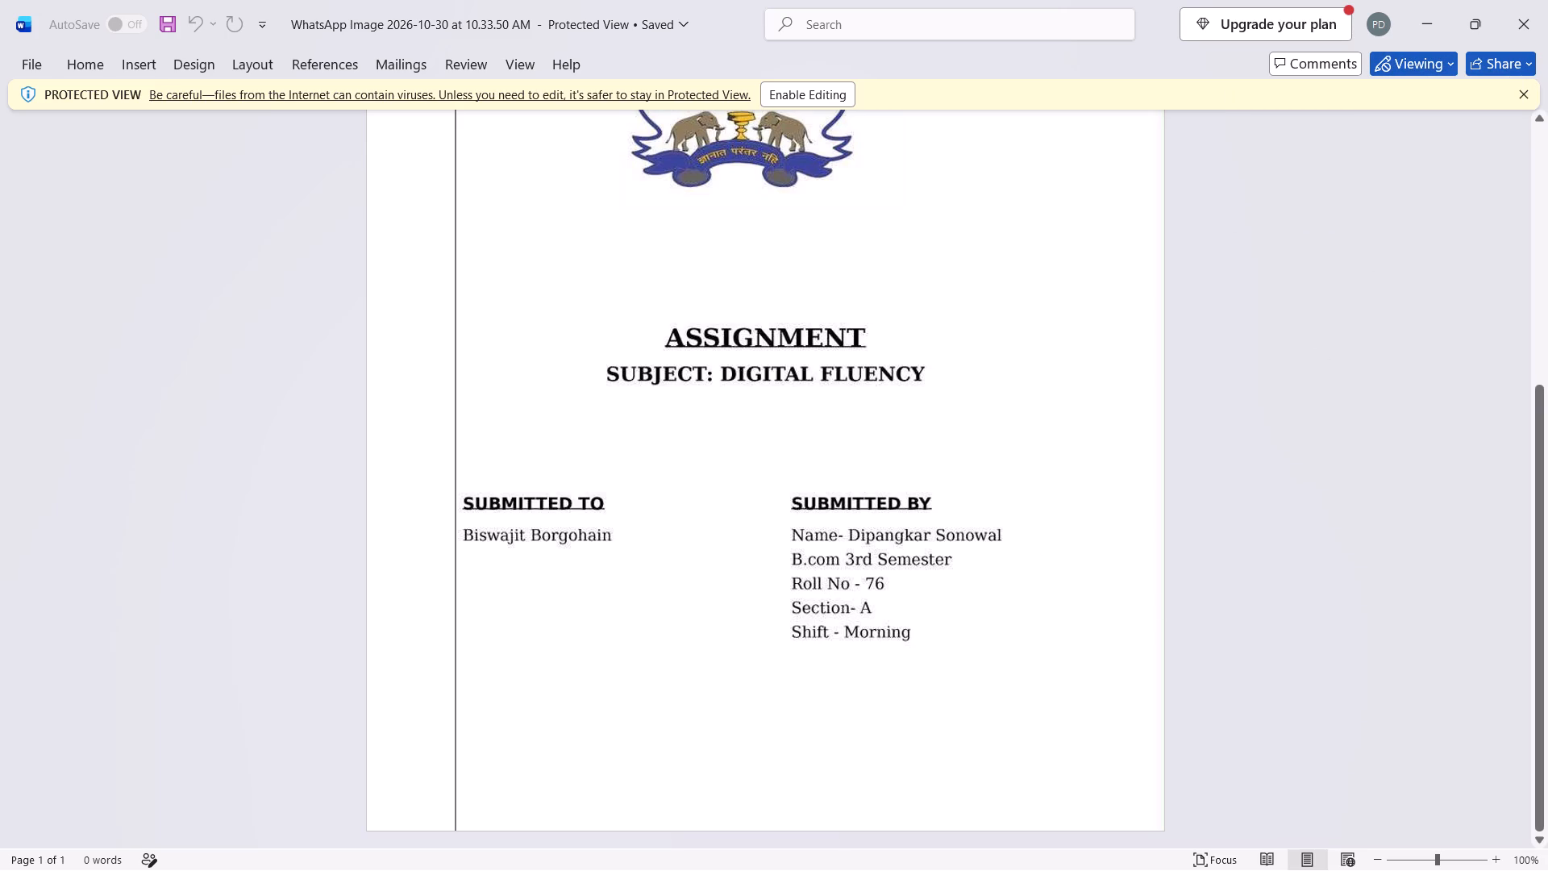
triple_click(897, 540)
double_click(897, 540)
Take the cover page document out of Protected View by enabling editing.
left_click(786, 92)
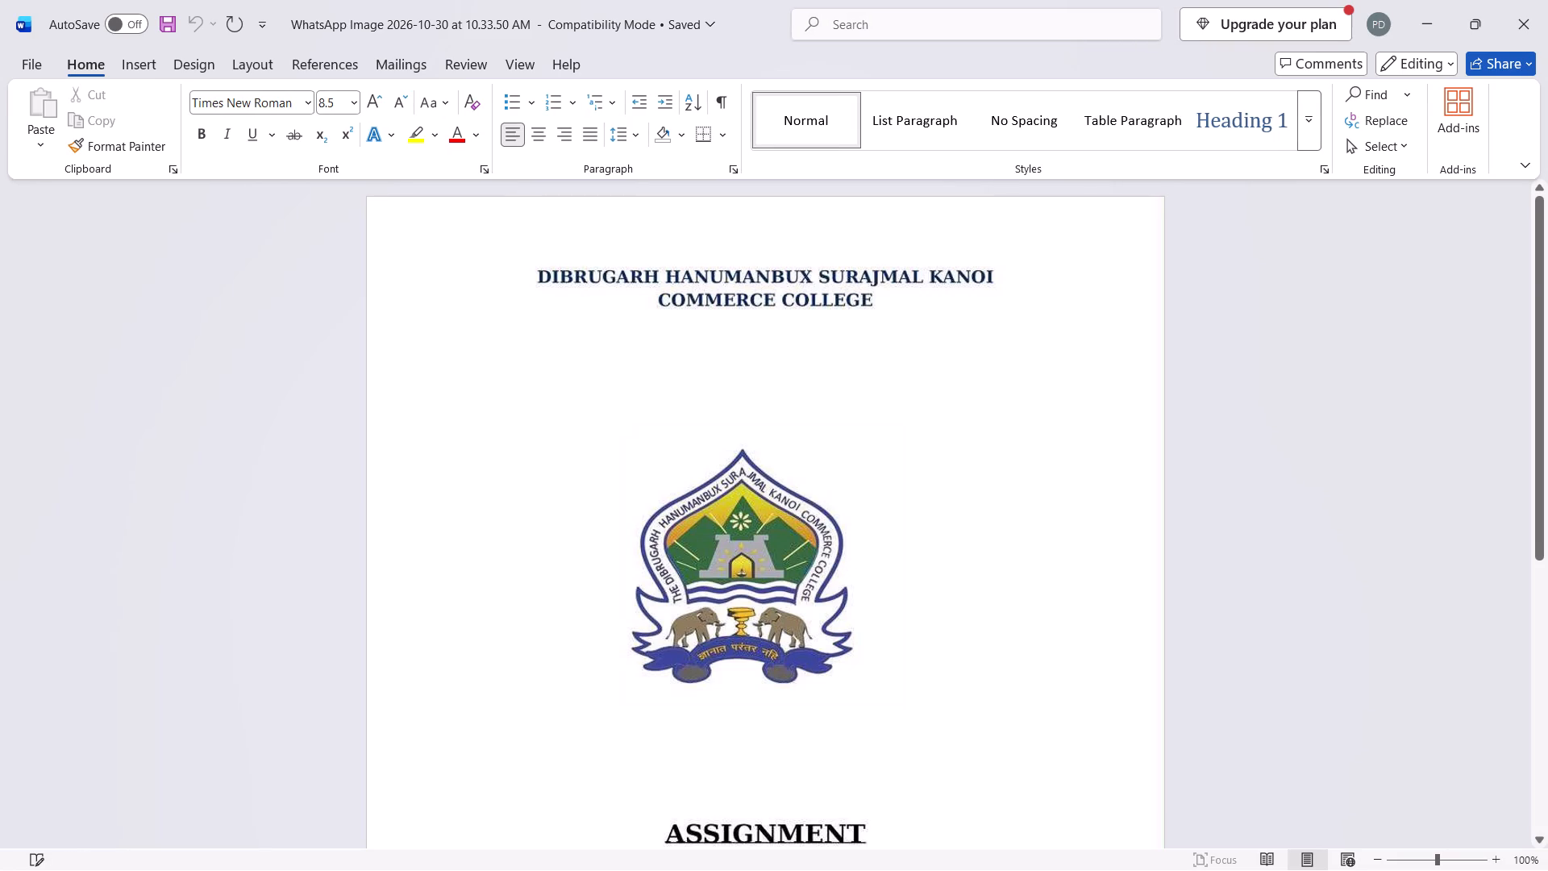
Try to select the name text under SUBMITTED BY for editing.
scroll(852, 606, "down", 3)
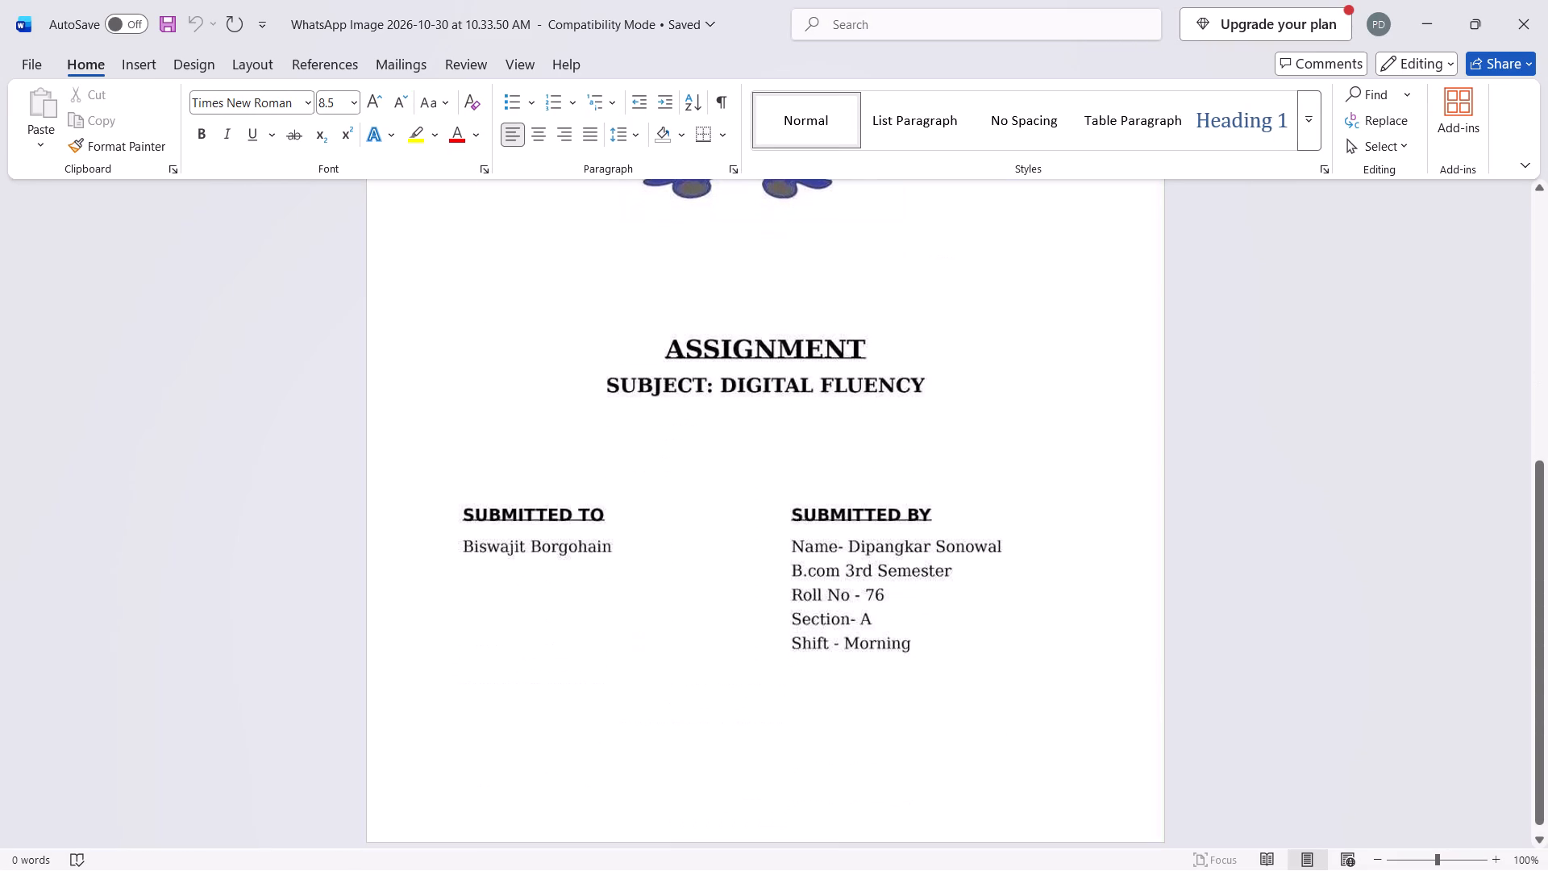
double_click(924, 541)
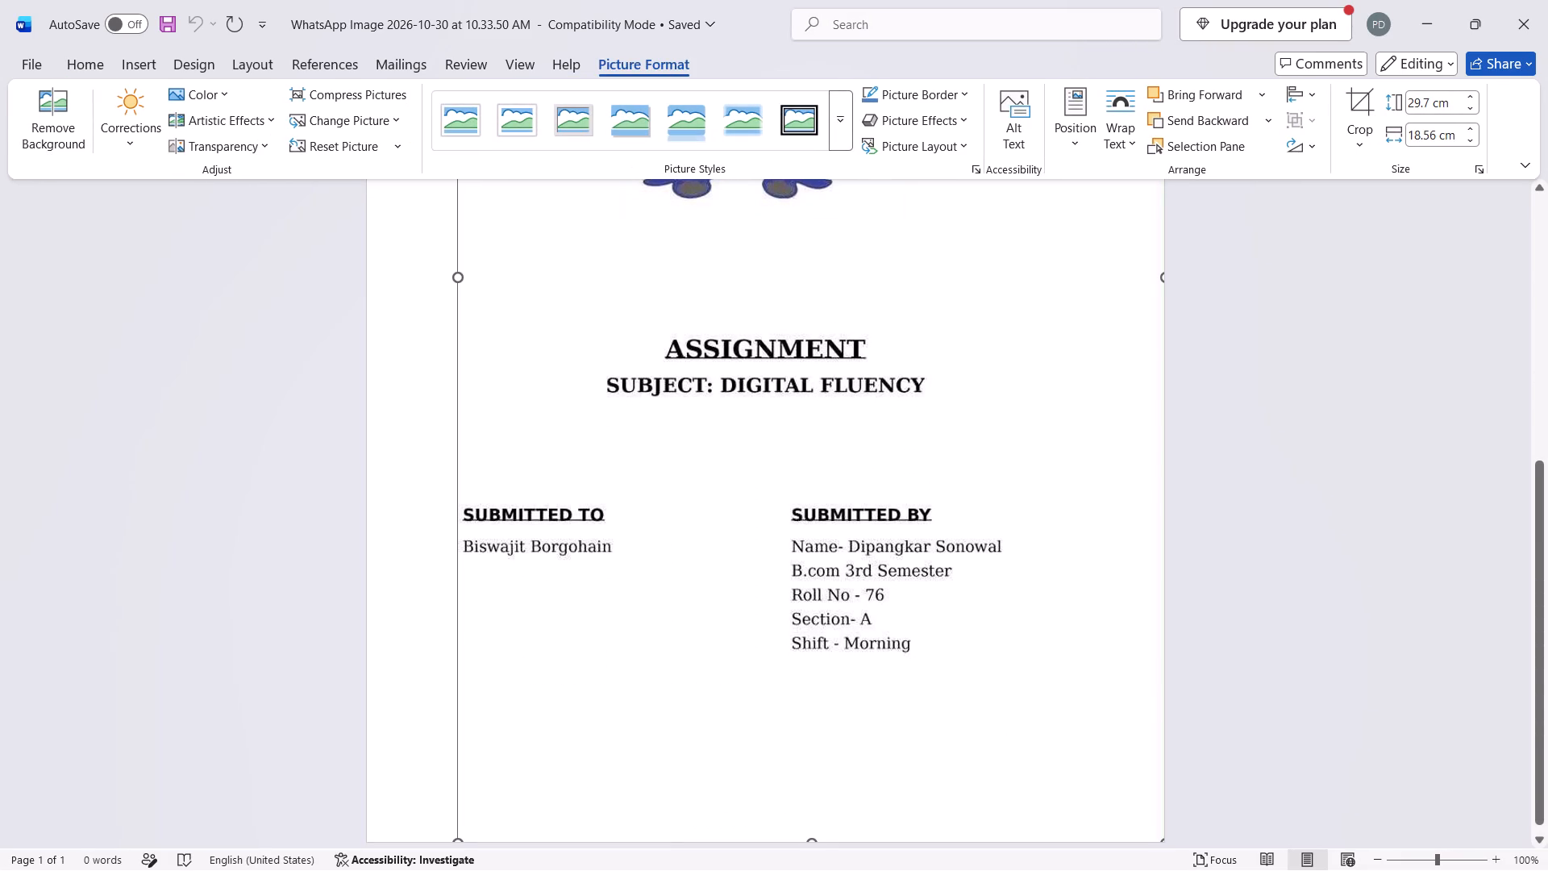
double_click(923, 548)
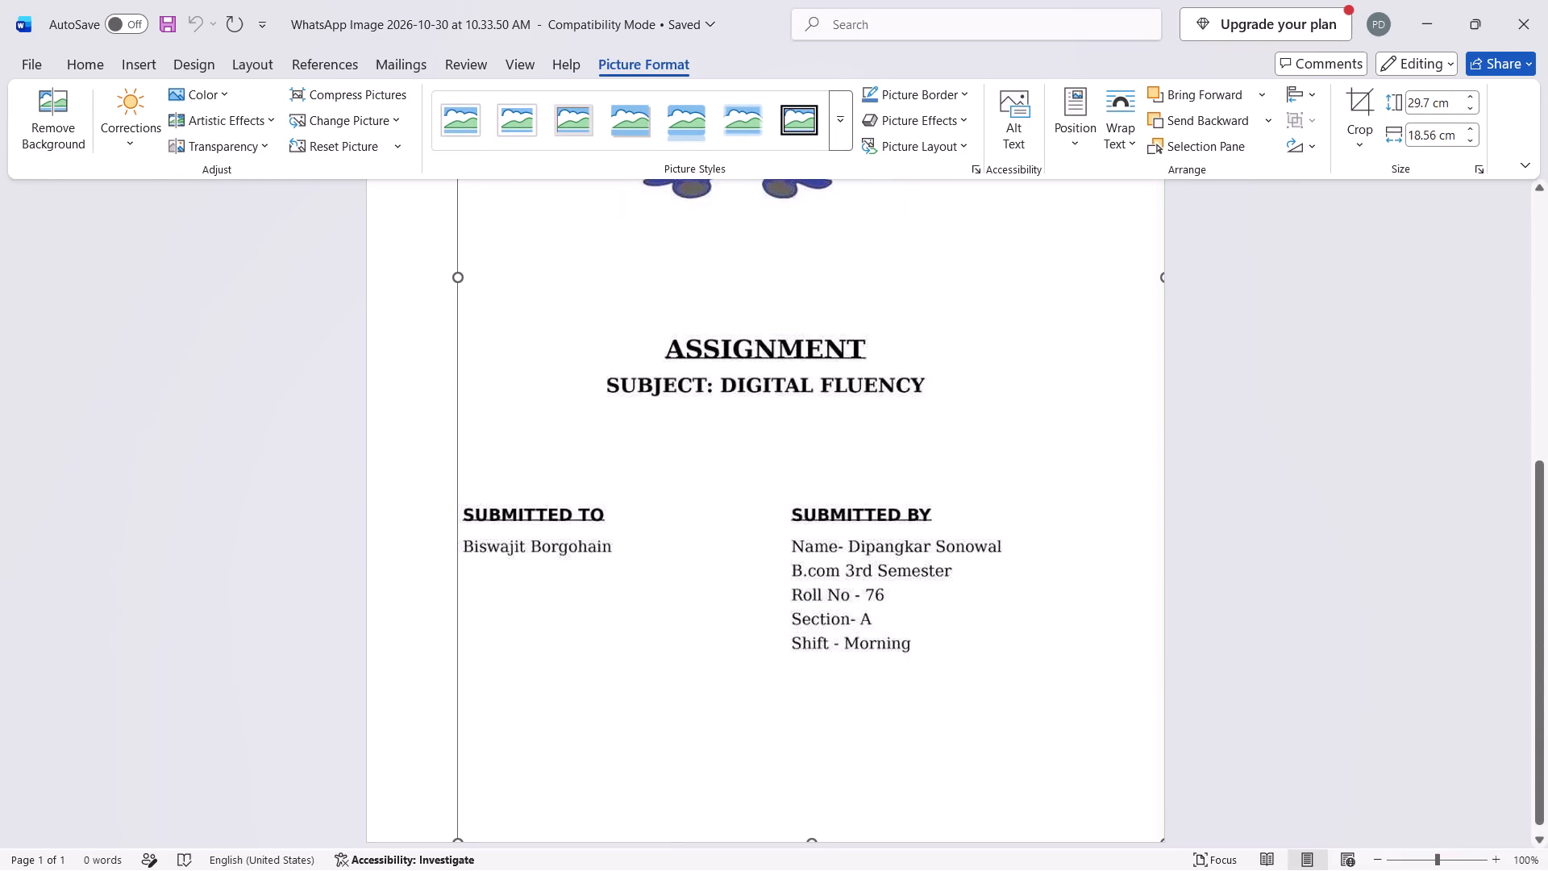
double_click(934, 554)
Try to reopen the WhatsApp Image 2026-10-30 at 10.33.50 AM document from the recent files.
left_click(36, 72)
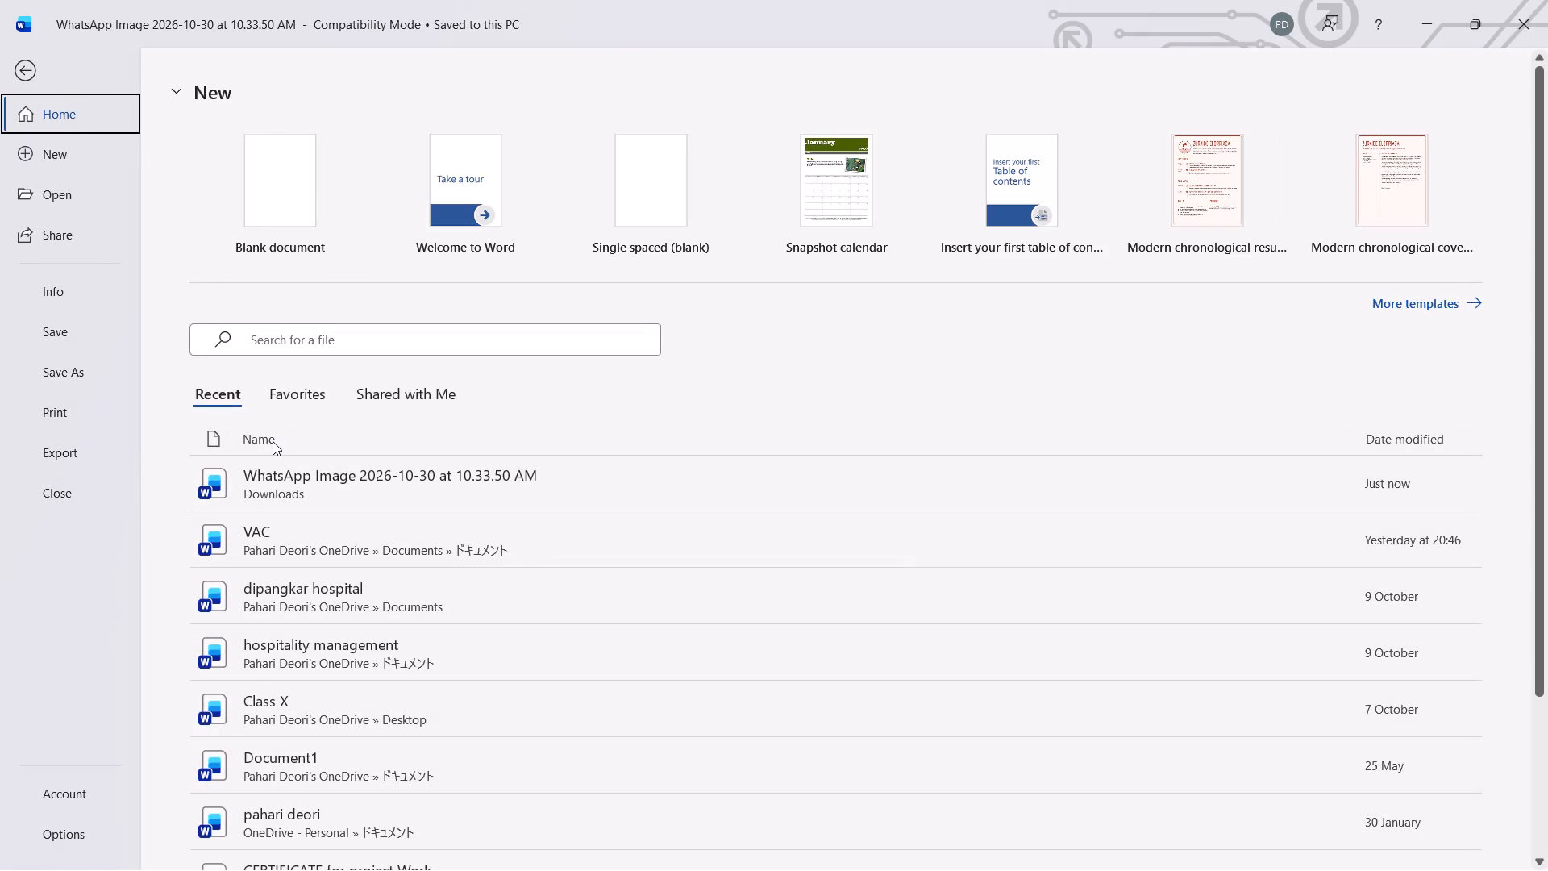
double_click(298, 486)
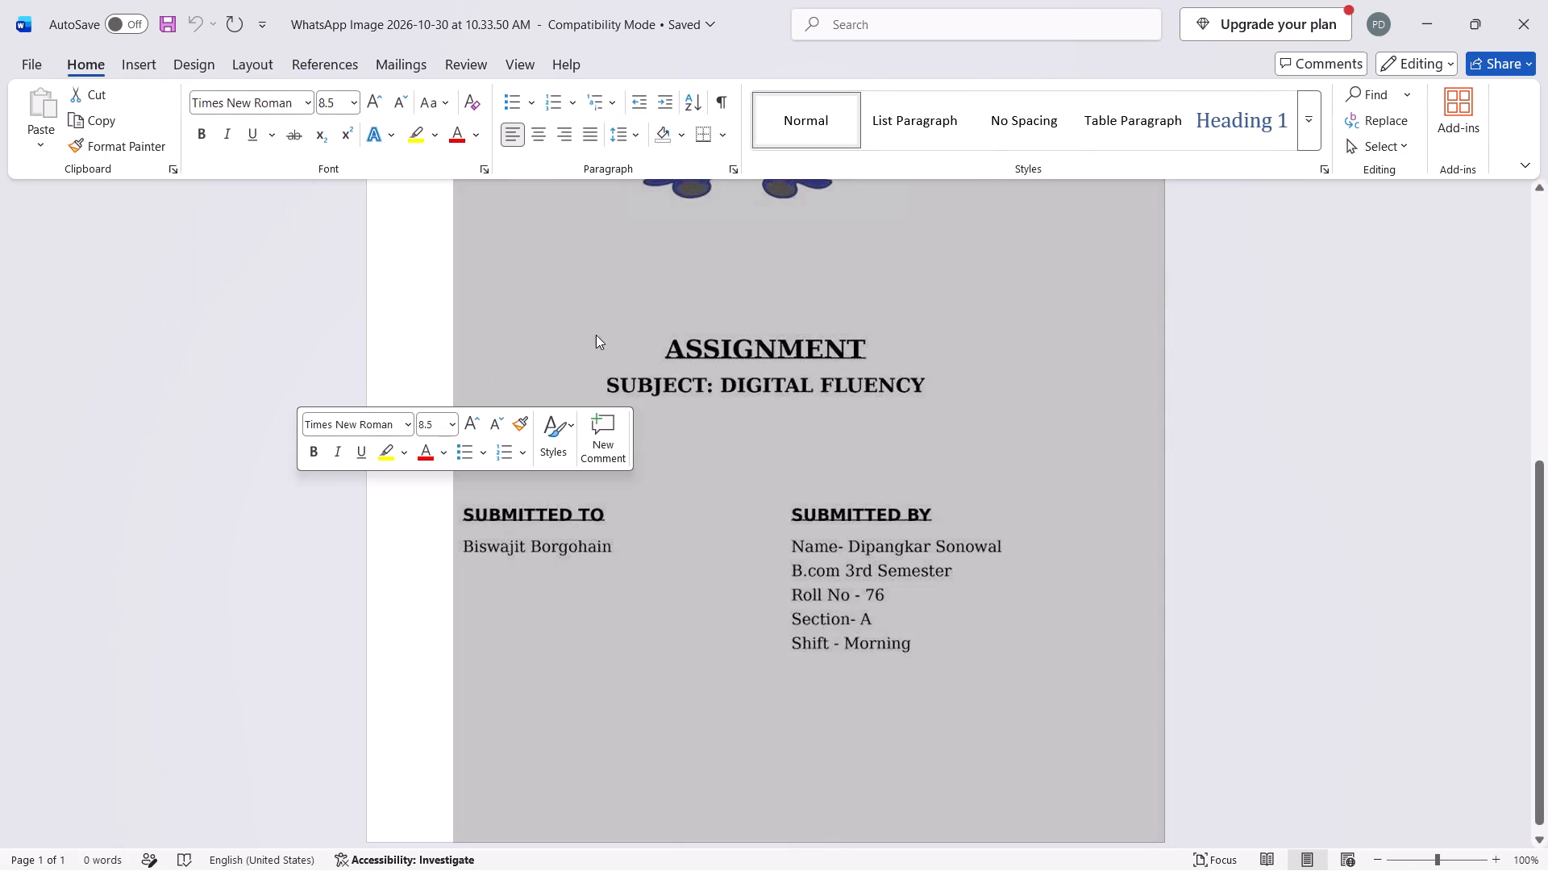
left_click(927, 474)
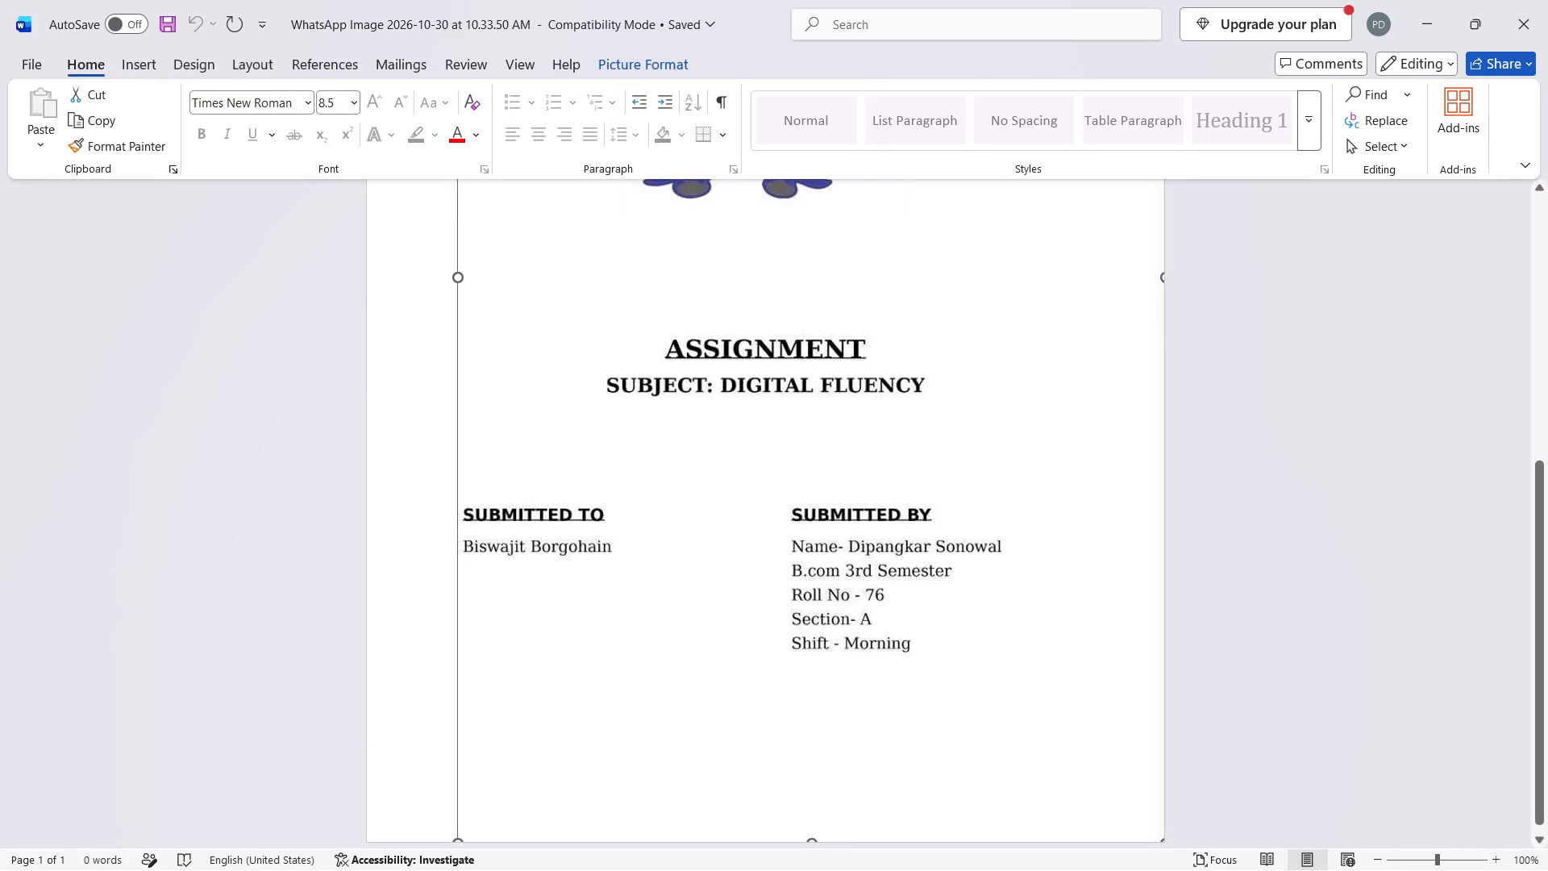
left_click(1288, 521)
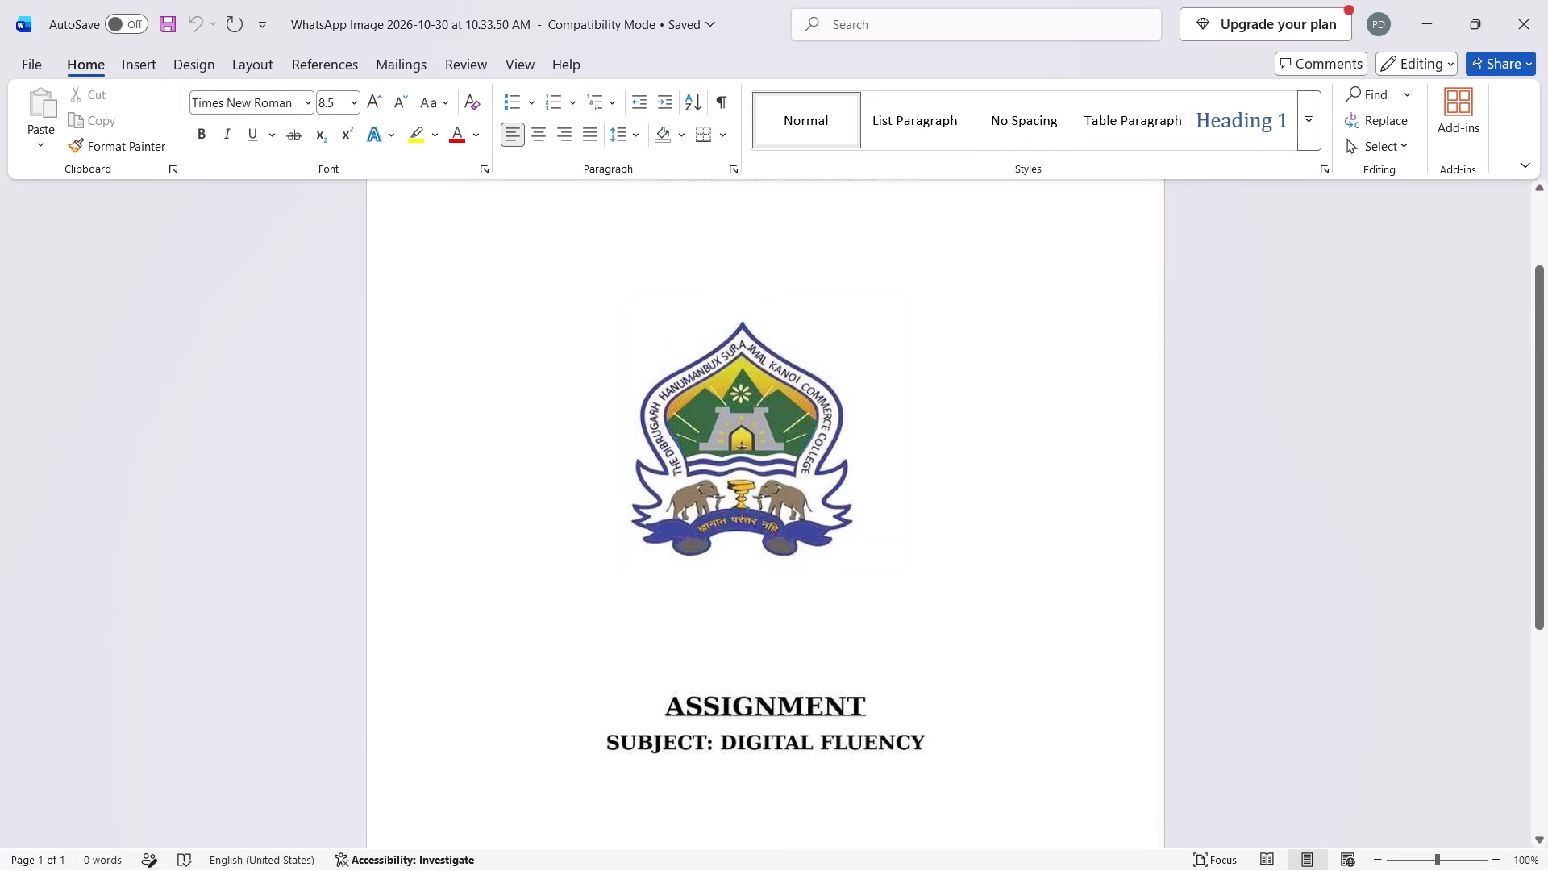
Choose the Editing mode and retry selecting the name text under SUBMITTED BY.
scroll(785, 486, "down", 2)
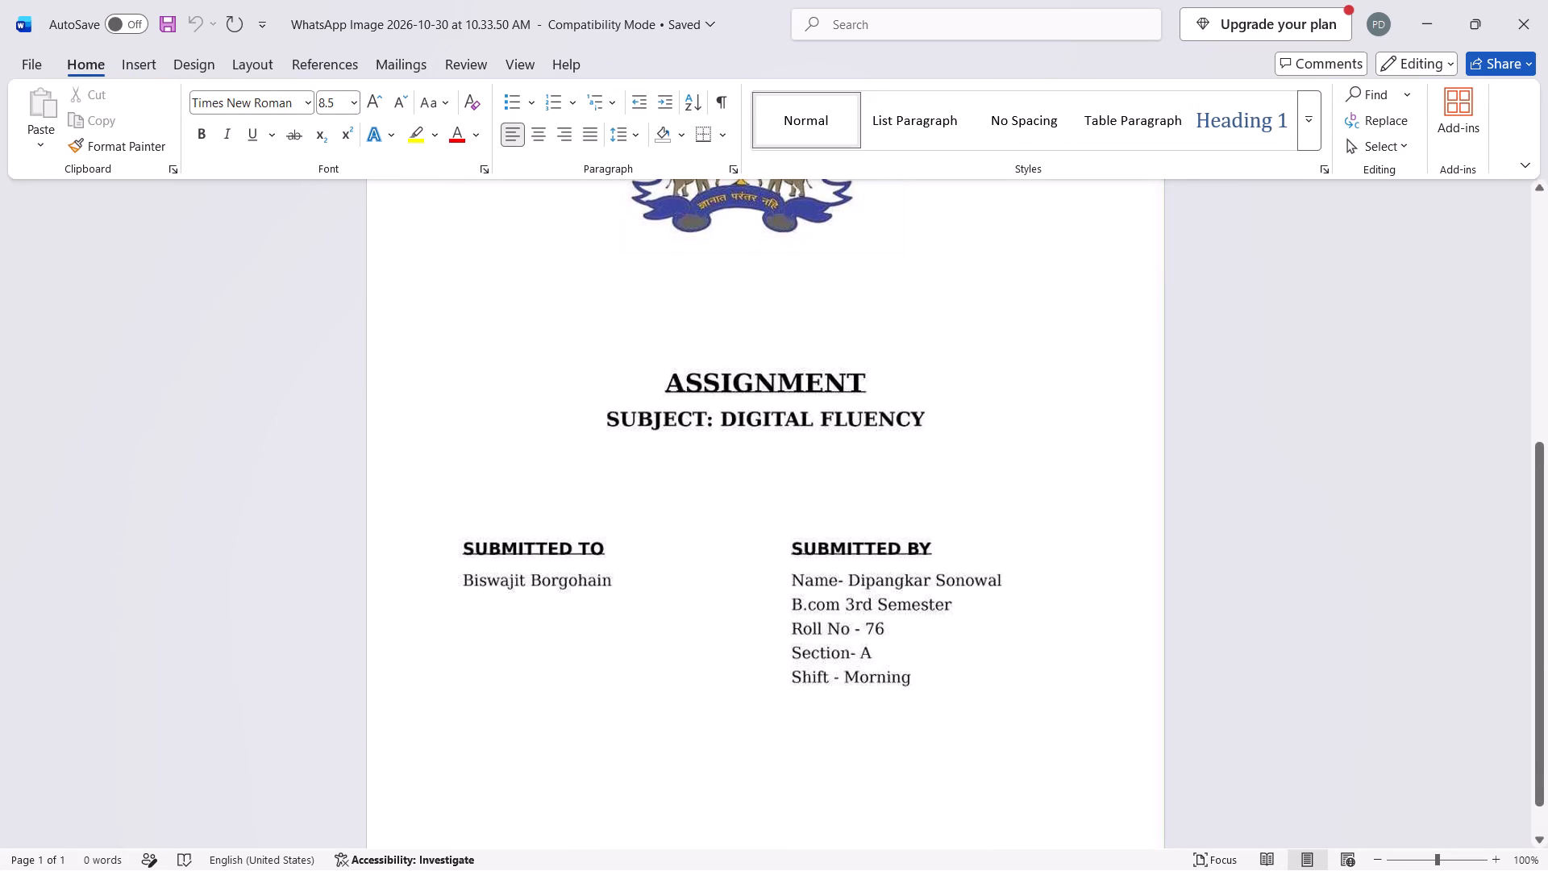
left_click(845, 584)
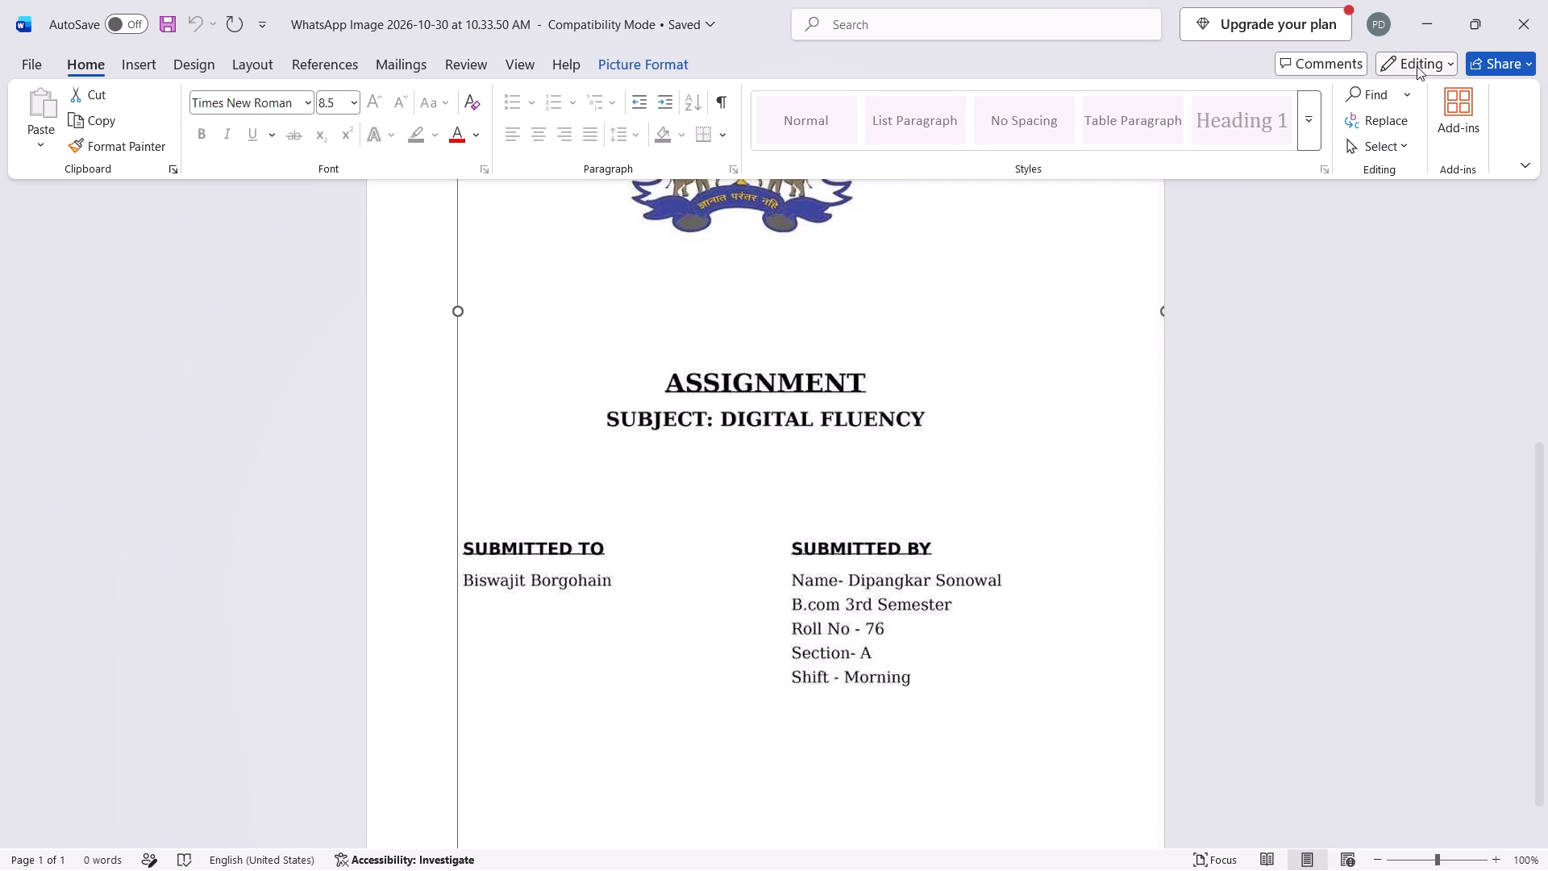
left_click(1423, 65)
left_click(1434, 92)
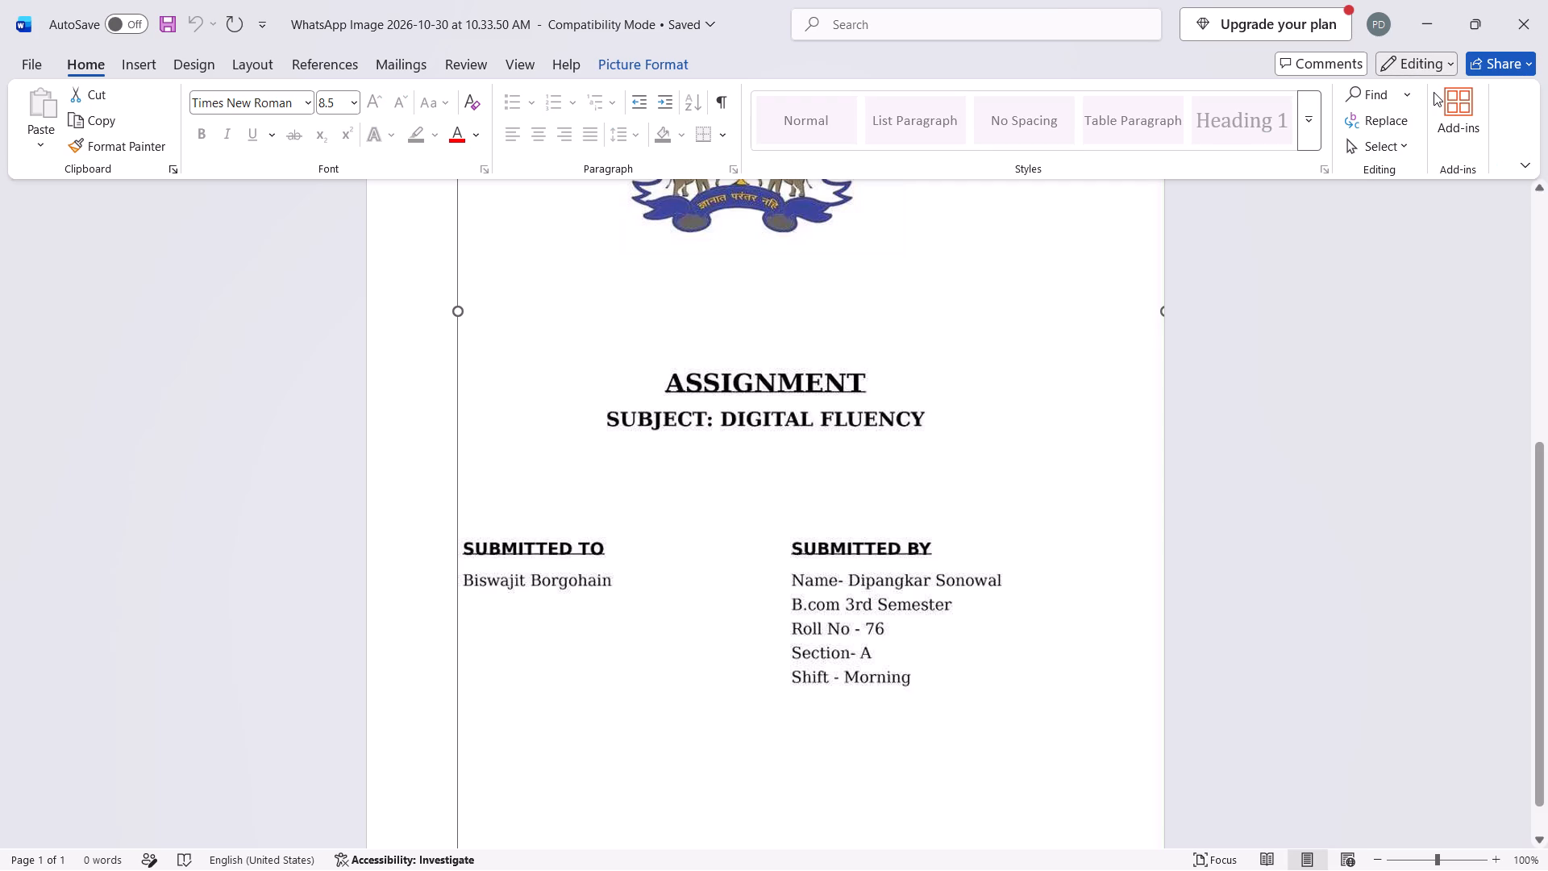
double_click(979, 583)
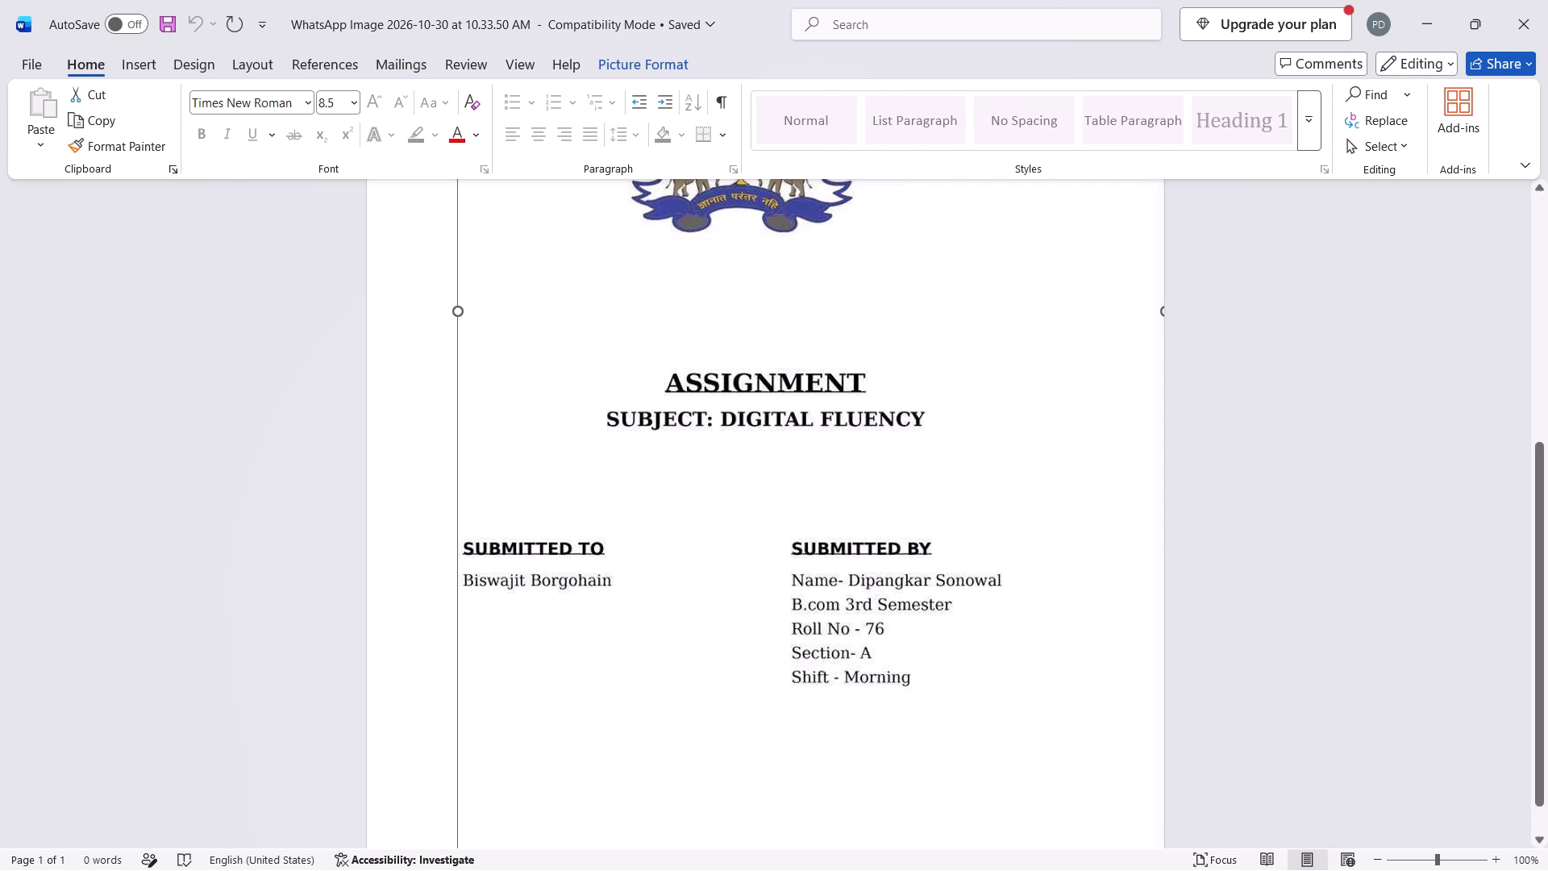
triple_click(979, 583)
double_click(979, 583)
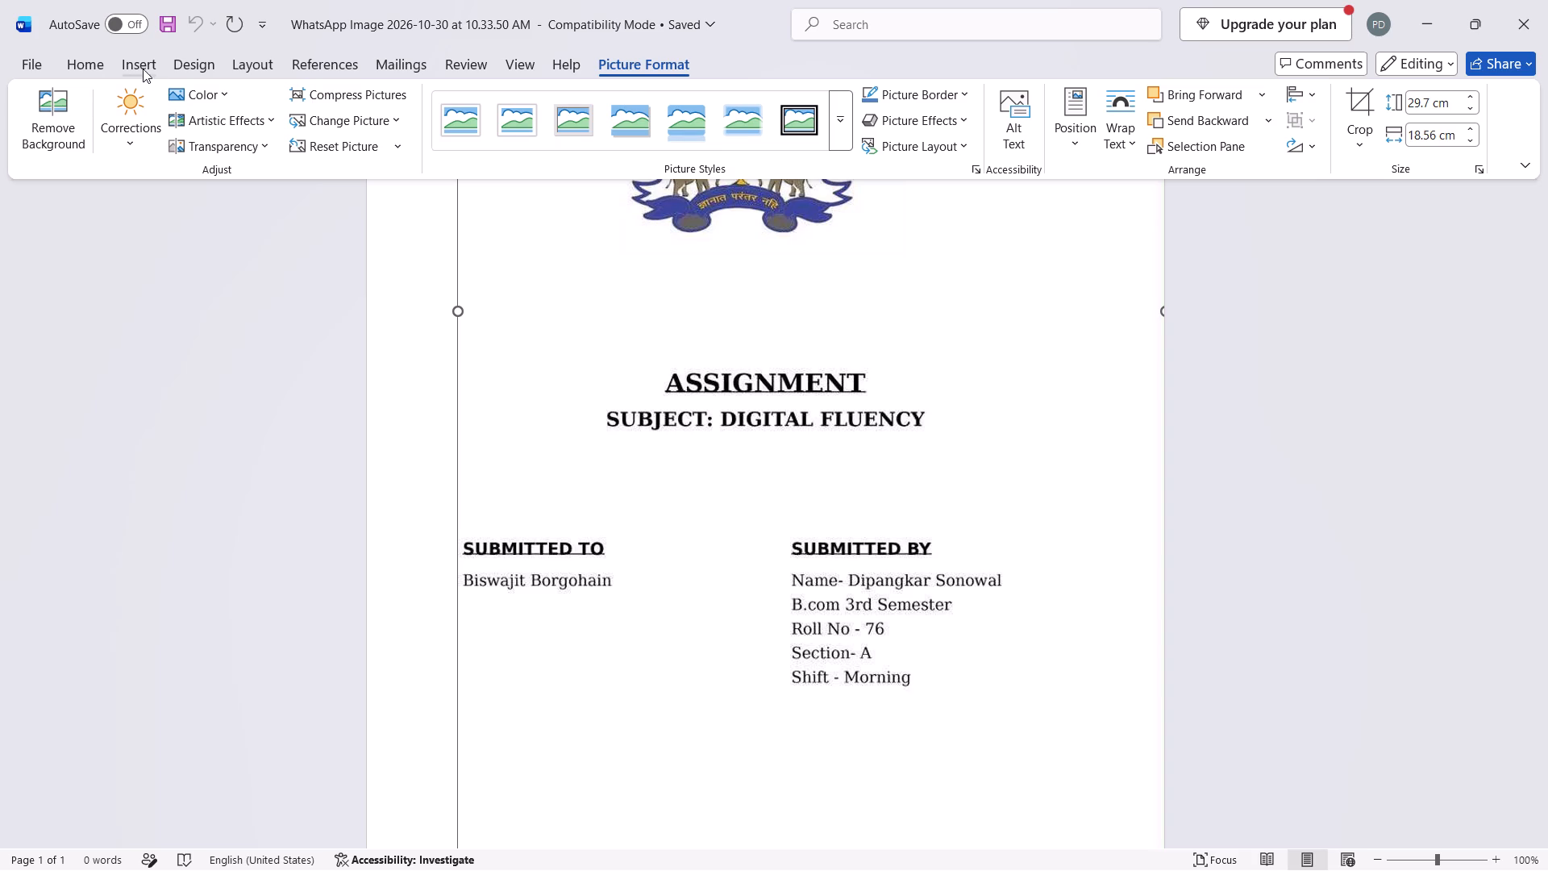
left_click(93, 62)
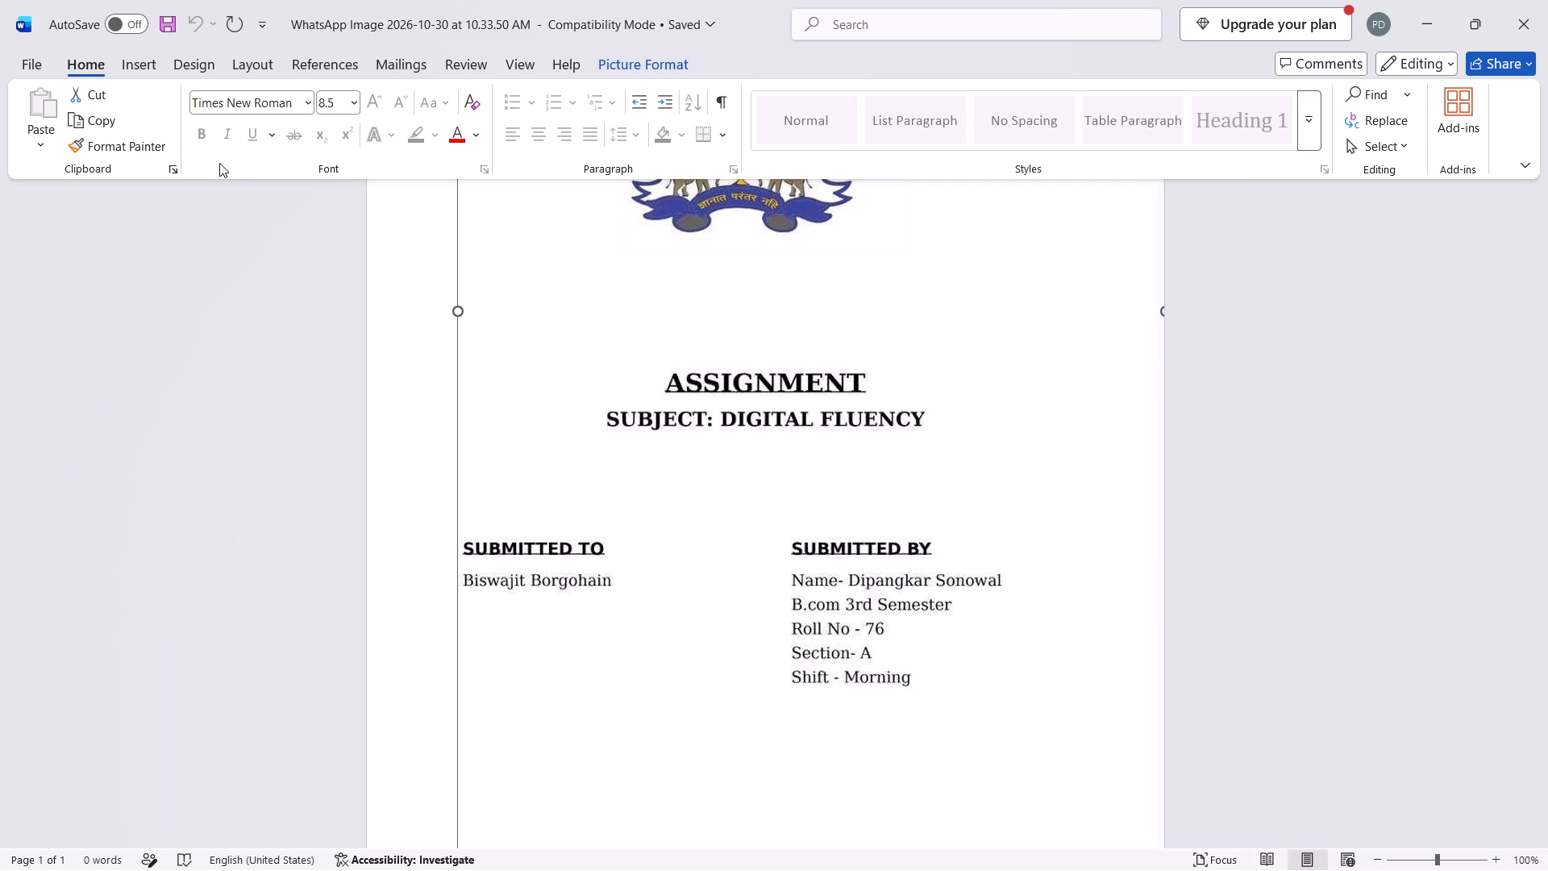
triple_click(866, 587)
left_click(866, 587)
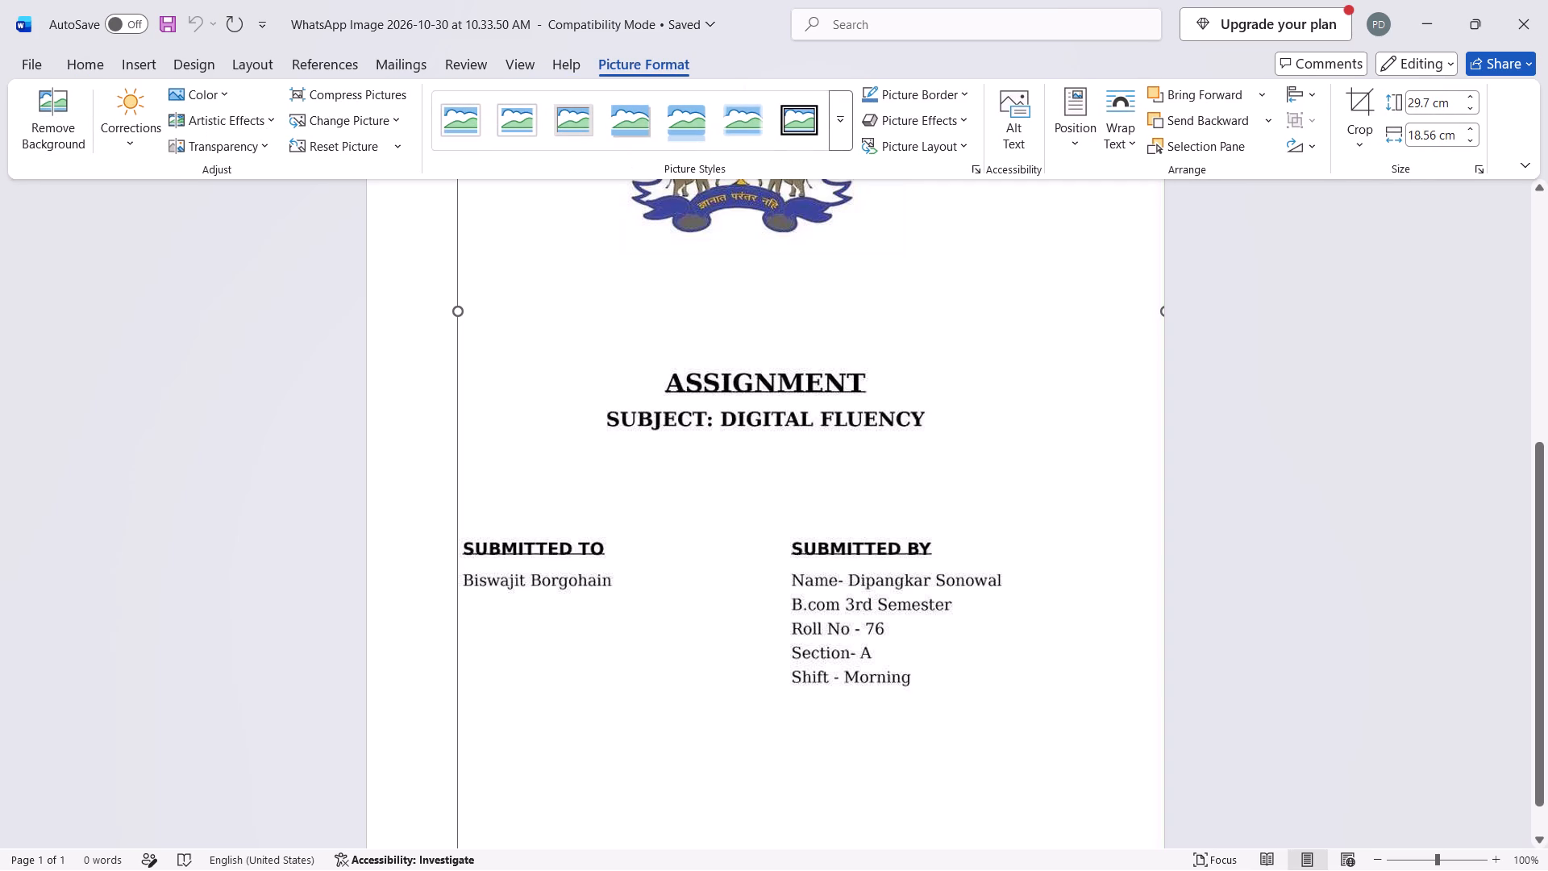
Move the full-page cover picture slightly left and down so its right edge lies inside the page.
scroll(866, 587, "up", 3)
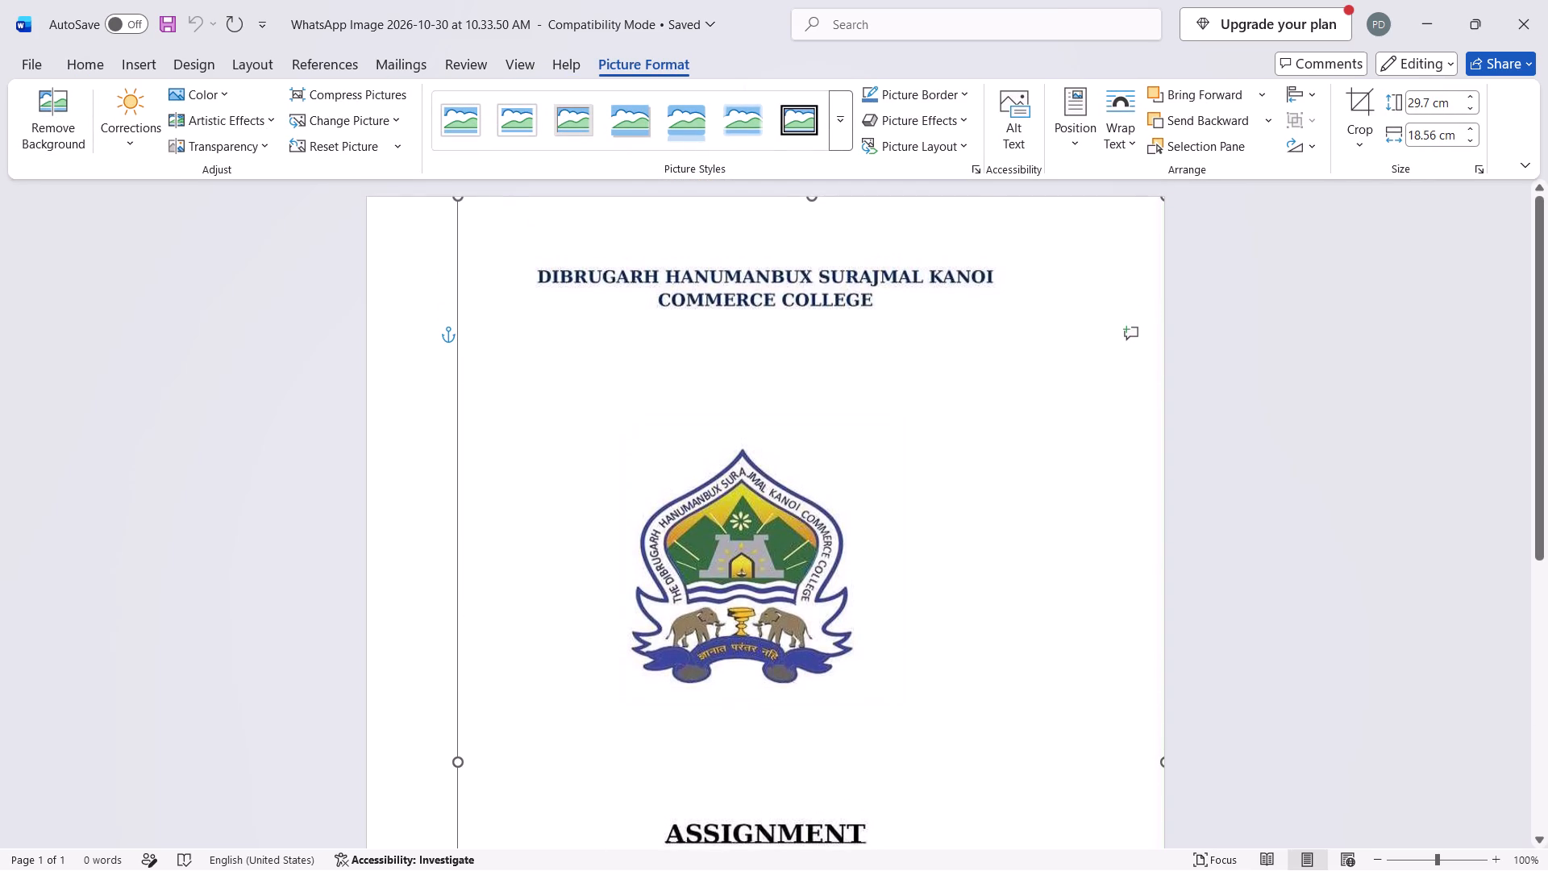
left_click_drag(719, 587, 761, 624)
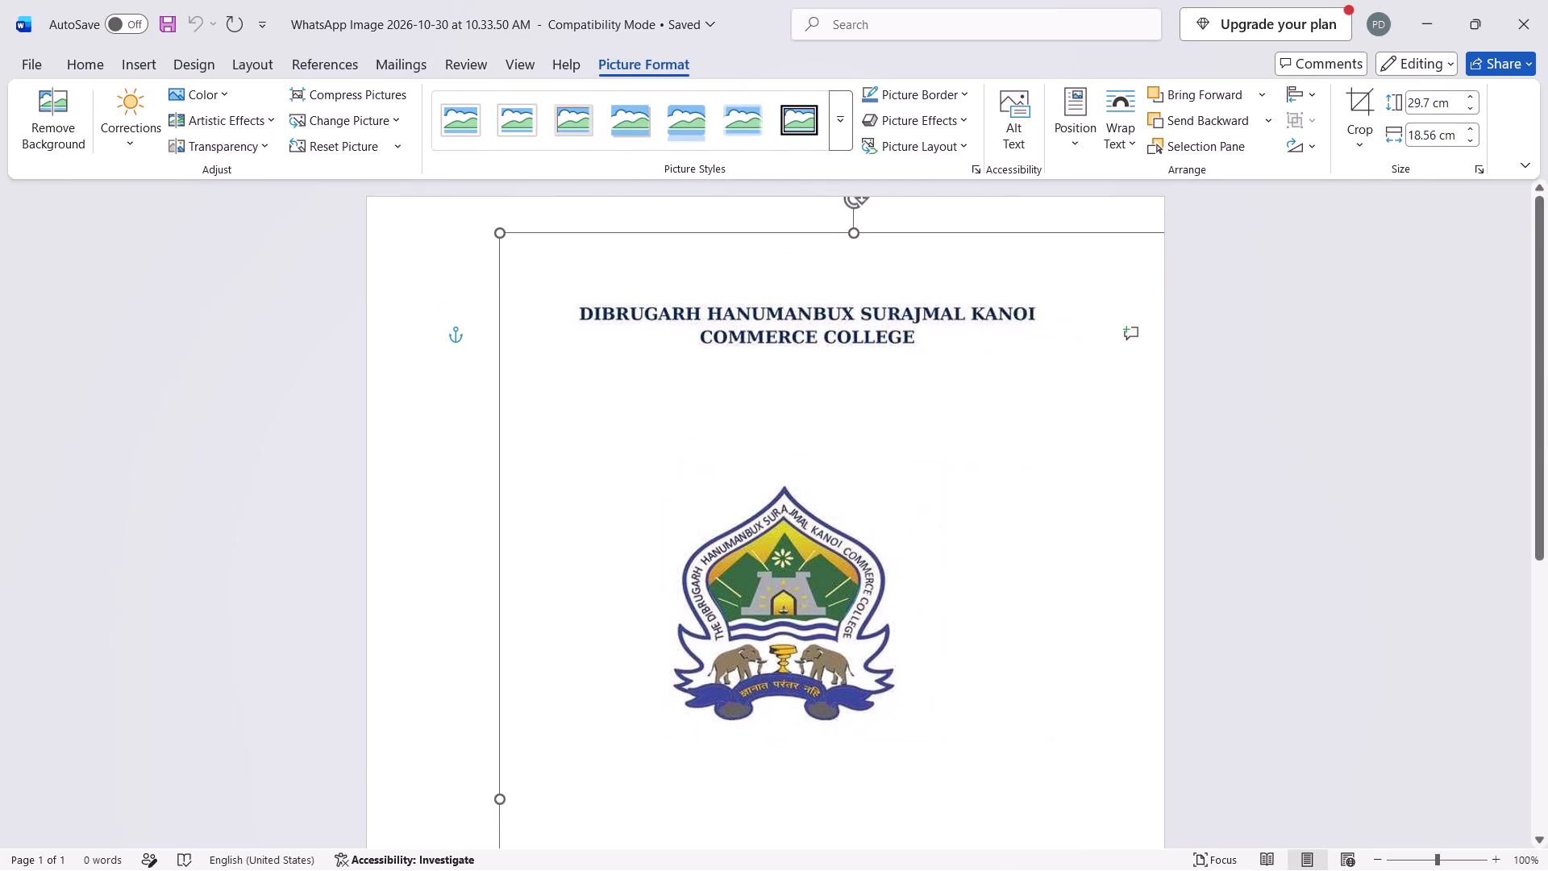
left_click_drag(761, 624, 688, 601)
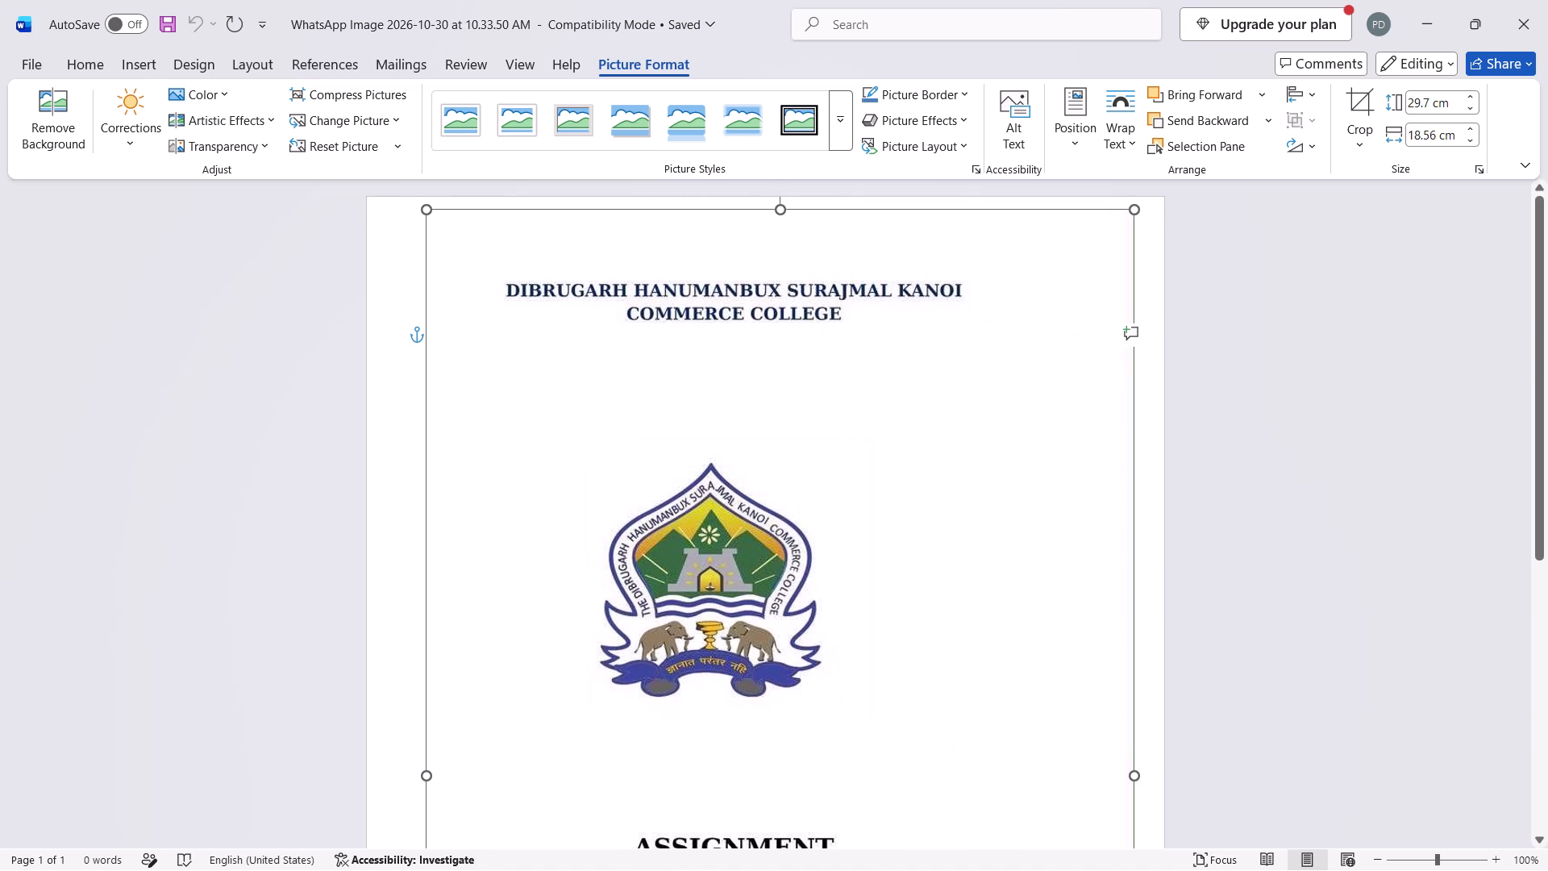
left_click_drag(688, 601, 687, 602)
left_click(1329, 486)
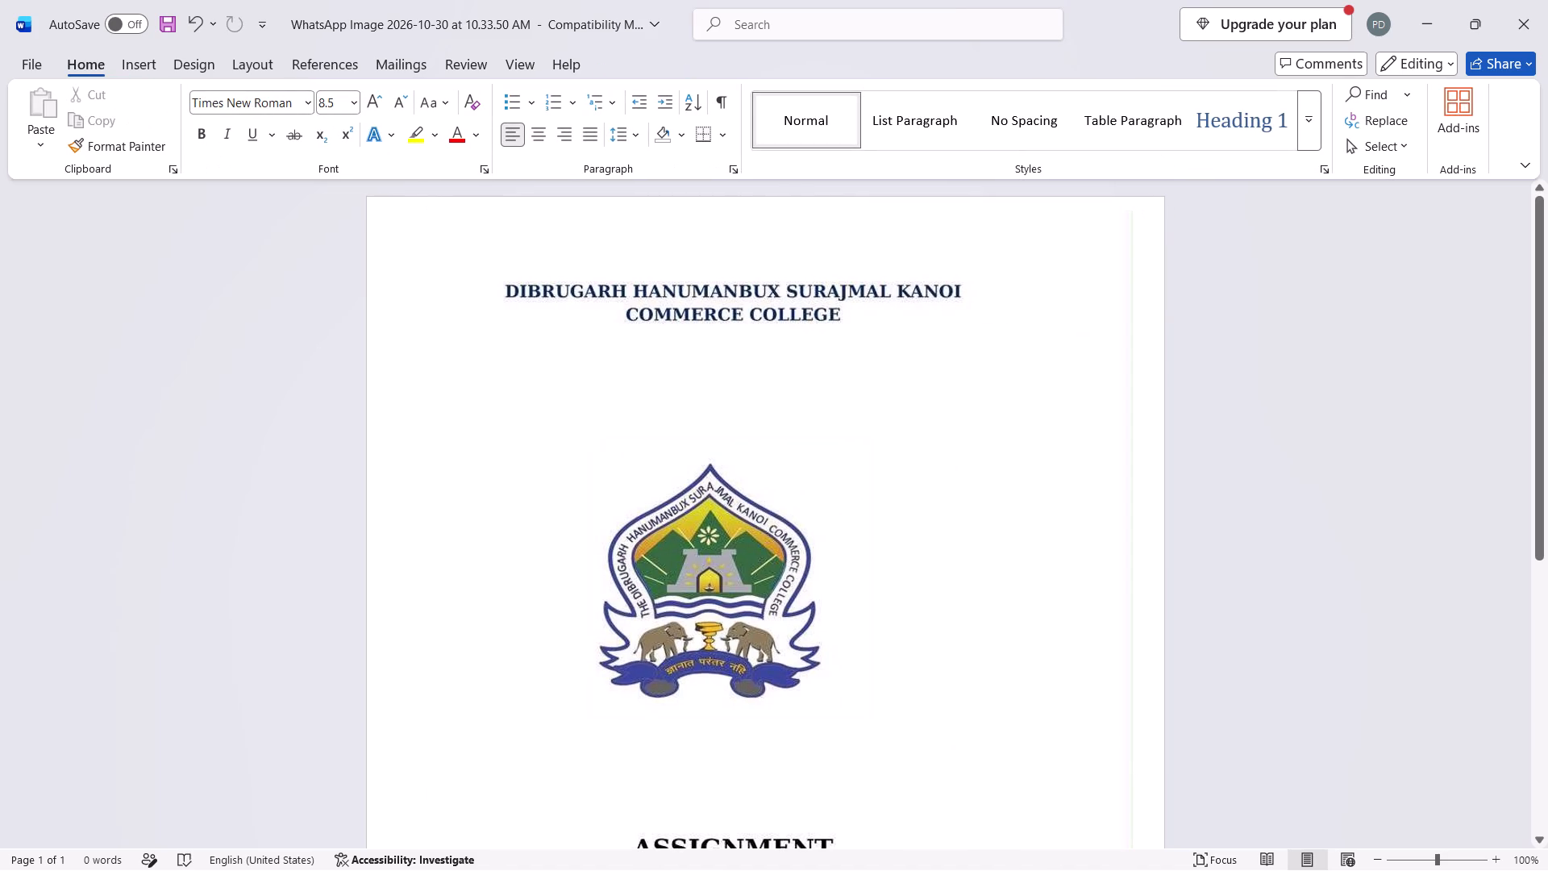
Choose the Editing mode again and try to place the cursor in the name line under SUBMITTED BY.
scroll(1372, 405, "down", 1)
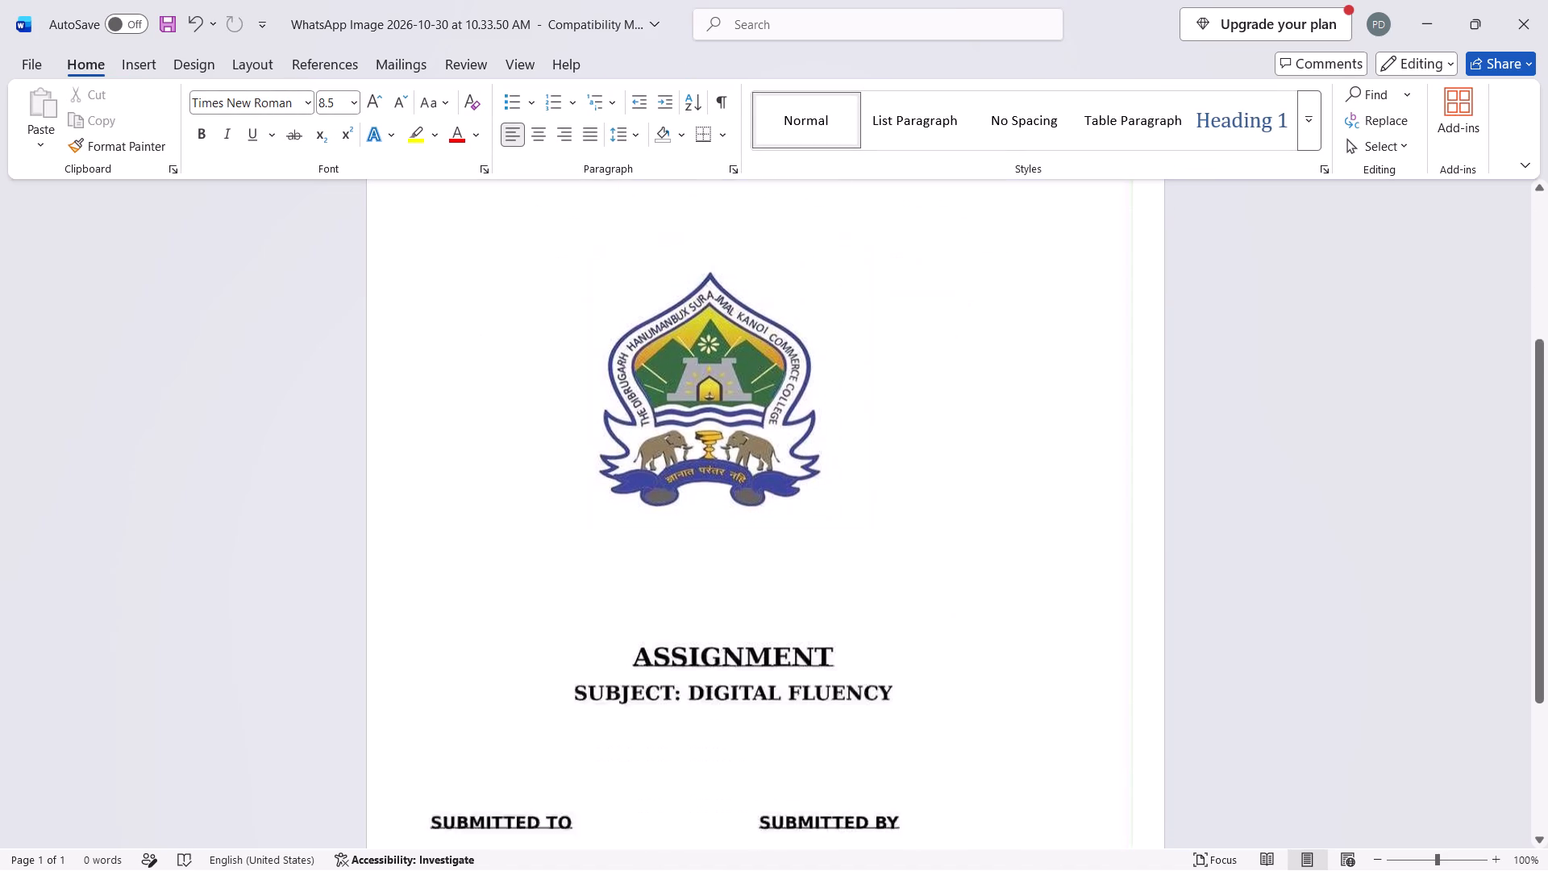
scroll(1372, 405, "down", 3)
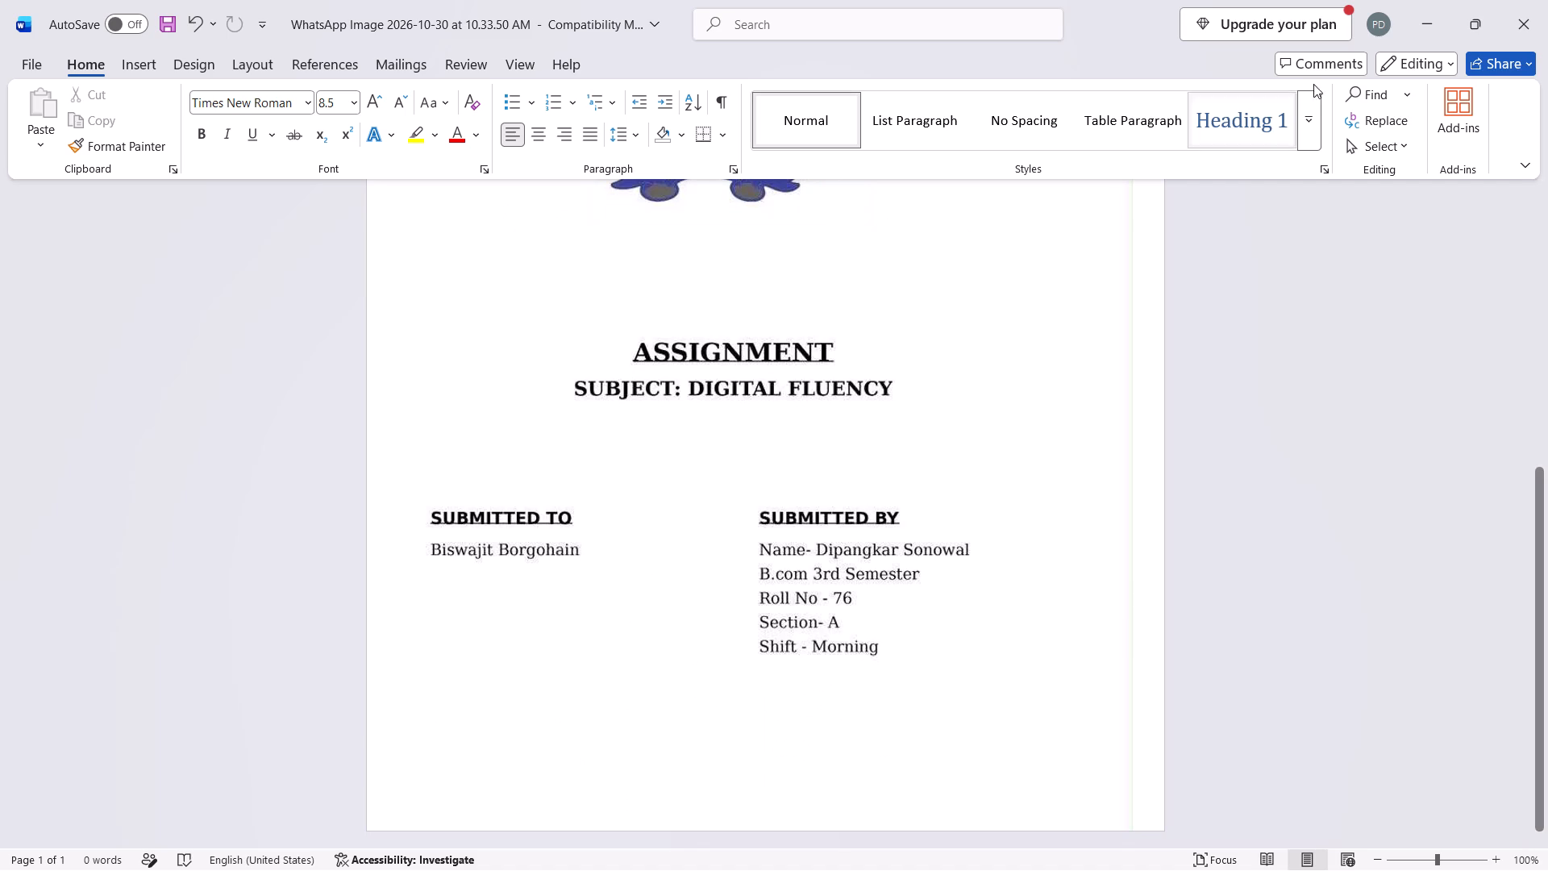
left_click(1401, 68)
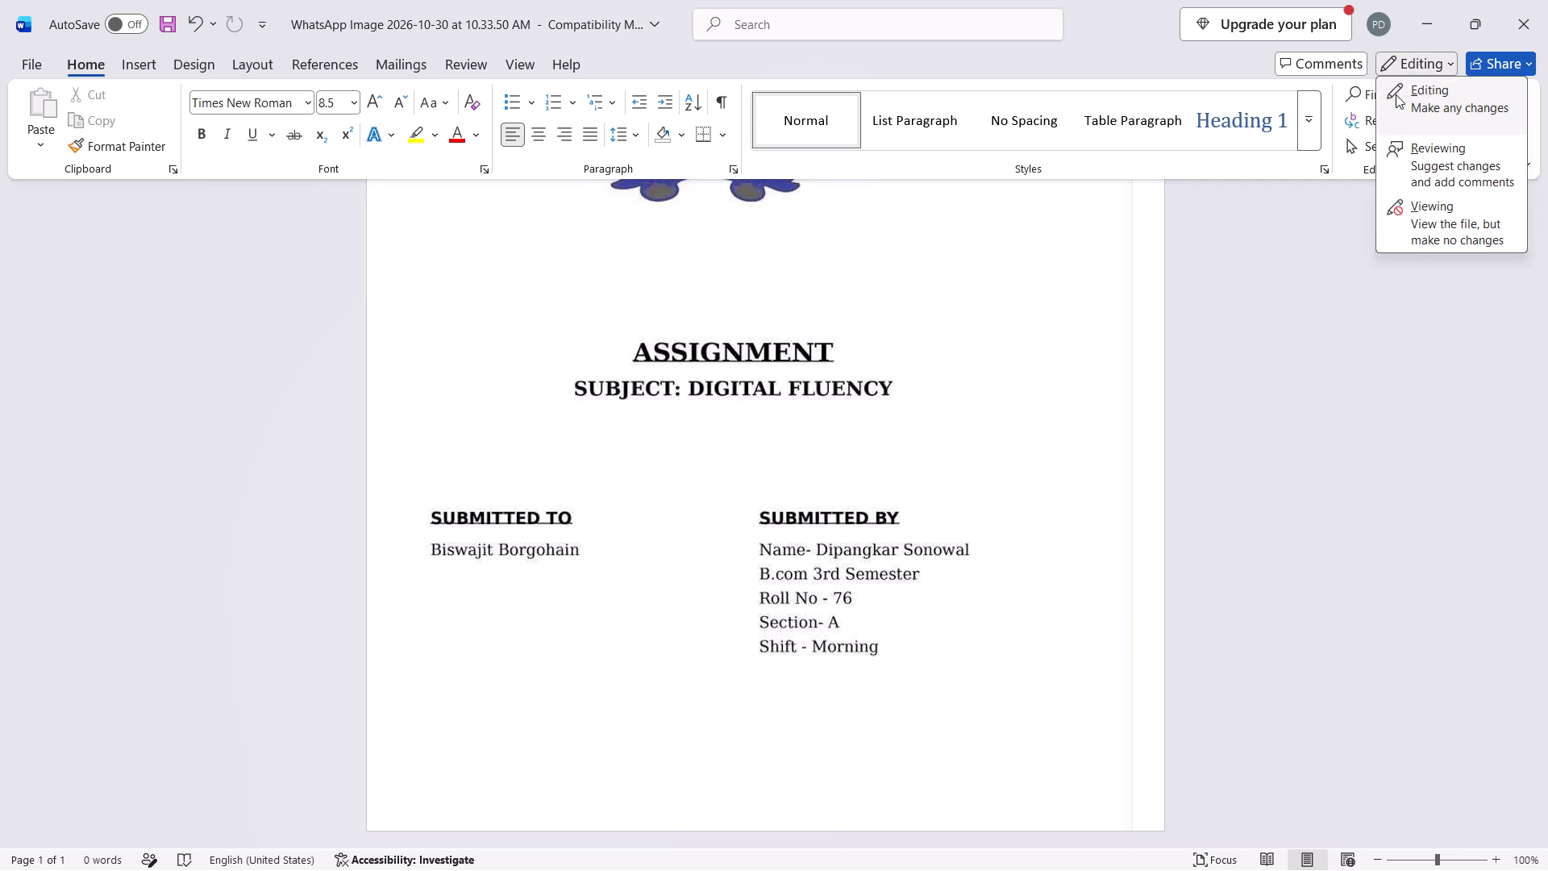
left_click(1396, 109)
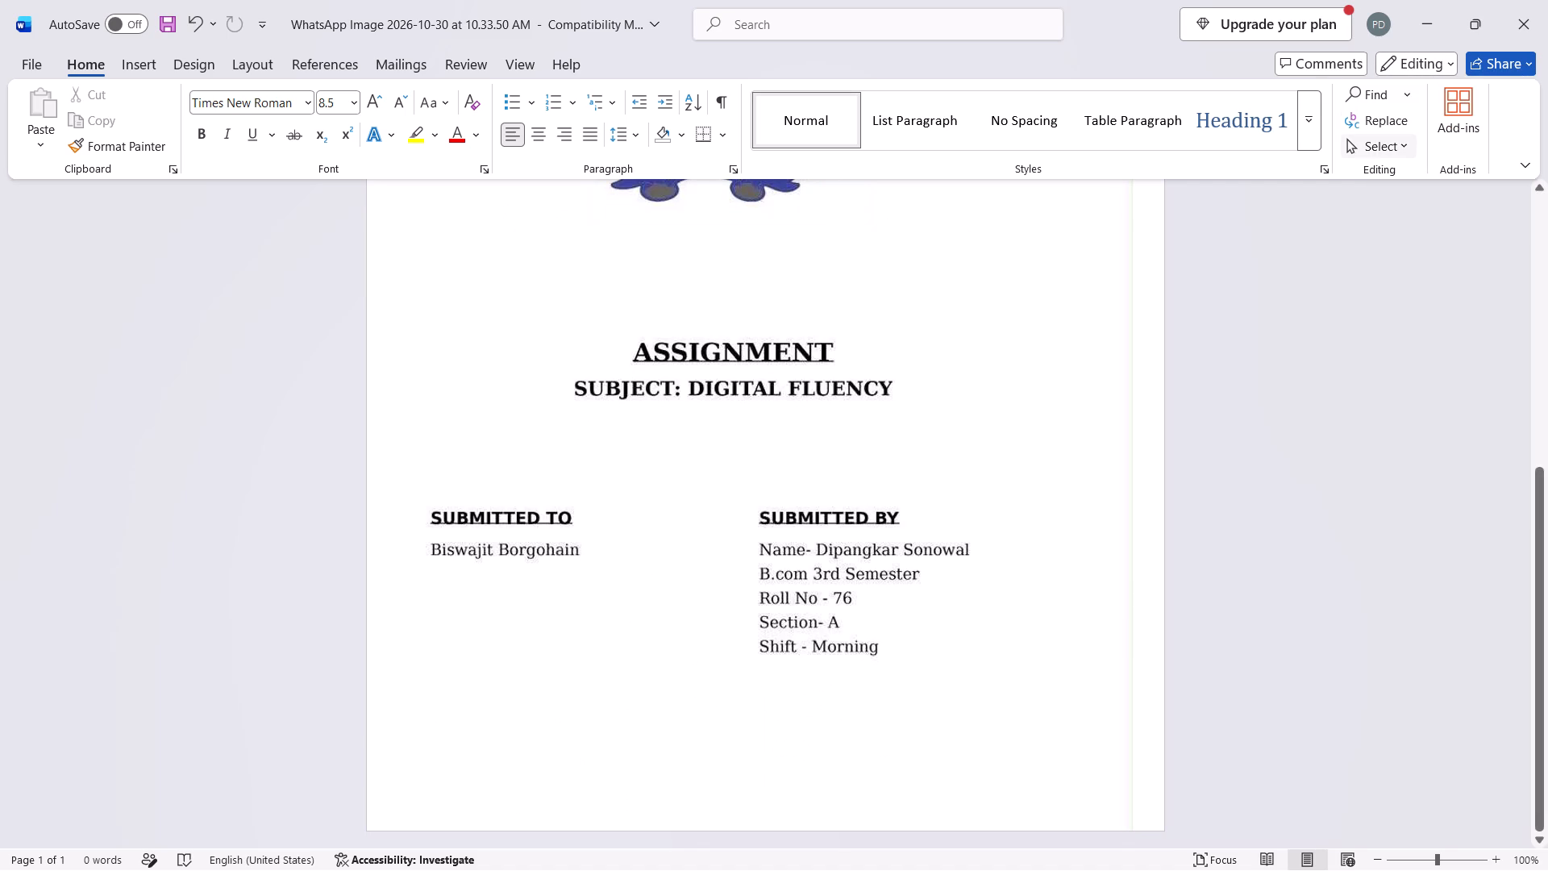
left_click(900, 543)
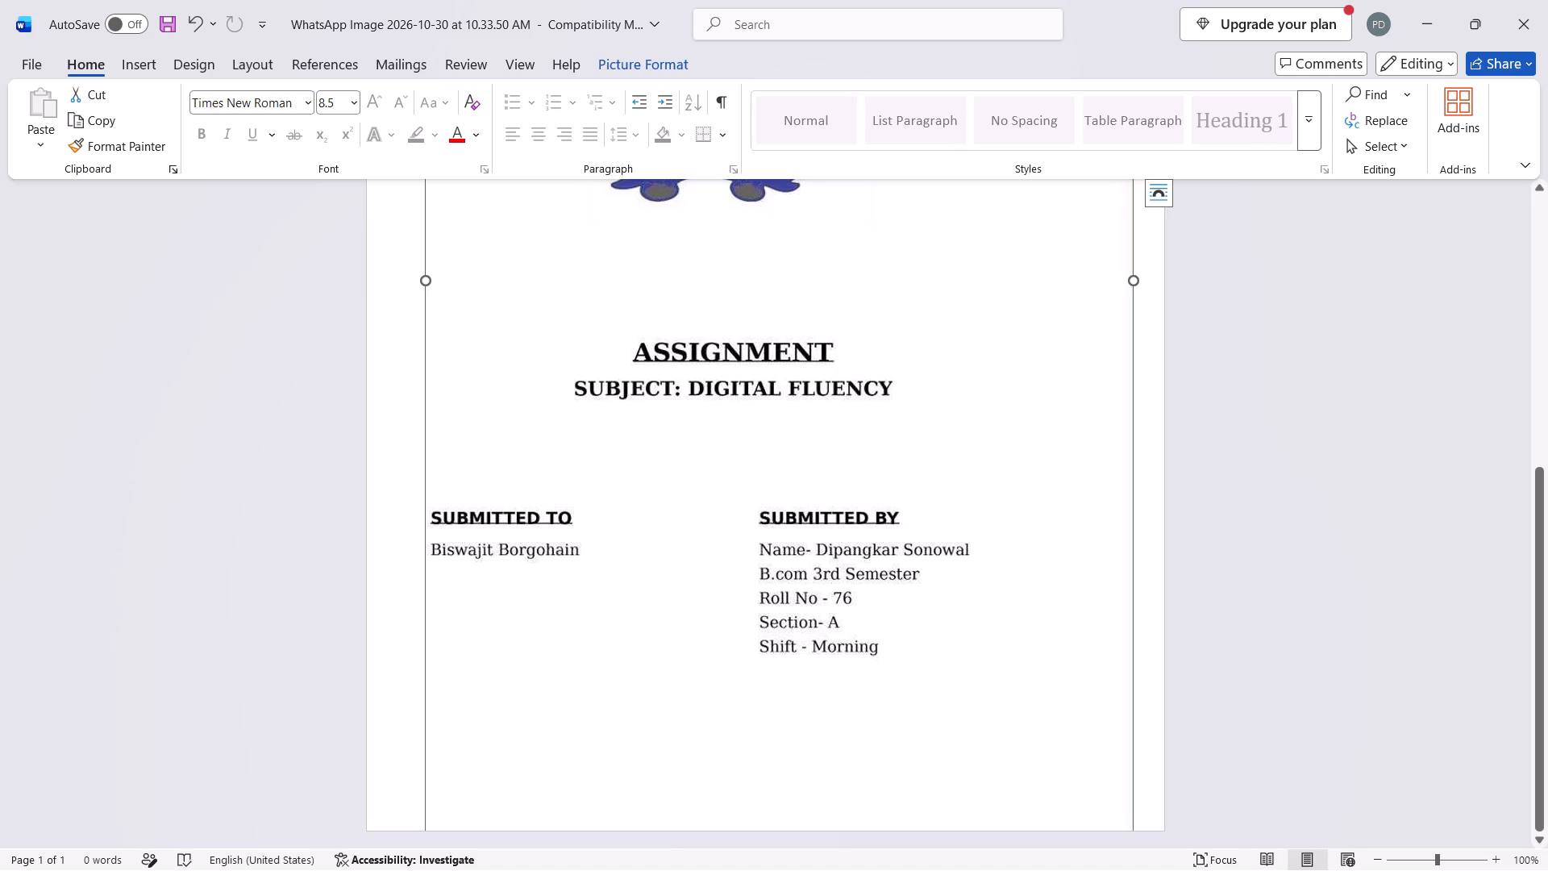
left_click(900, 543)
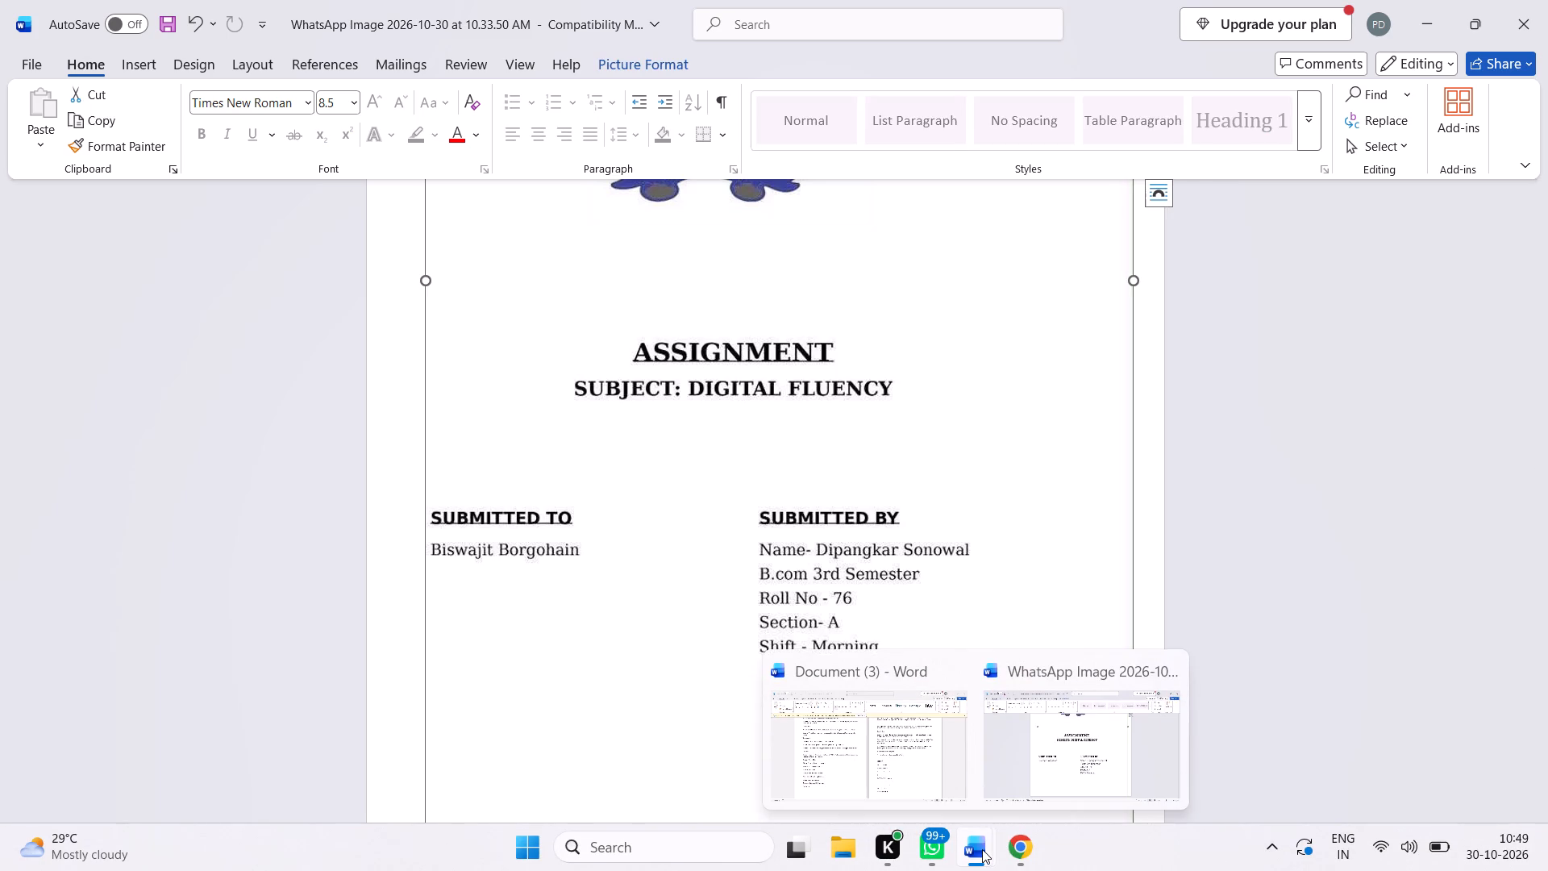
Close the WhatsApp Image 2026-10-30 at 10.33.50 AM Word document without saving the changes.
left_click(960, 677)
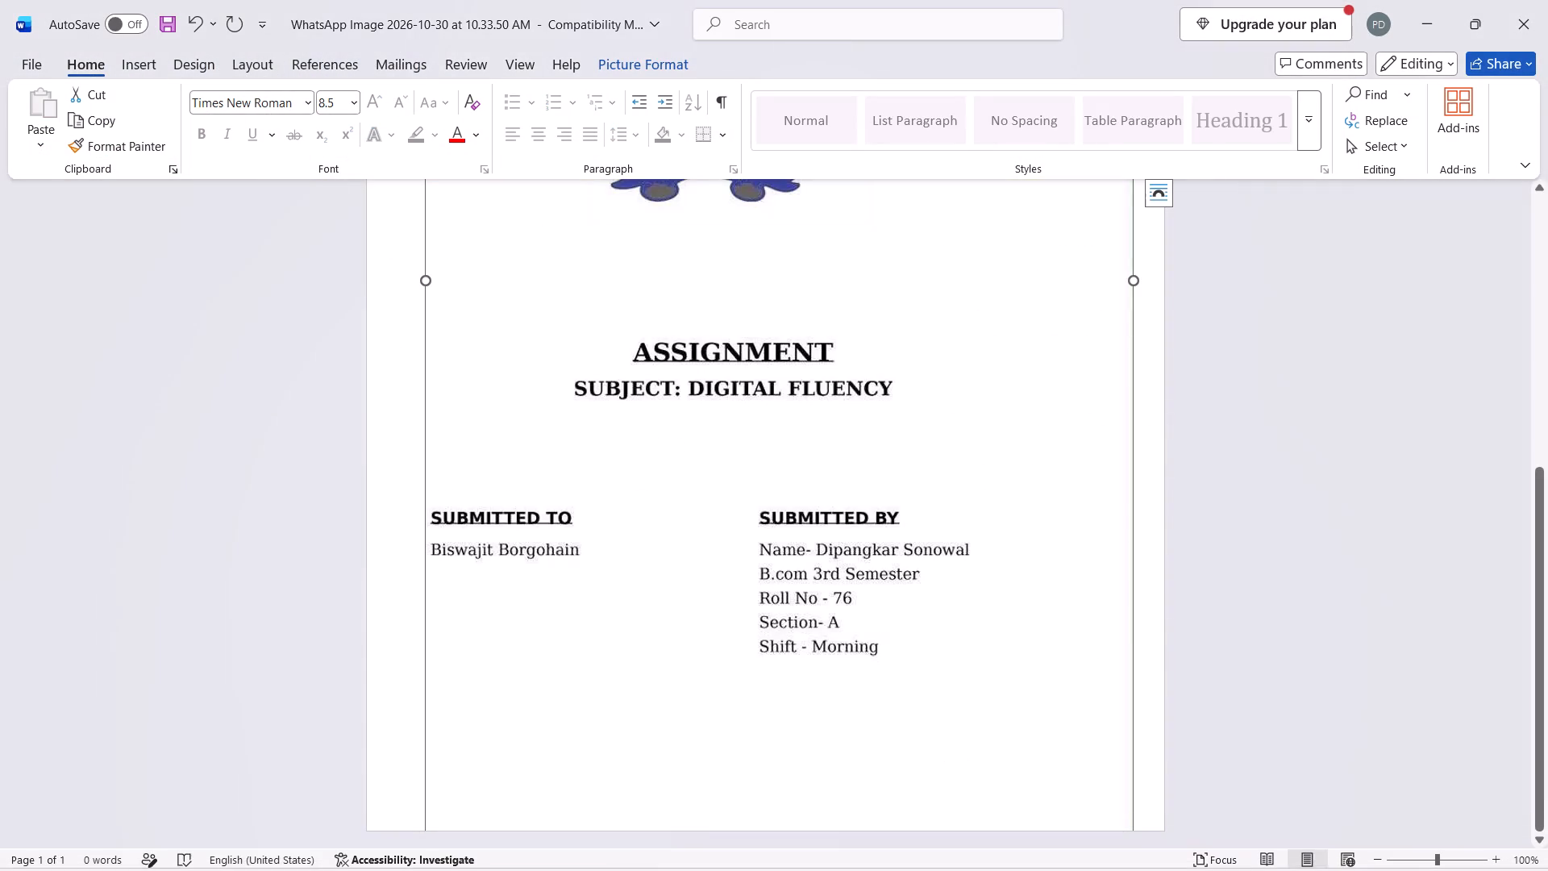
scroll(994, 762, "down", 2)
scroll(994, 762, "up", 3)
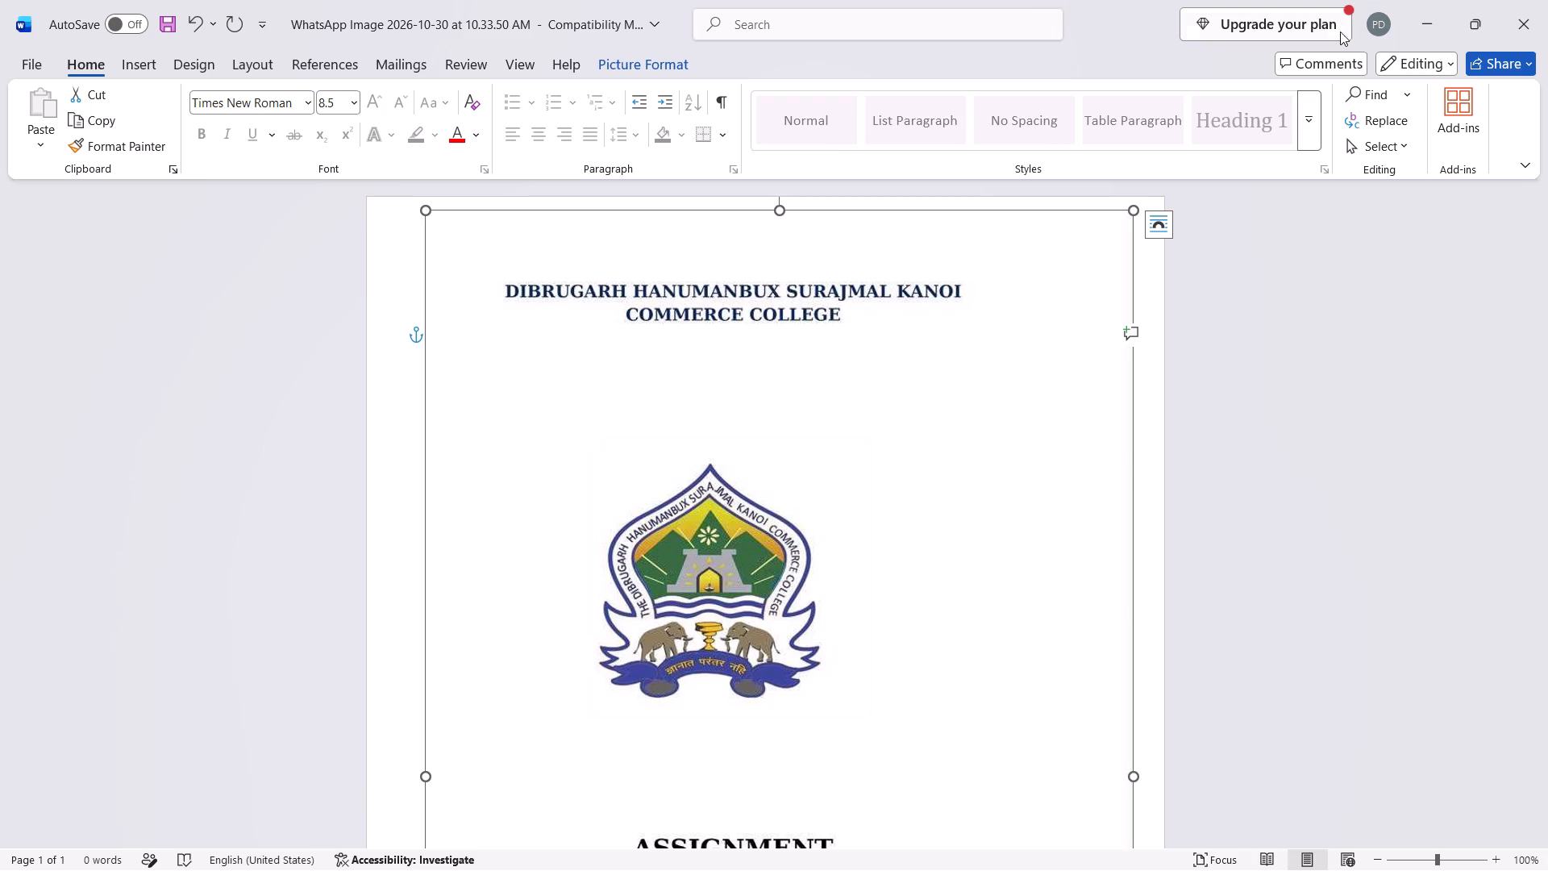
left_click(1532, 0)
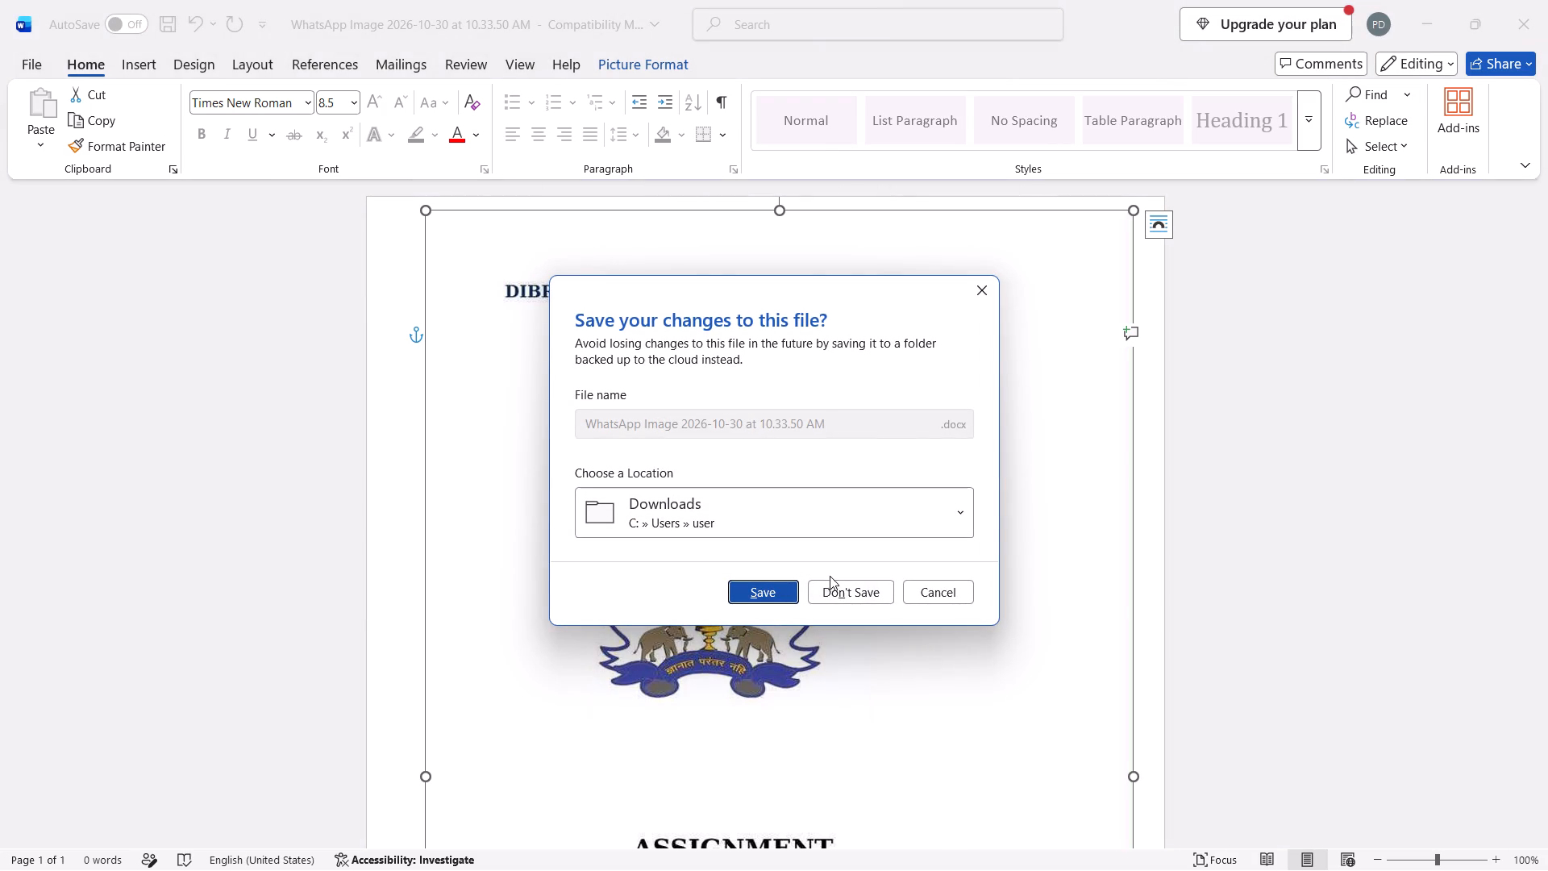
left_click(853, 593)
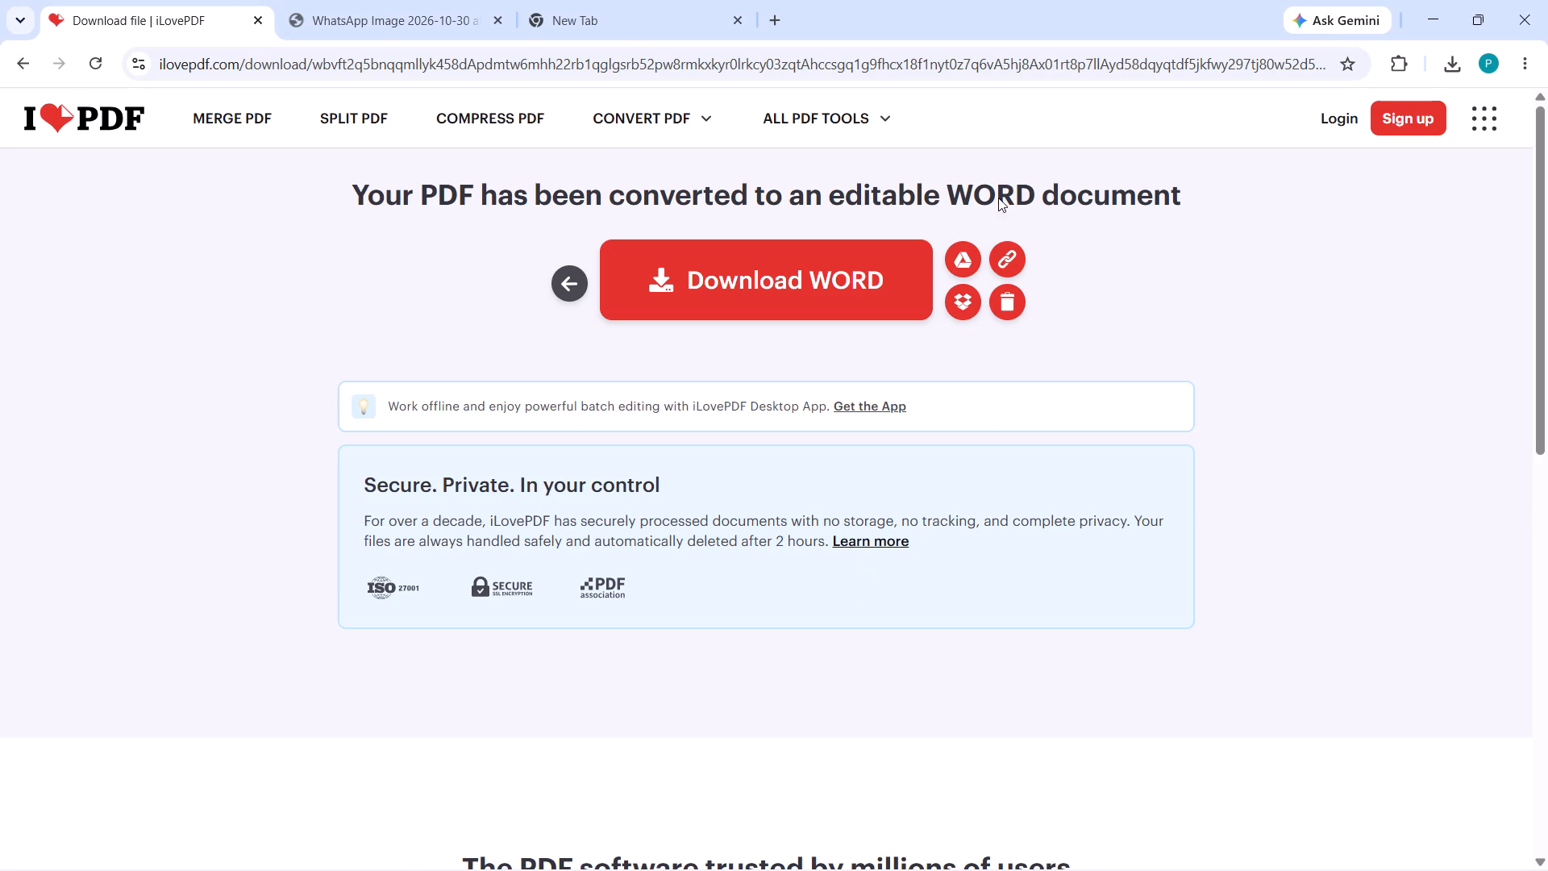
In Chrome, search Google for light pdf and open the sponsored Light PDF result from PDF House.
left_click(770, 0)
left_click(601, 0)
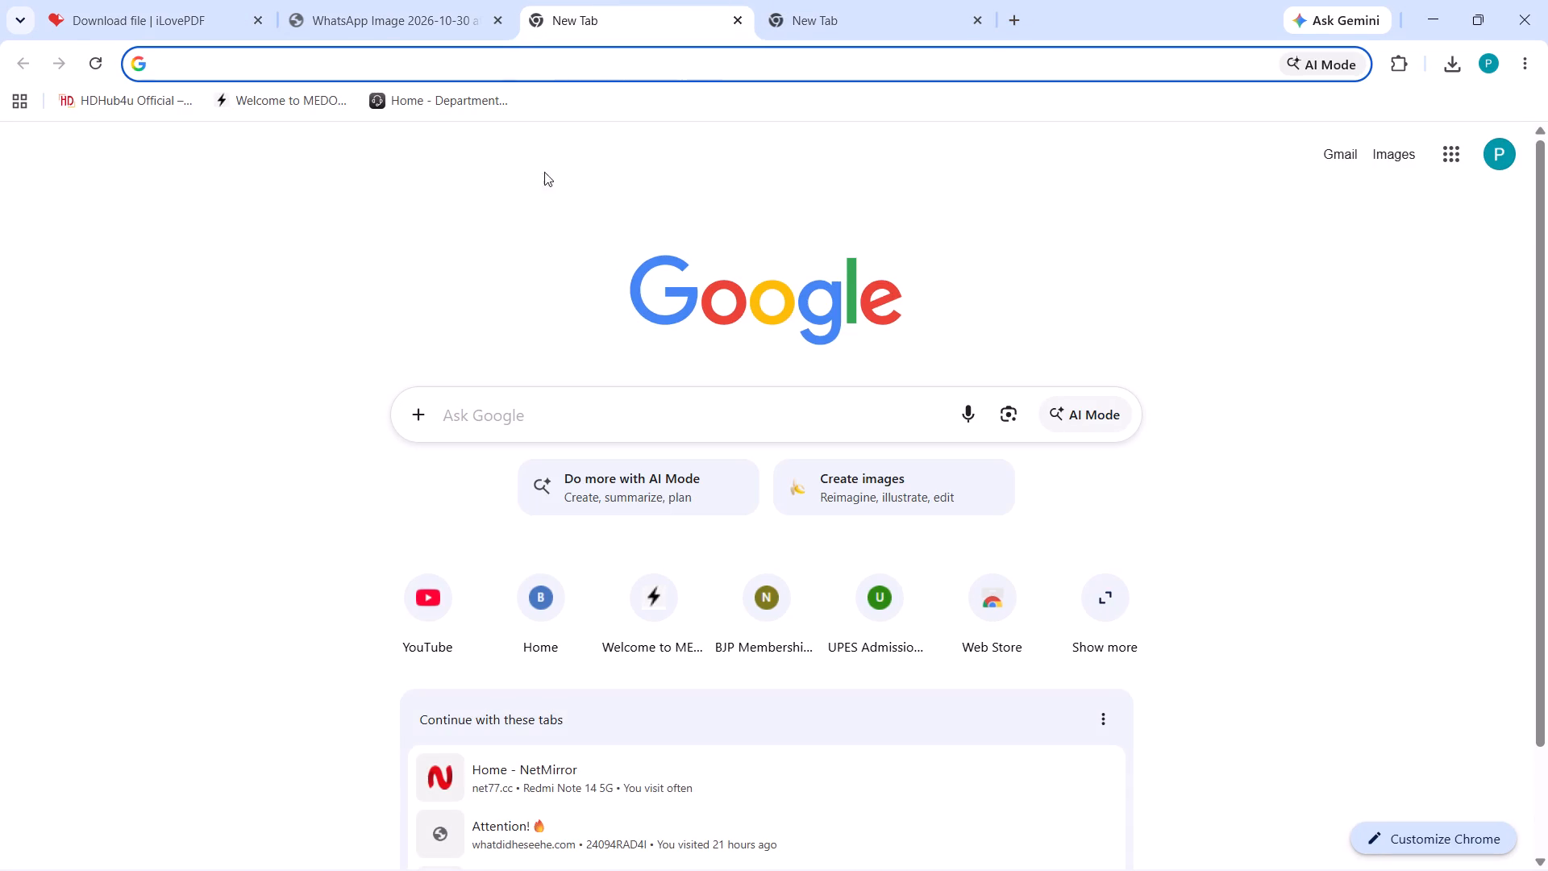
left_click(585, 408)
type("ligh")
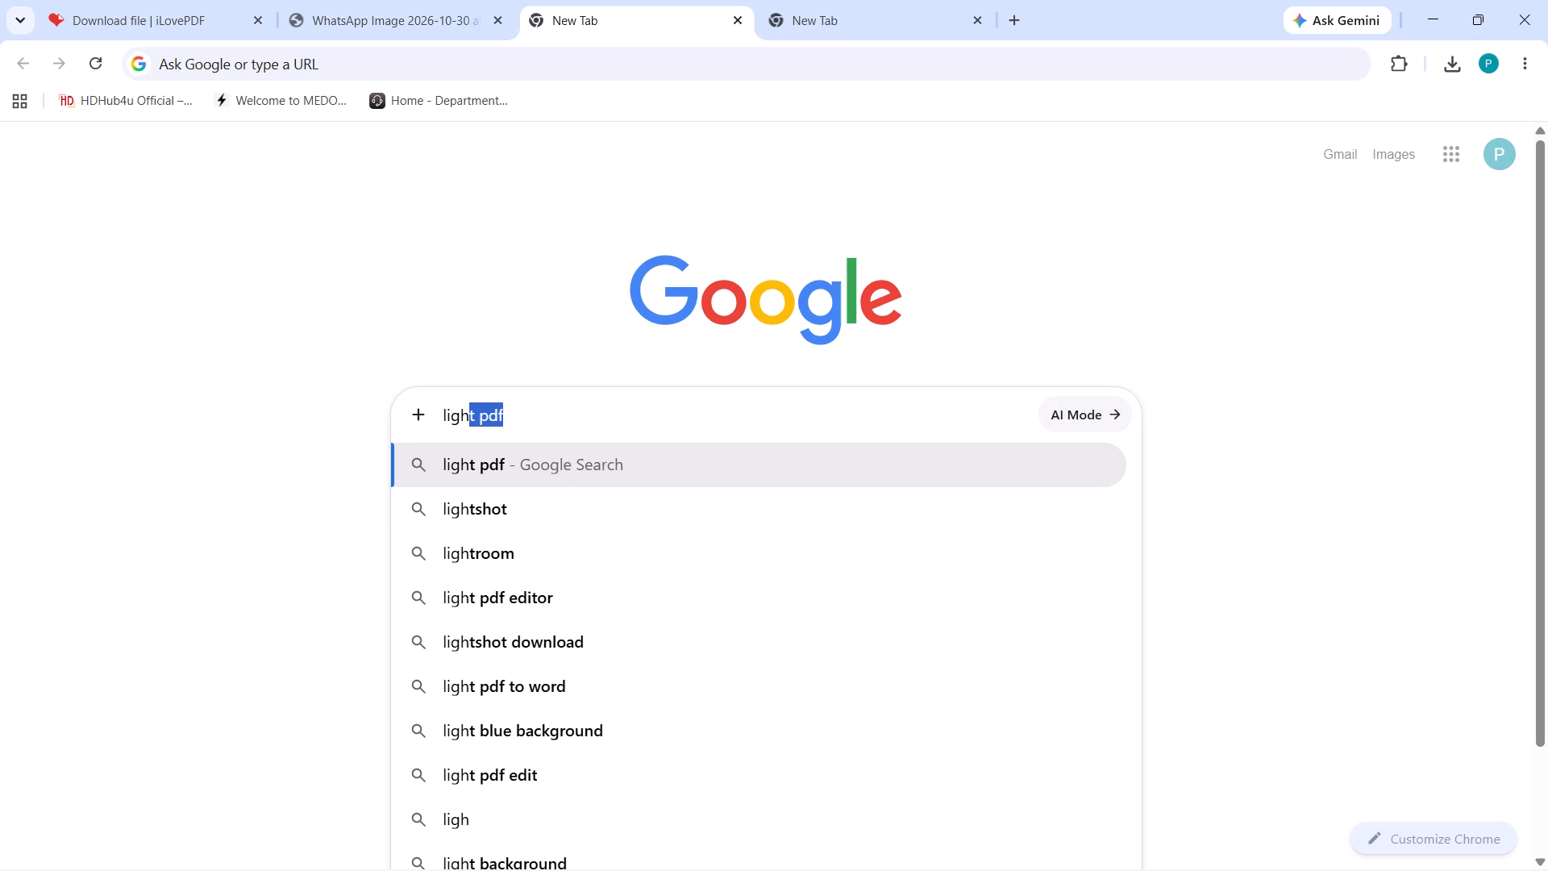
left_click(559, 469)
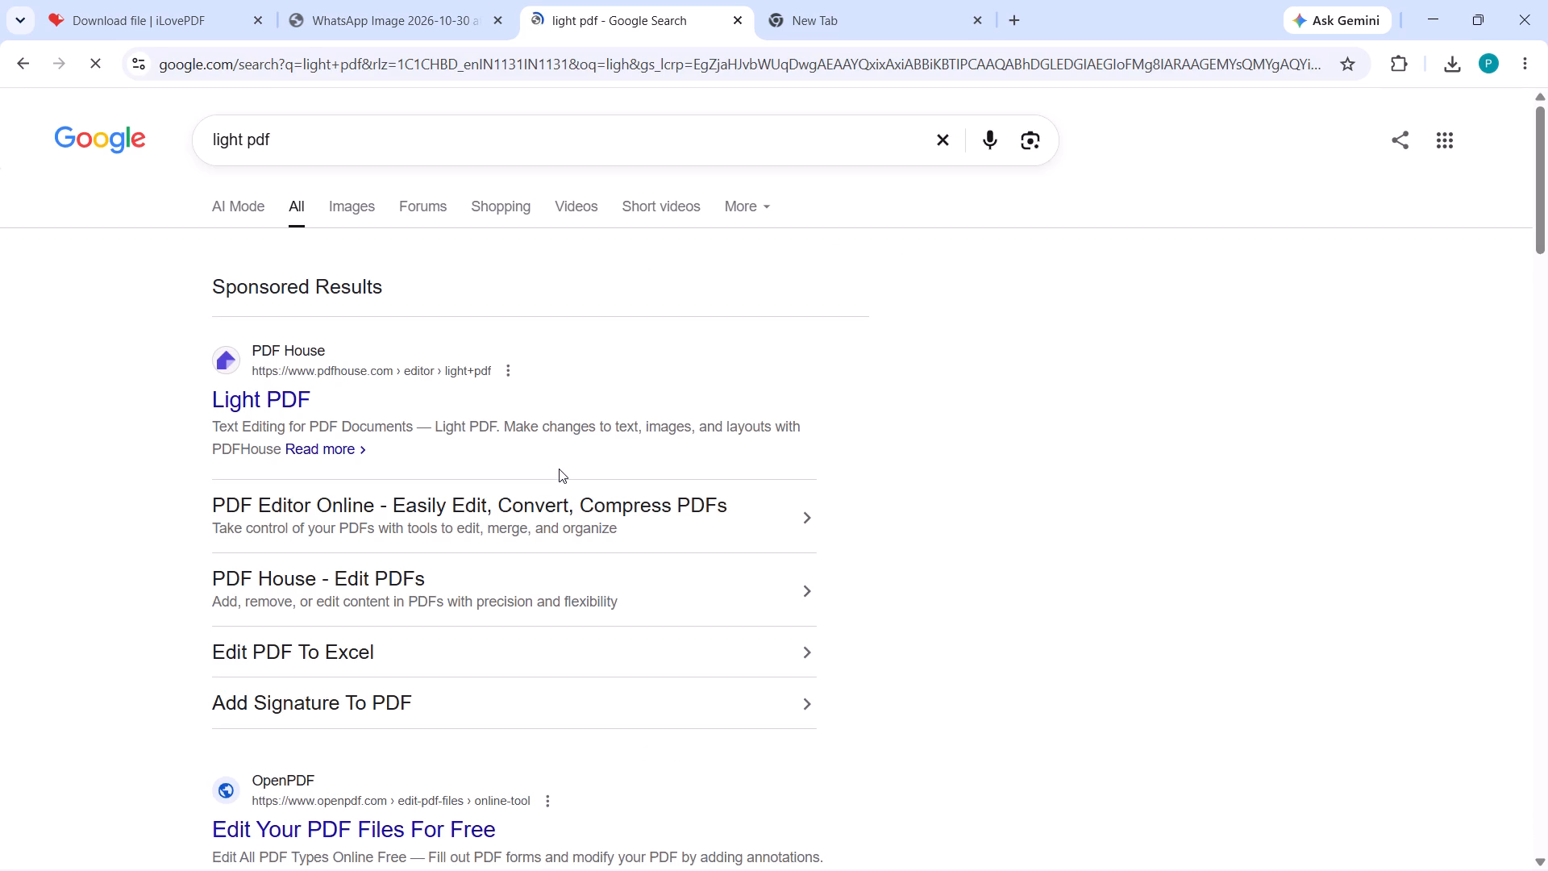
left_click(293, 401)
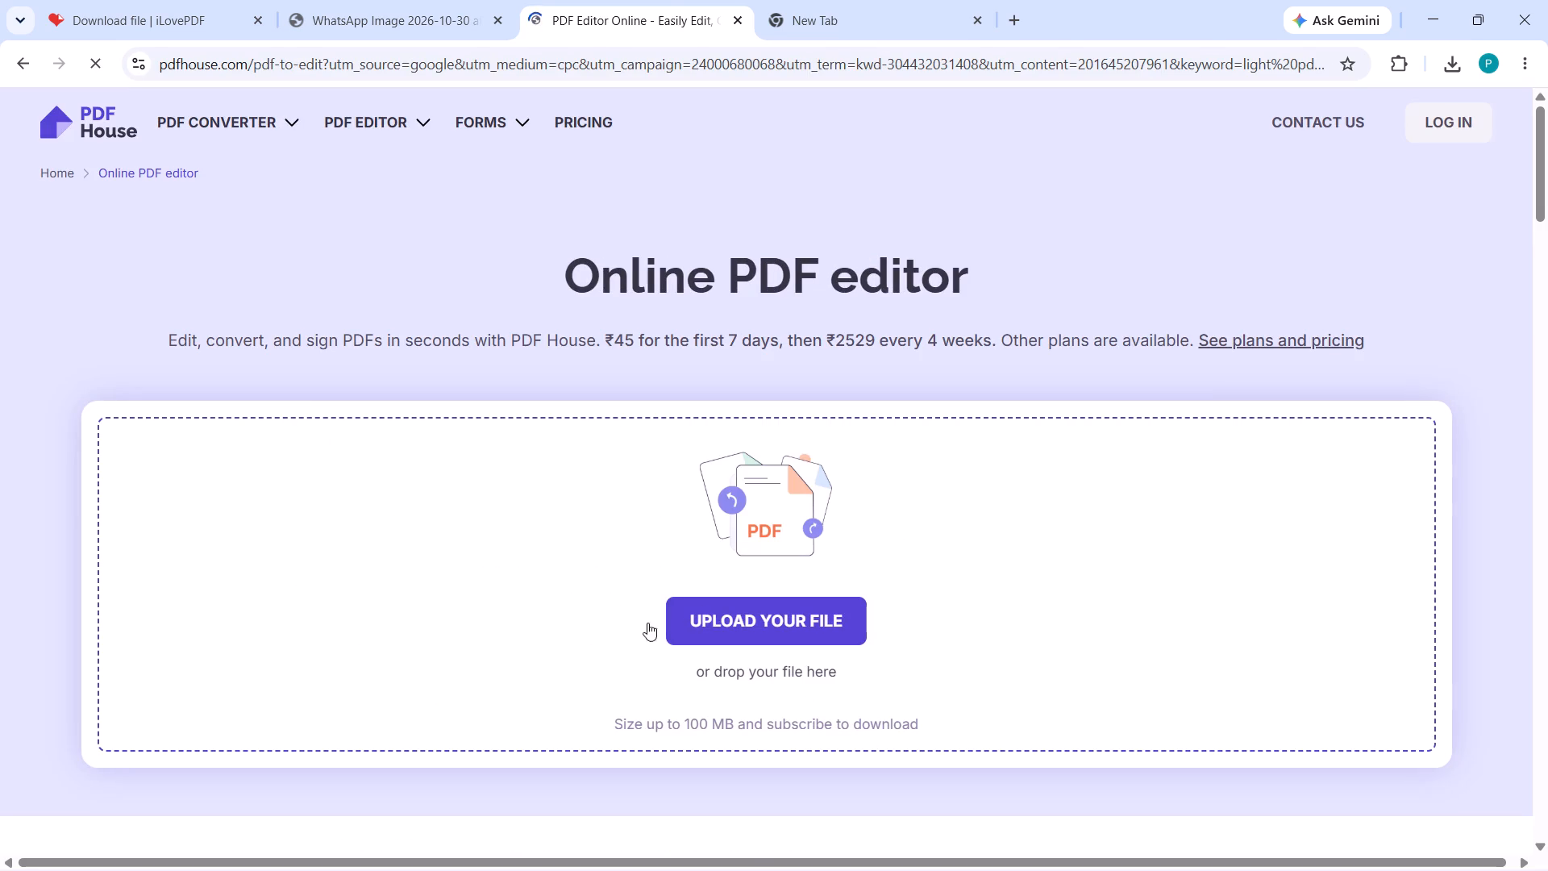
Open PDF House's Edit PDF tool and upload the WhatsApp Image 2026-10-30 PDF from Downloads.
left_click(743, 602)
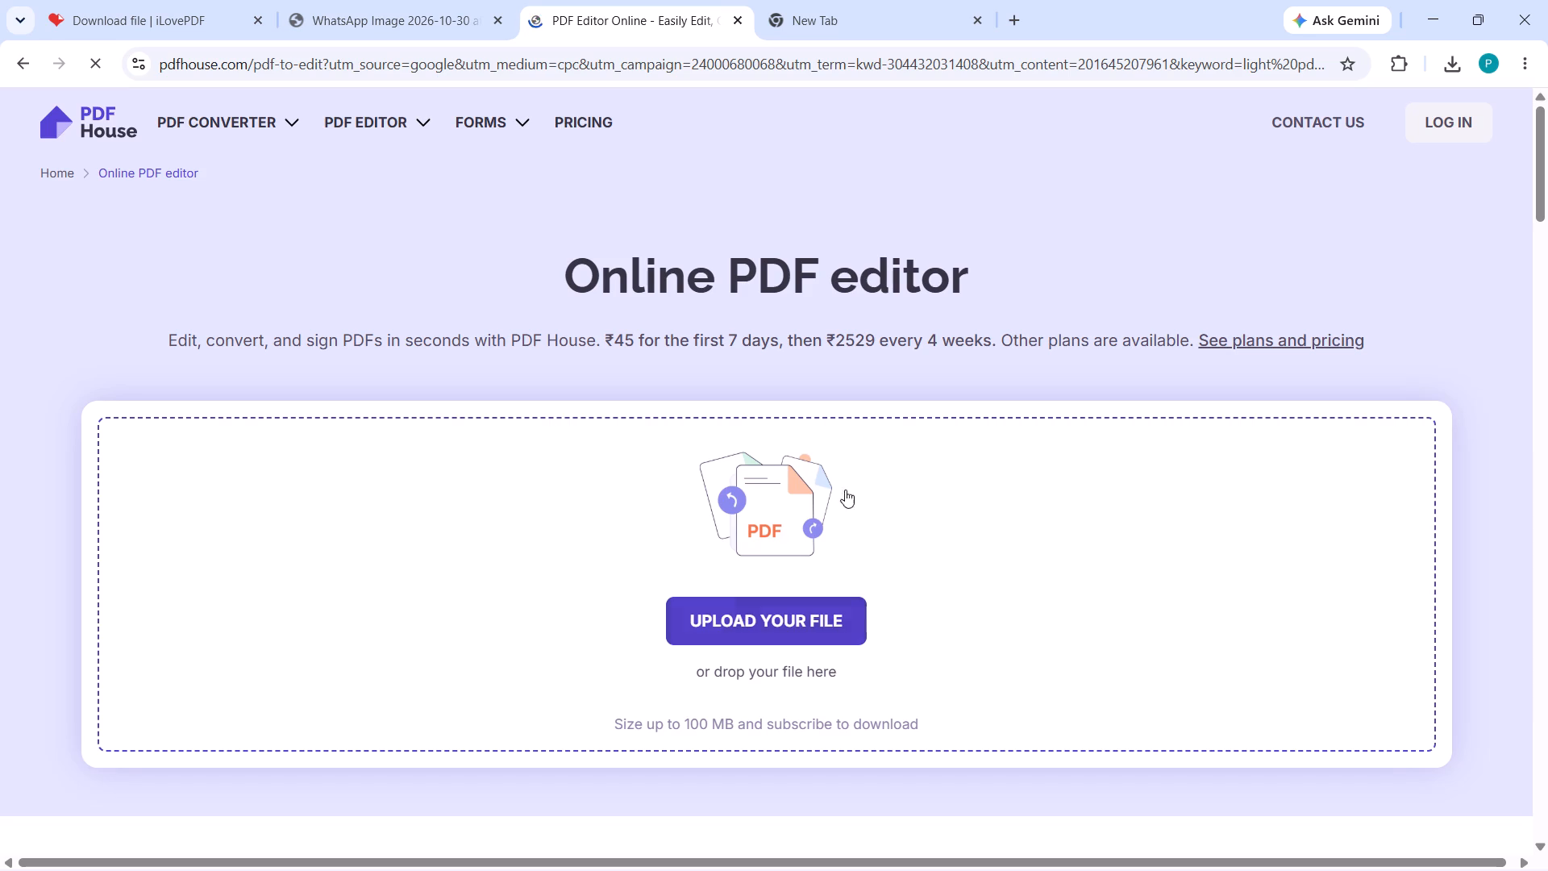
left_click(817, 616)
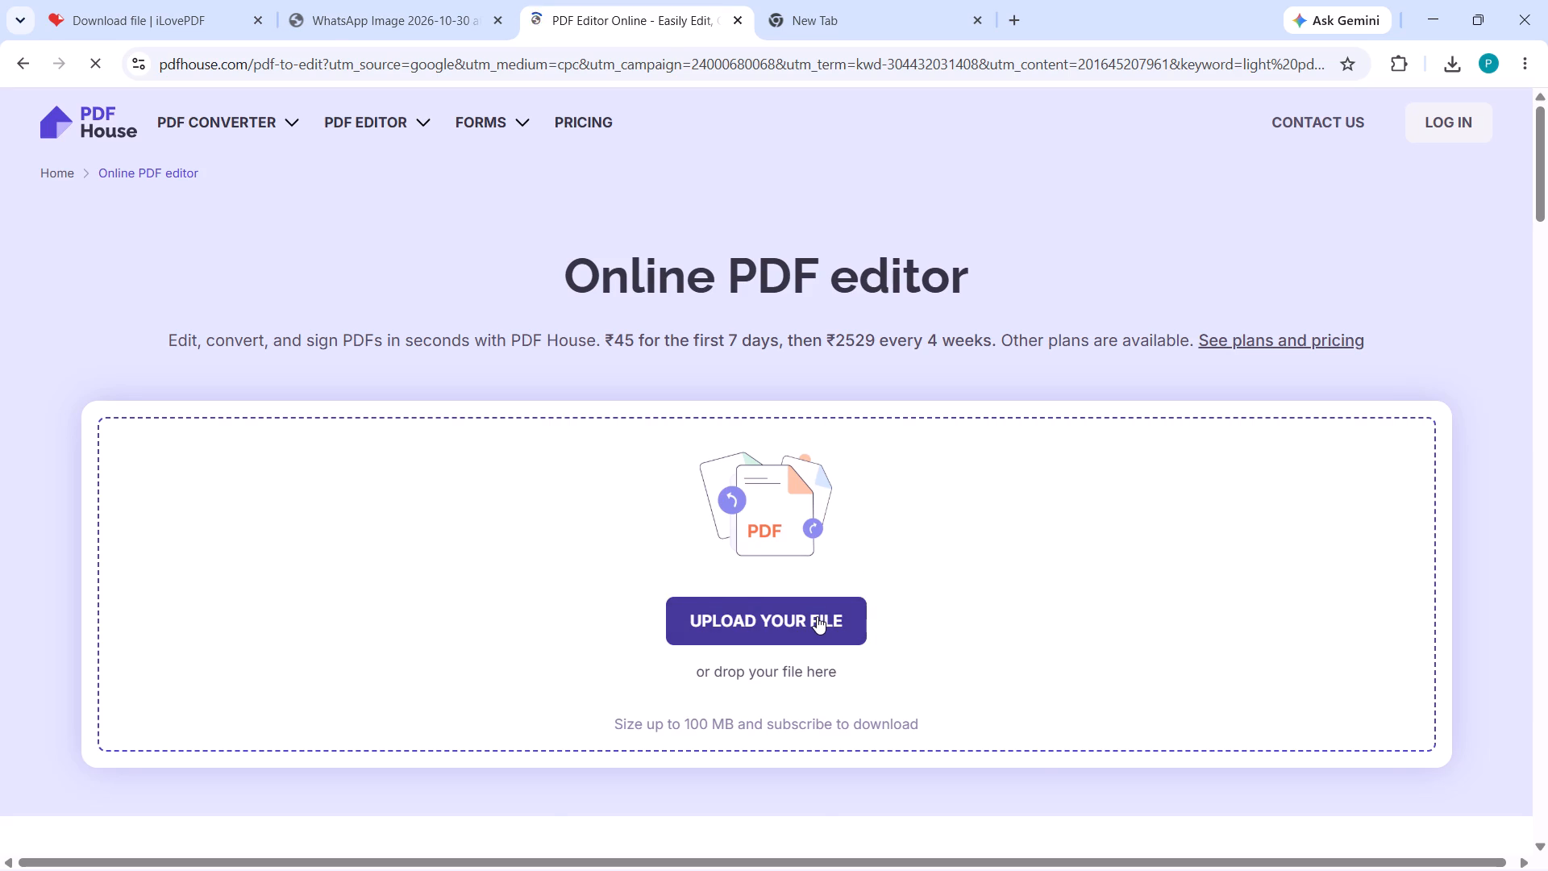
scroll(817, 616, "down", 6)
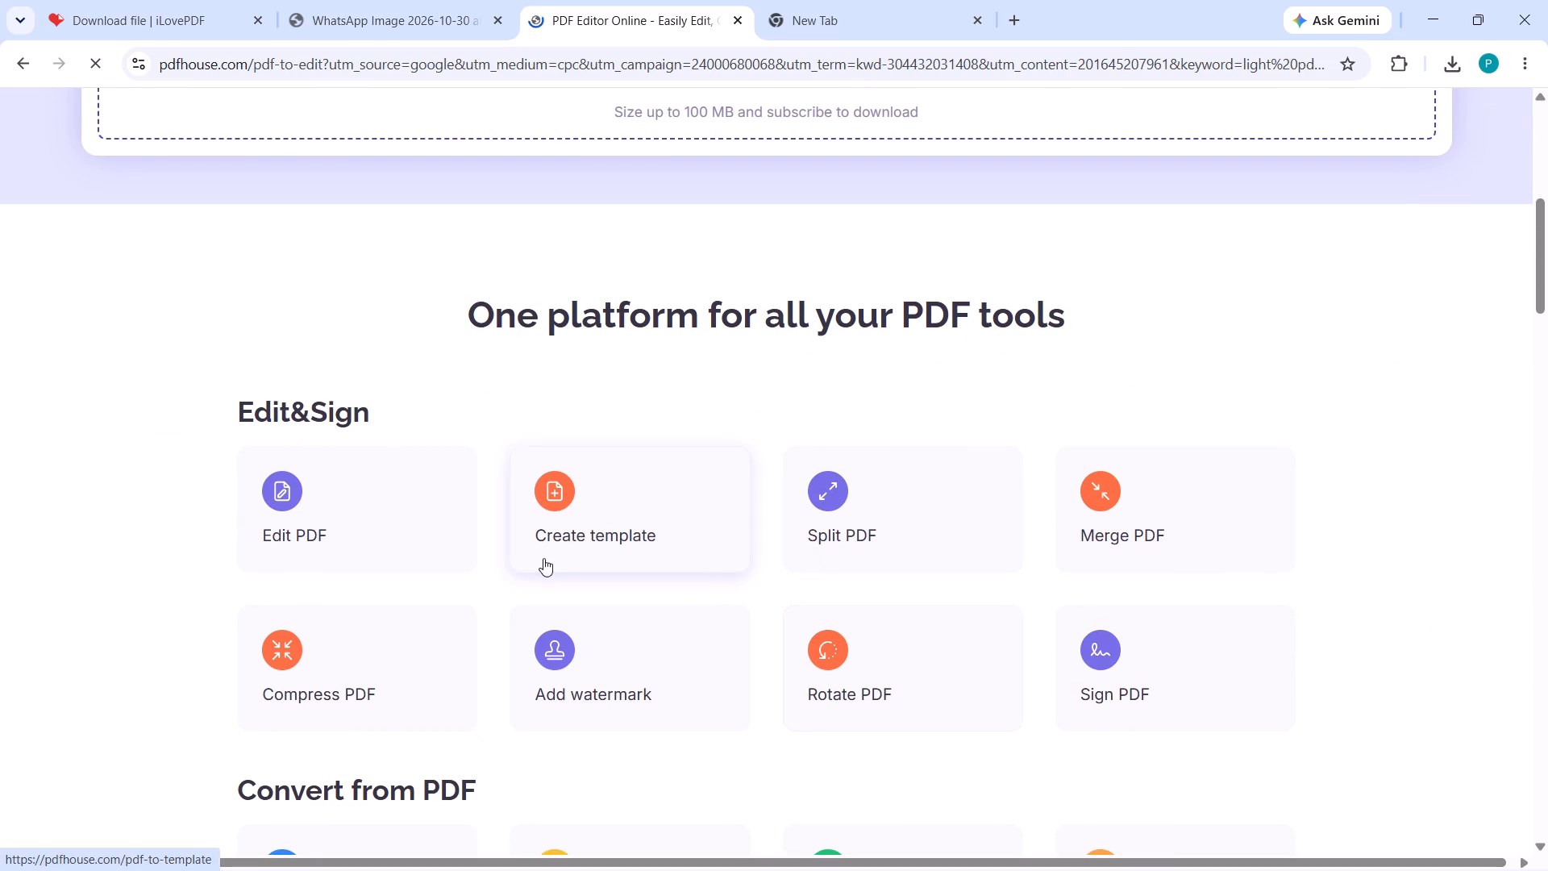
left_click(455, 529)
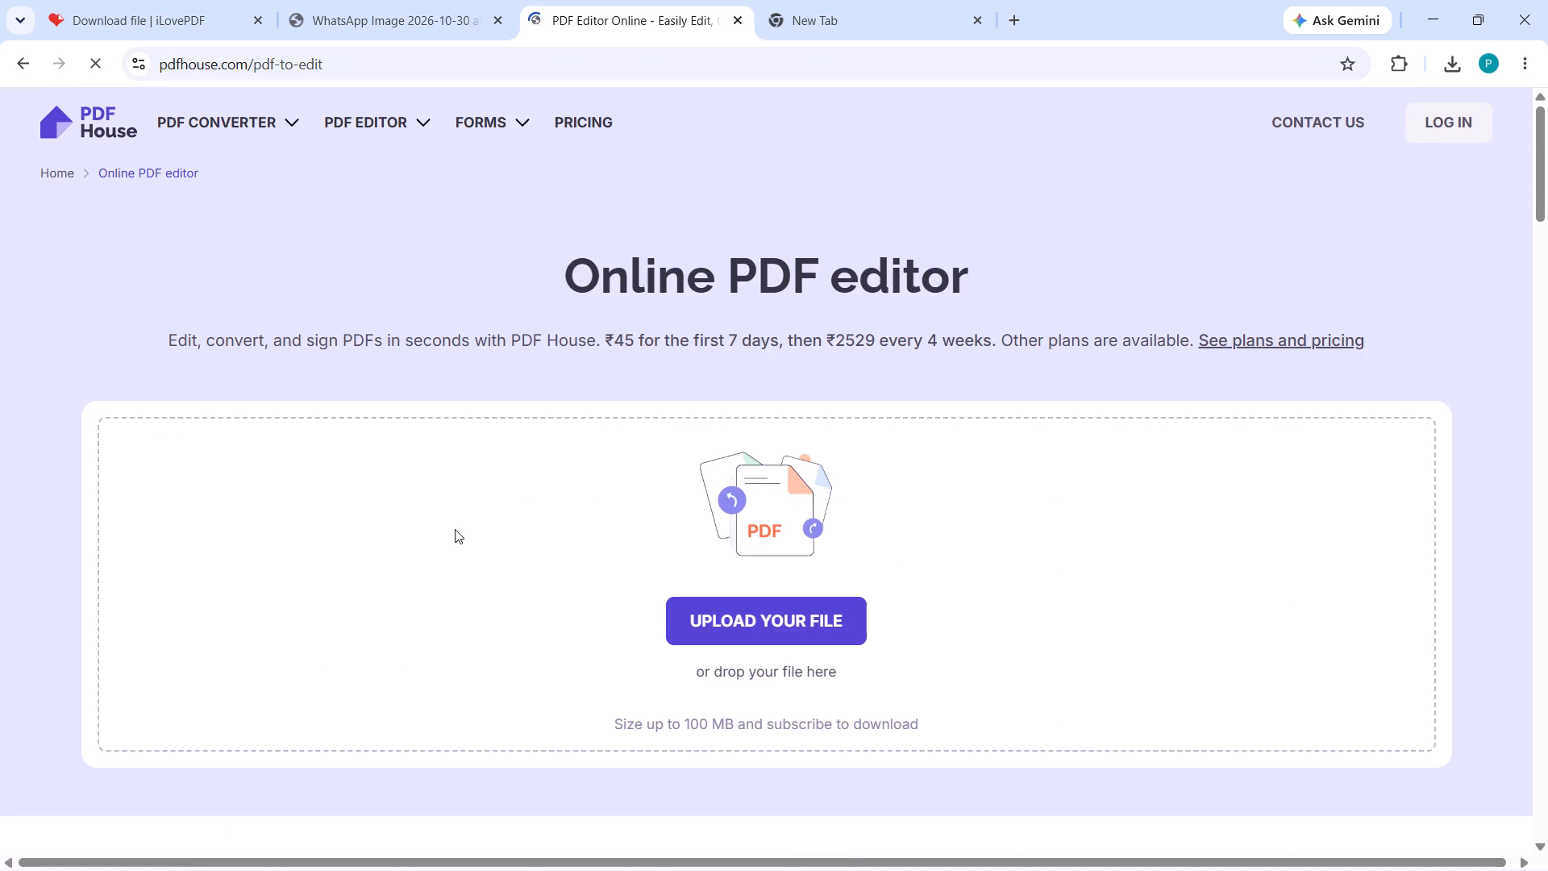
left_click(728, 606)
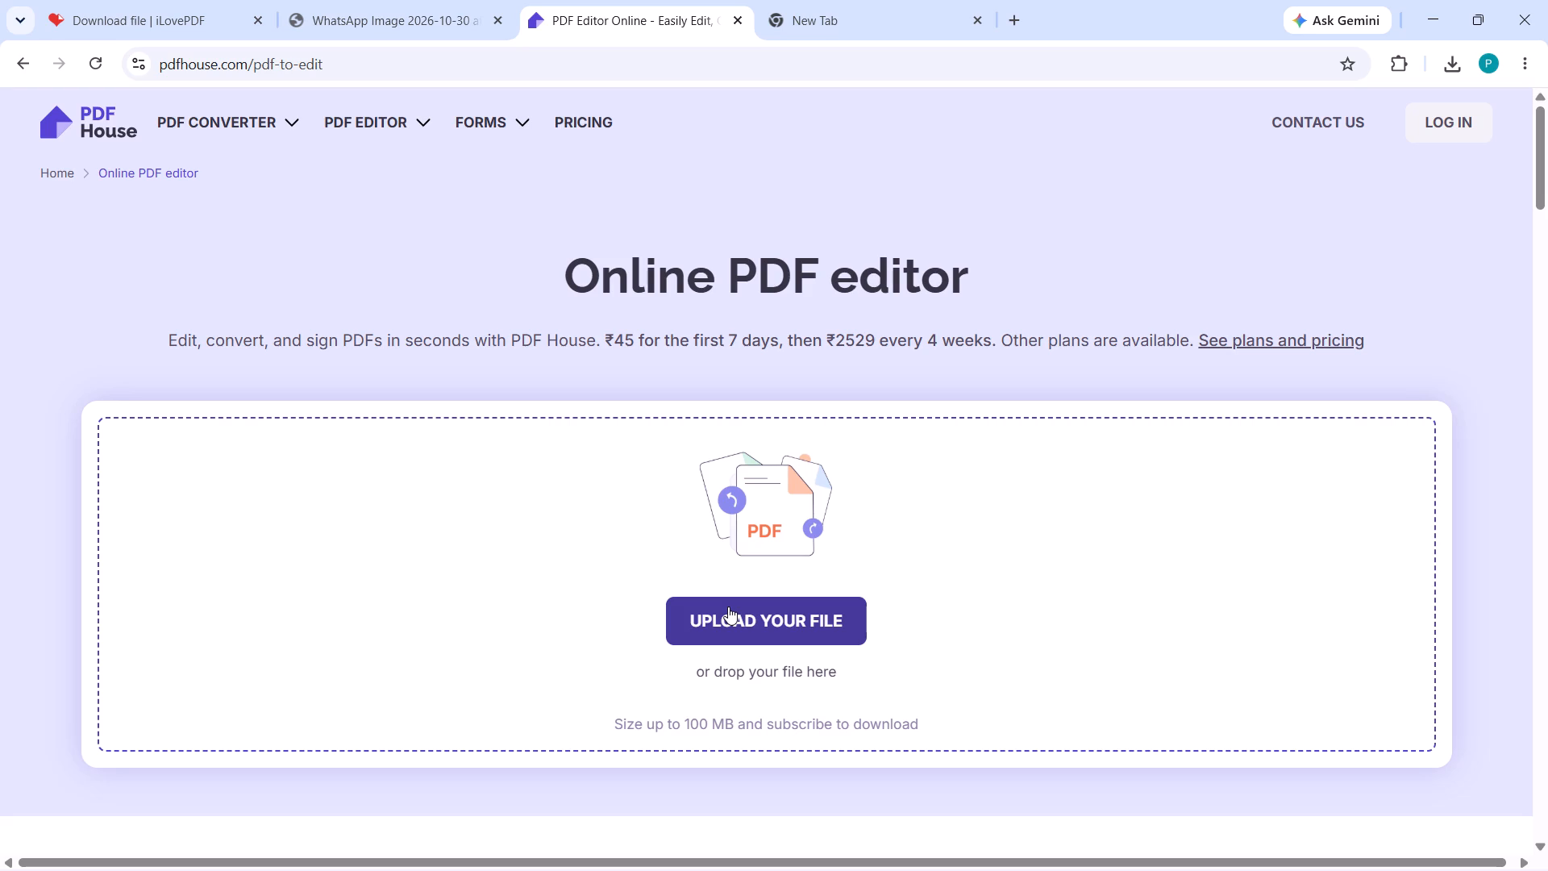
left_click(747, 626)
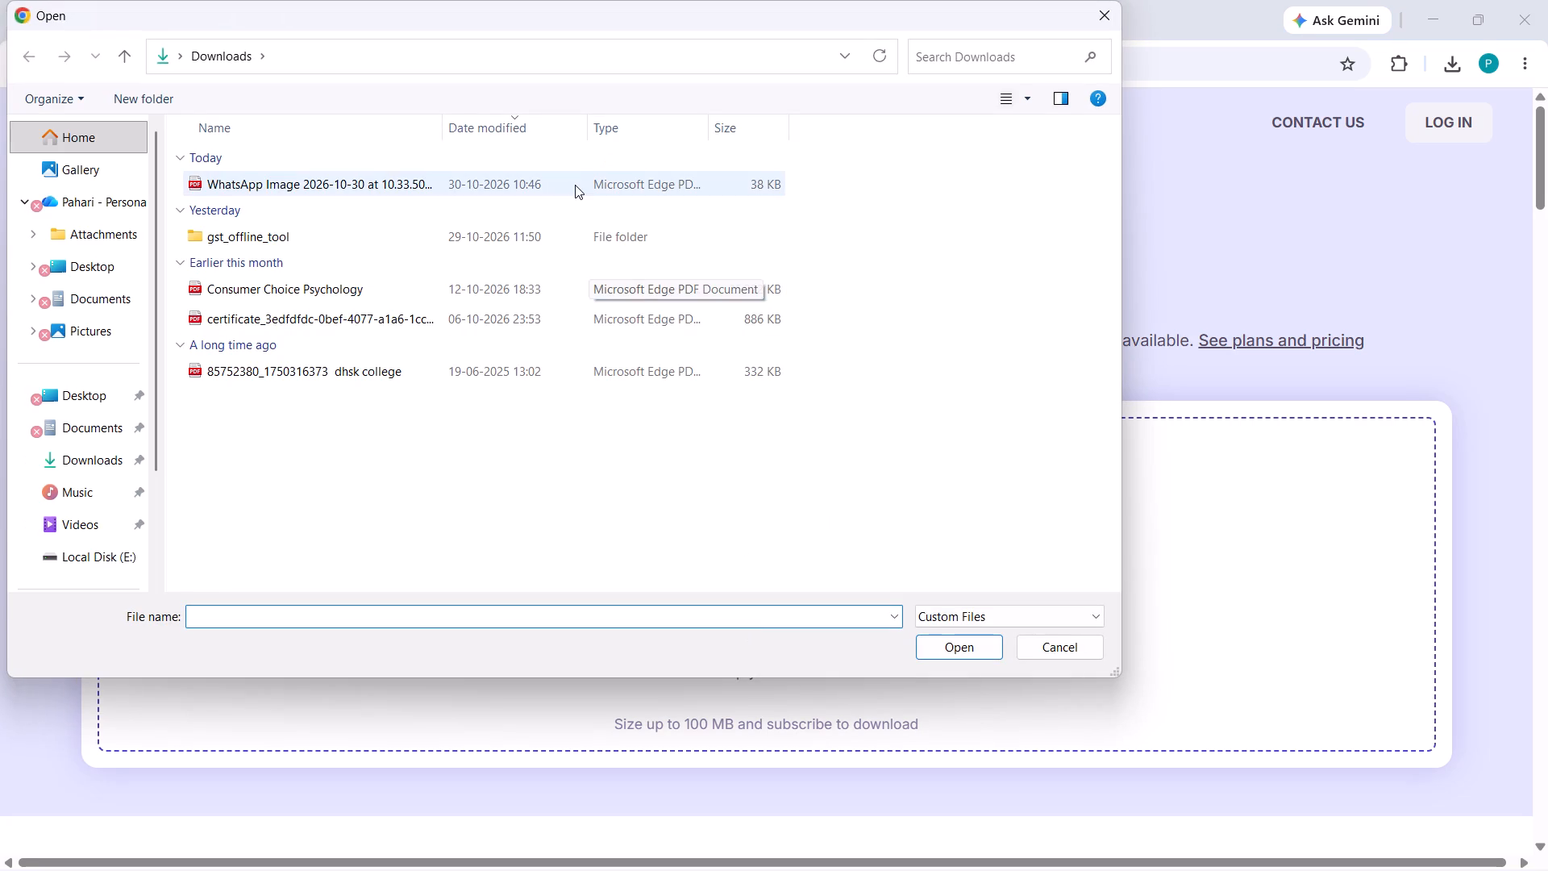
left_click(574, 185)
left_click(980, 644)
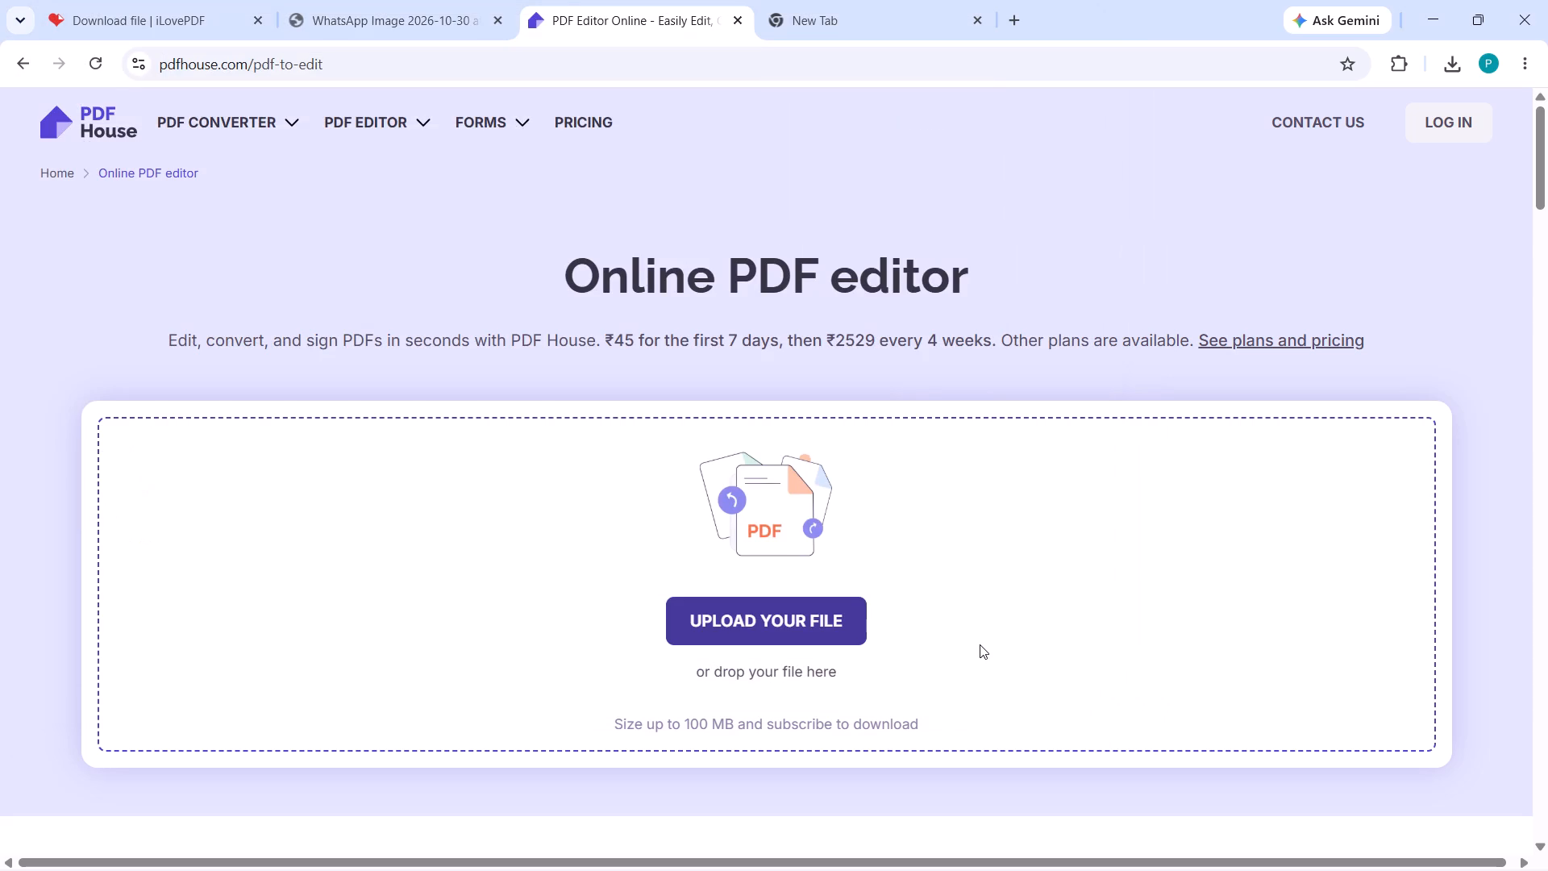
scroll(980, 644, "down", 3)
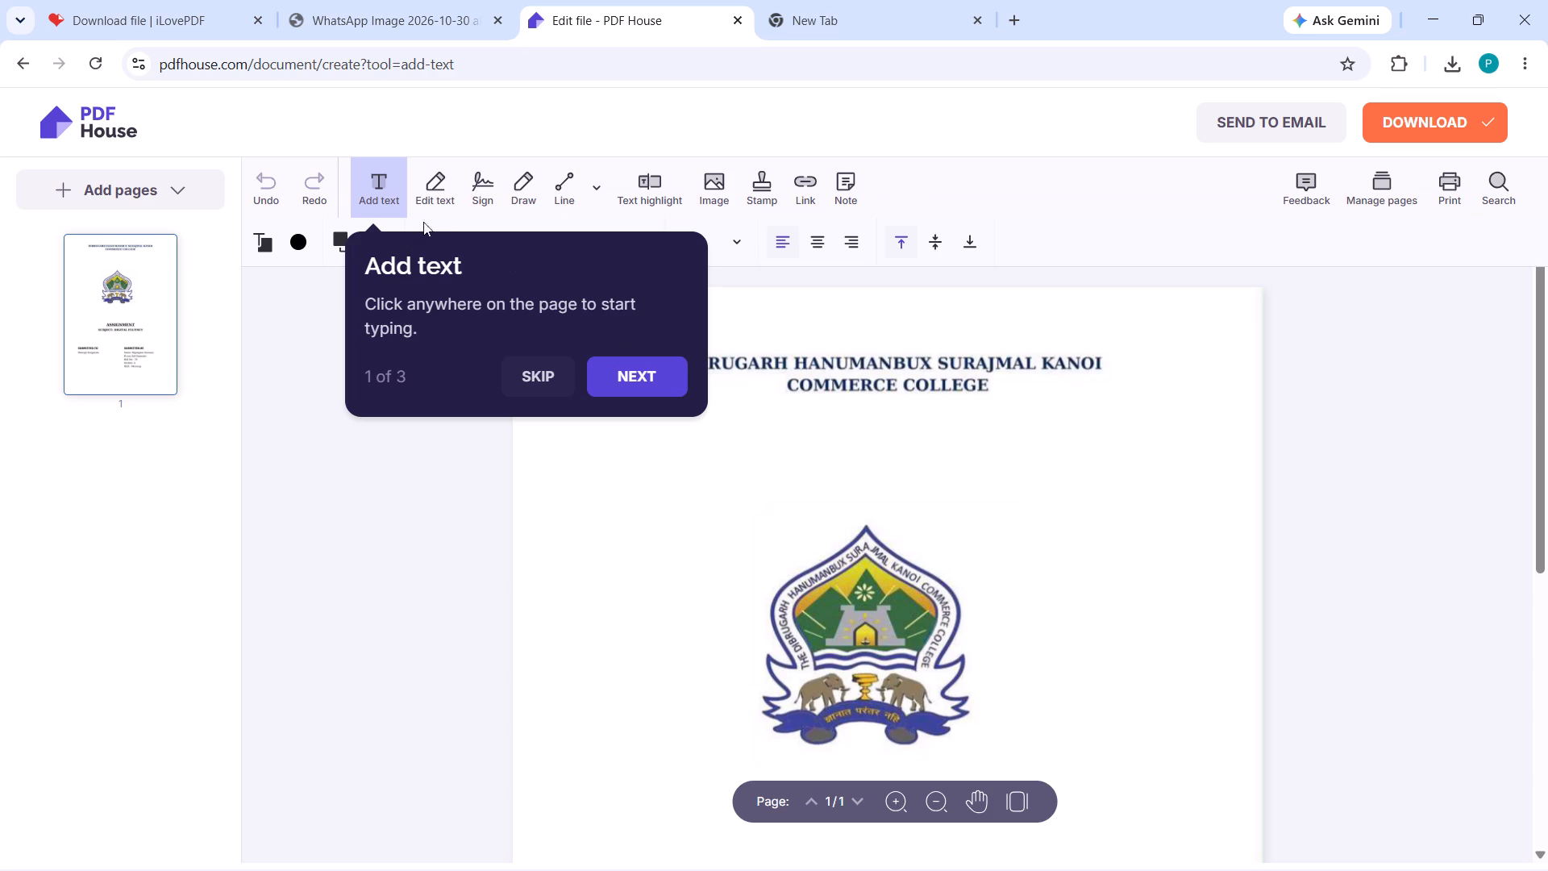
Activate the Edit text tool and go through its introductory tips until they are dismissed.
left_click(433, 181)
left_click(433, 181)
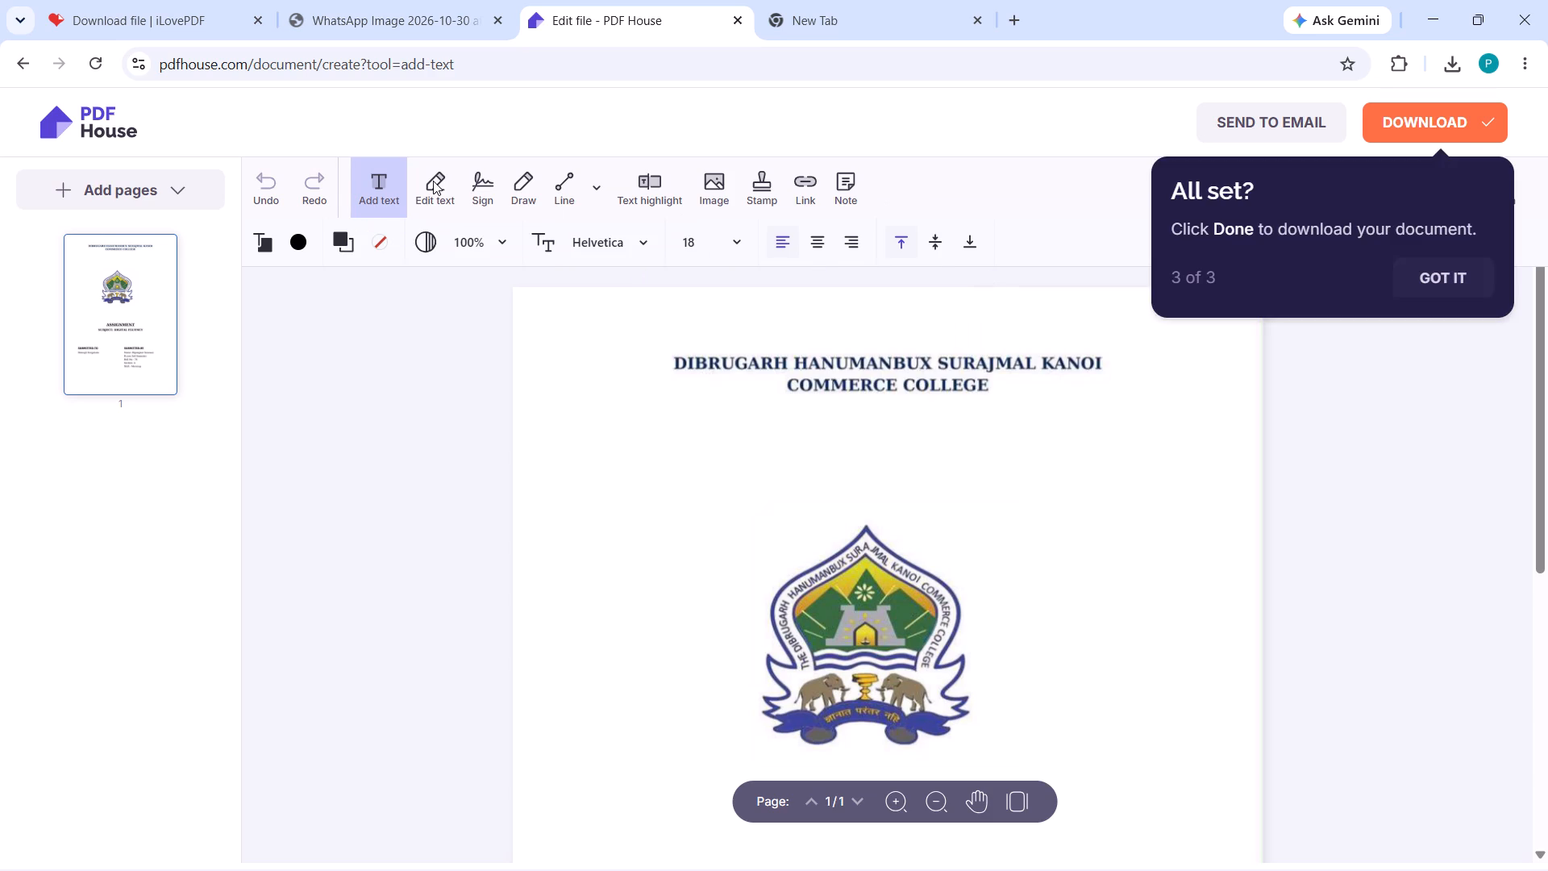
left_click(433, 181)
left_click(433, 181)
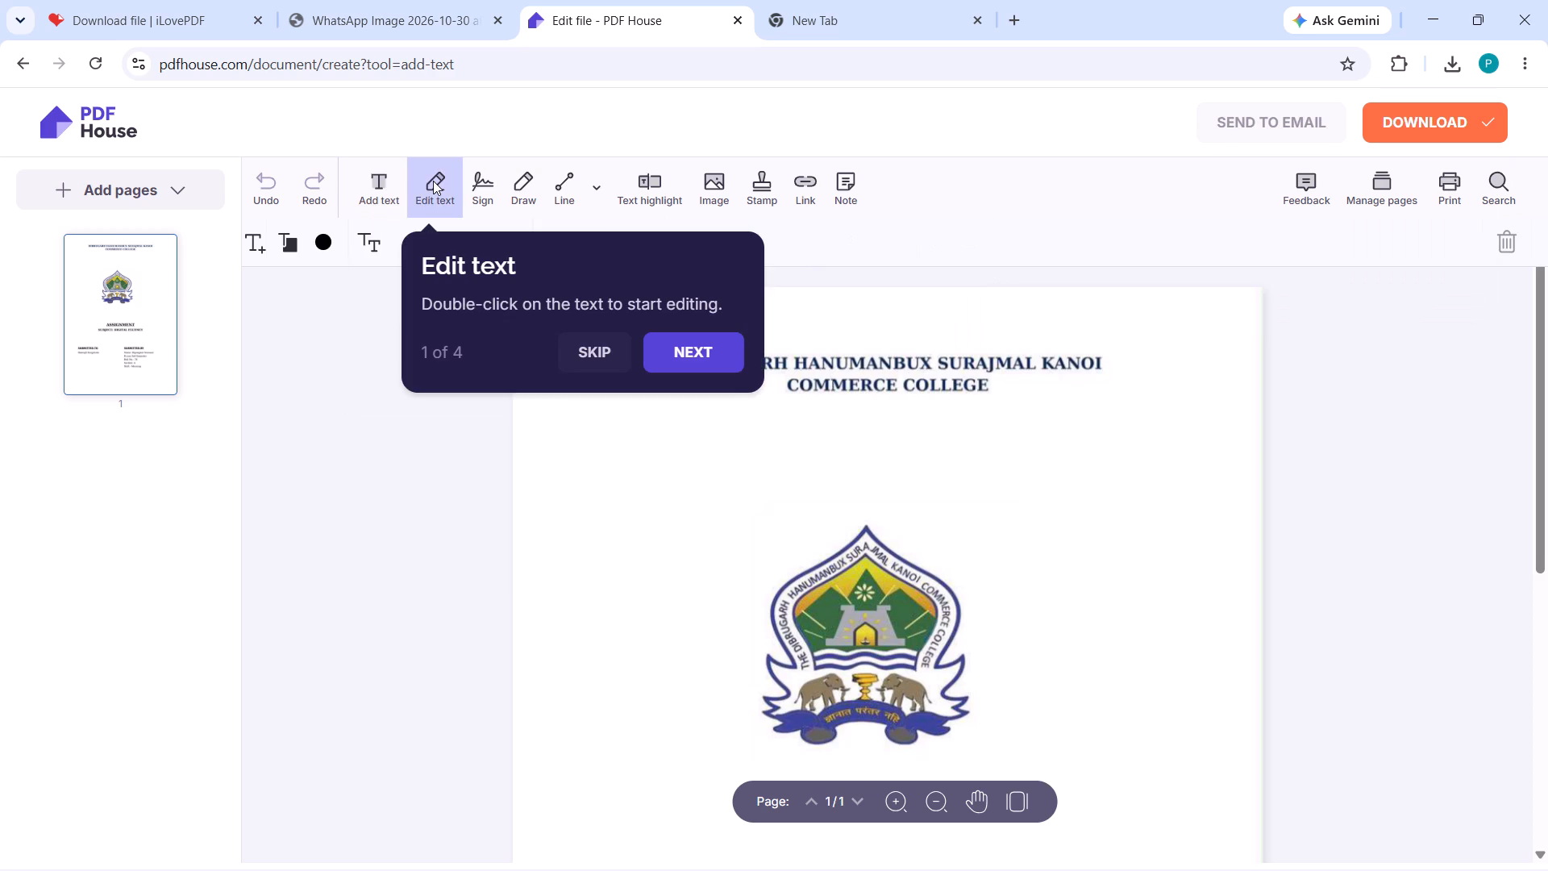
left_click(705, 358)
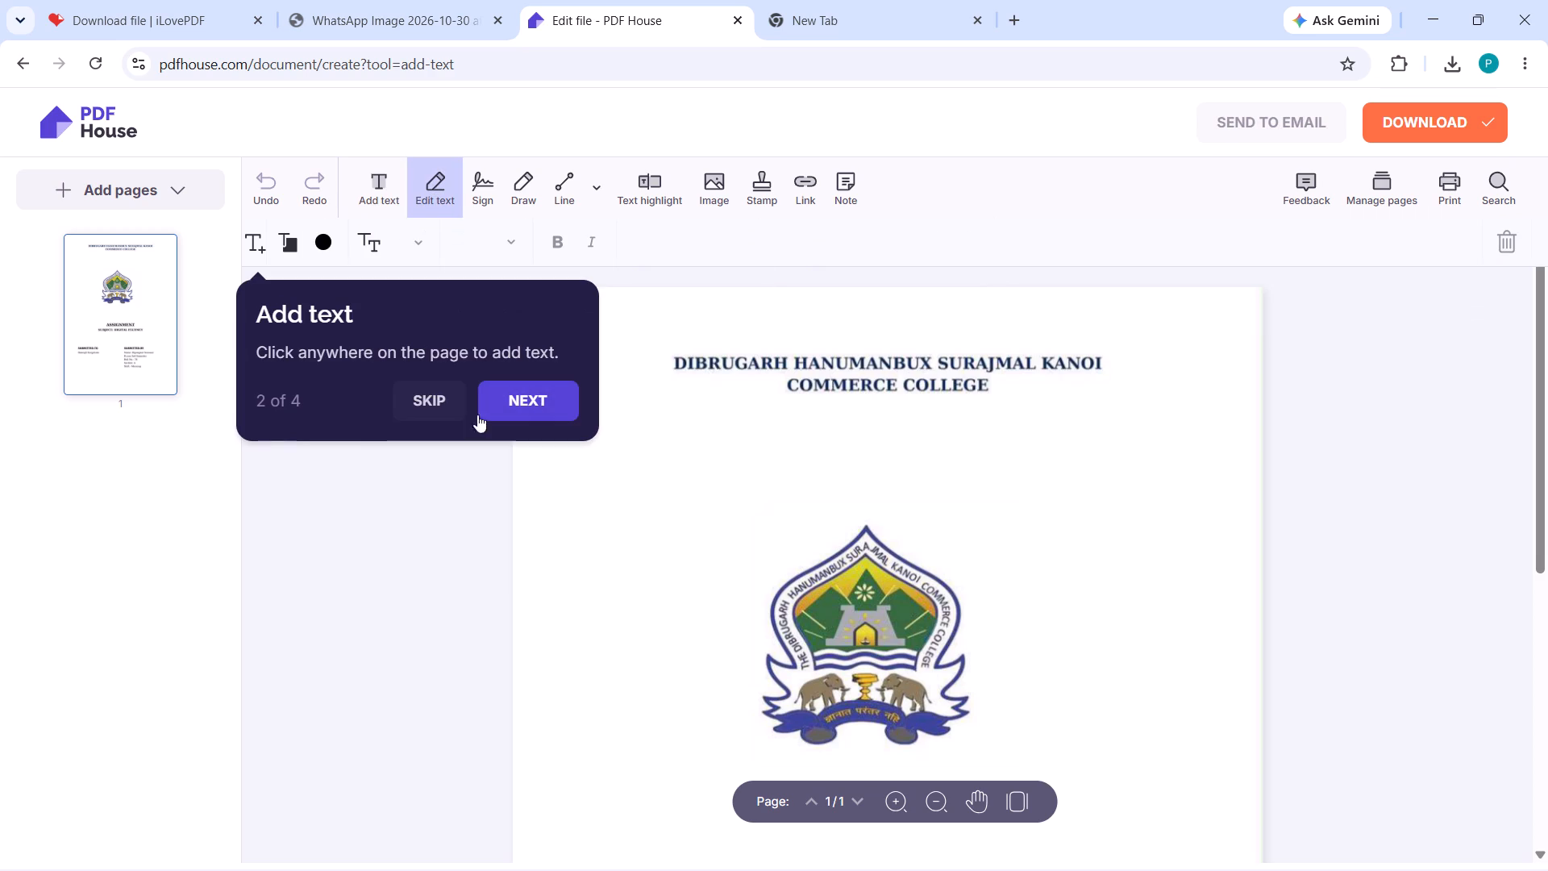
left_click(566, 411)
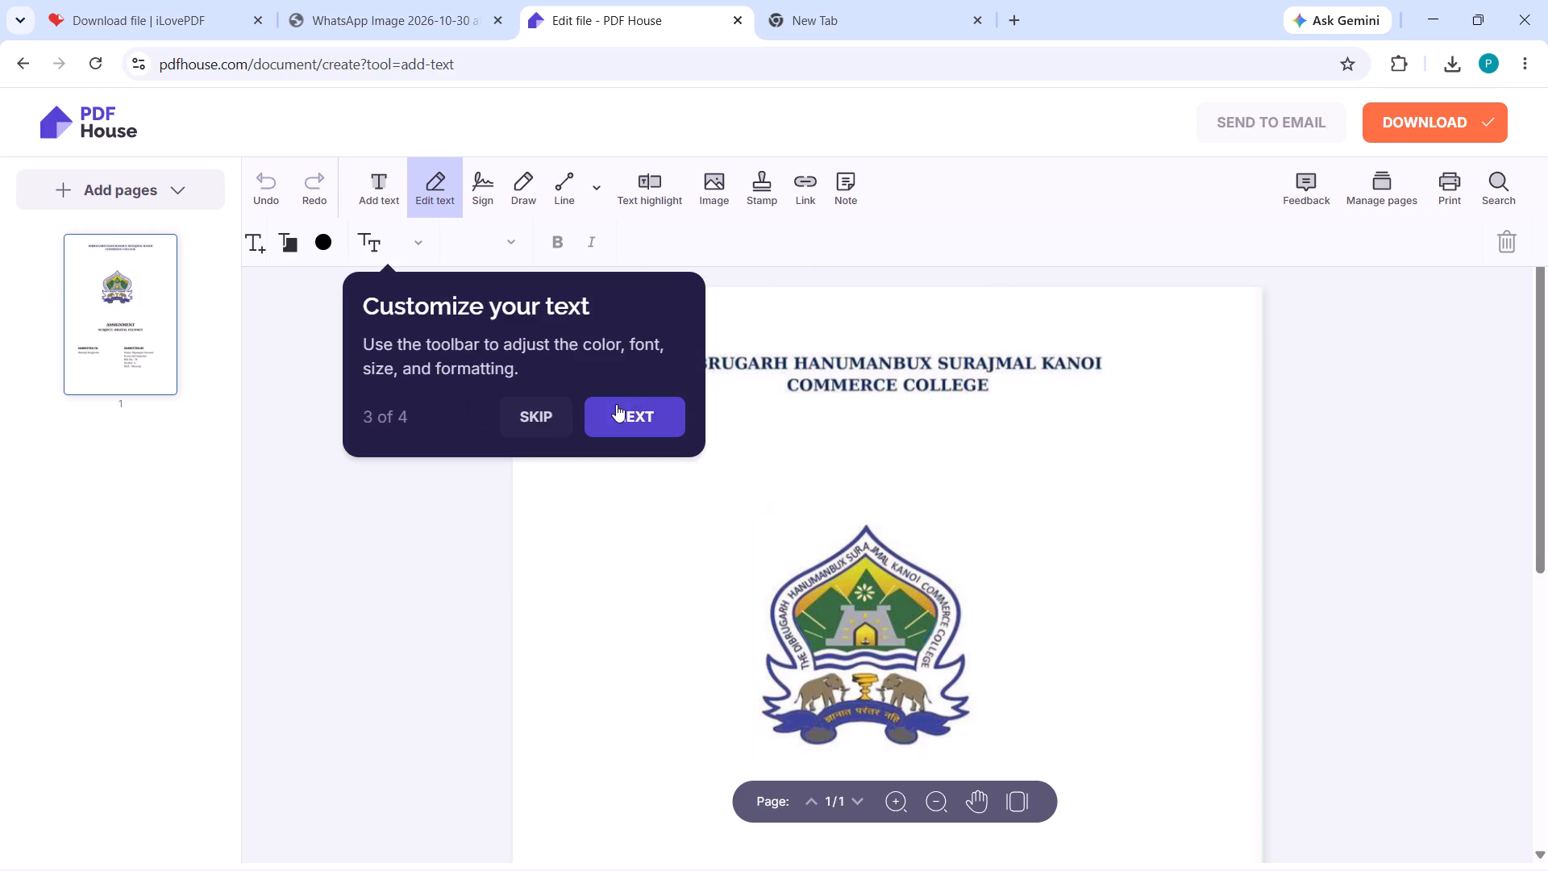
left_click(642, 410)
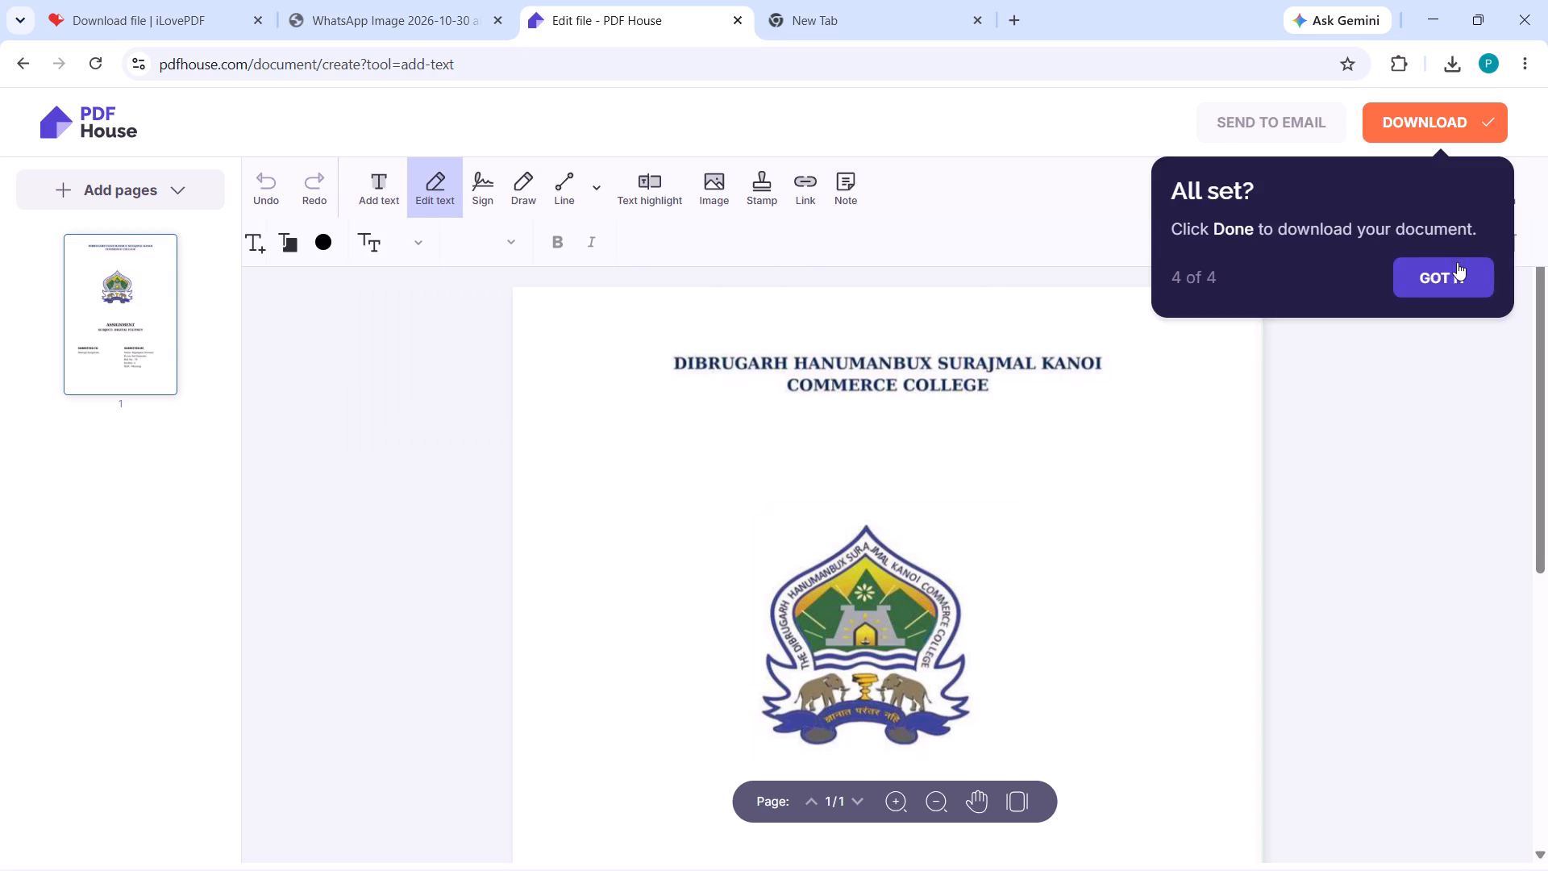
left_click(1458, 262)
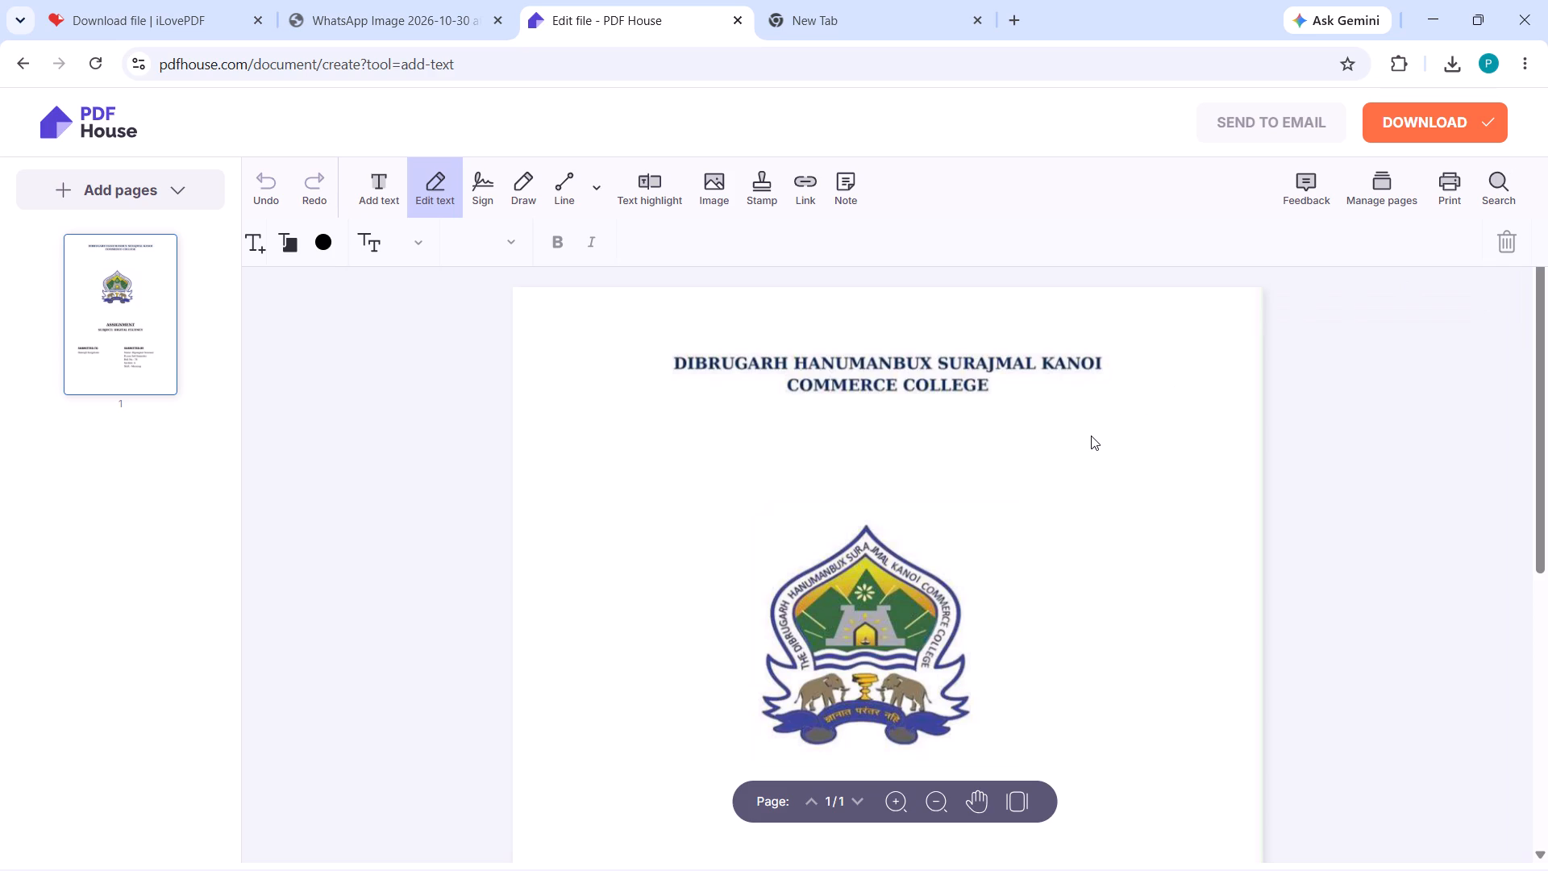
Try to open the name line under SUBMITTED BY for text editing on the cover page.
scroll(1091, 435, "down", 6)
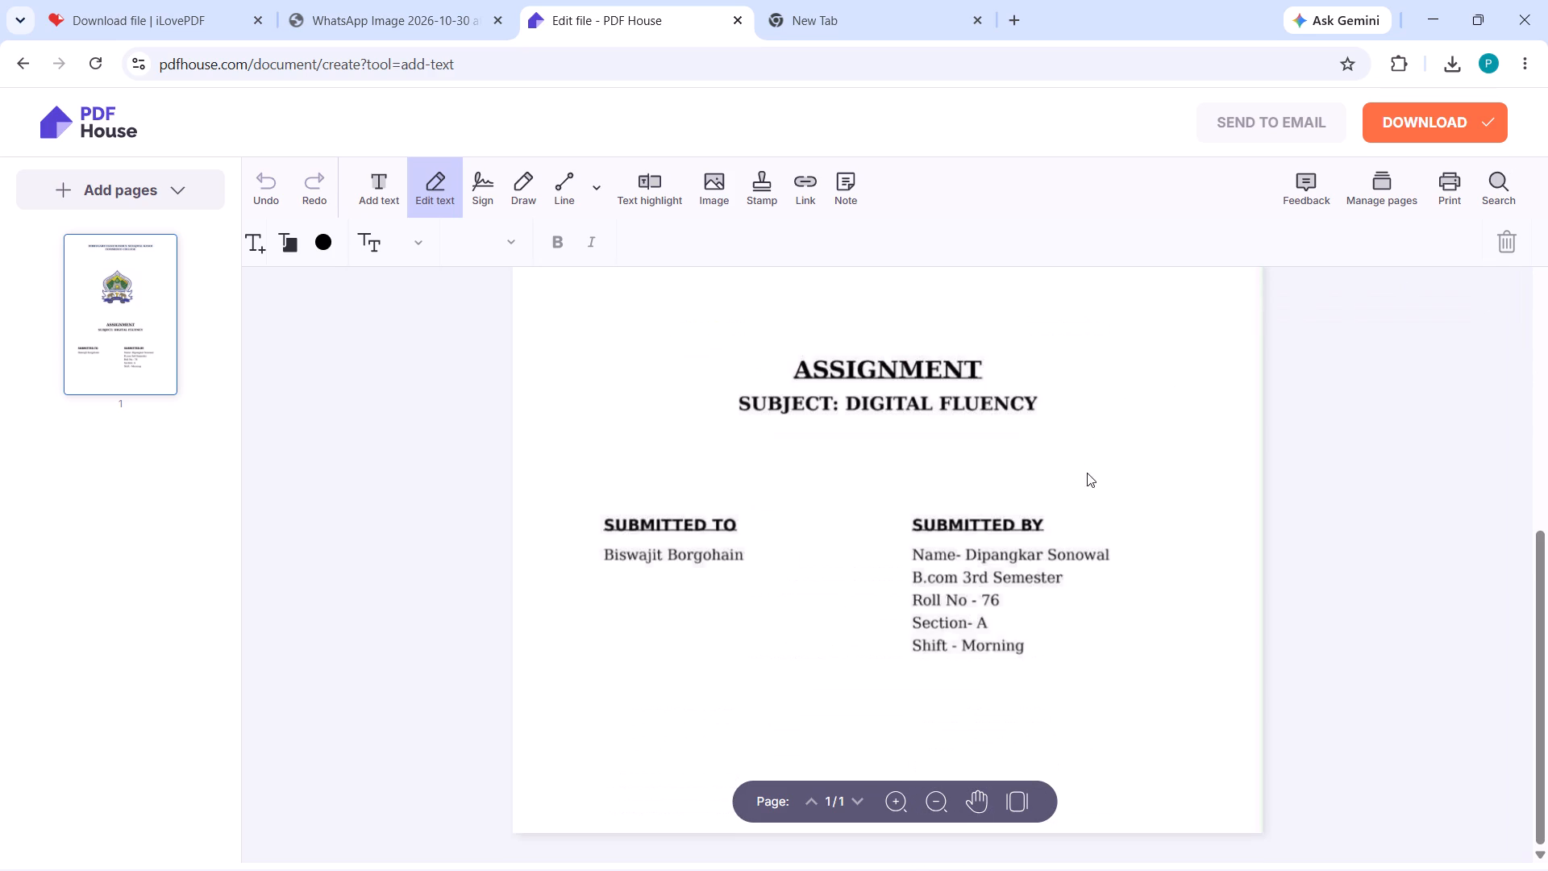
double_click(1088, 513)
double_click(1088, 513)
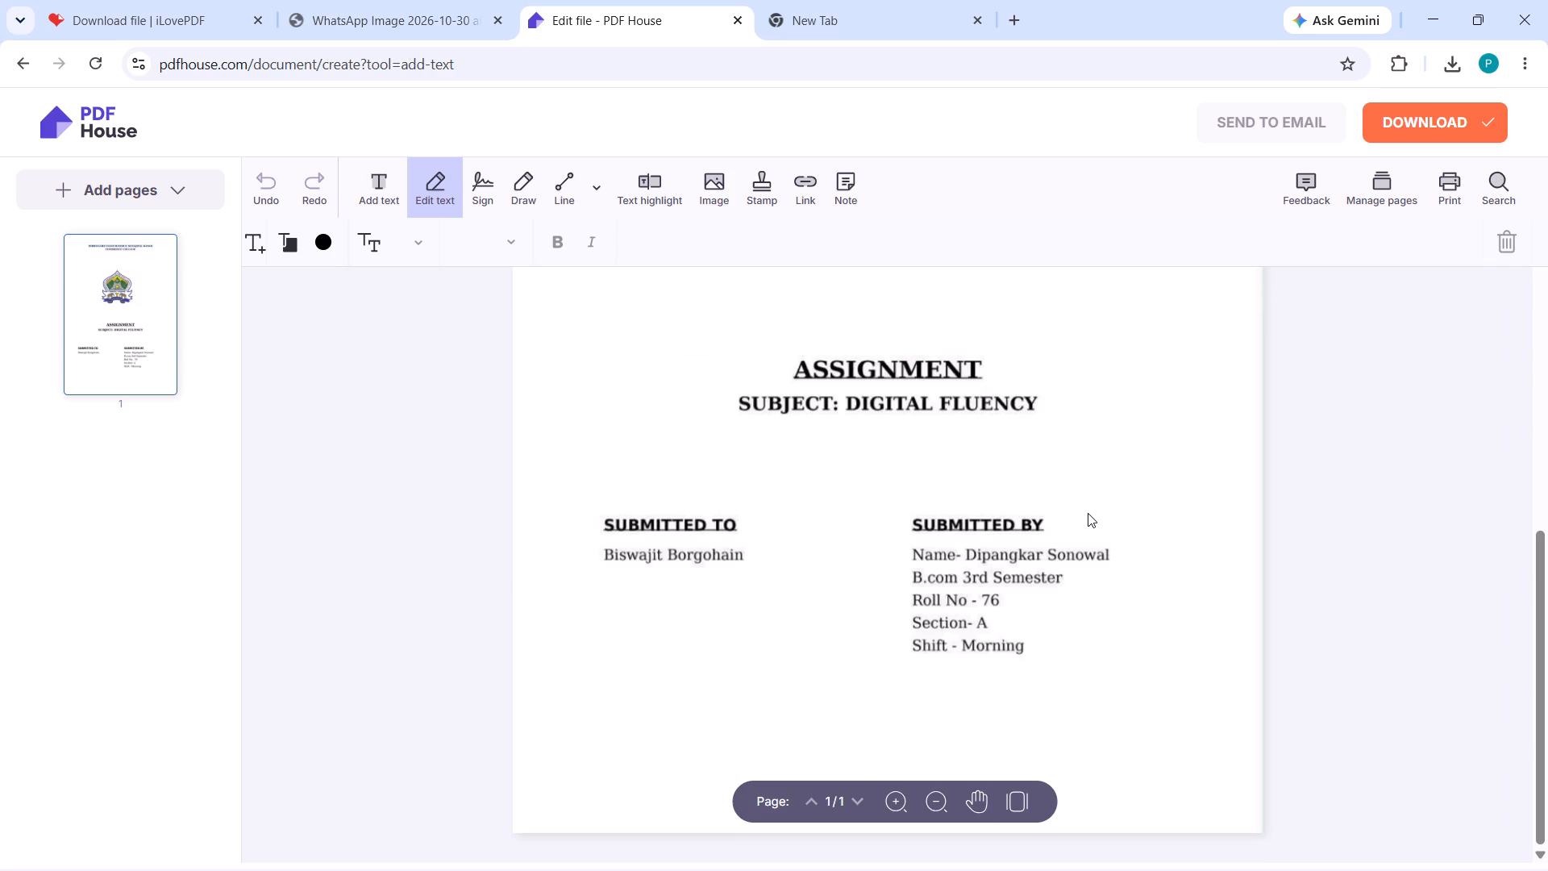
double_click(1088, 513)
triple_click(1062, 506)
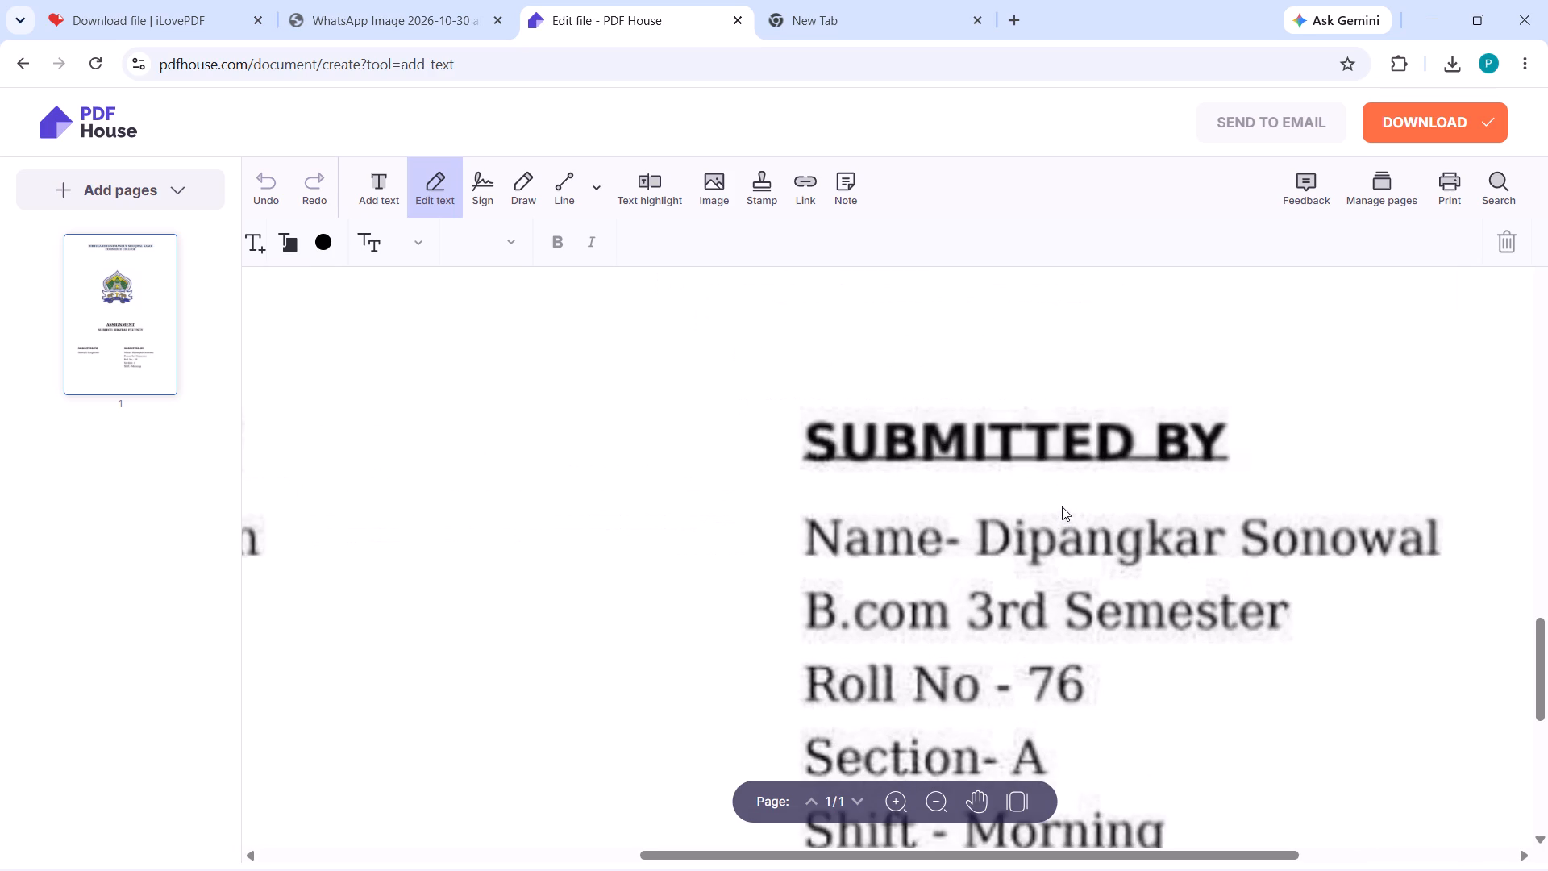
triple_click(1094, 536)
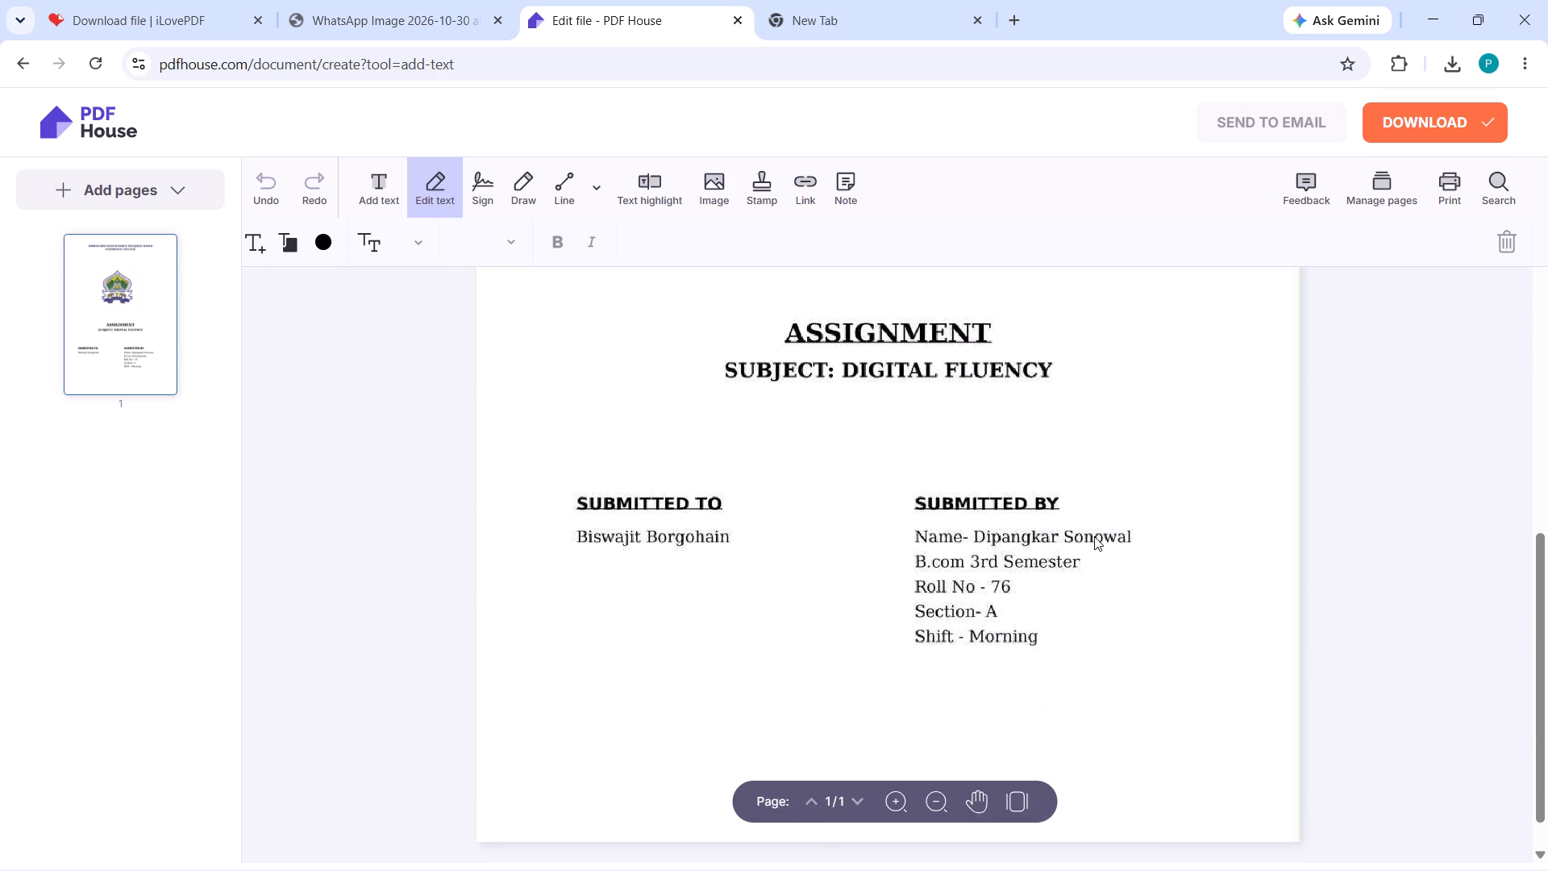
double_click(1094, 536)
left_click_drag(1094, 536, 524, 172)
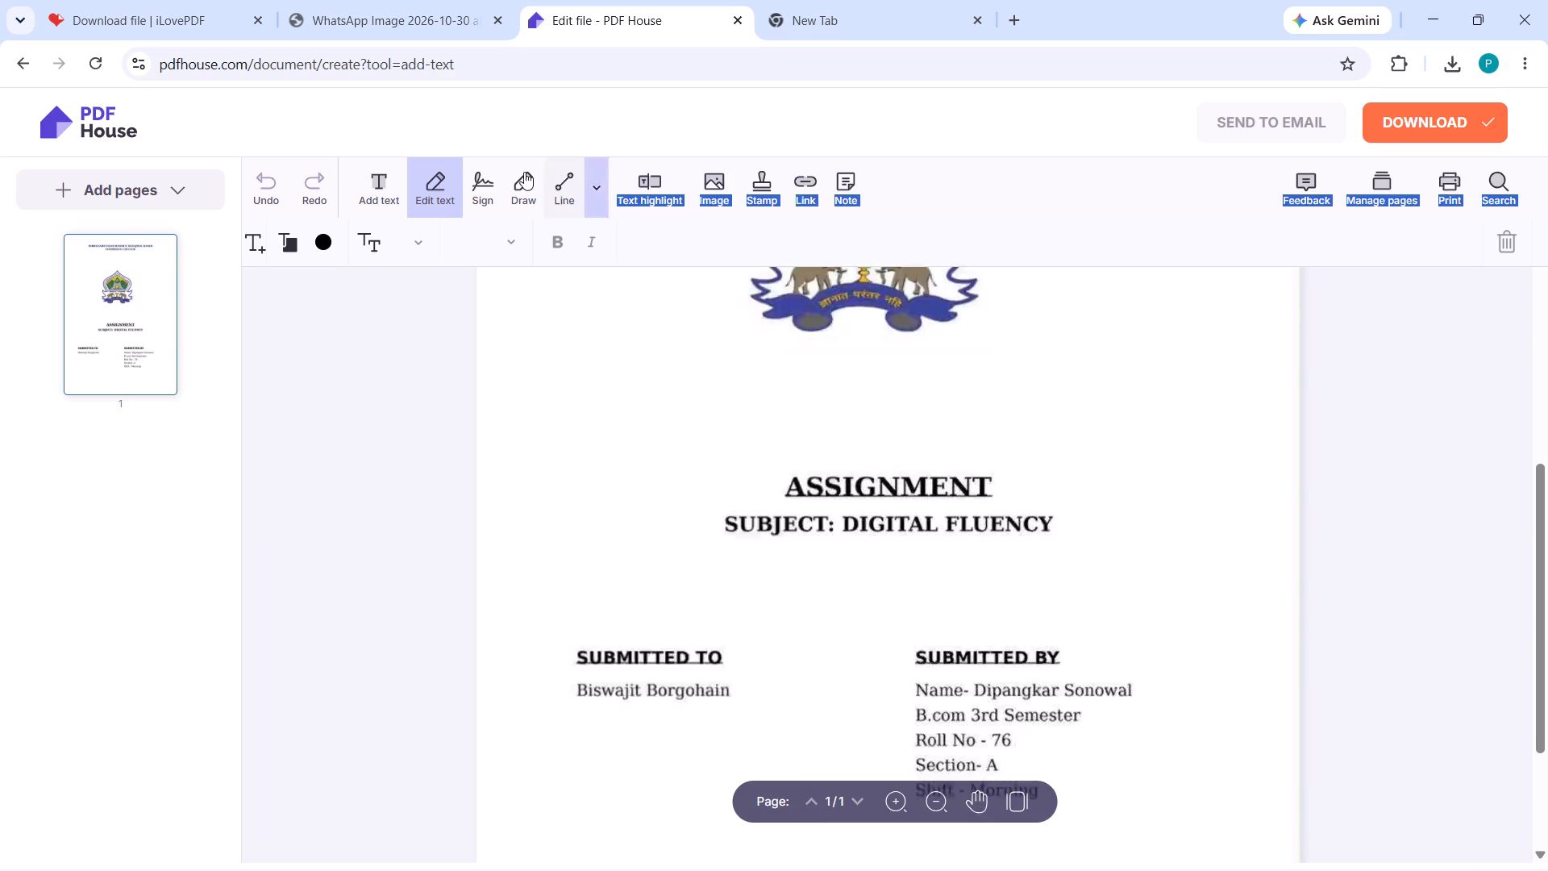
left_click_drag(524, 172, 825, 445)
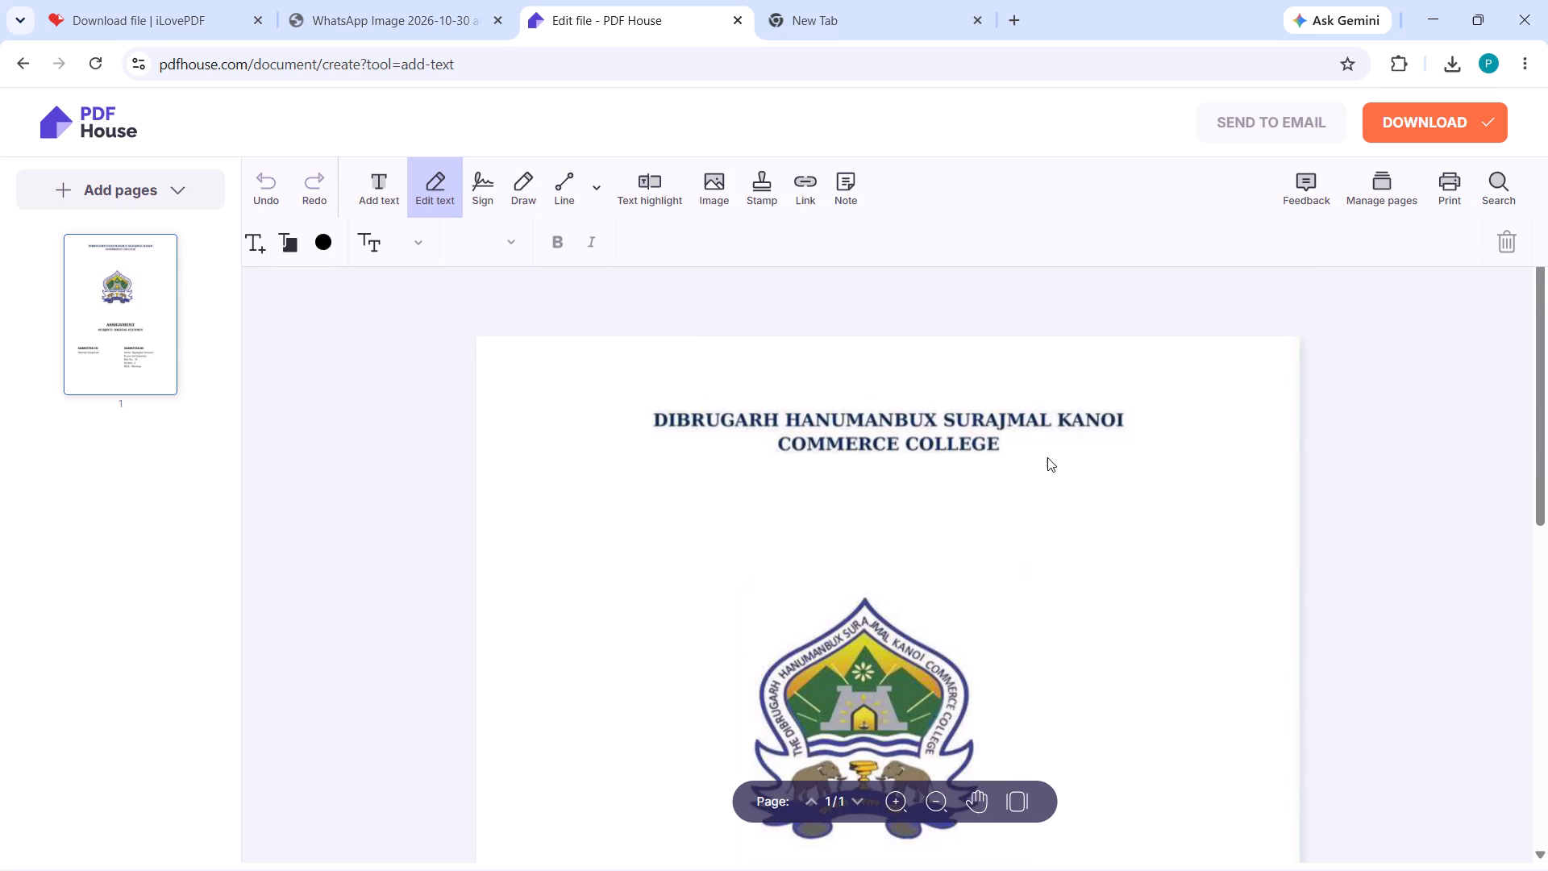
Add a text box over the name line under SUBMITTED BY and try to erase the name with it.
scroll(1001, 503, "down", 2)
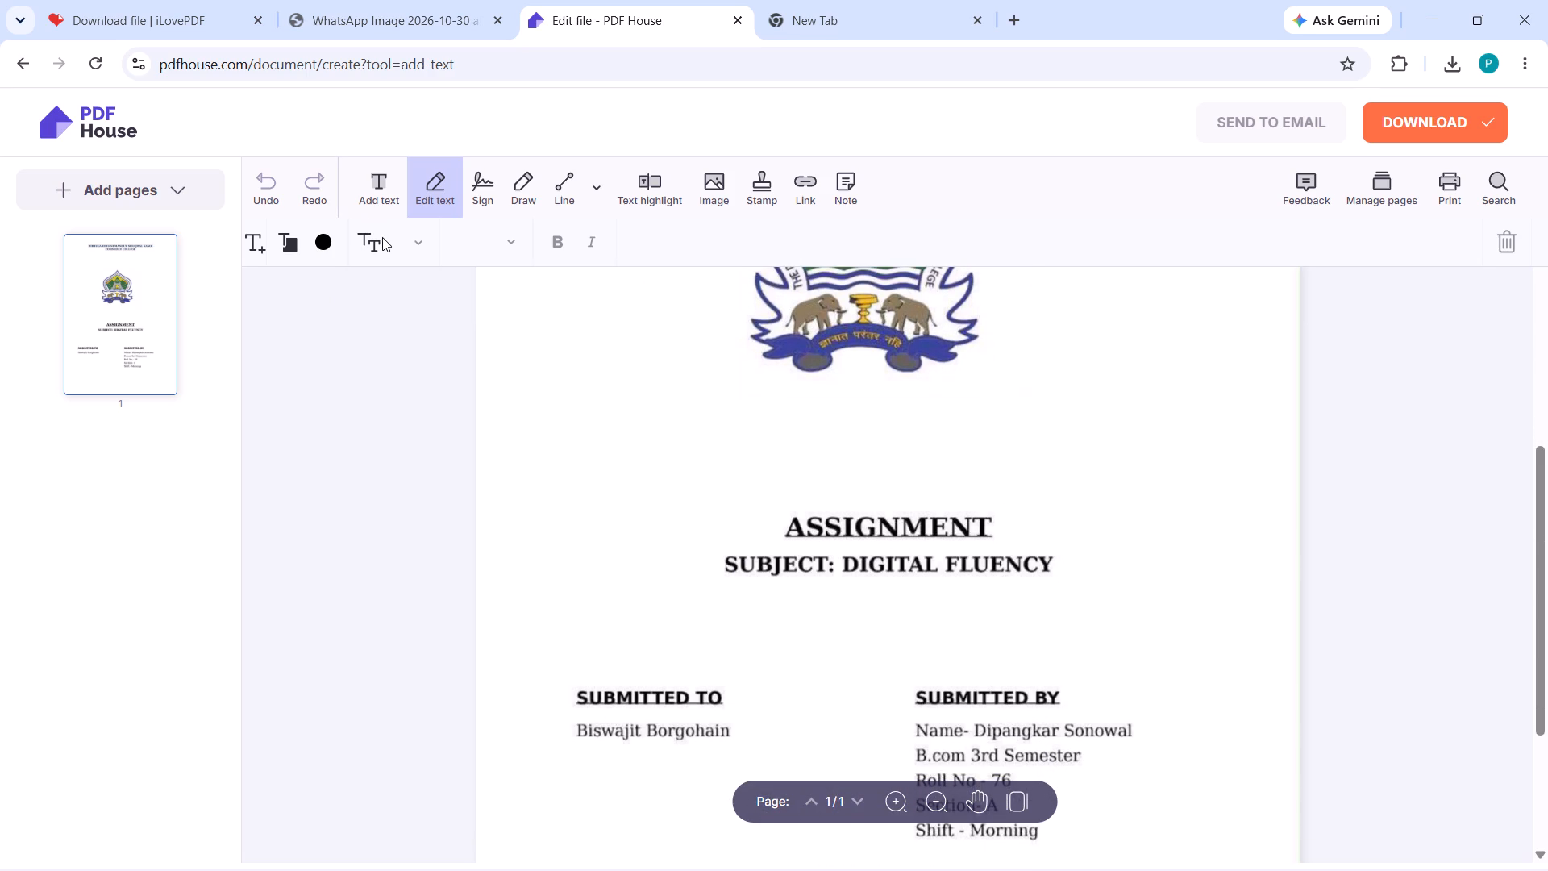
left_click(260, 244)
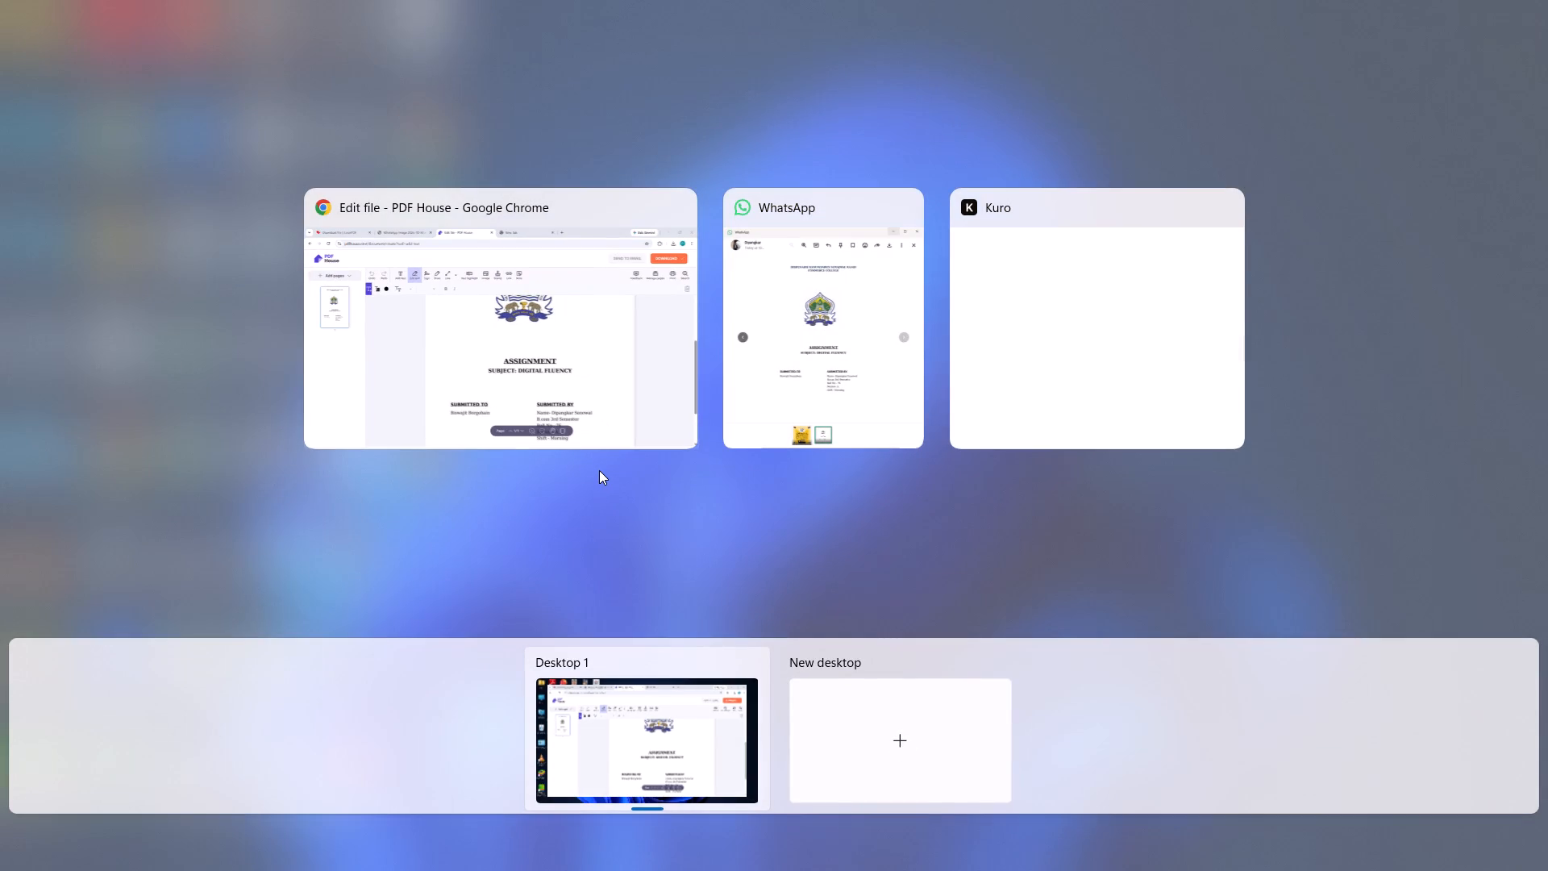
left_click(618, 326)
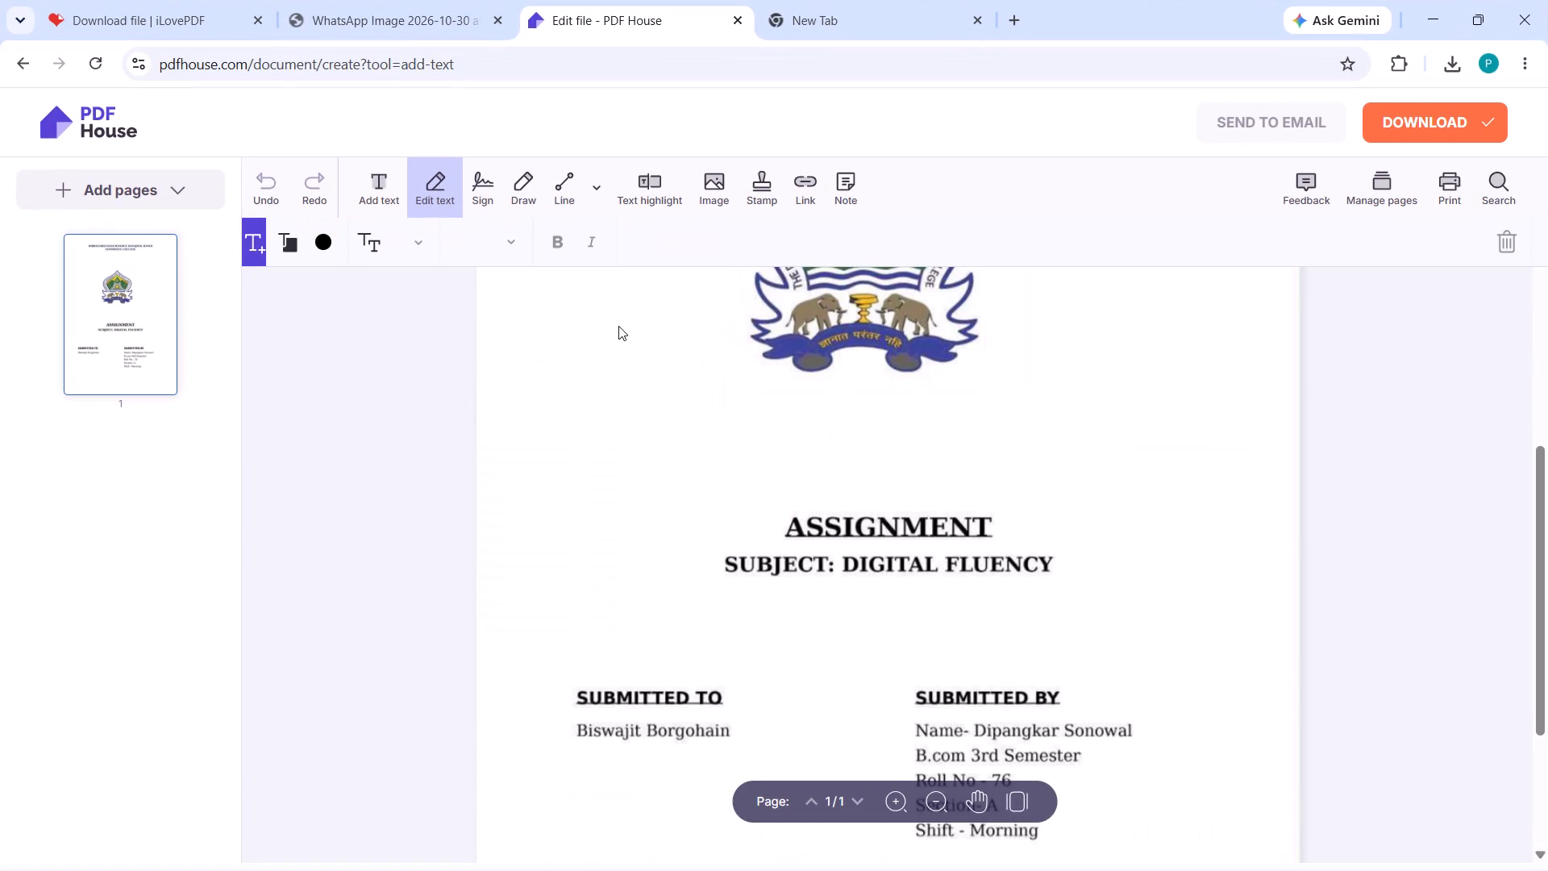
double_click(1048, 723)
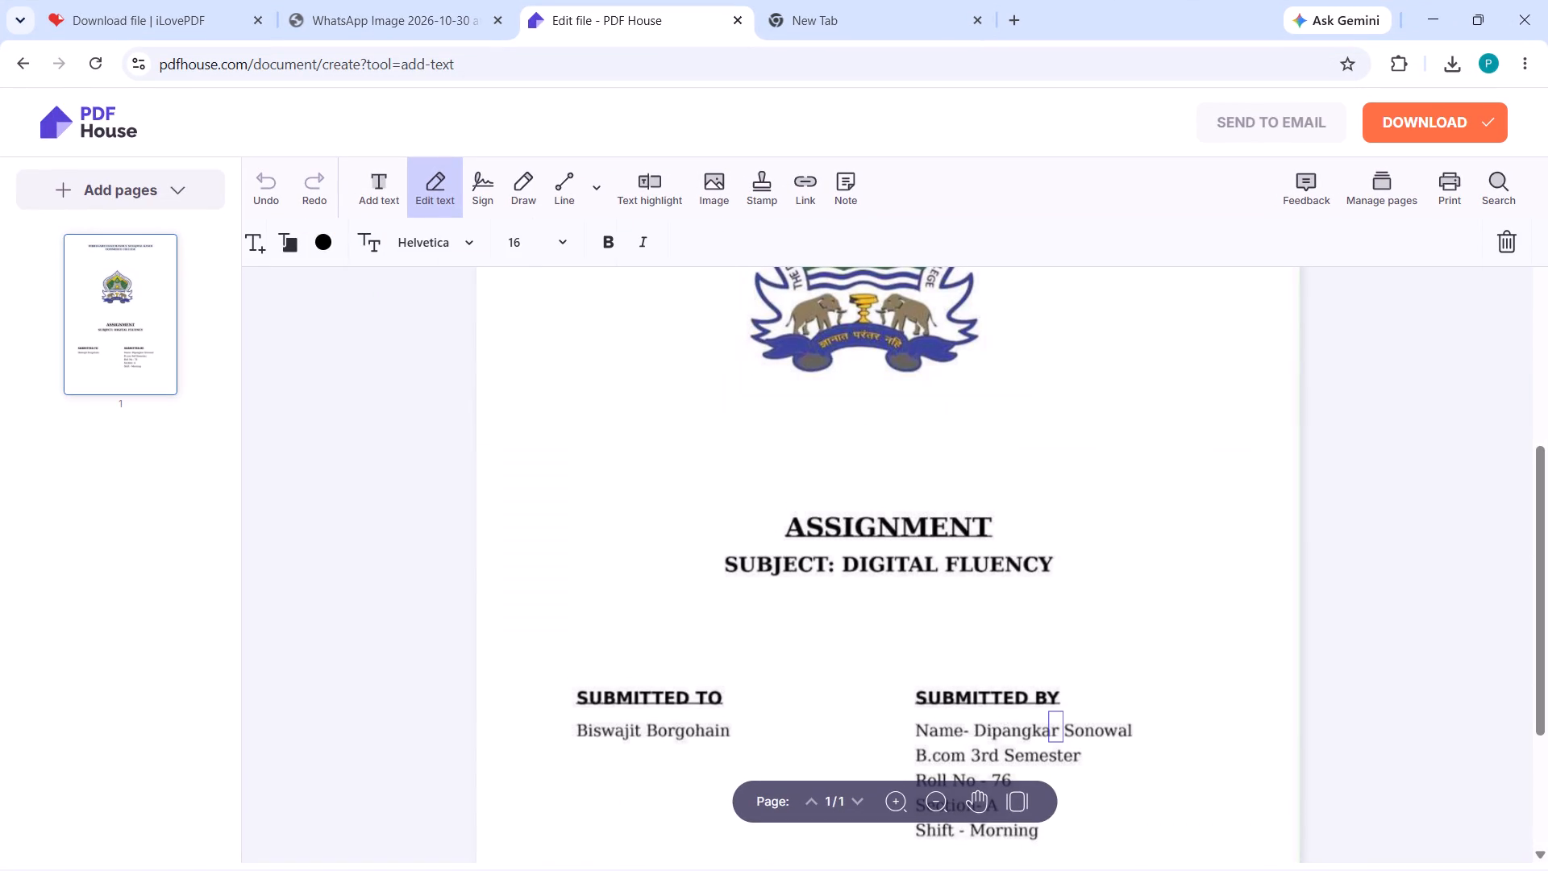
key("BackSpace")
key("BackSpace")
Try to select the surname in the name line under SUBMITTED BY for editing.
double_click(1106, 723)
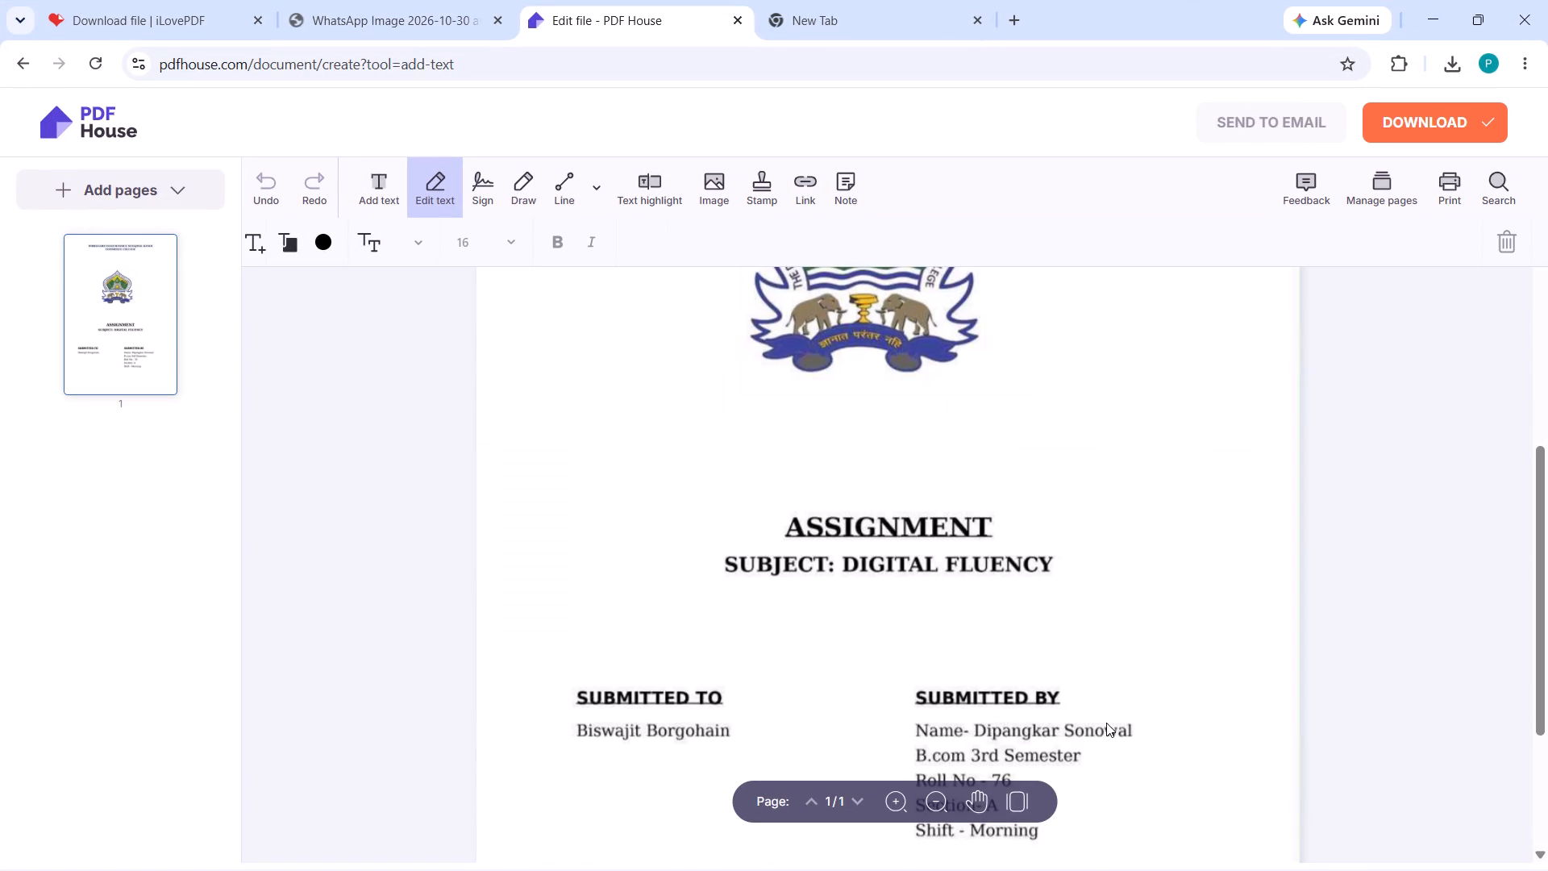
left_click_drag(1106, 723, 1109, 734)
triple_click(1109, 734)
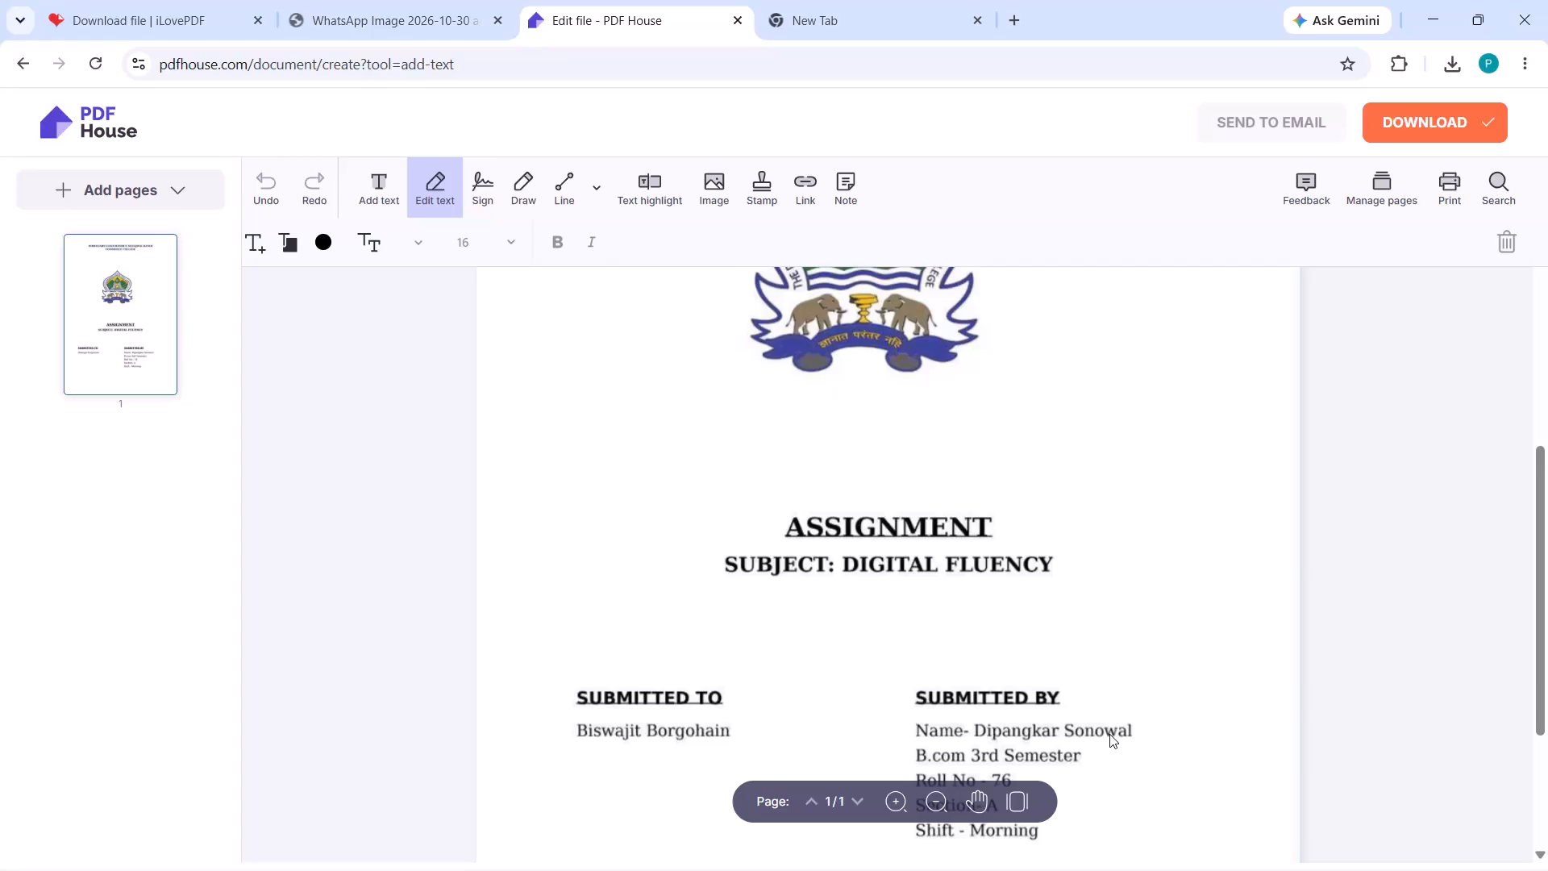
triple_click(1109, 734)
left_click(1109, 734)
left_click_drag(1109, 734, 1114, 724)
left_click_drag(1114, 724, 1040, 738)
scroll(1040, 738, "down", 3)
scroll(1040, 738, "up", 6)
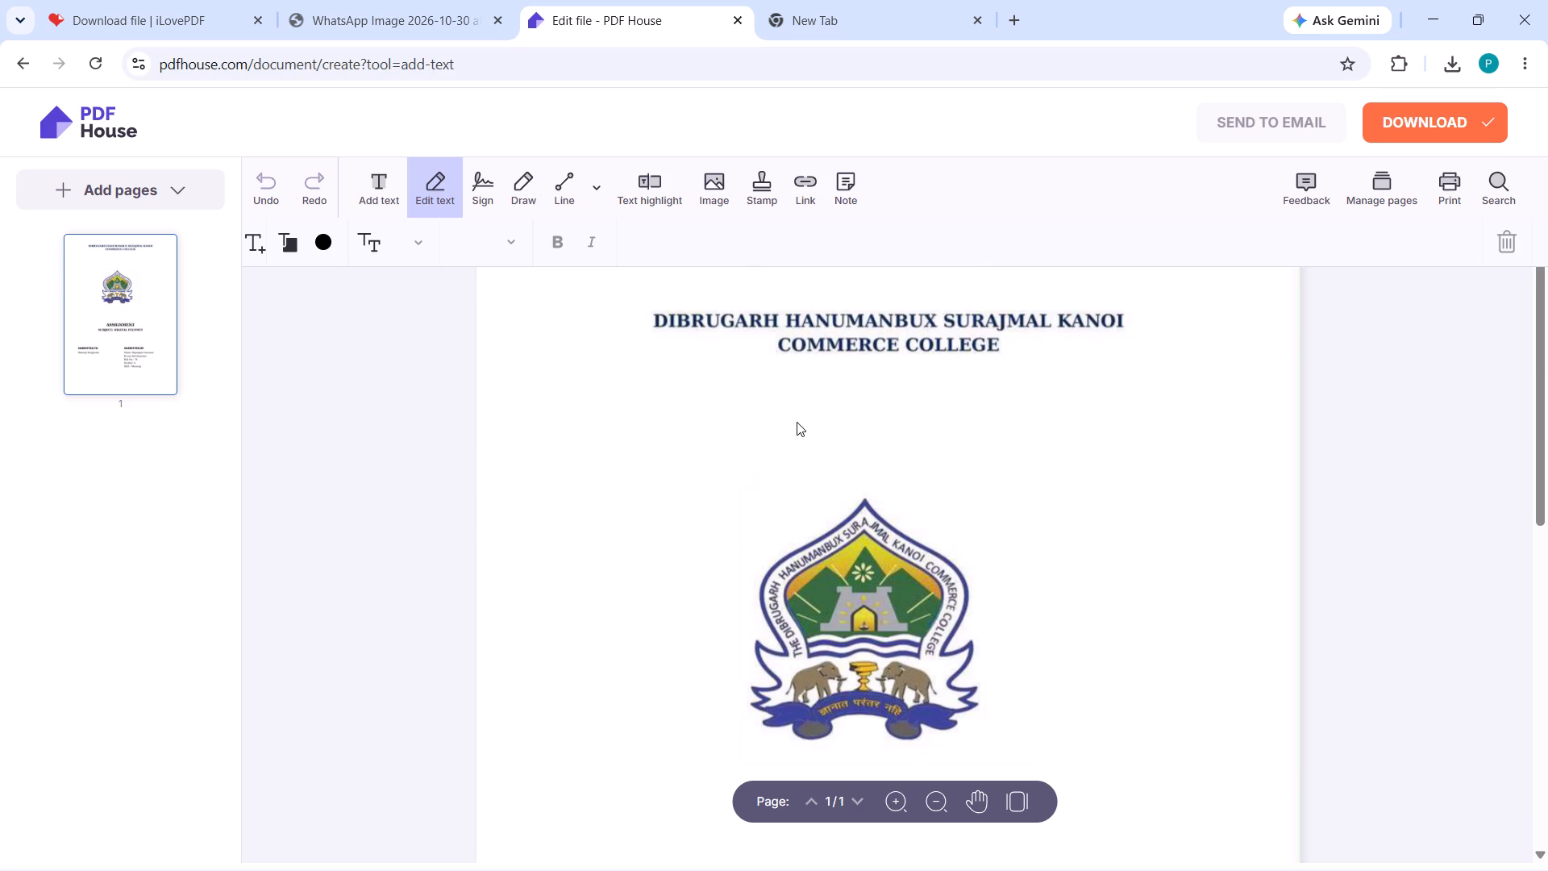
In the New Tab page, search Google for edit pdf and open OpenPDF's sponsored Edit PDF Free result.
left_click(899, 15)
left_click(639, 393)
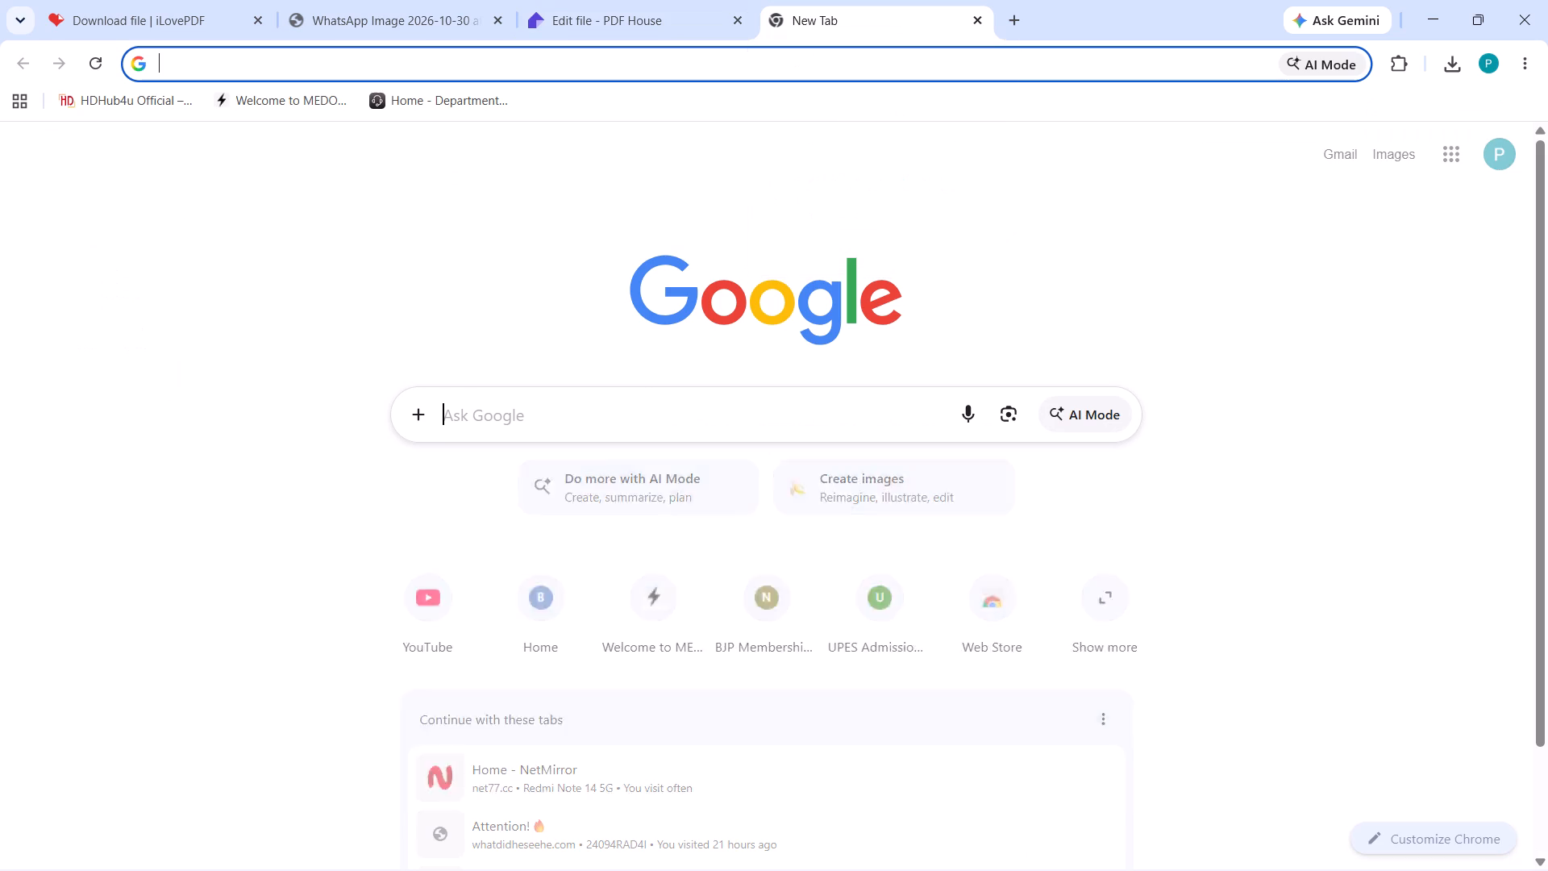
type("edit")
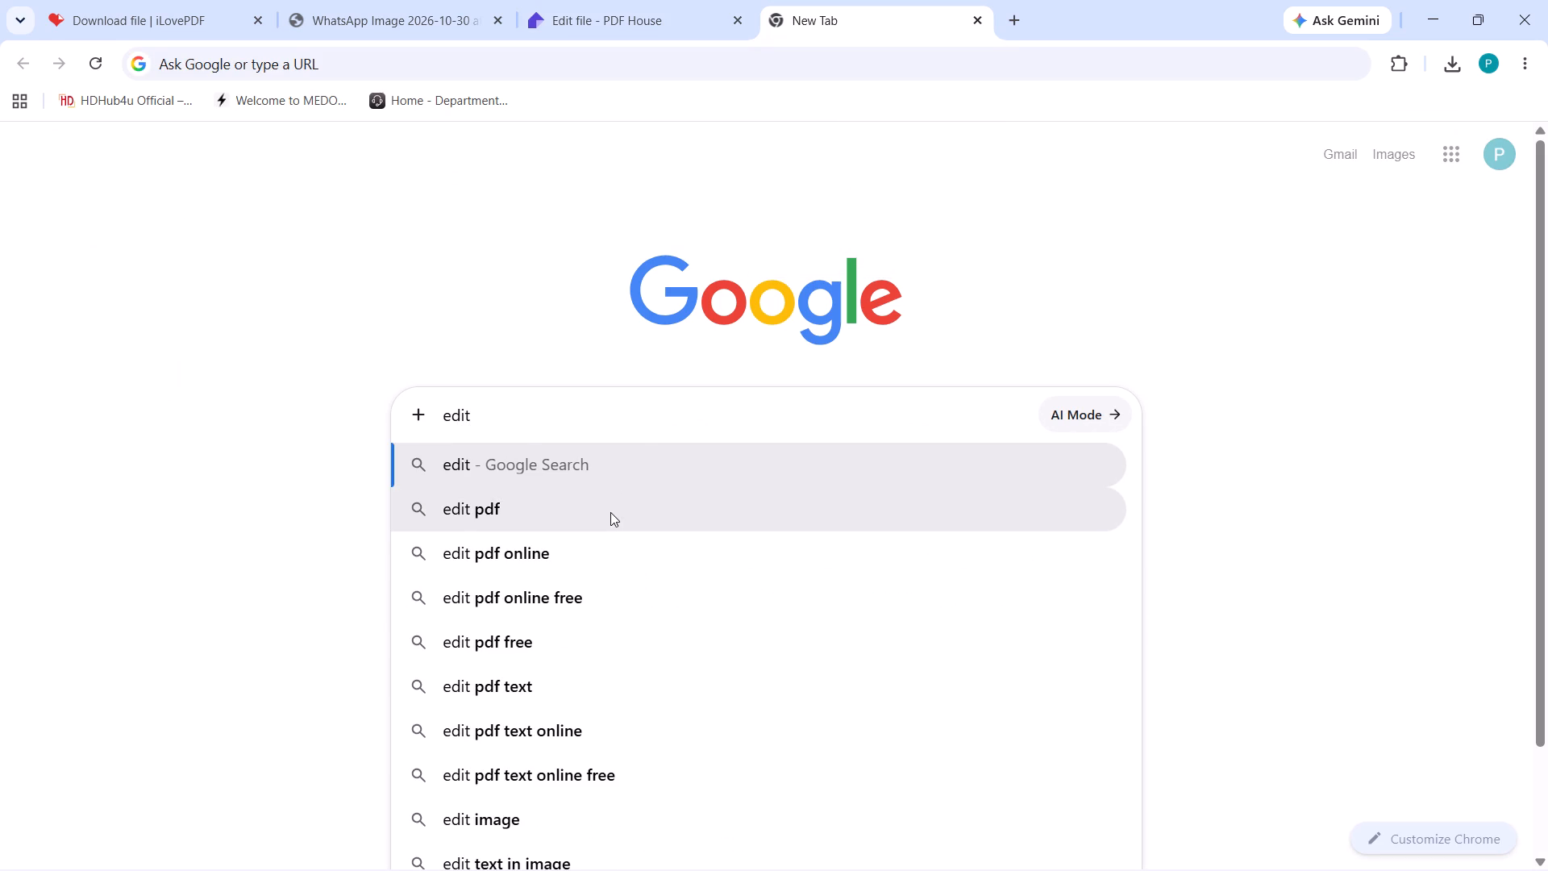
left_click(610, 512)
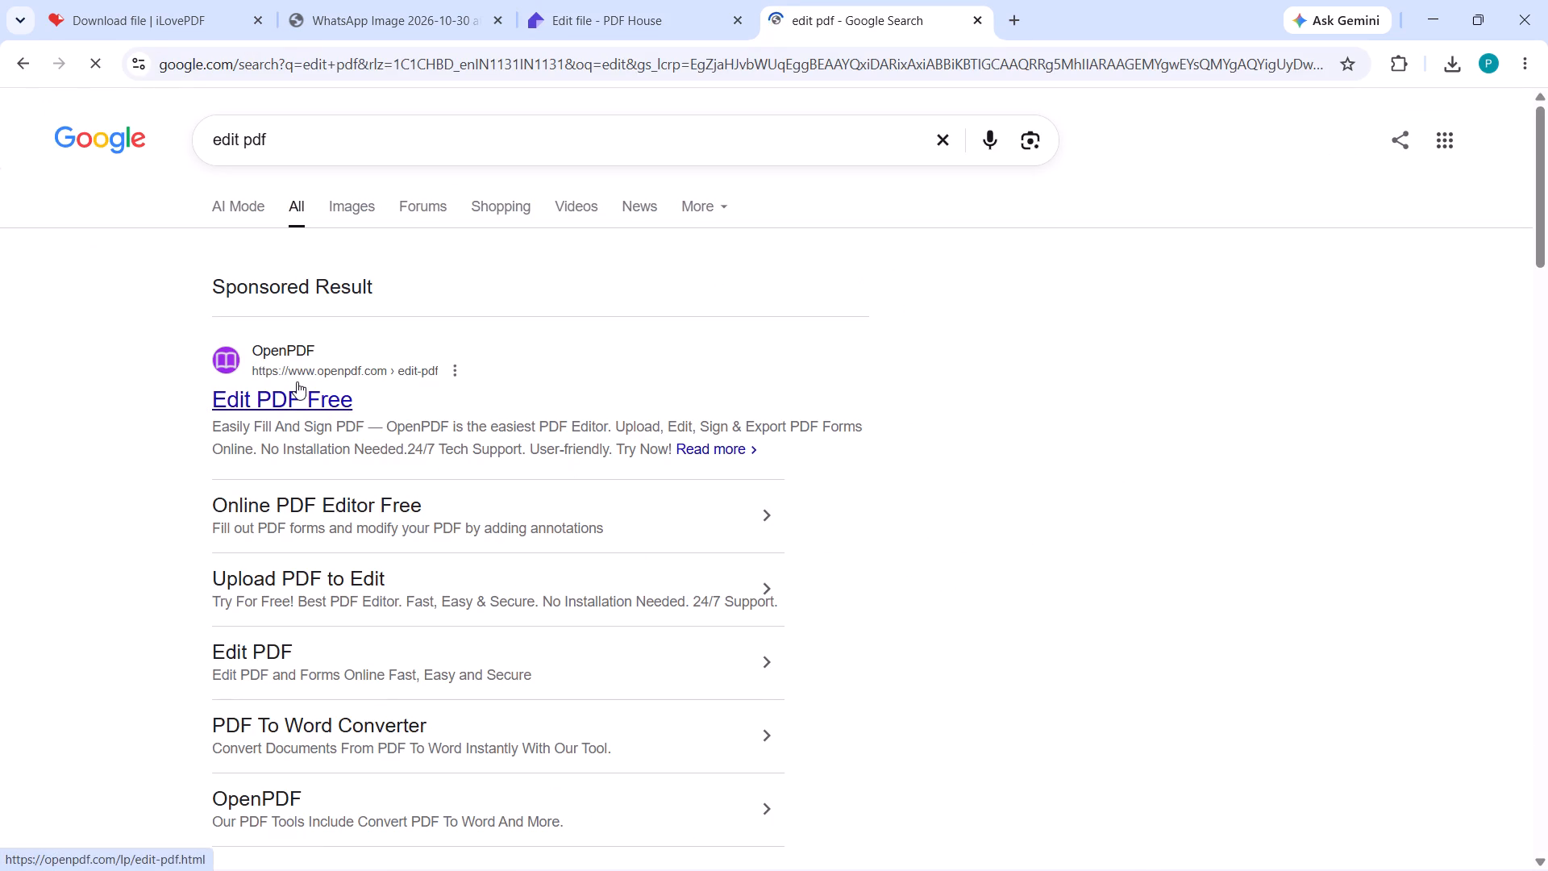
left_click(294, 387)
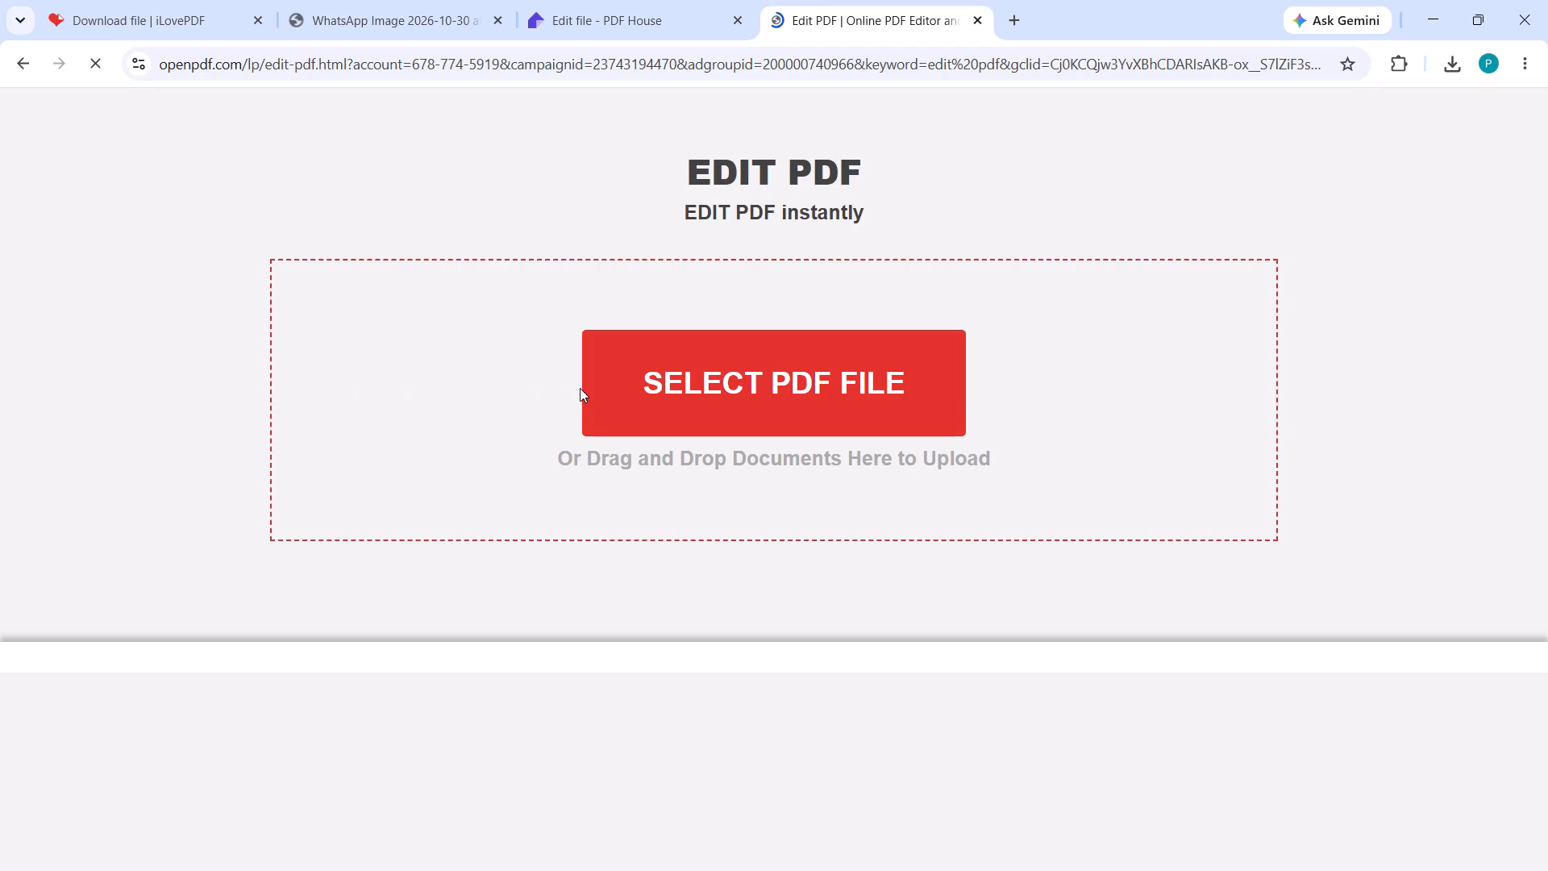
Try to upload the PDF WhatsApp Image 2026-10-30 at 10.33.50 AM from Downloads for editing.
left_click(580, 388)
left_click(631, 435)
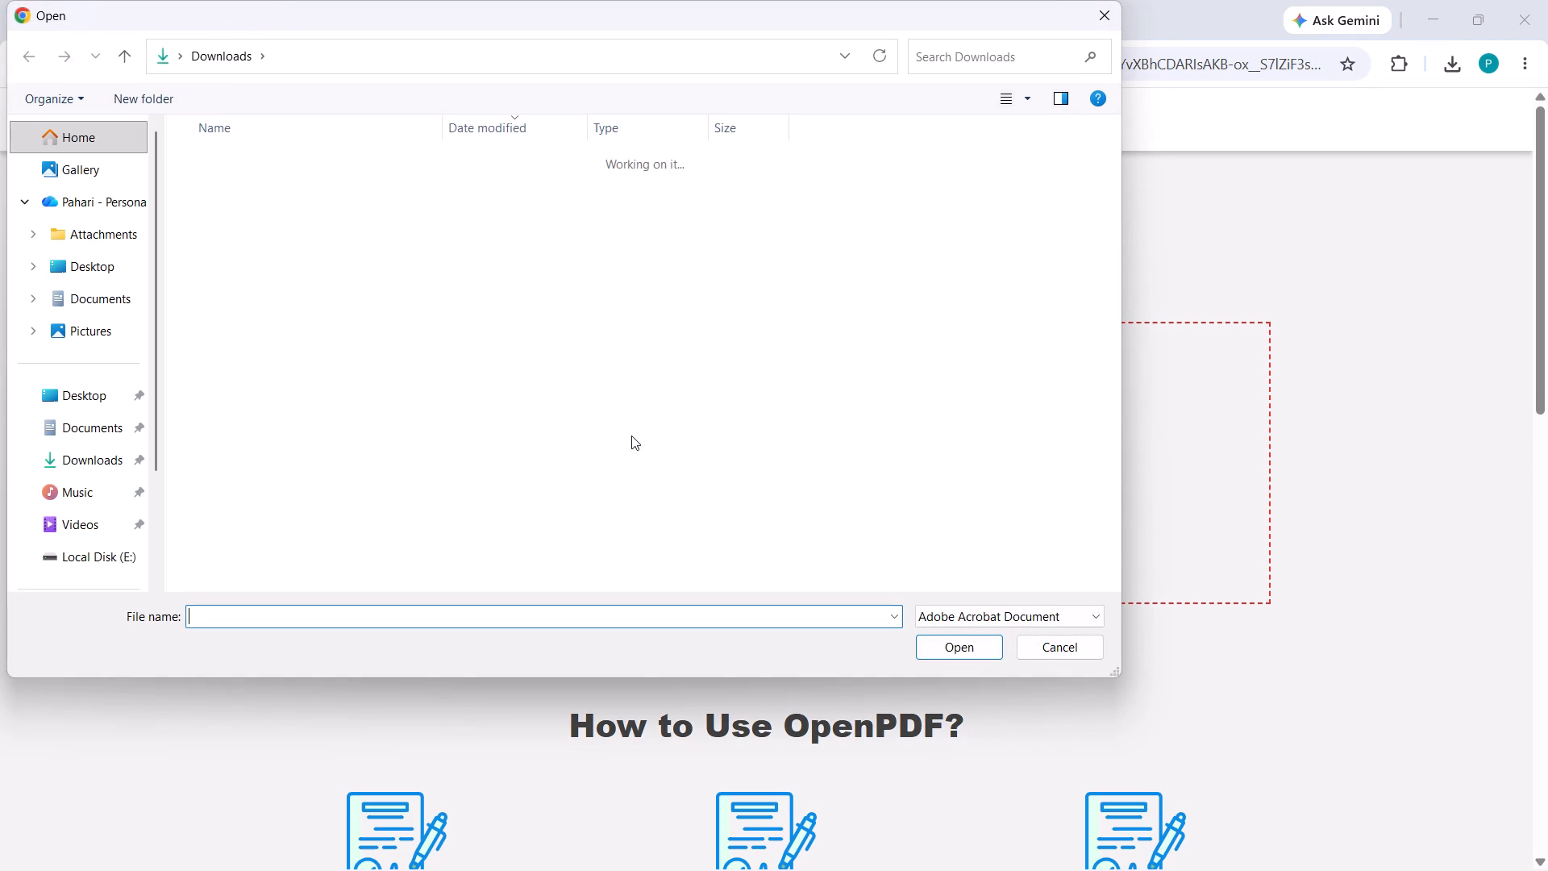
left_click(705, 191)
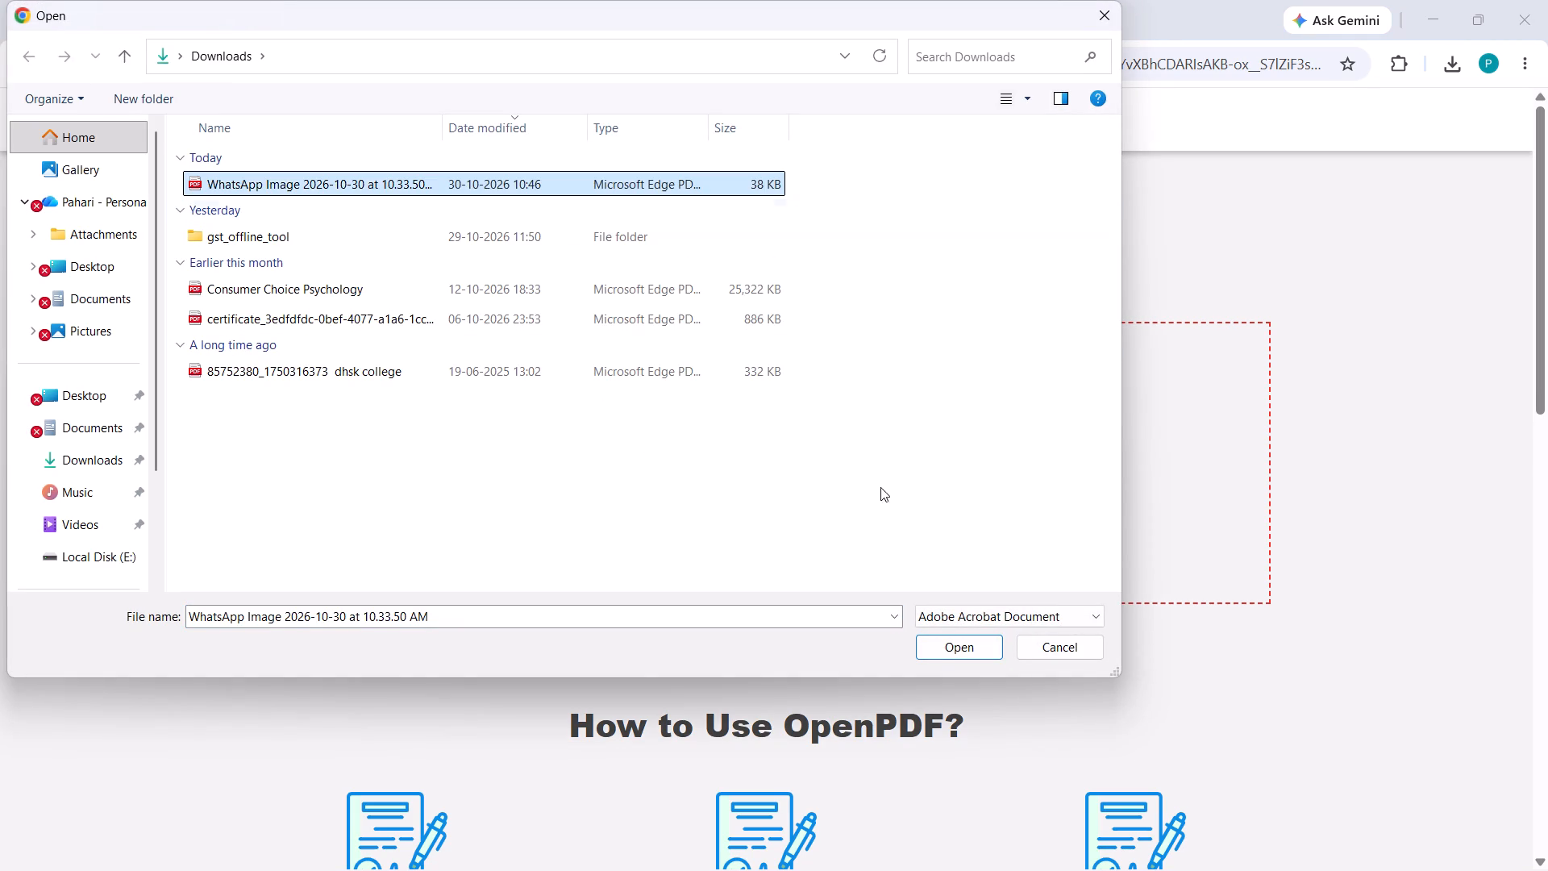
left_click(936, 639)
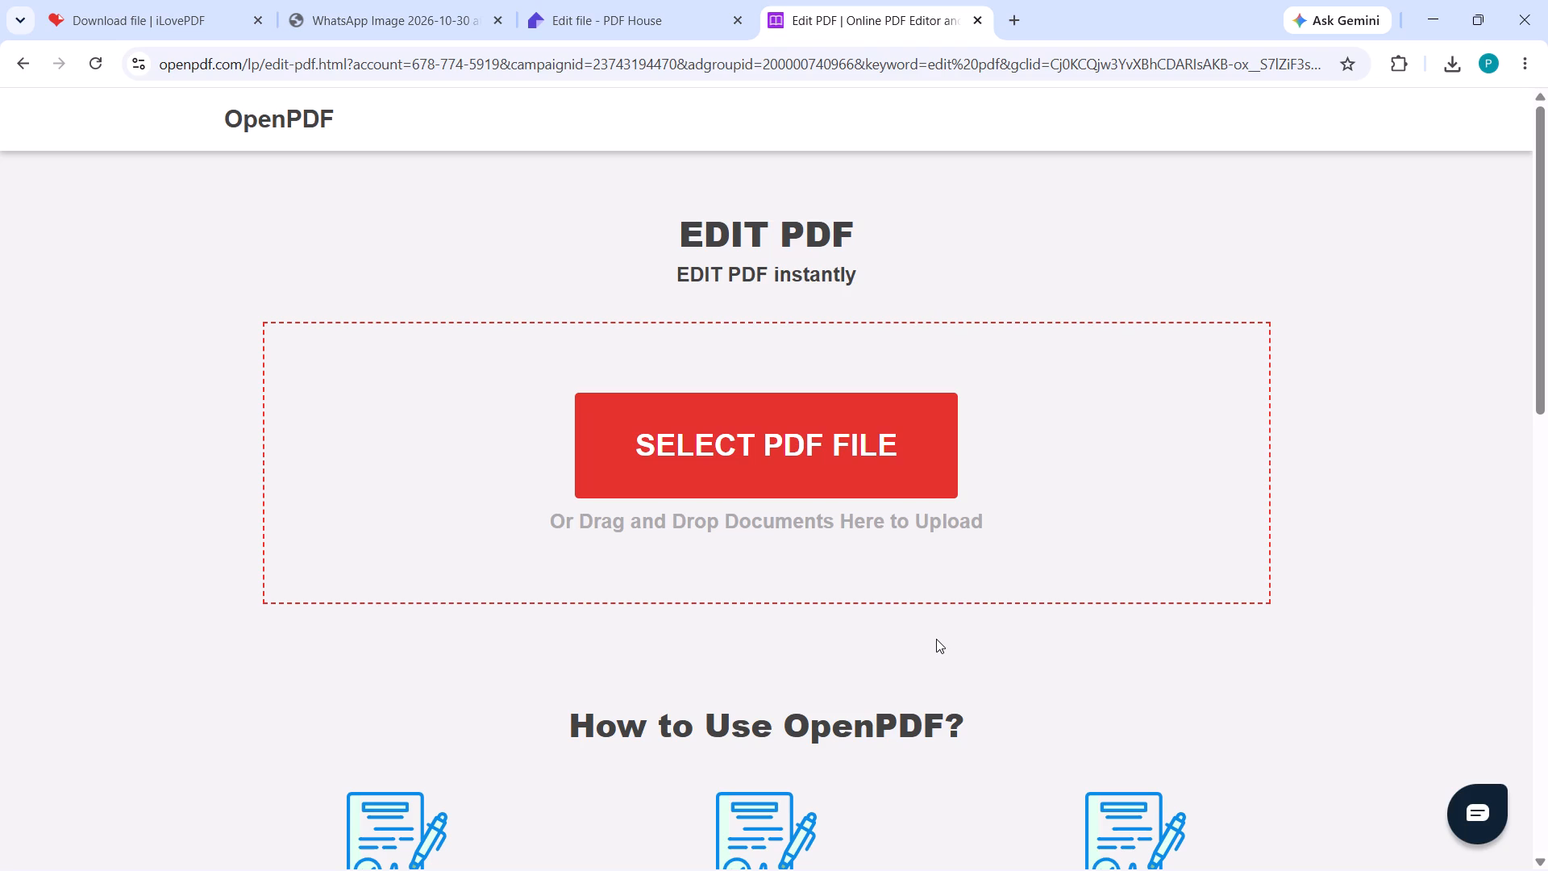
Choose Edit PDF among OpenPDF's tools and upload the PDF WhatsApp Image 2026-10-30 at 10.33.50 AM from Downloads.
scroll(876, 391, "down", 4)
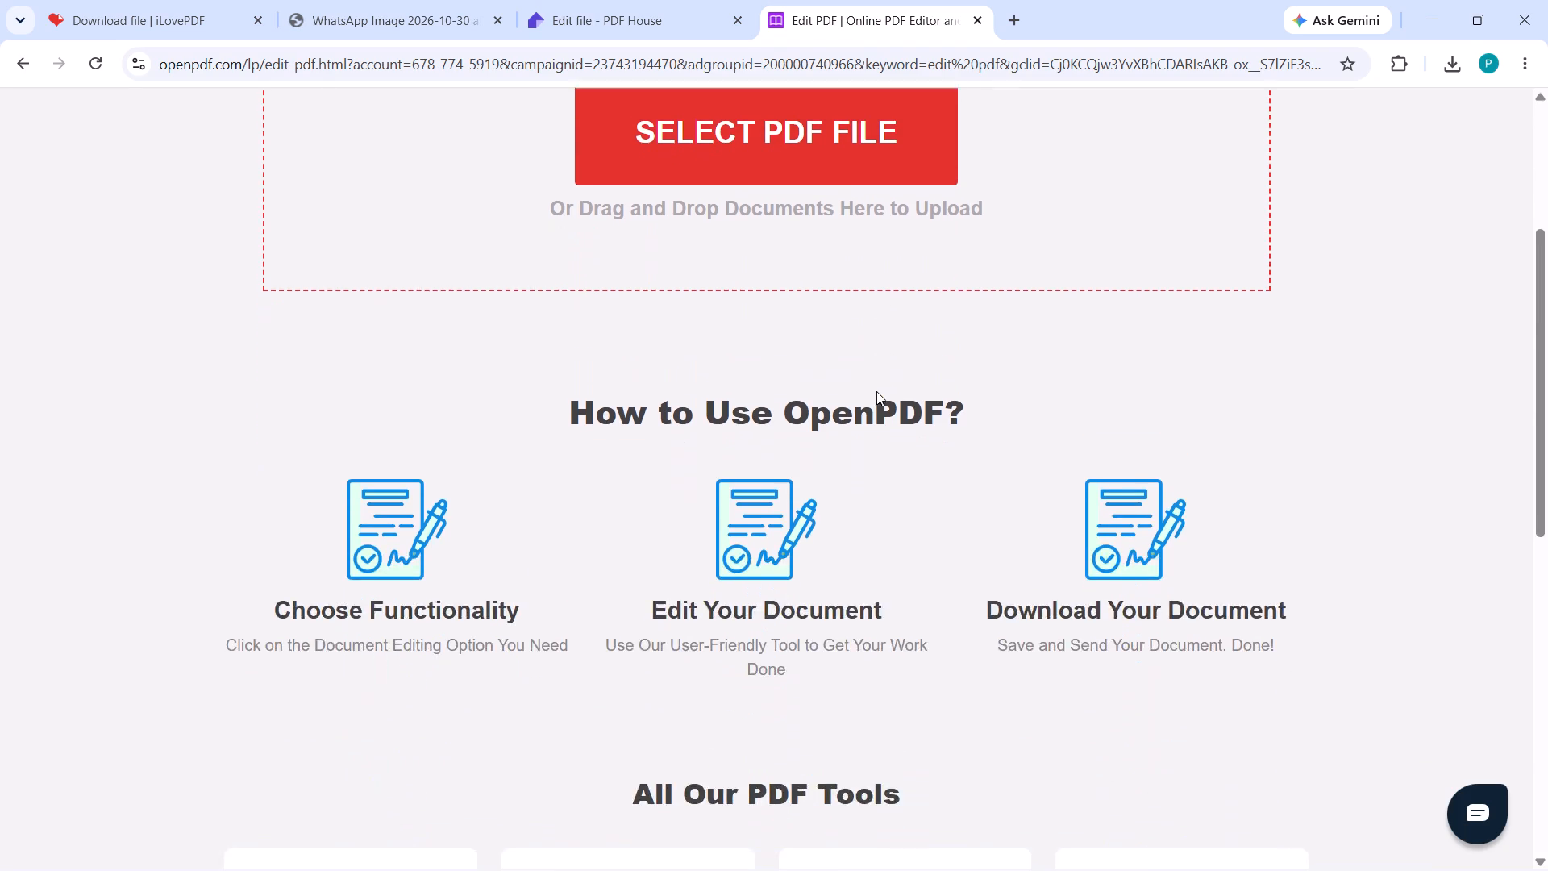
scroll(876, 391, "down", 1)
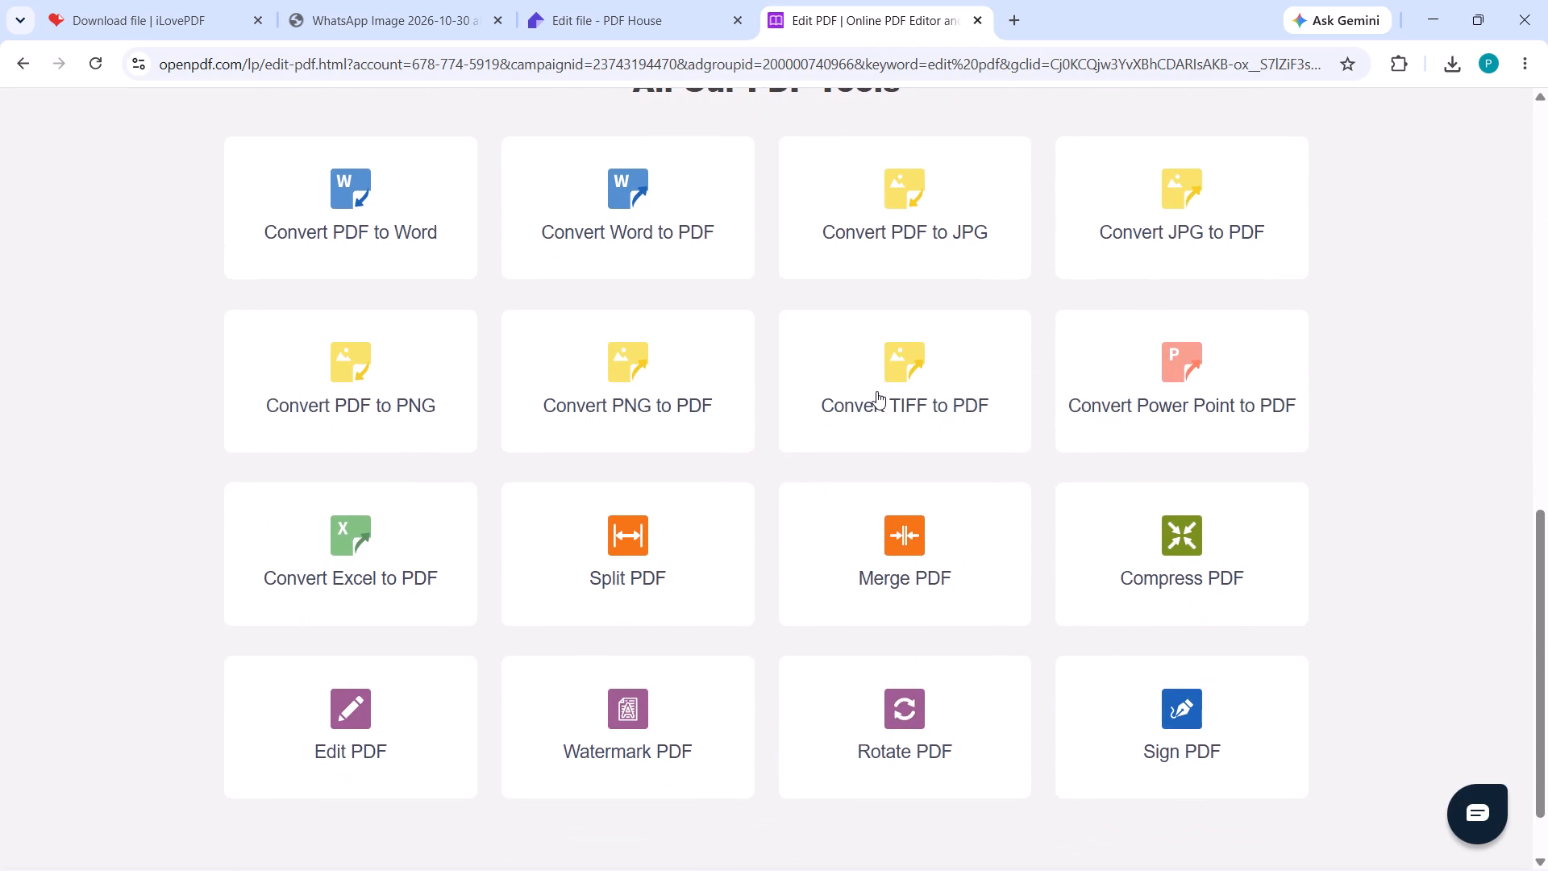
left_click(419, 730)
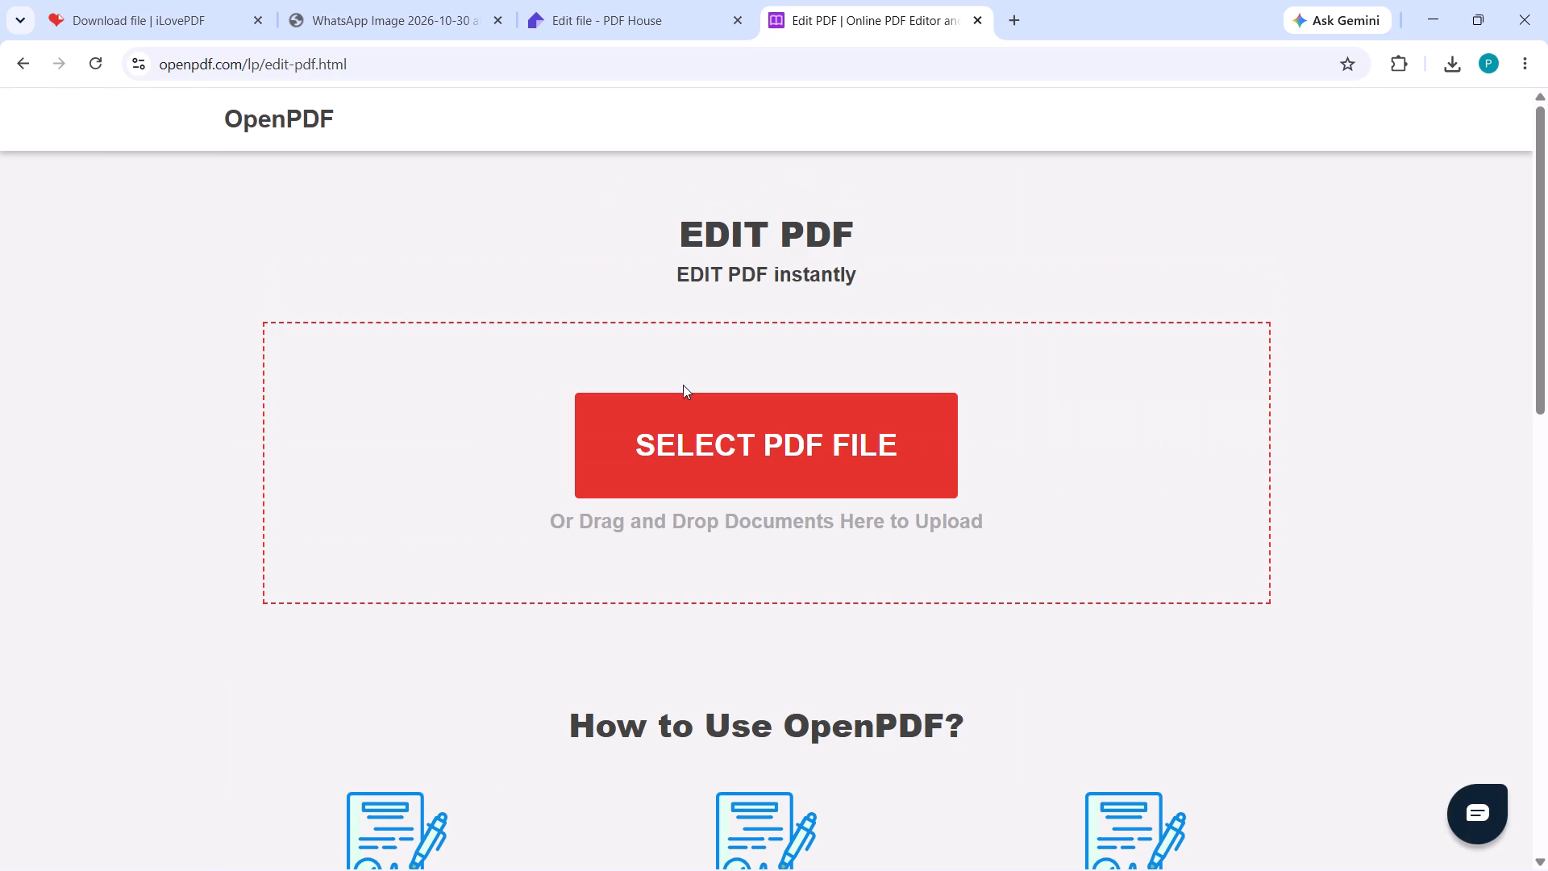
left_click(681, 431)
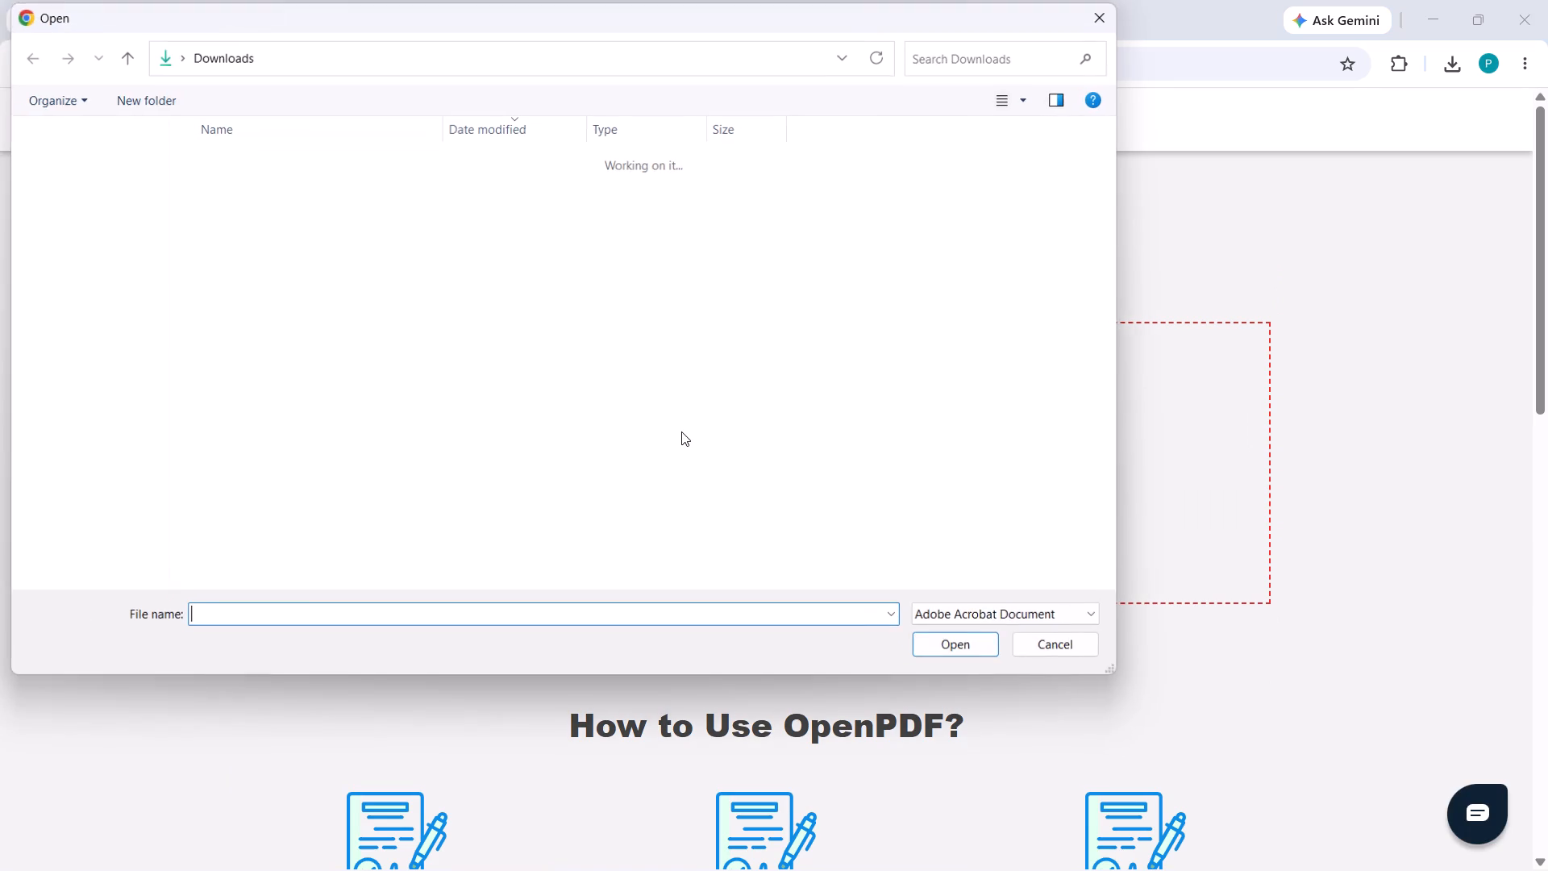
left_click(583, 192)
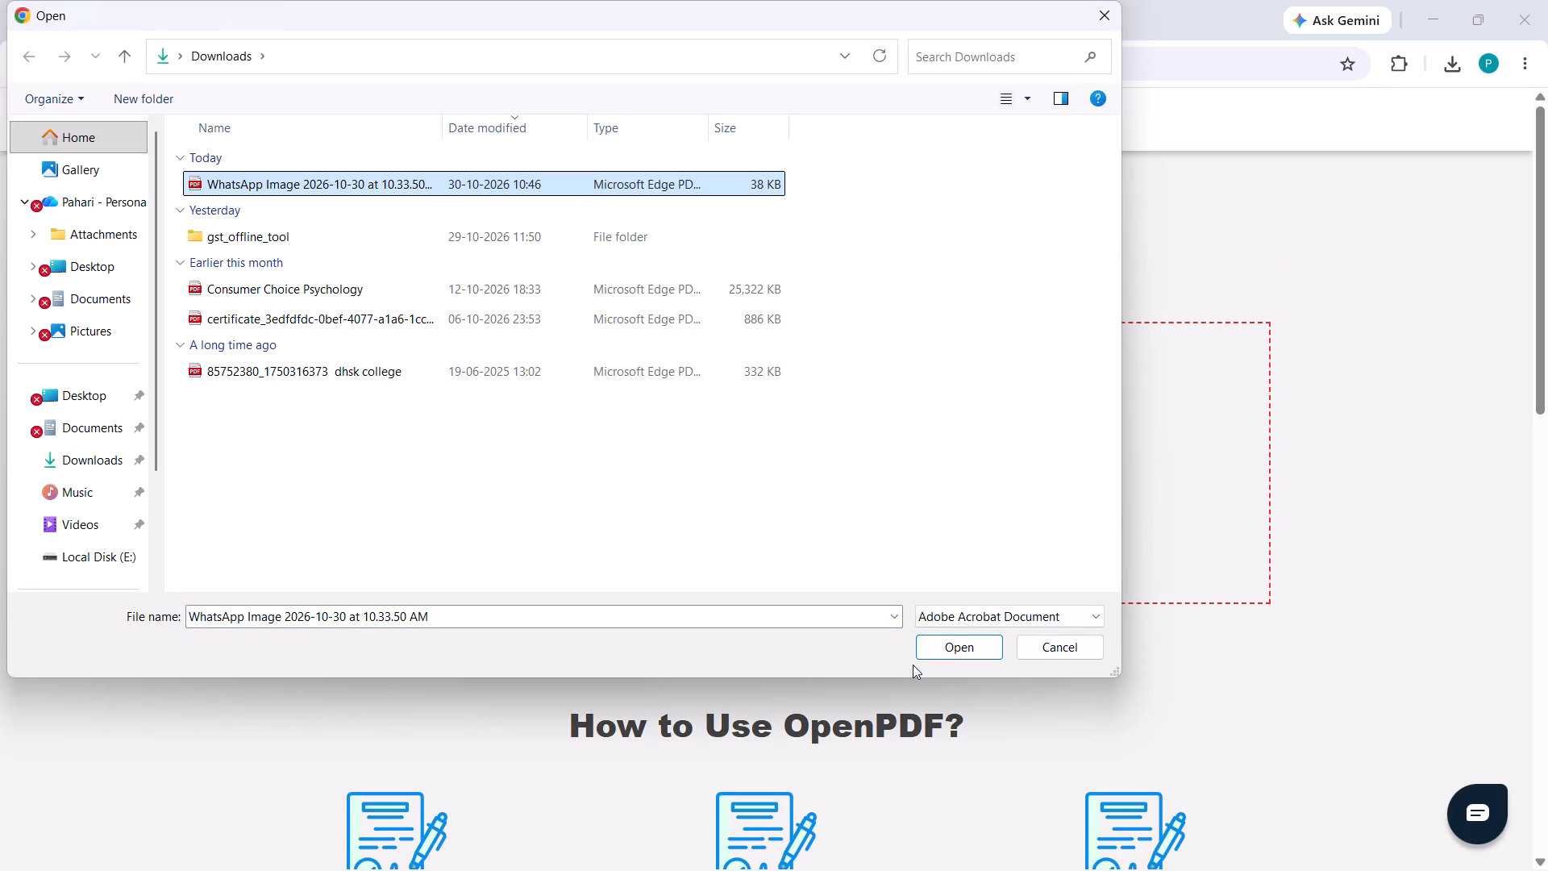
left_click(943, 649)
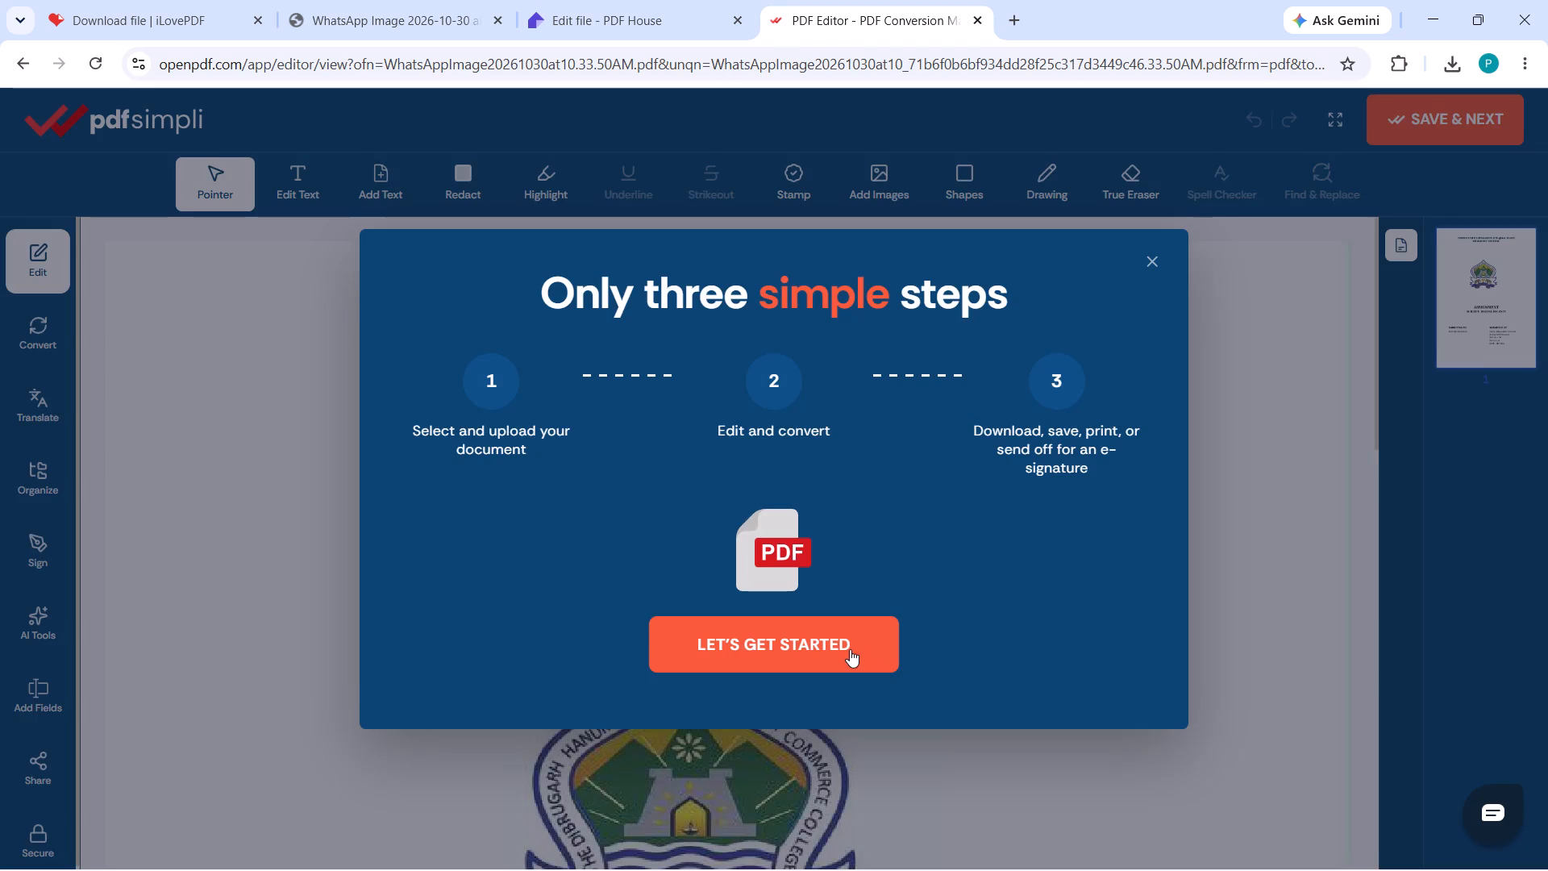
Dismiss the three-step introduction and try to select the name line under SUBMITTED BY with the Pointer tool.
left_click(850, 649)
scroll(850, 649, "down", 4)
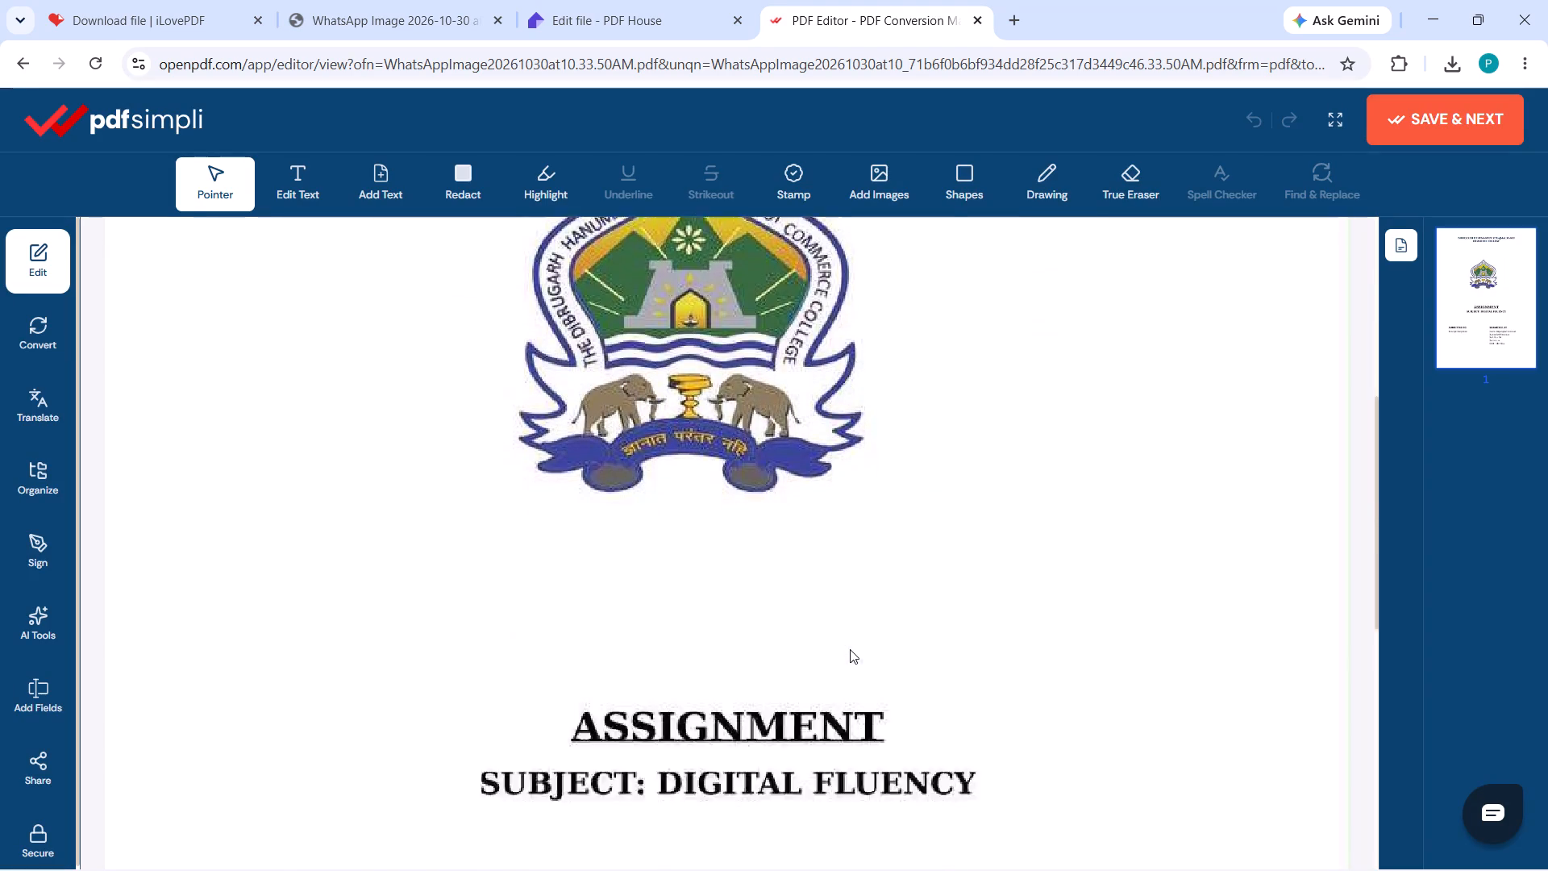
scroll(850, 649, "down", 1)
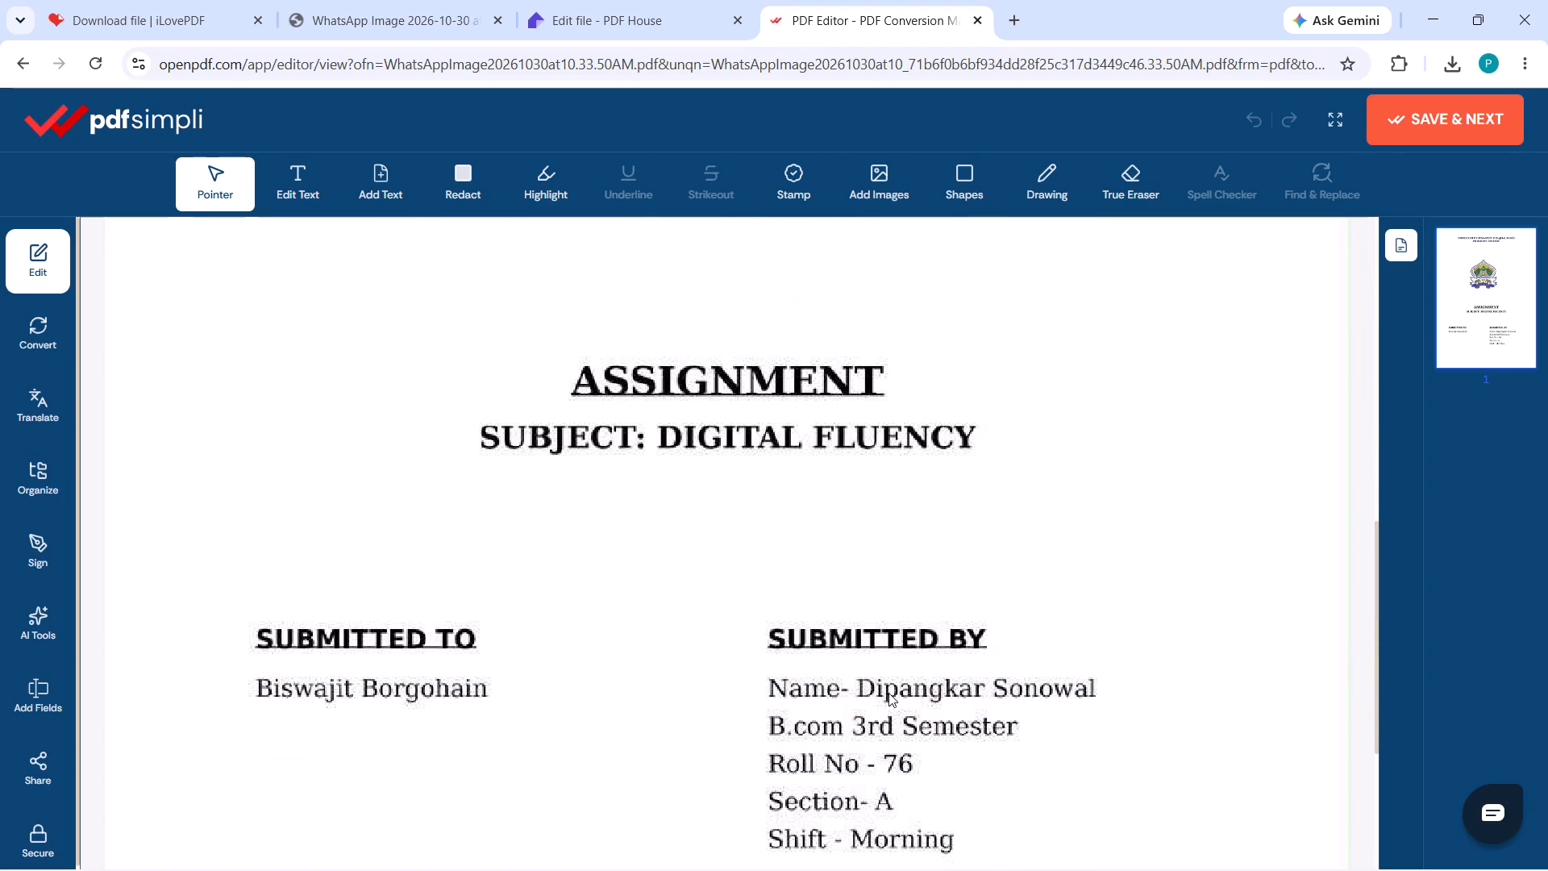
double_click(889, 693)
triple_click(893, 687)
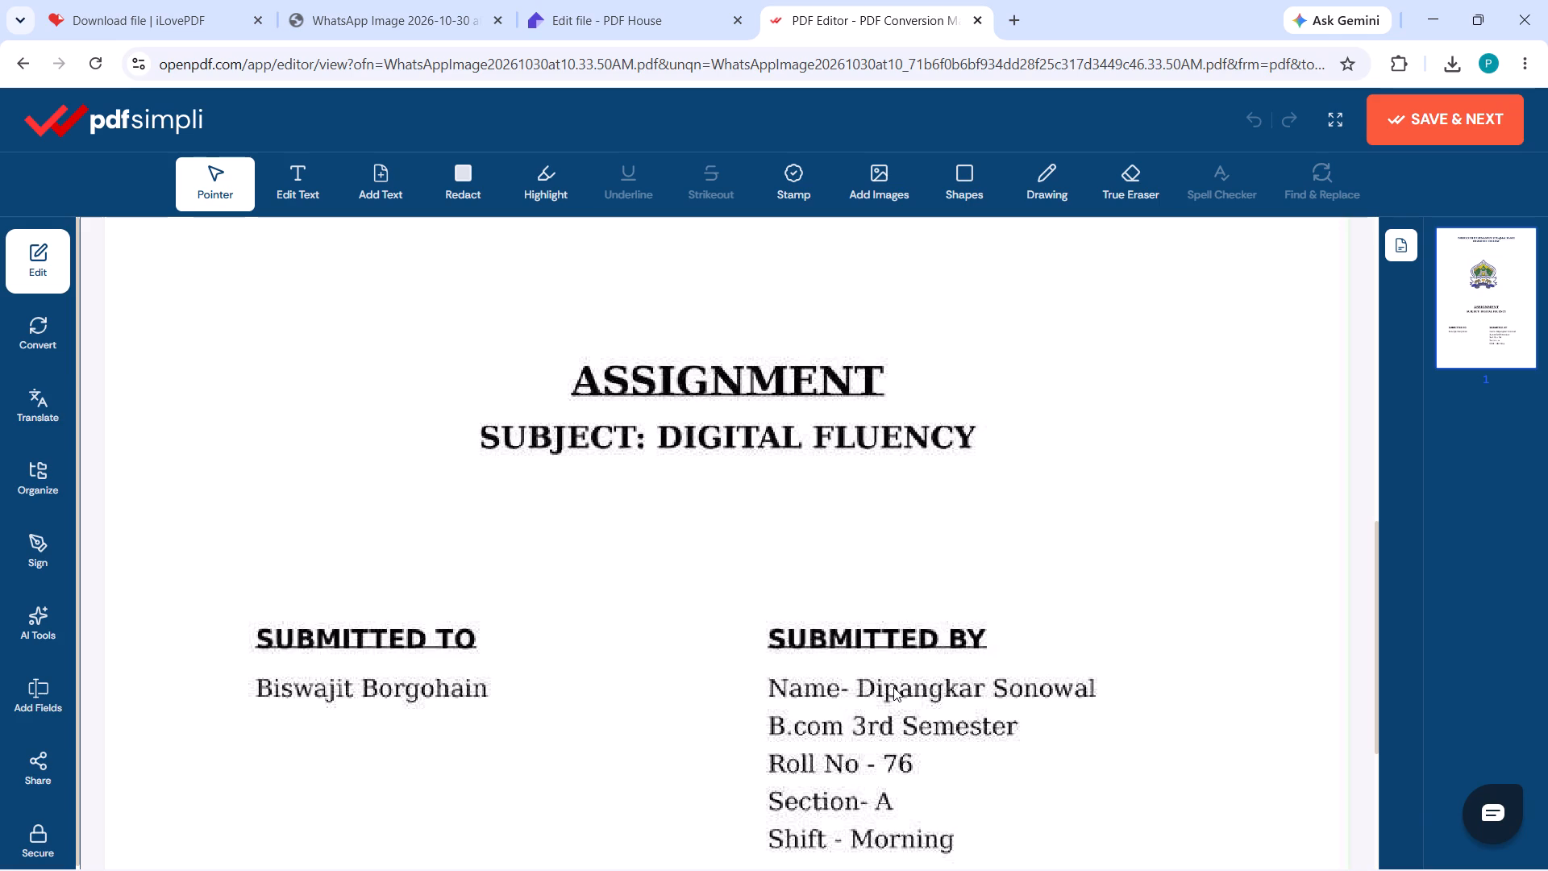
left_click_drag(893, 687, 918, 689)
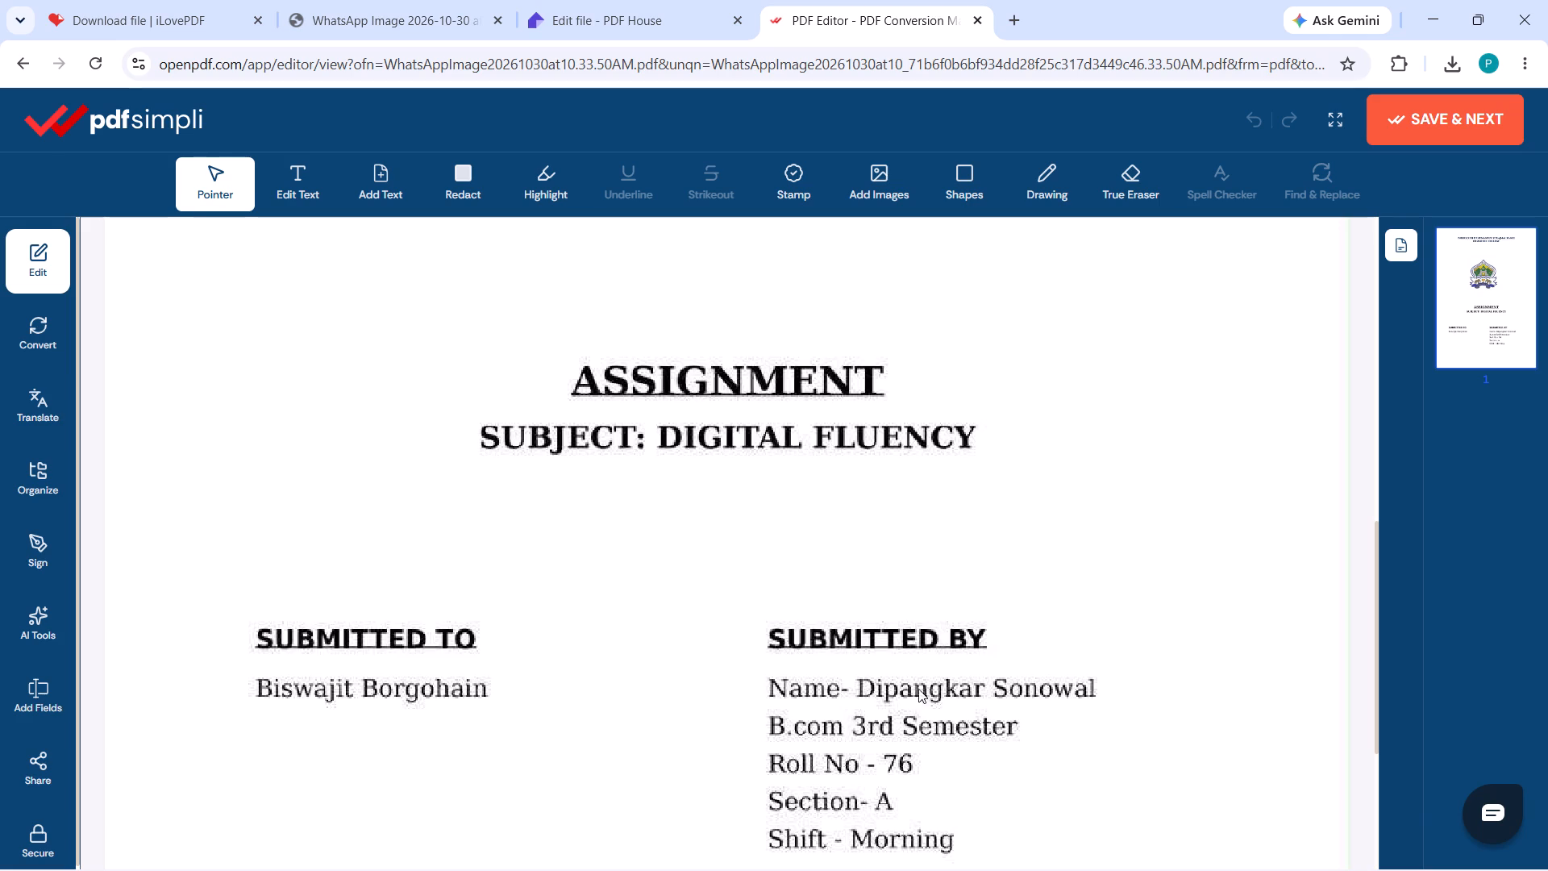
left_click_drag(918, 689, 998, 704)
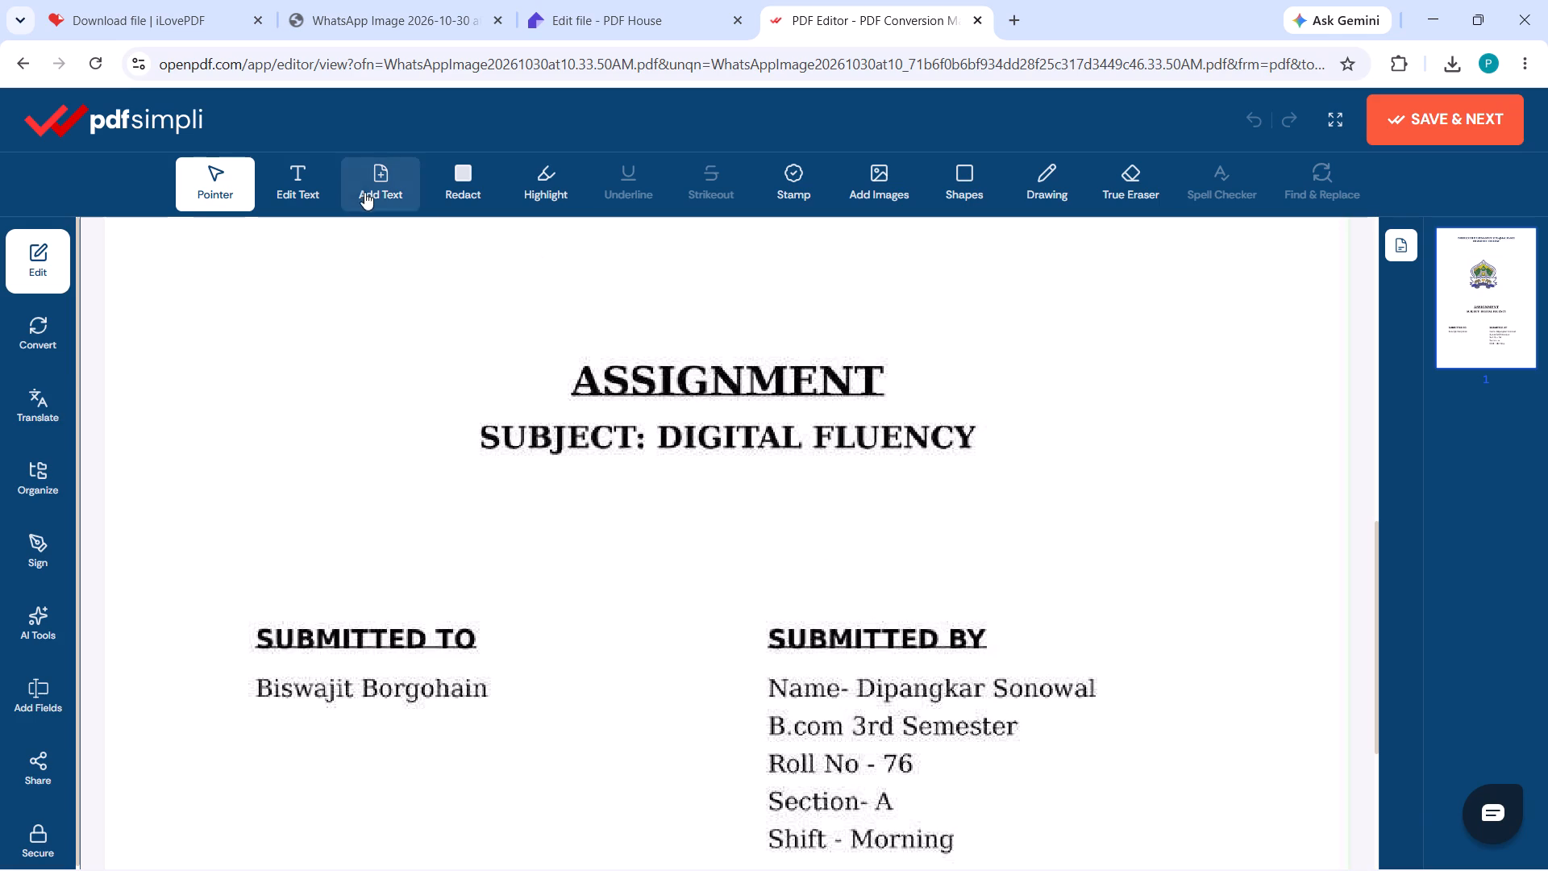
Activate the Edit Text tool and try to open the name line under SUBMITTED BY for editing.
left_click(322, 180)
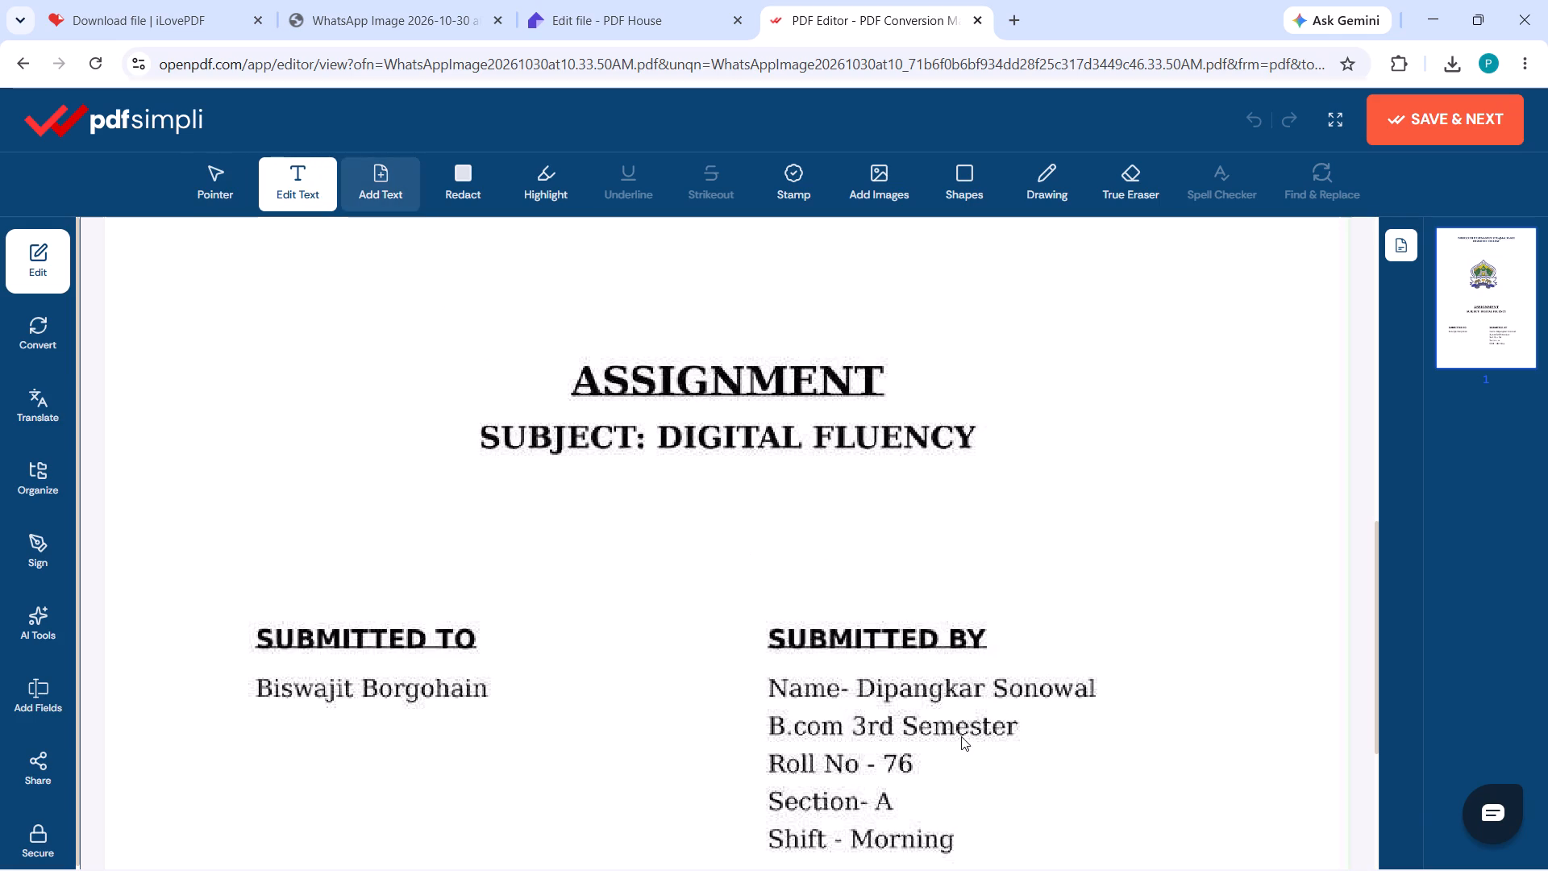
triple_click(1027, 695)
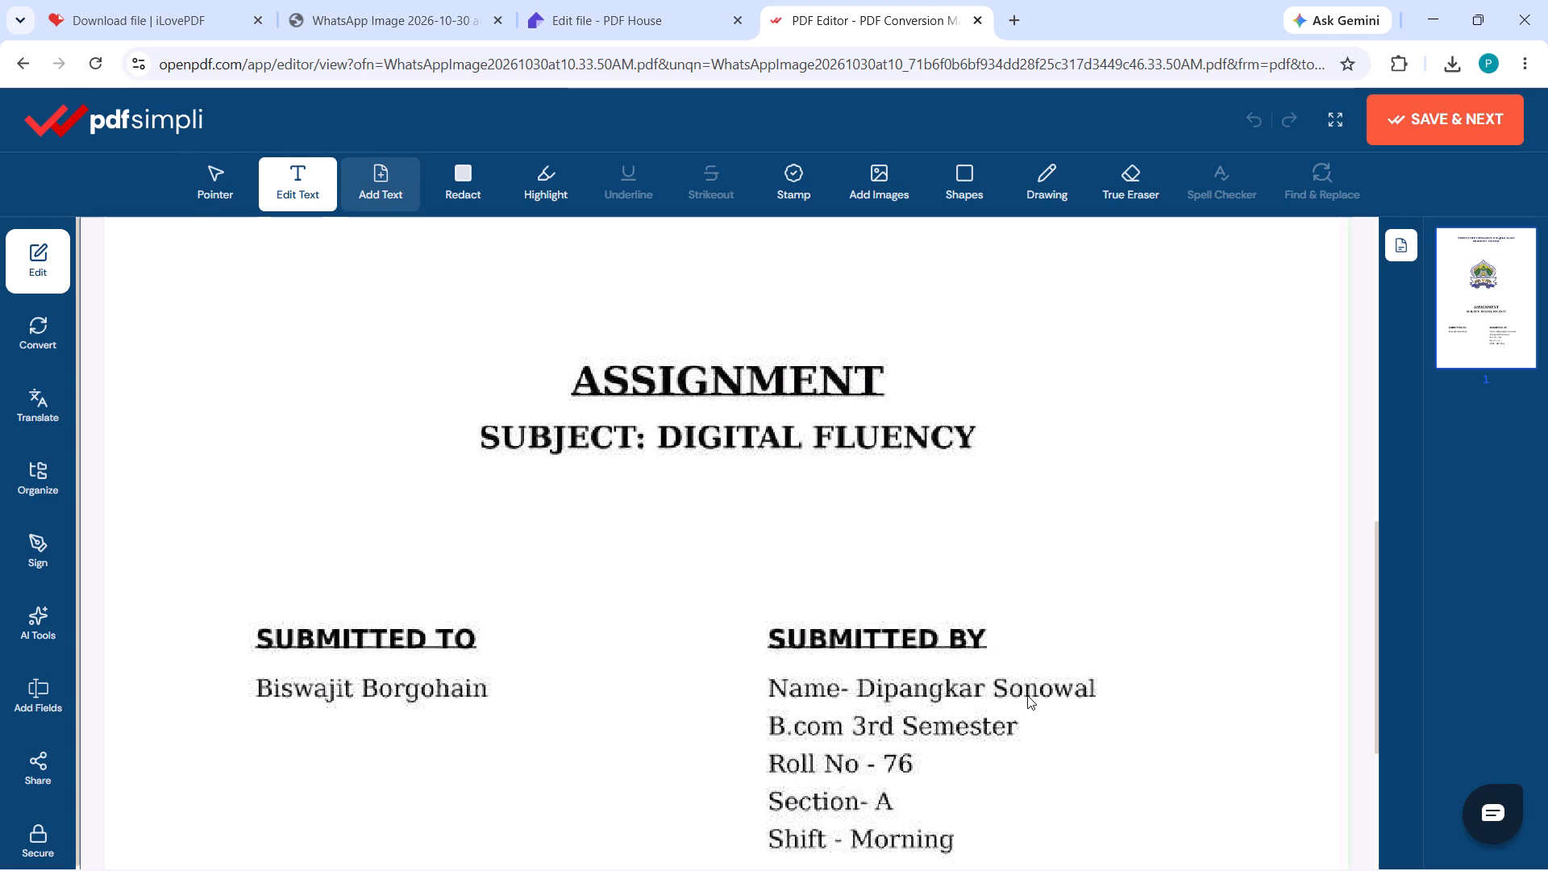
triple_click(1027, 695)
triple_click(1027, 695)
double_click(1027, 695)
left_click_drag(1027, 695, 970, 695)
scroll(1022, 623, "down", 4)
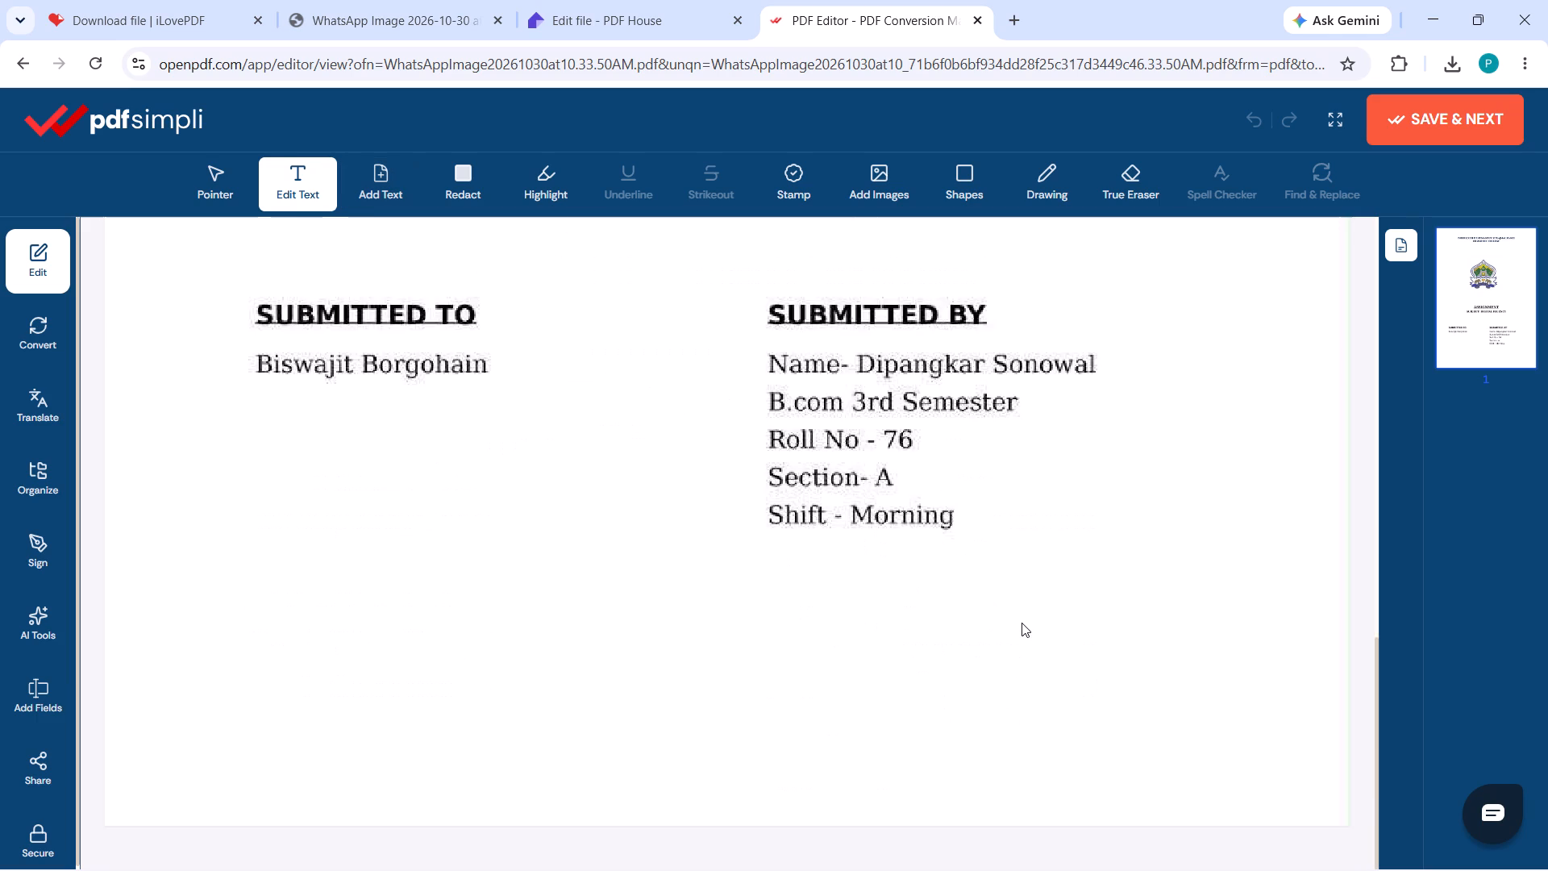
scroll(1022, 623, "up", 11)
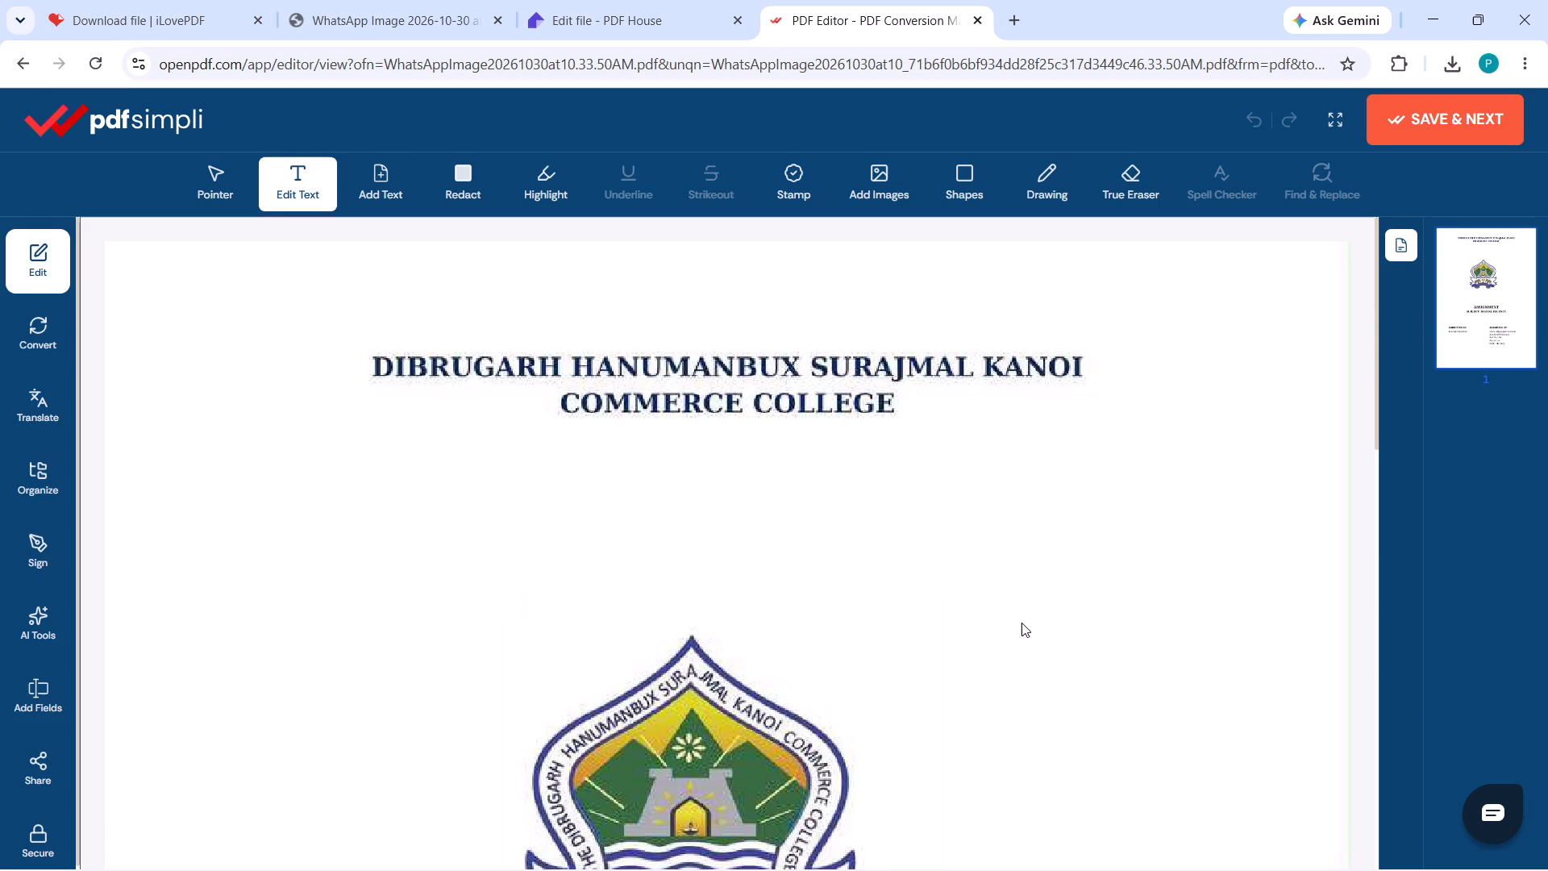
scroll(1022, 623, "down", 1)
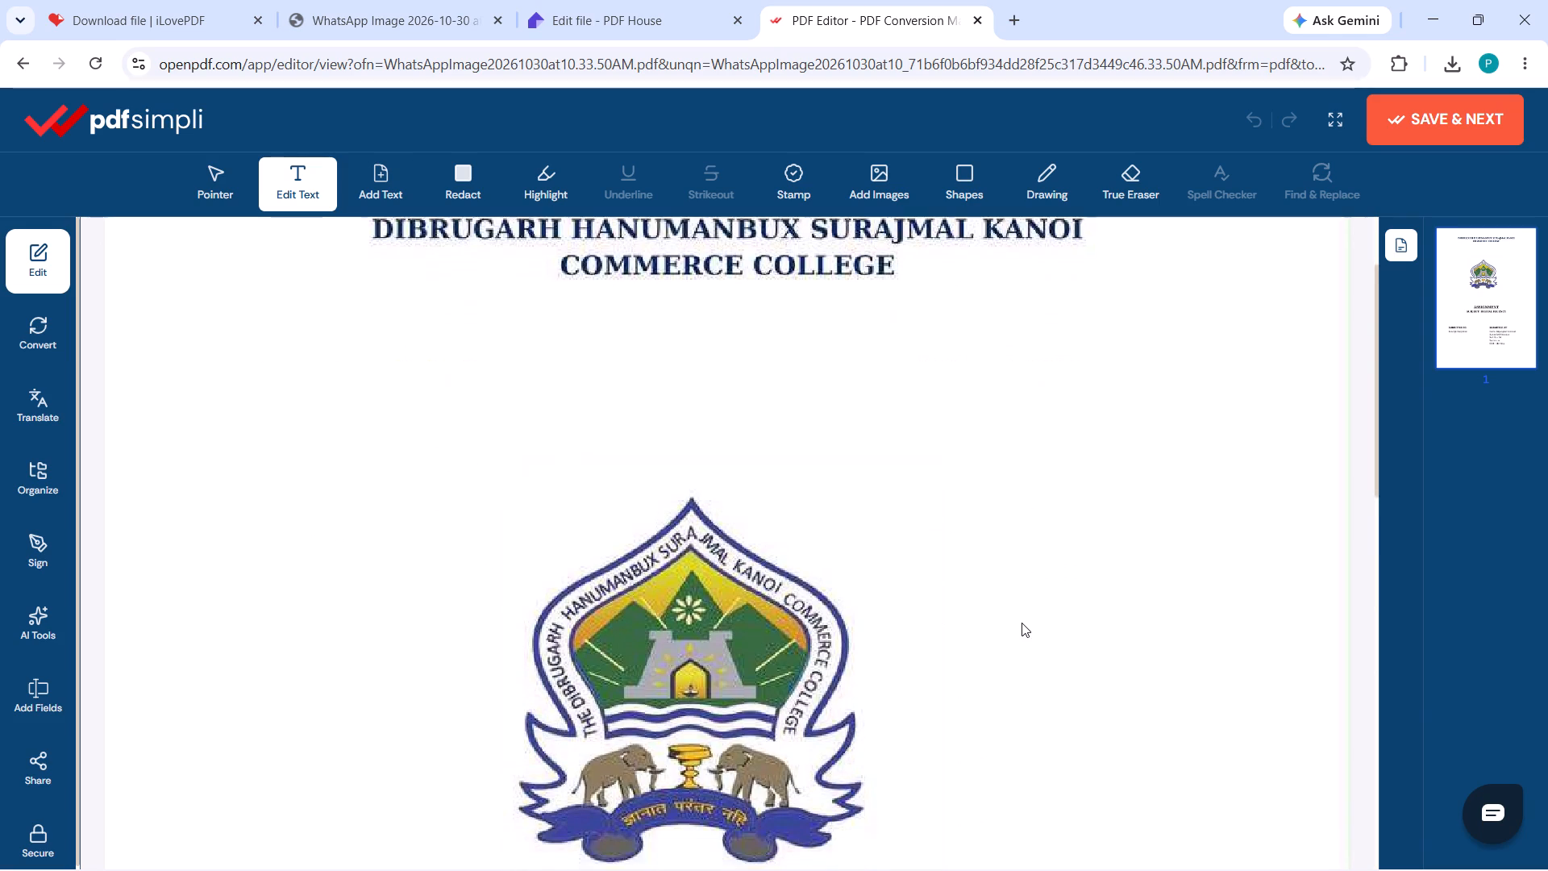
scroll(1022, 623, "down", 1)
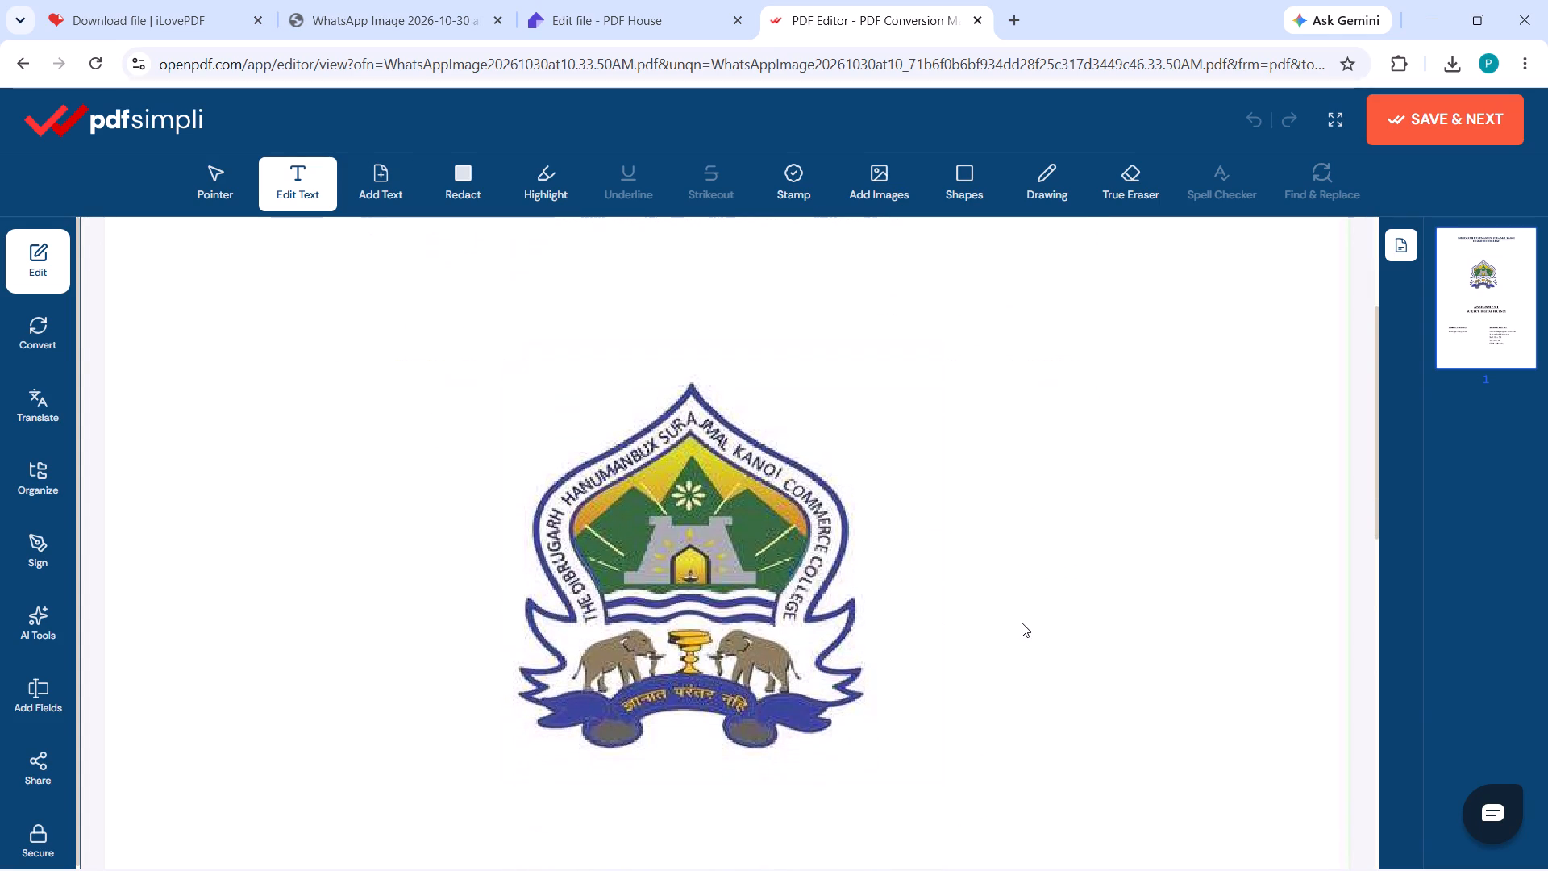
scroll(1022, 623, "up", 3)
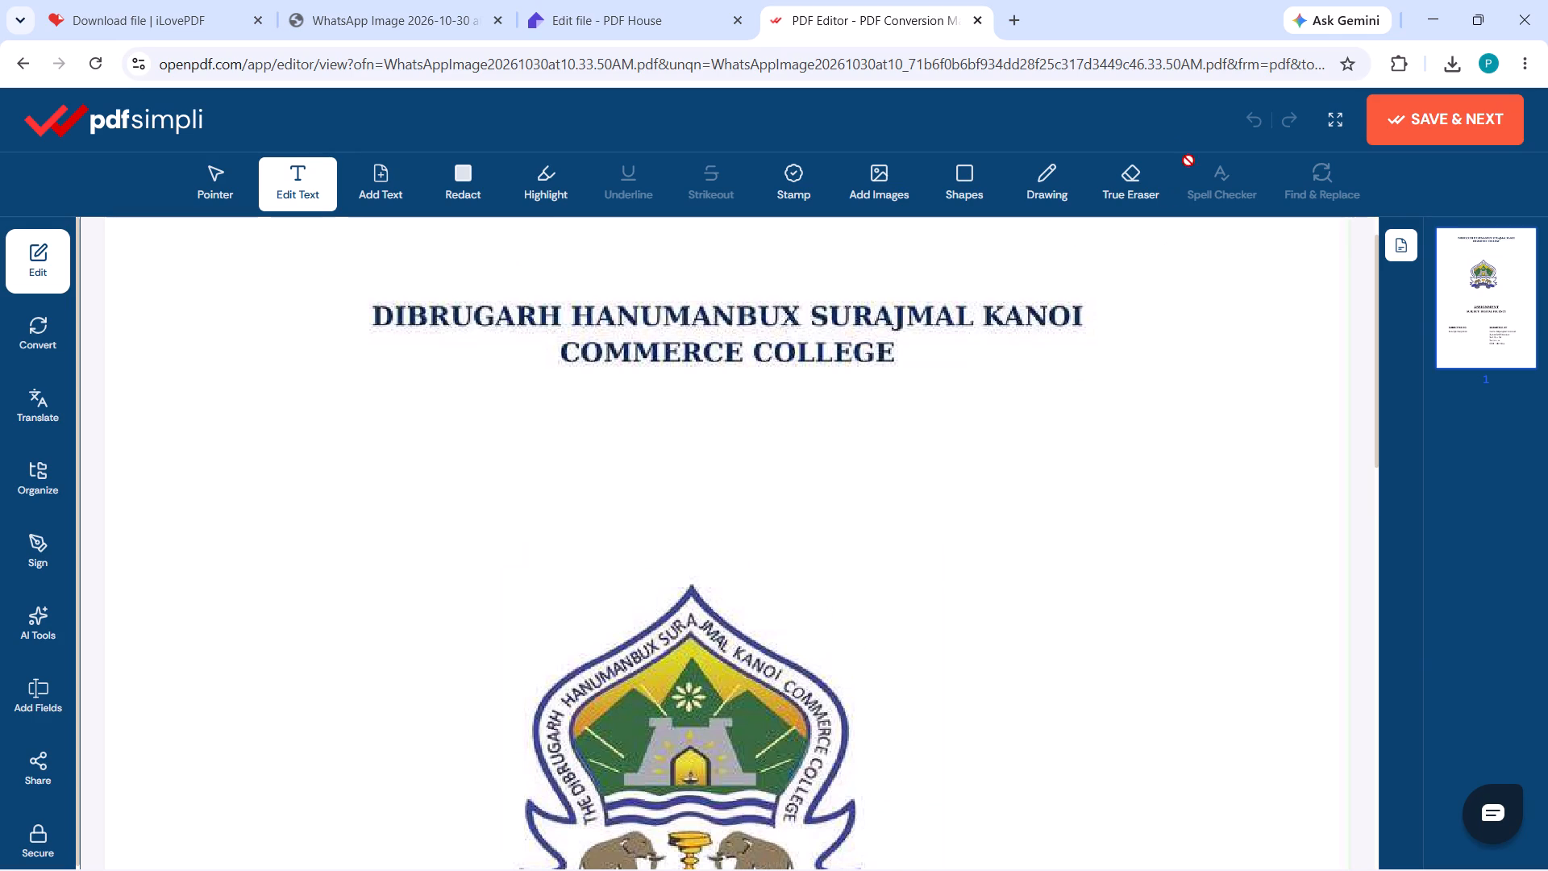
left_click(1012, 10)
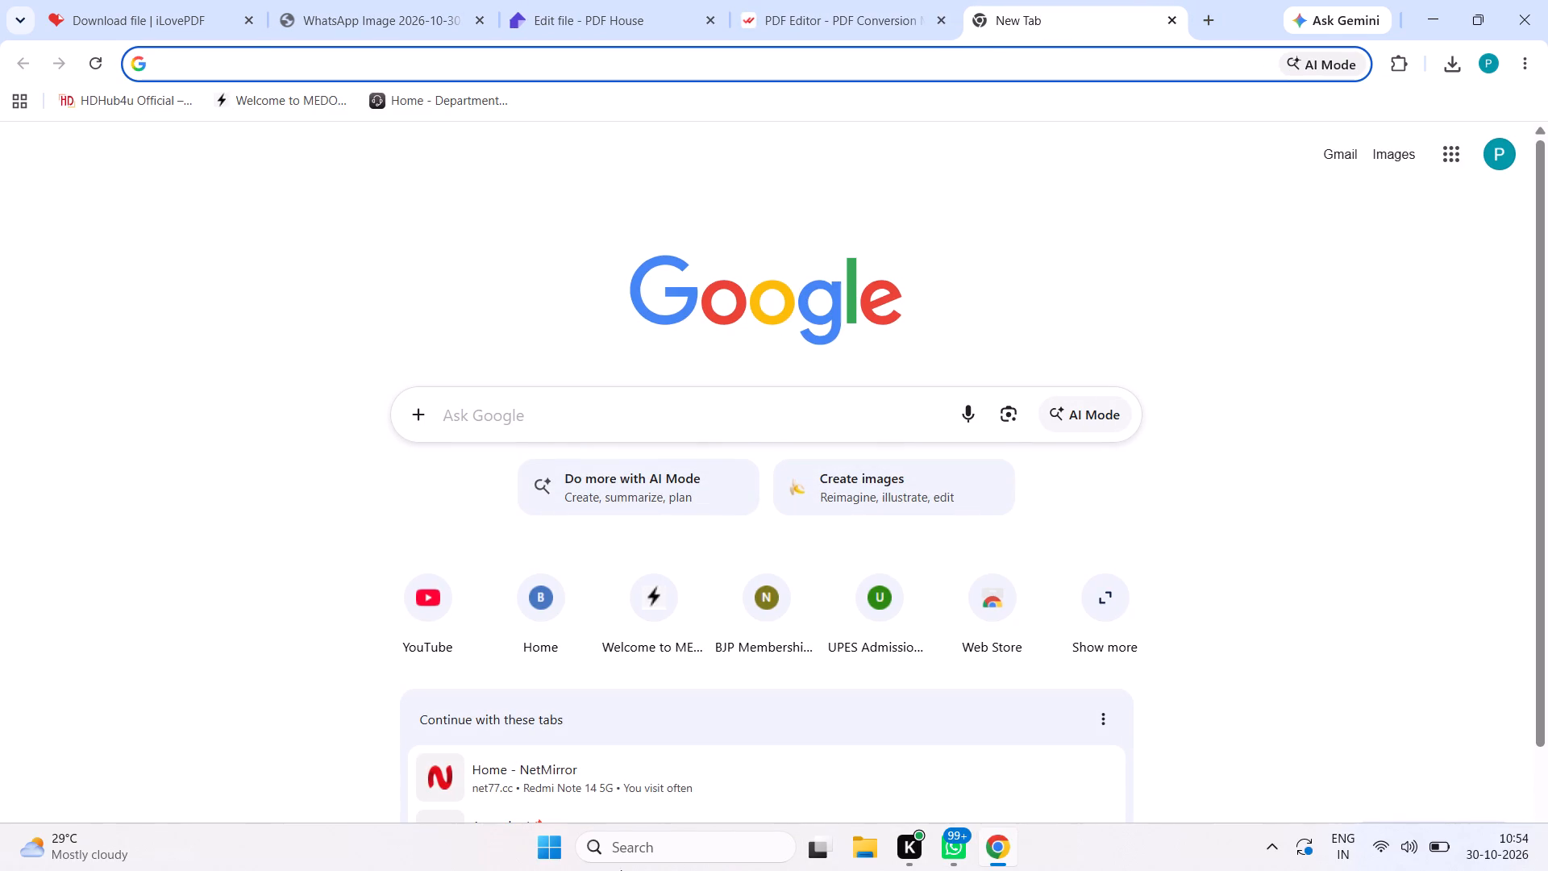
Switch to Microsoft Word and create a blank document.
left_click(547, 840)
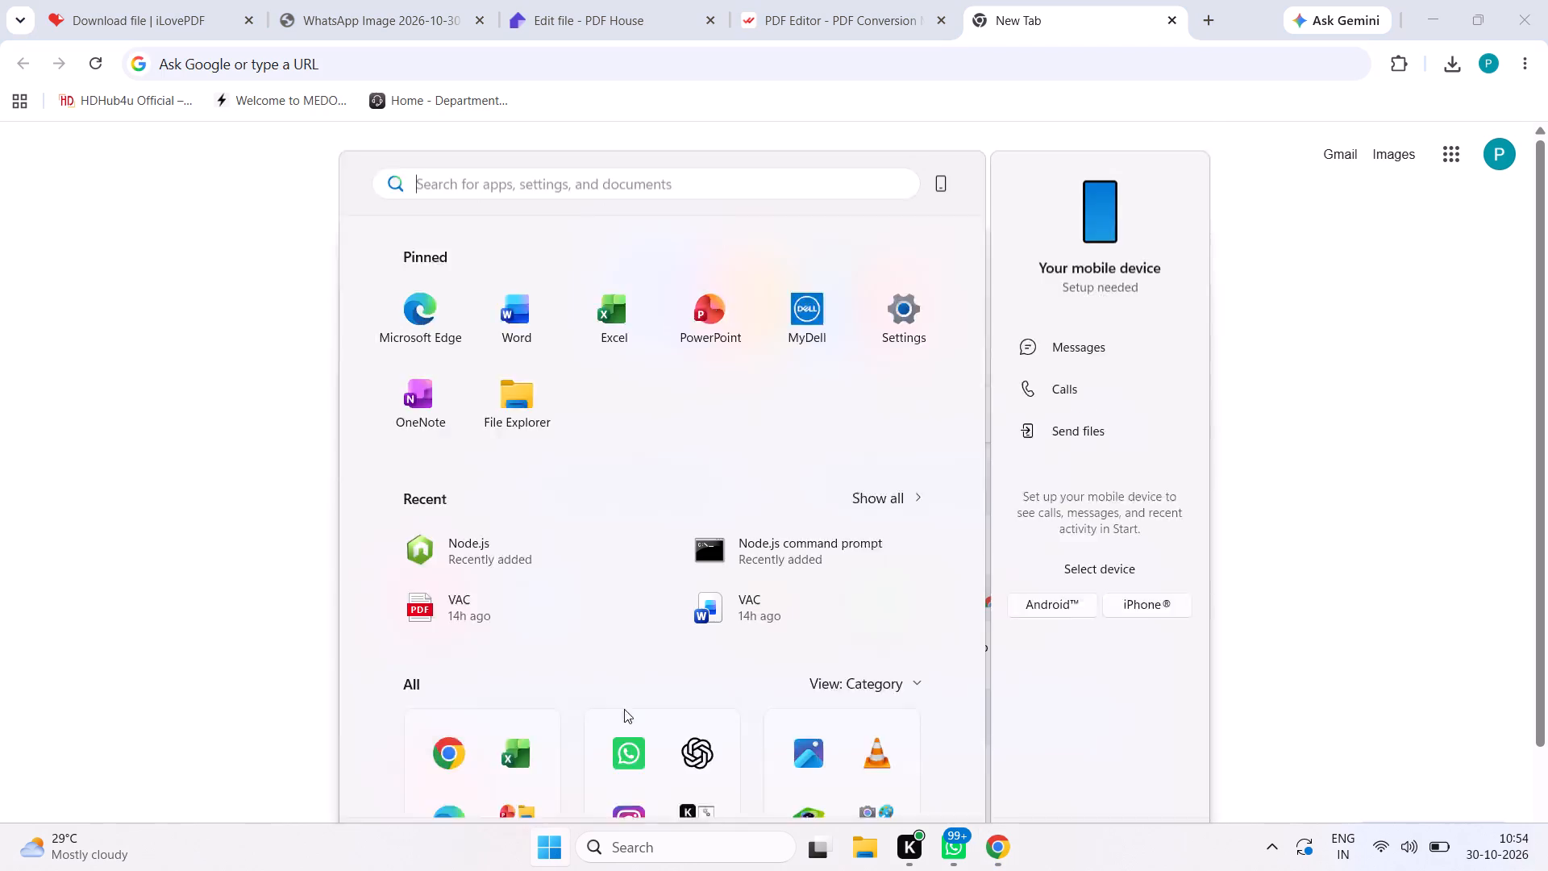
left_click(547, 228)
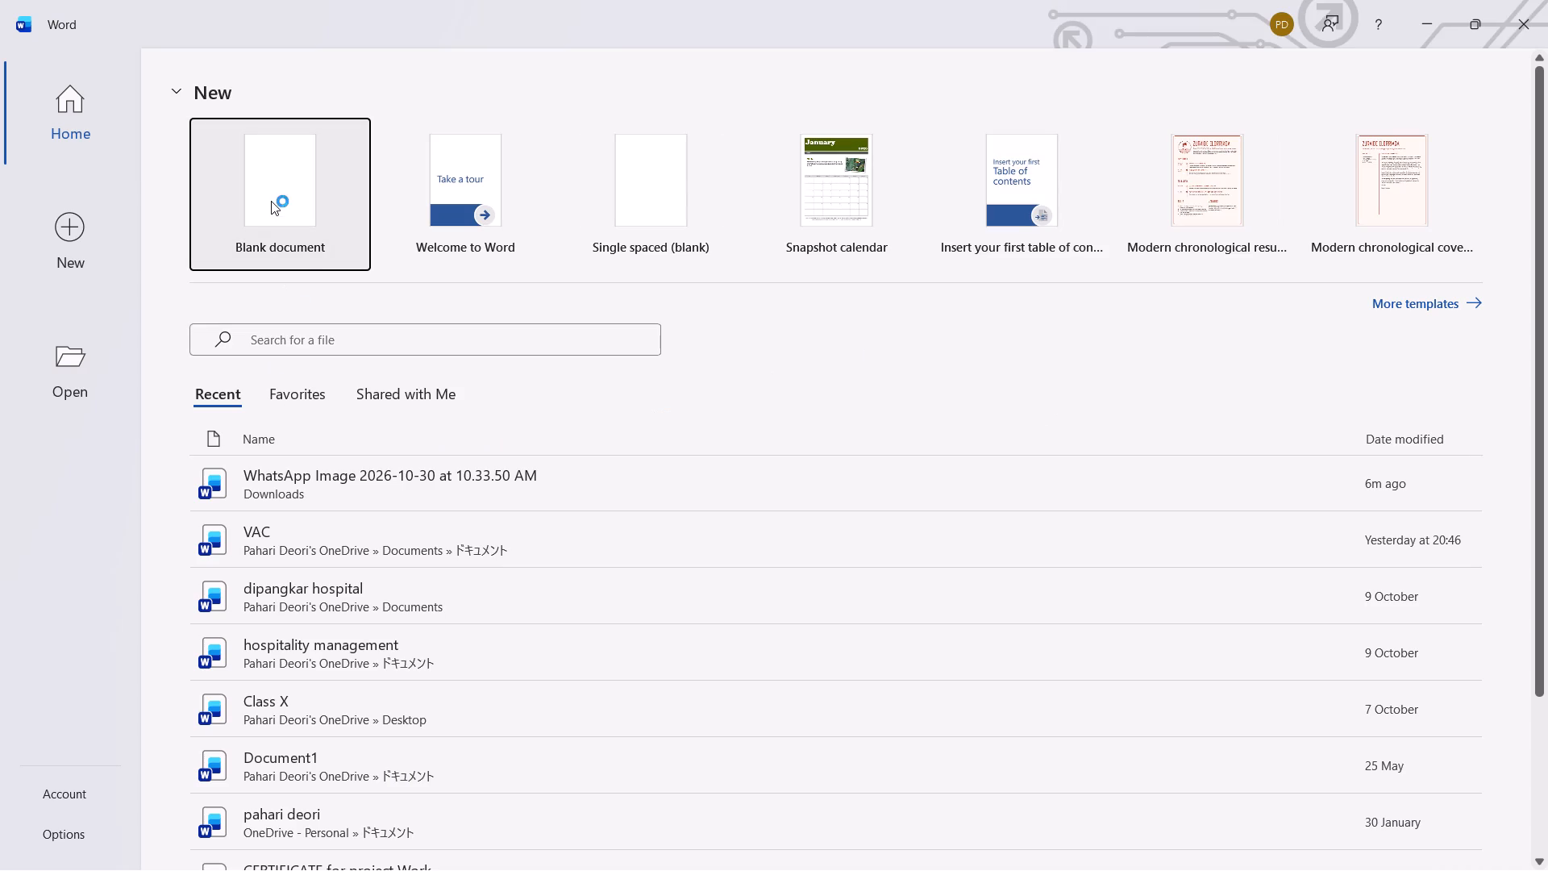
left_click(286, 192)
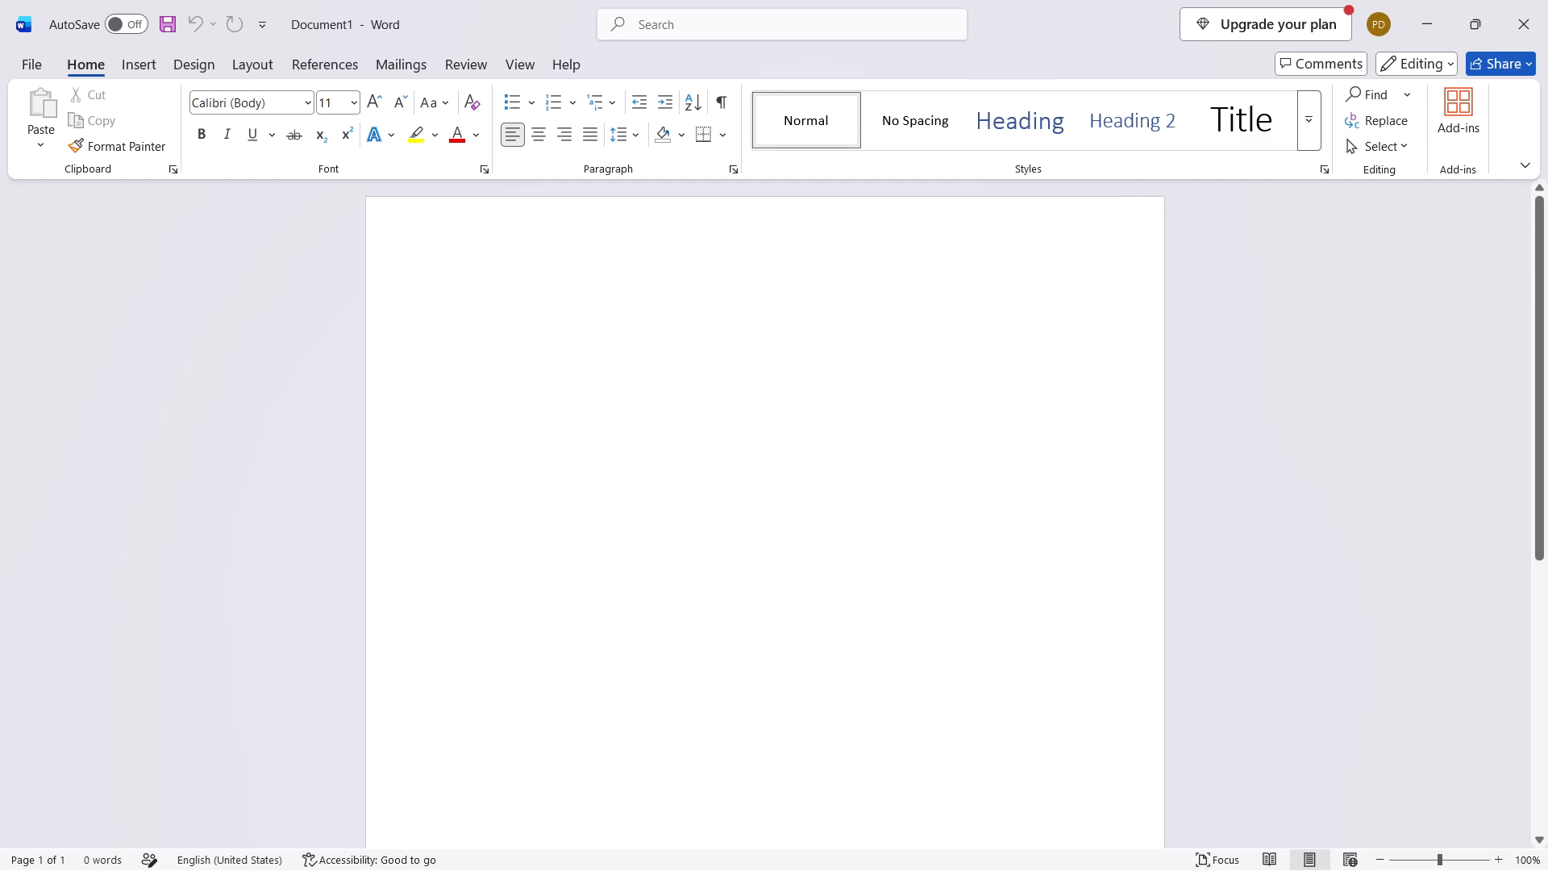
Enter the heading DIBRUGARH HANUMANBOX SURAJMAL KANAOI COMMERCE COLLEGE in capitals on the first line of the blank page.
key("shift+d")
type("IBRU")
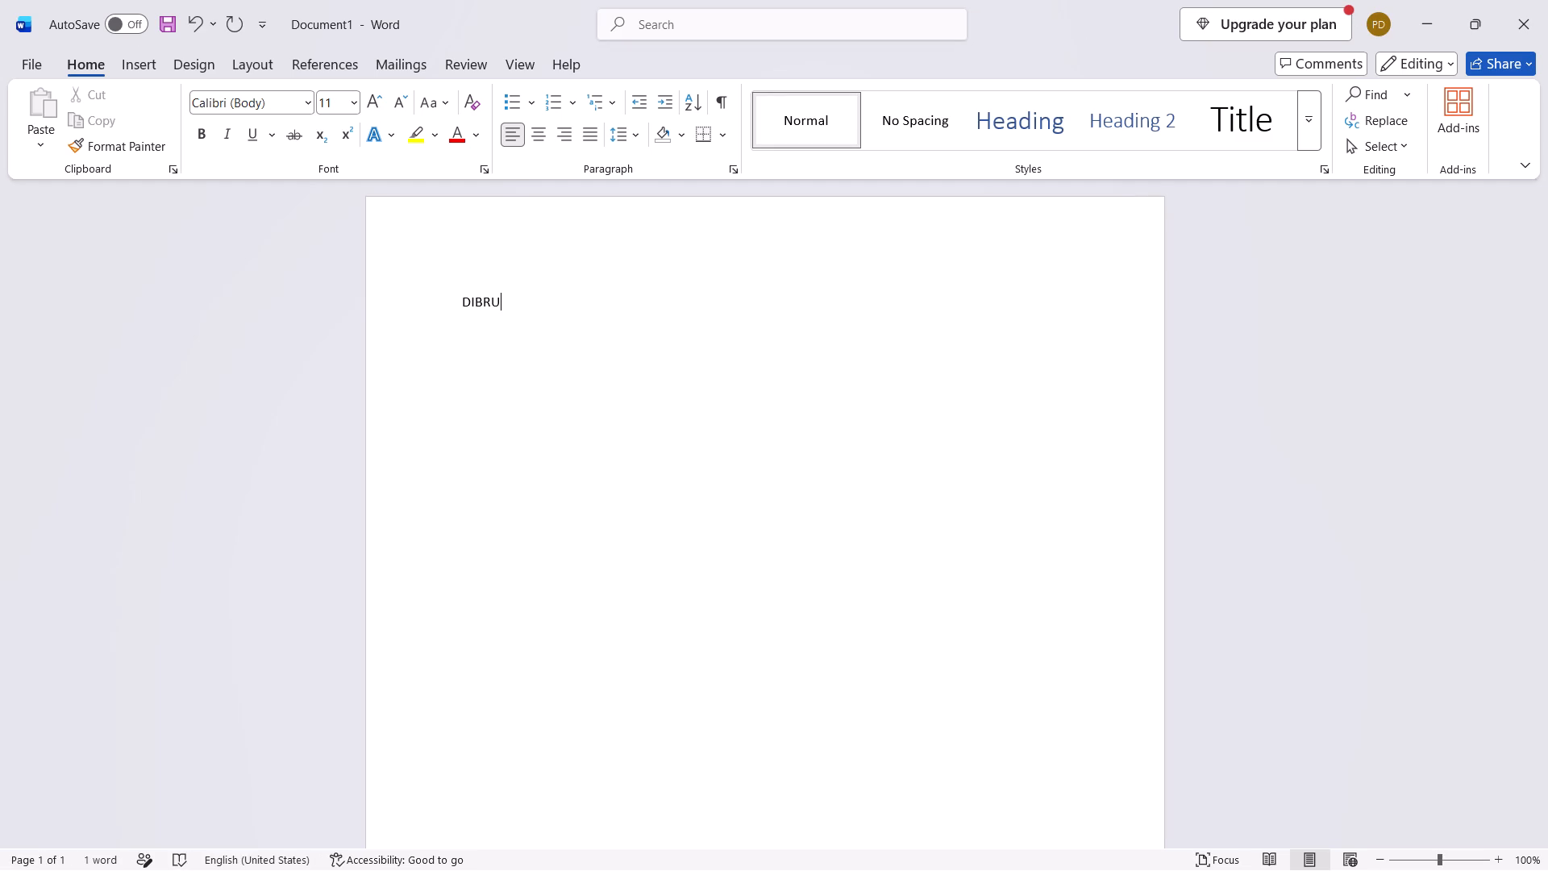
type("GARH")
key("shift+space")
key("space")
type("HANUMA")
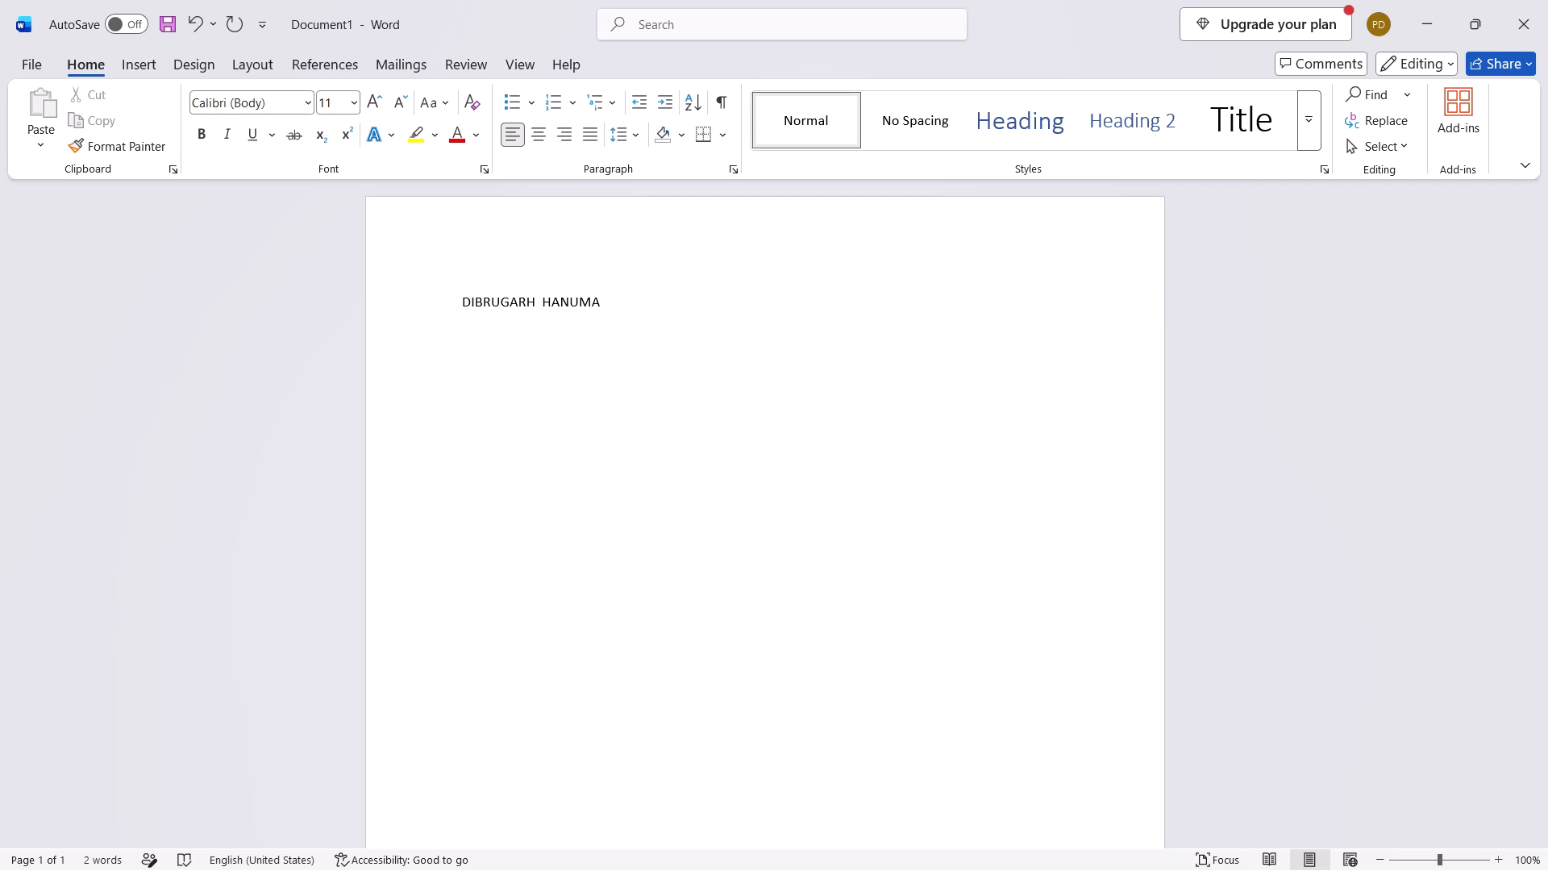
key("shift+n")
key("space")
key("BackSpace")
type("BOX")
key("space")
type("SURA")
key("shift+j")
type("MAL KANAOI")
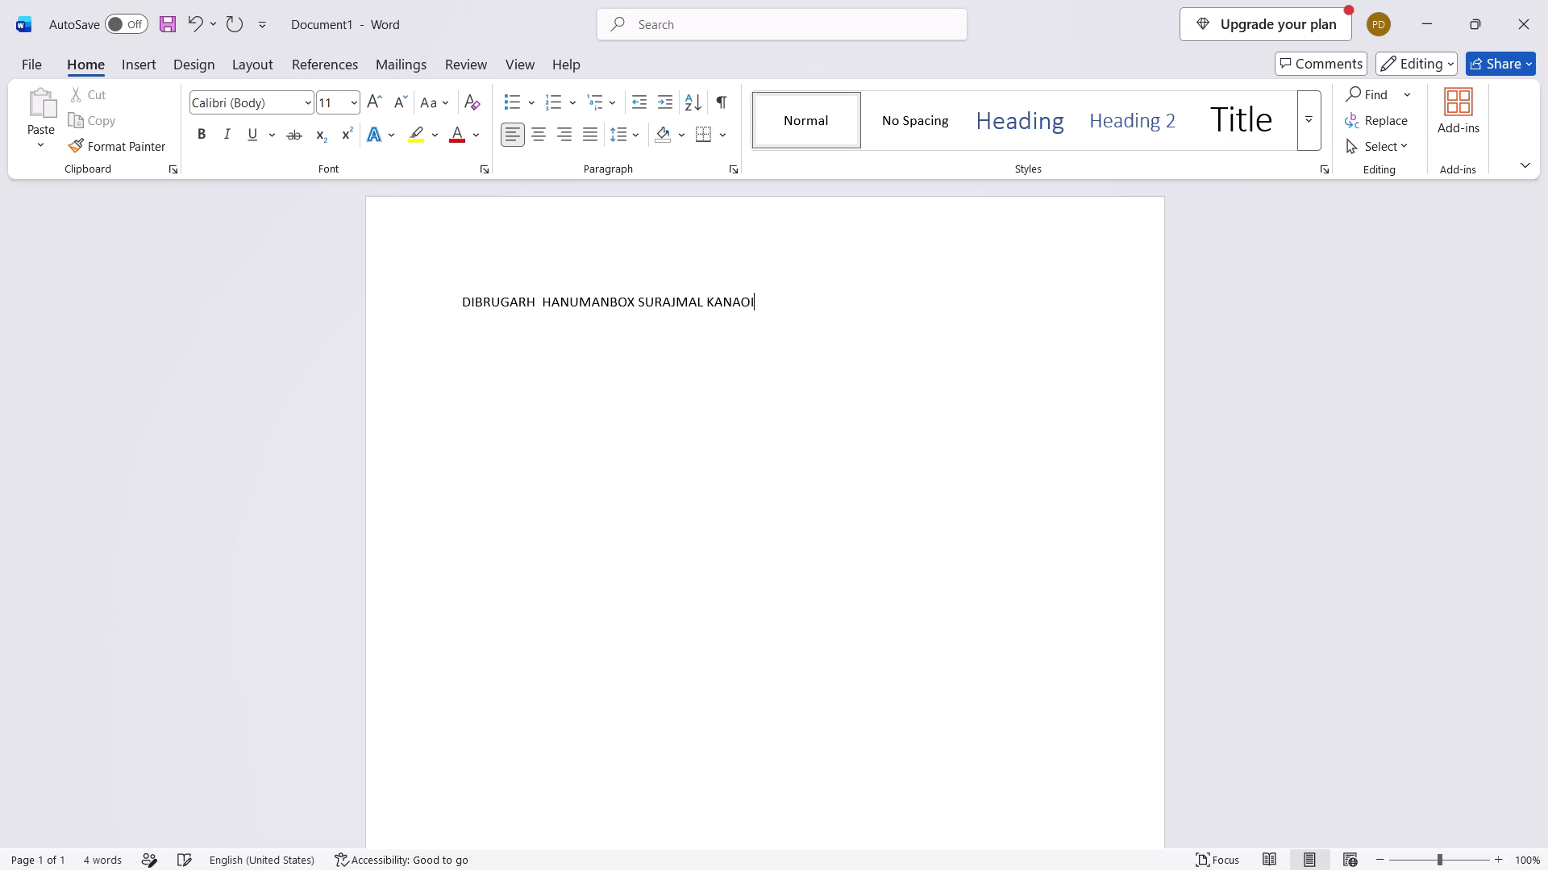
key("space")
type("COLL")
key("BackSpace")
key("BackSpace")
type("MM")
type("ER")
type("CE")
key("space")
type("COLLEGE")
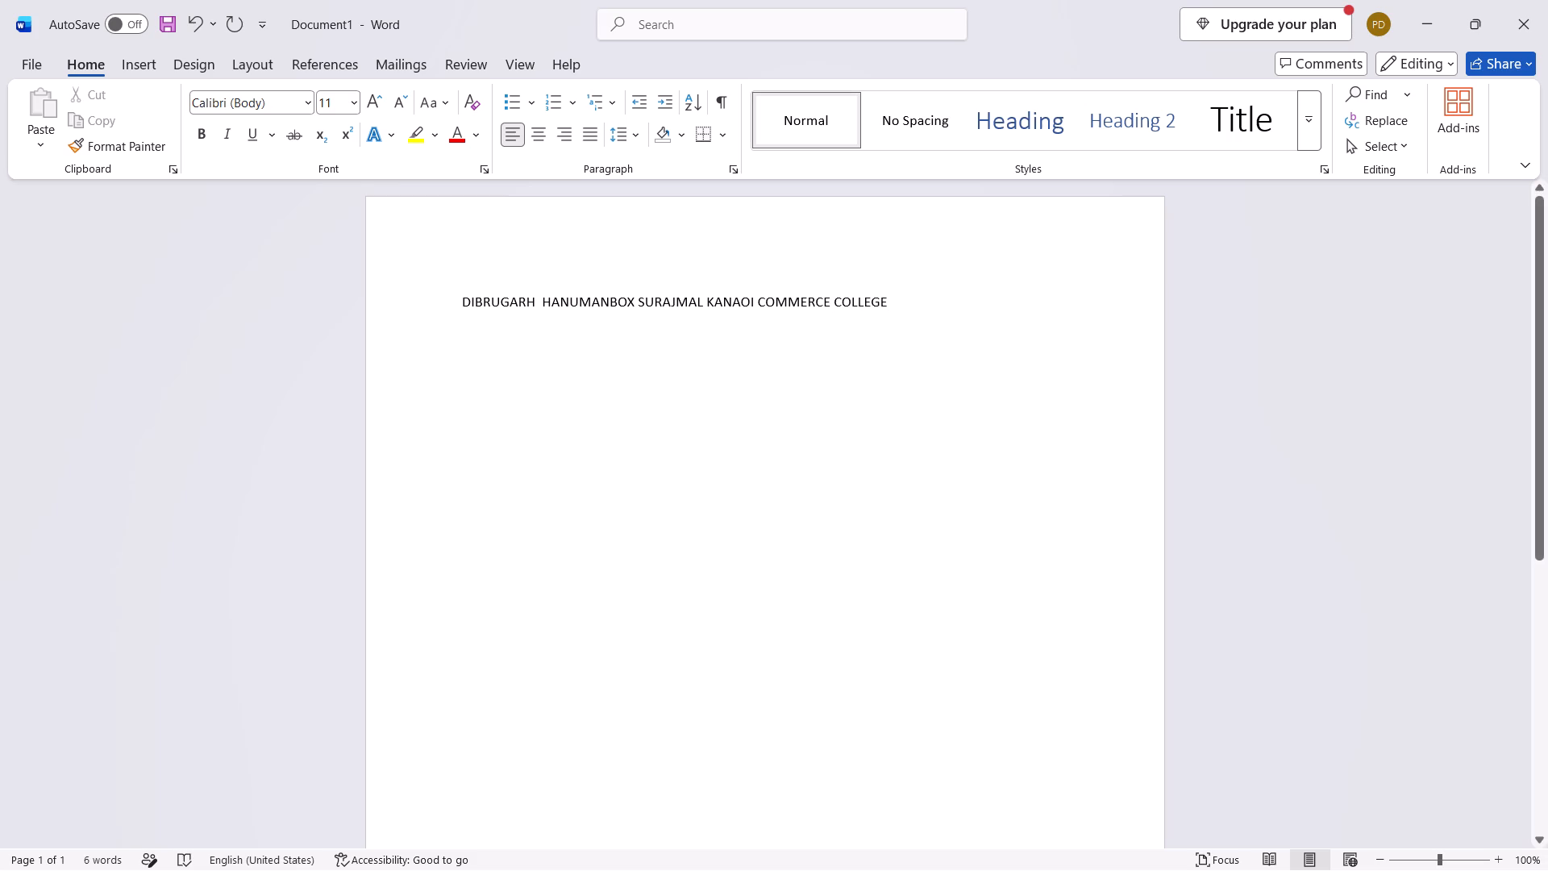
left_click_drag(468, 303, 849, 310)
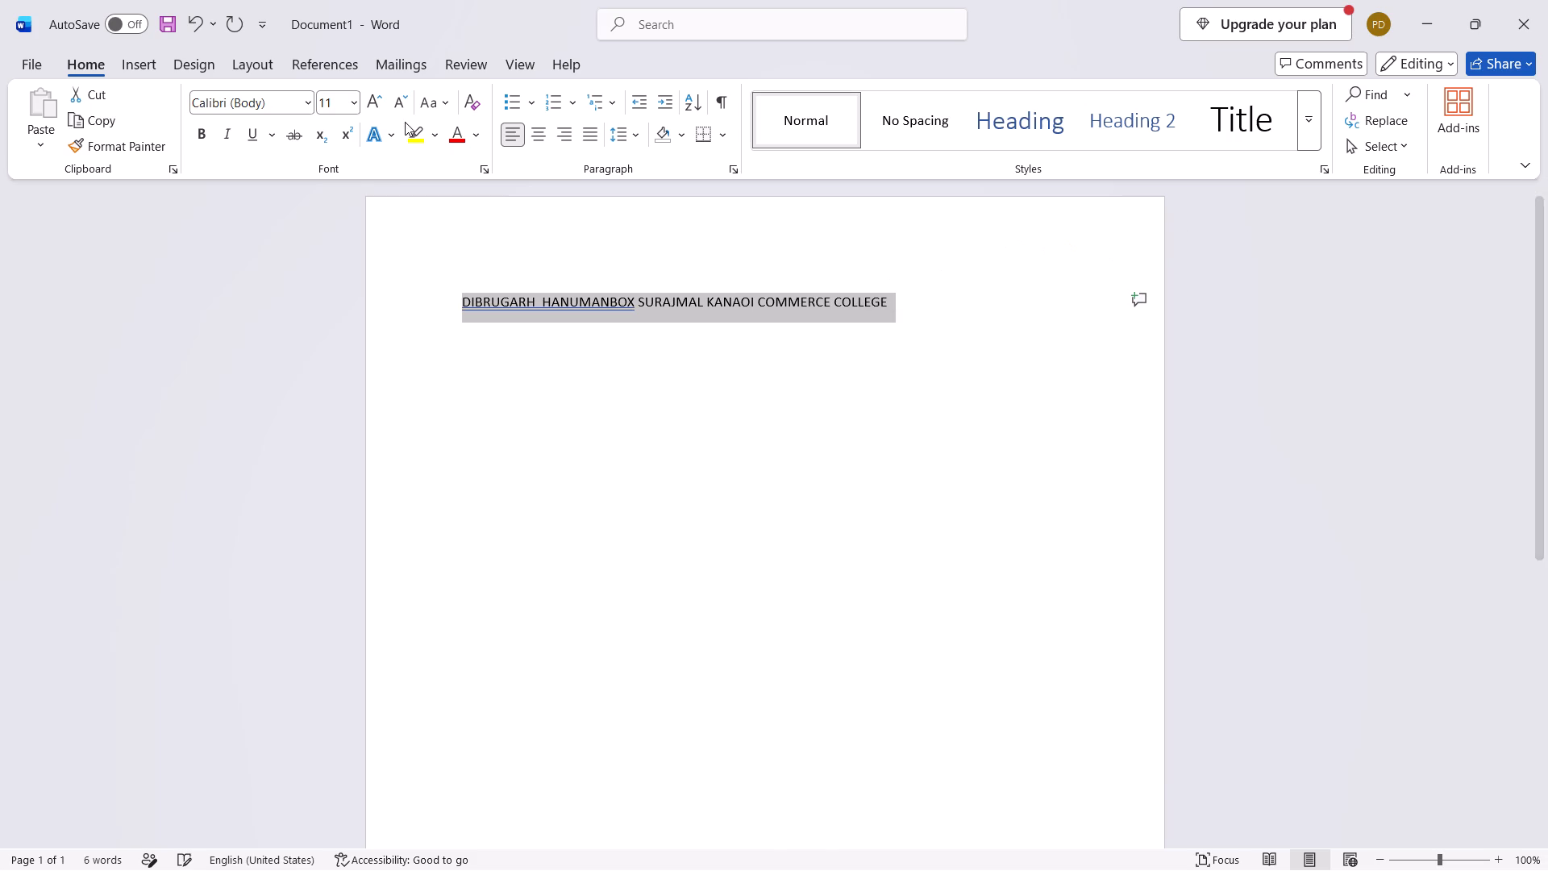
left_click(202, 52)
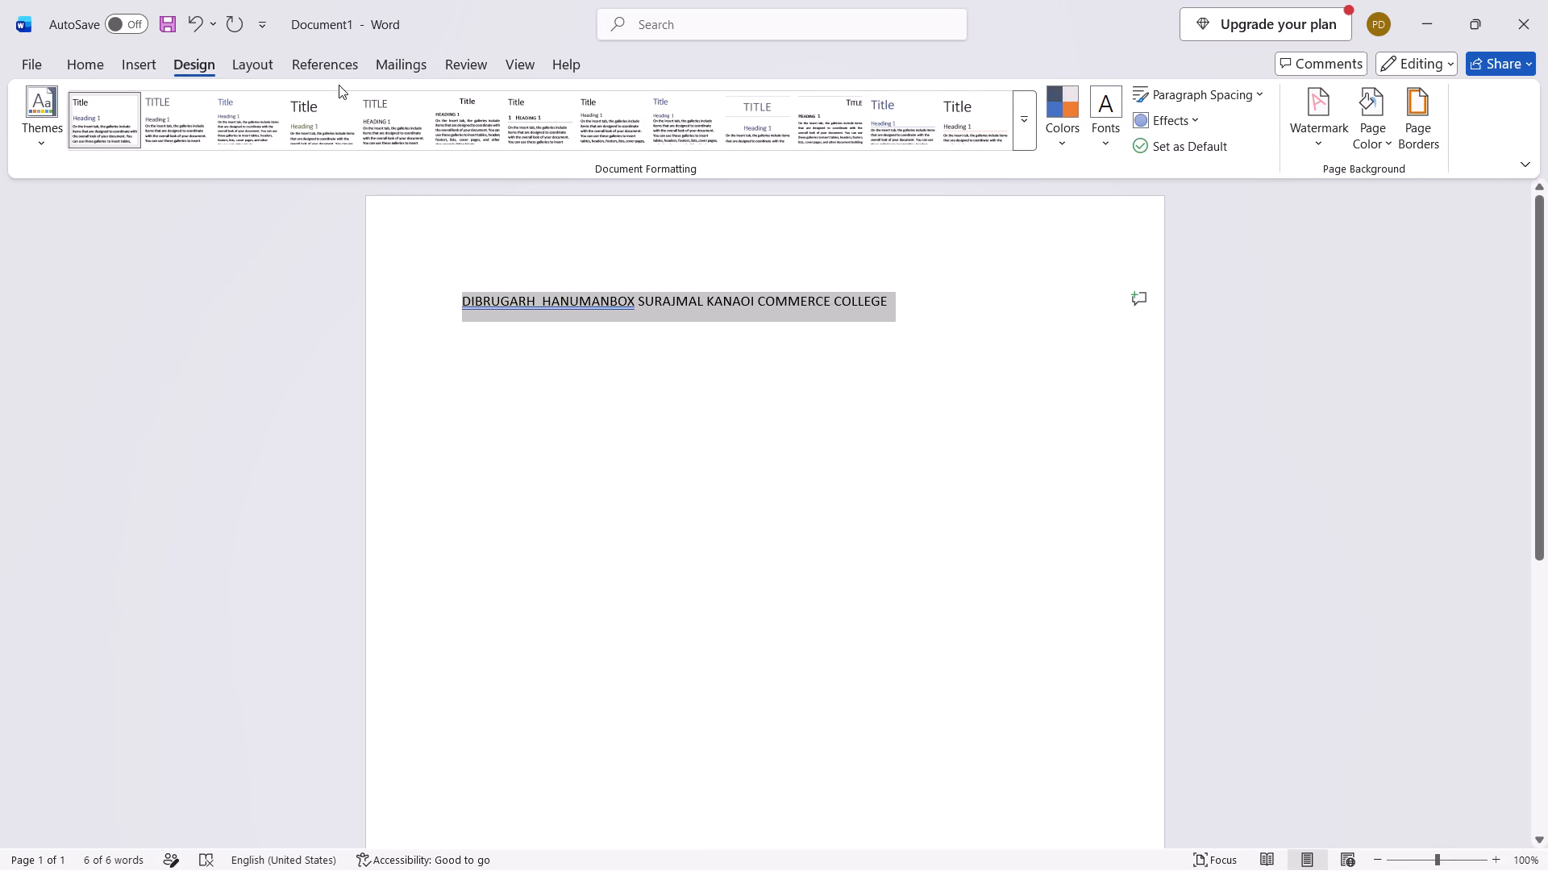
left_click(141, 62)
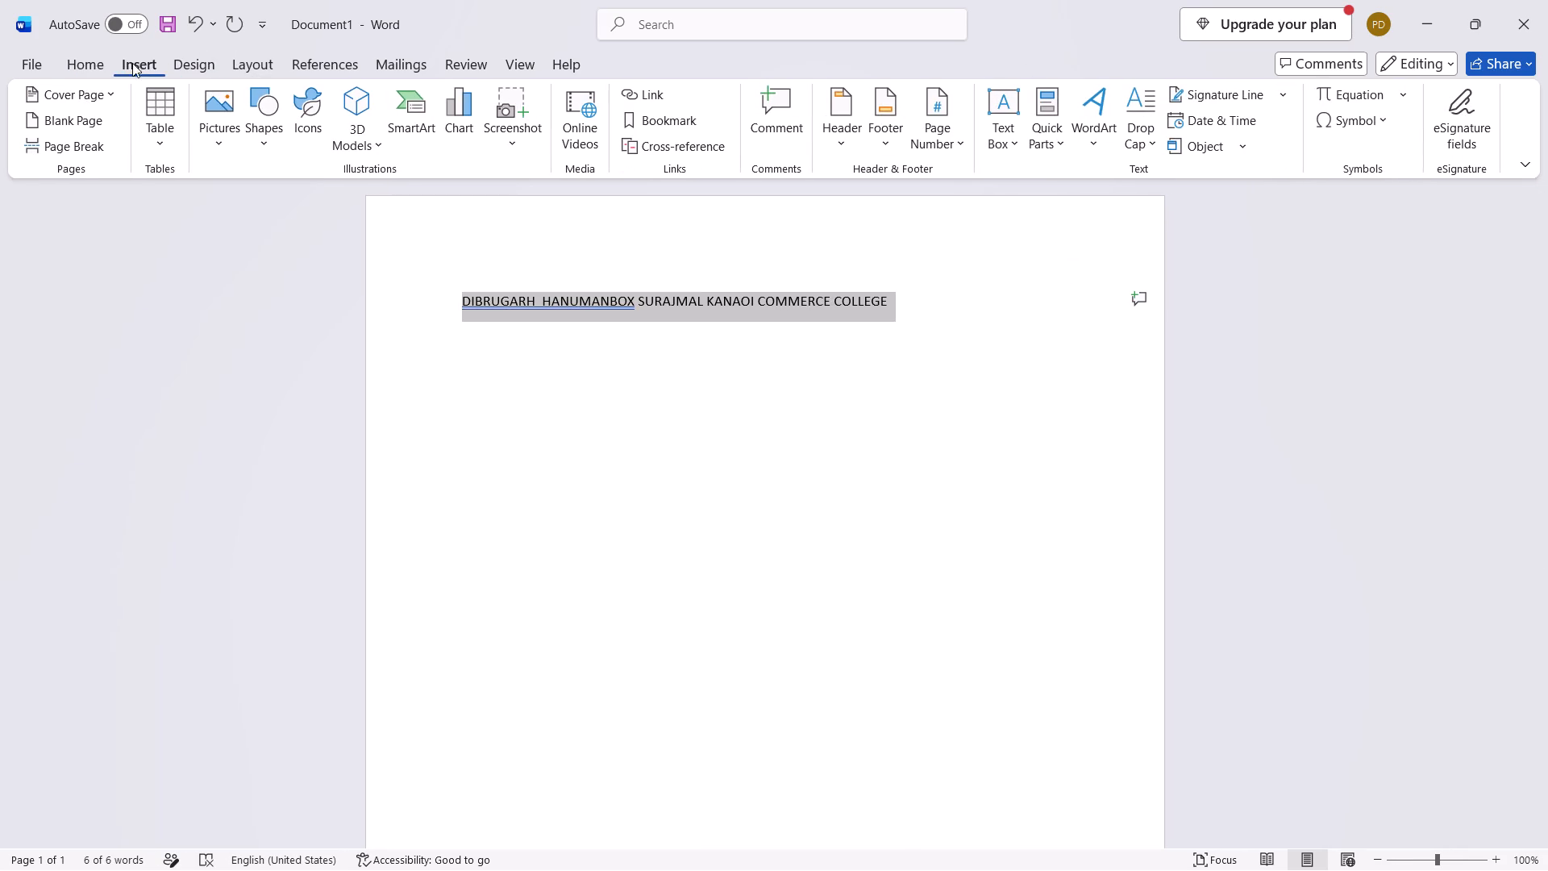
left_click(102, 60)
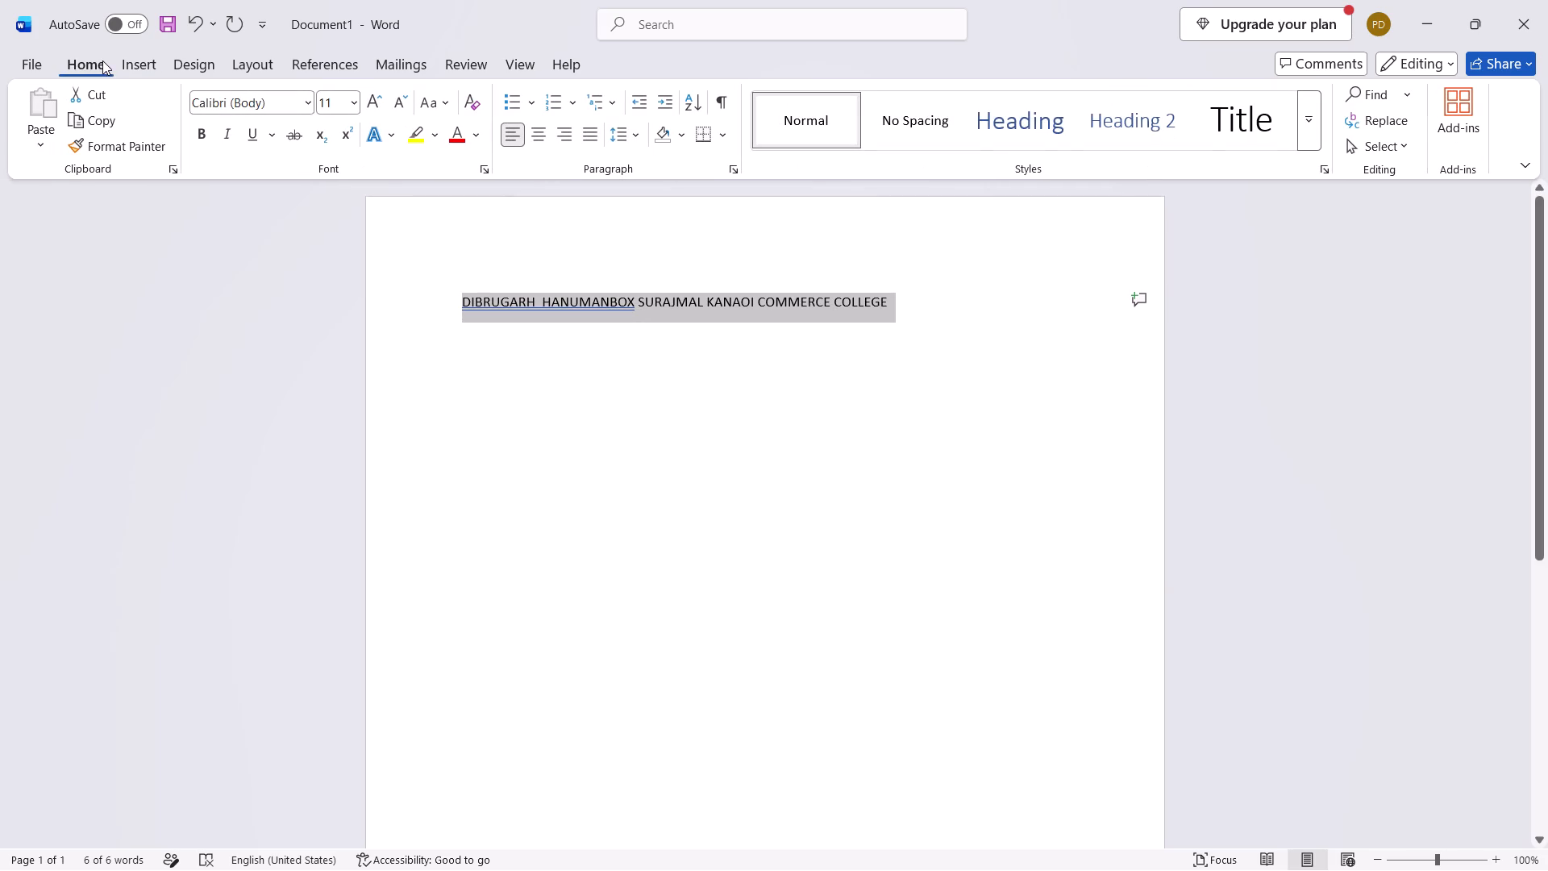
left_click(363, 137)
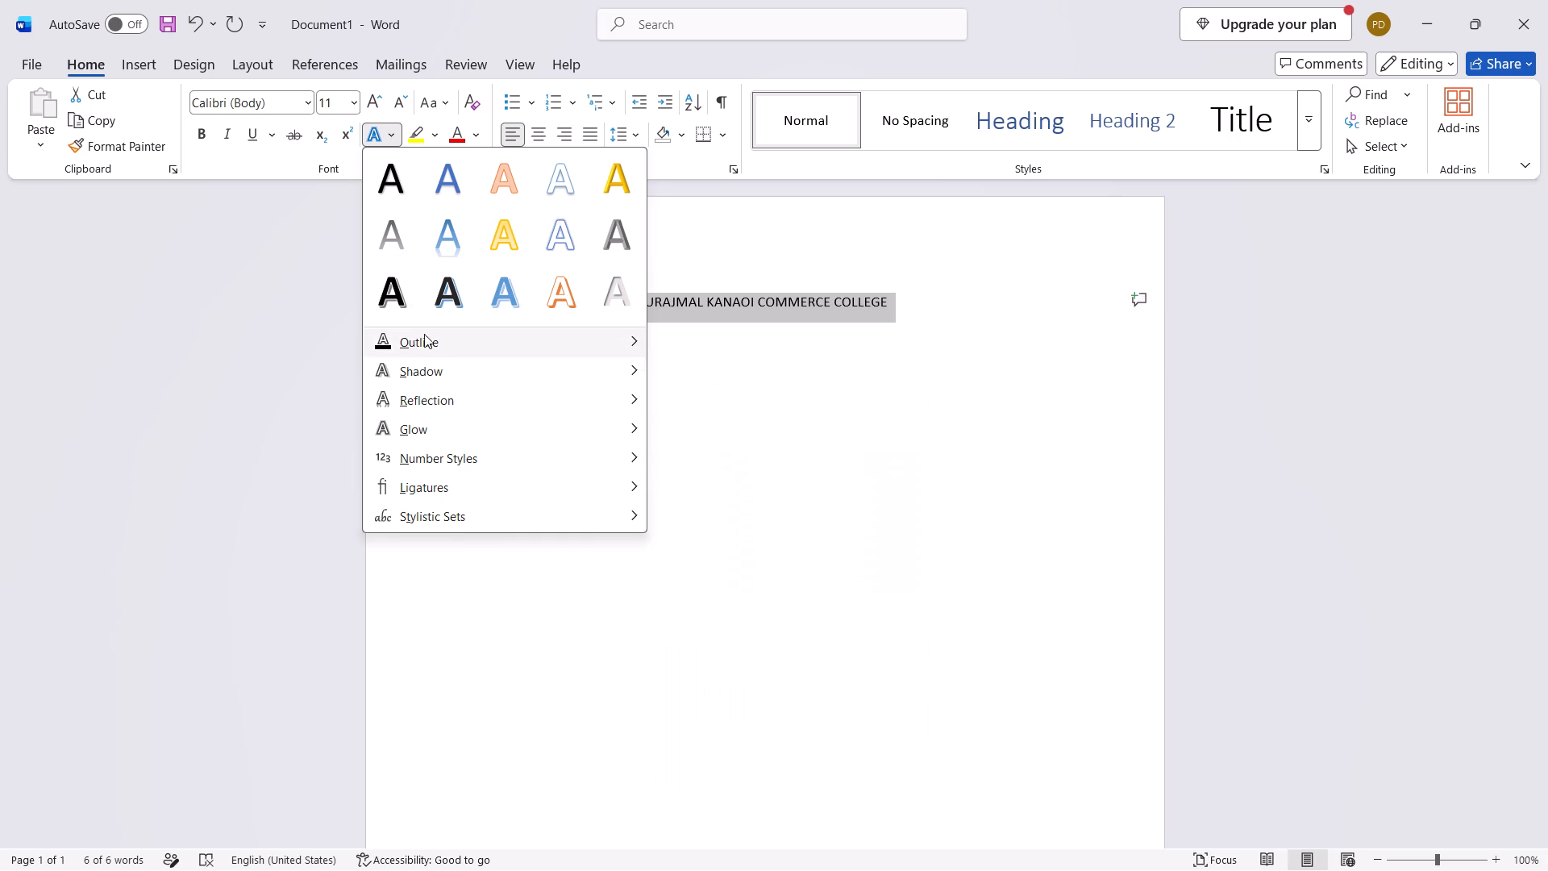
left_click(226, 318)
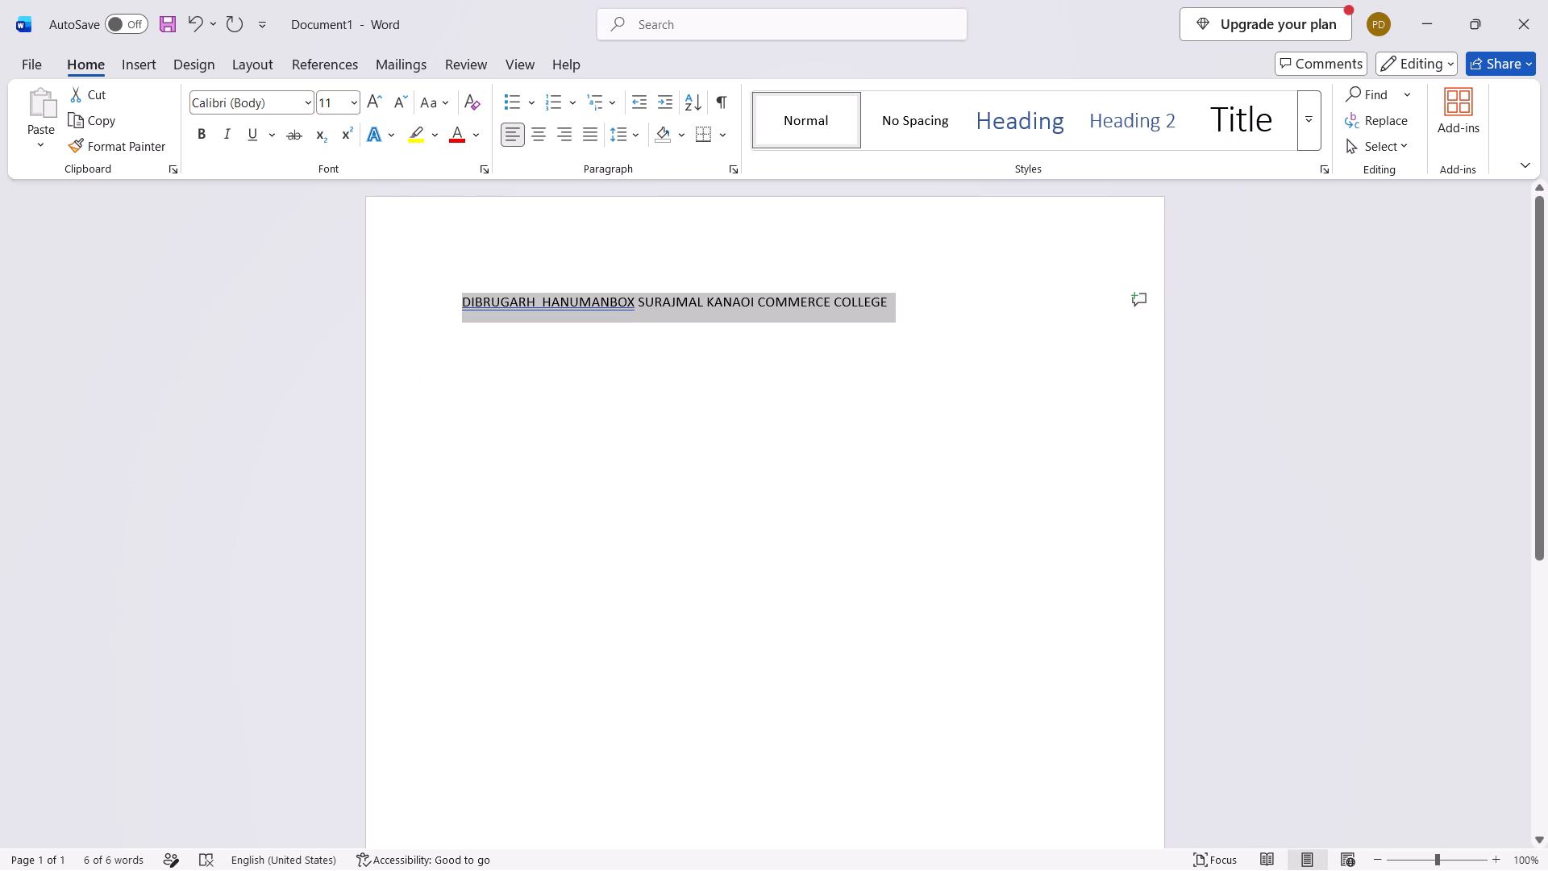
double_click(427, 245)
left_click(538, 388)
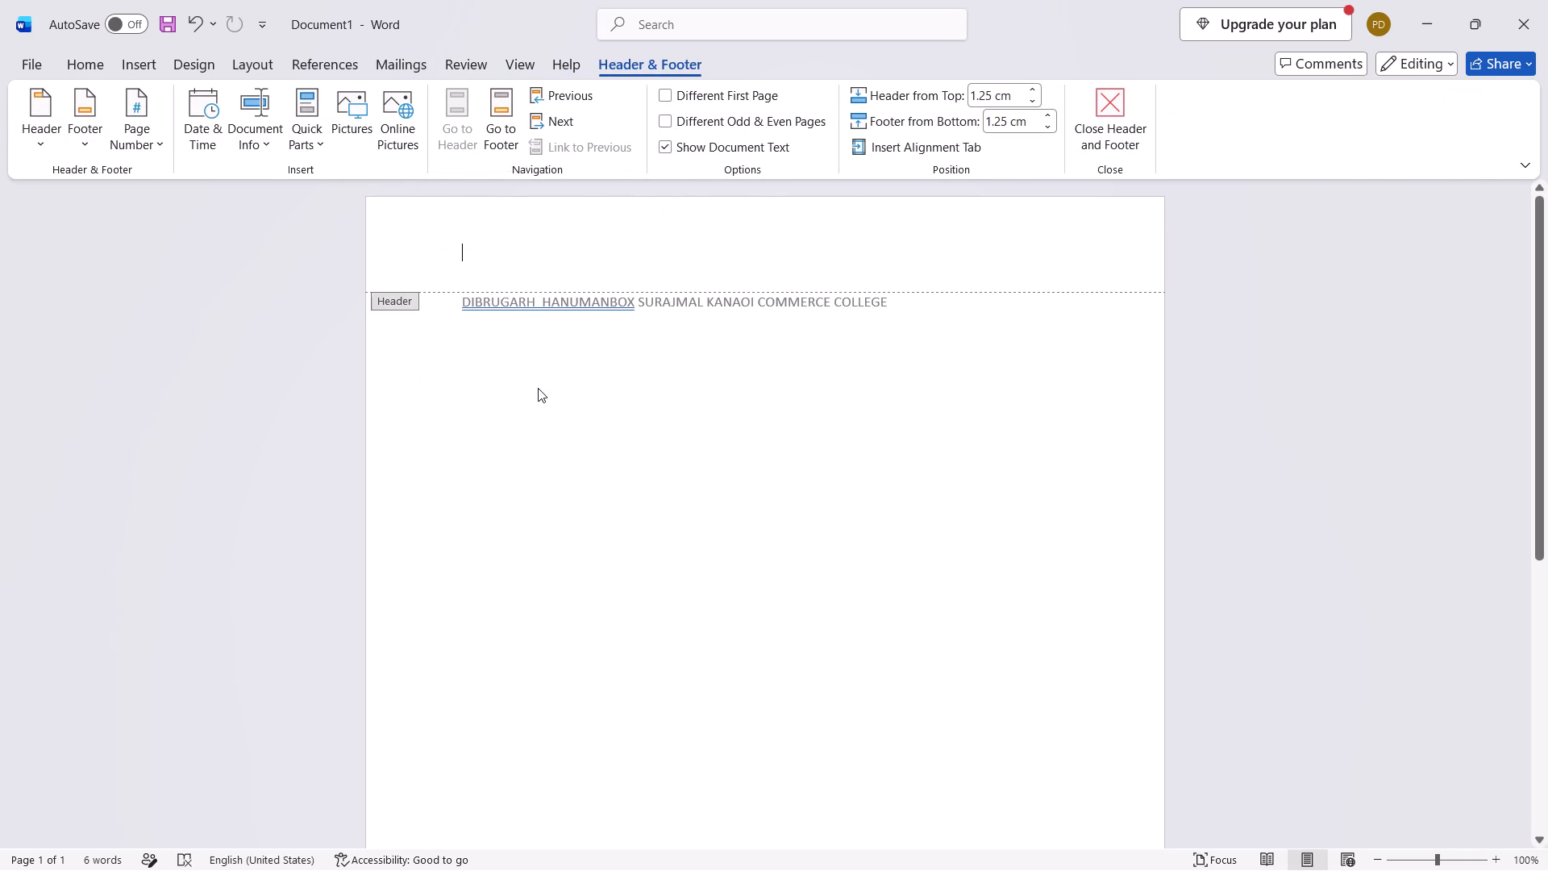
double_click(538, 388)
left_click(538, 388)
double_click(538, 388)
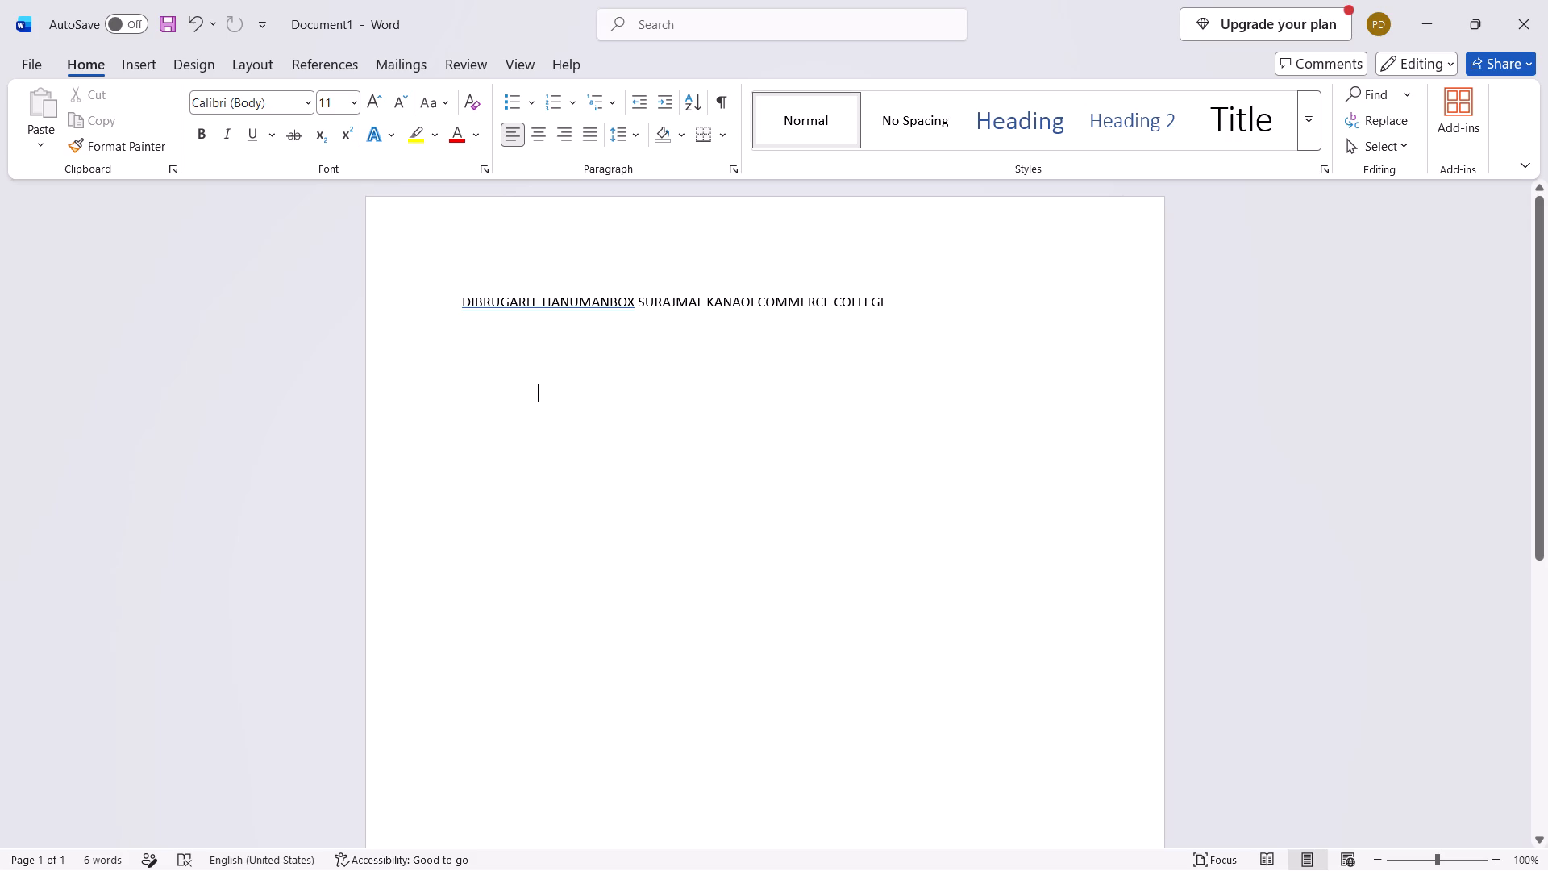
Make the entire college name heading bold.
left_click_drag(474, 296, 724, 290)
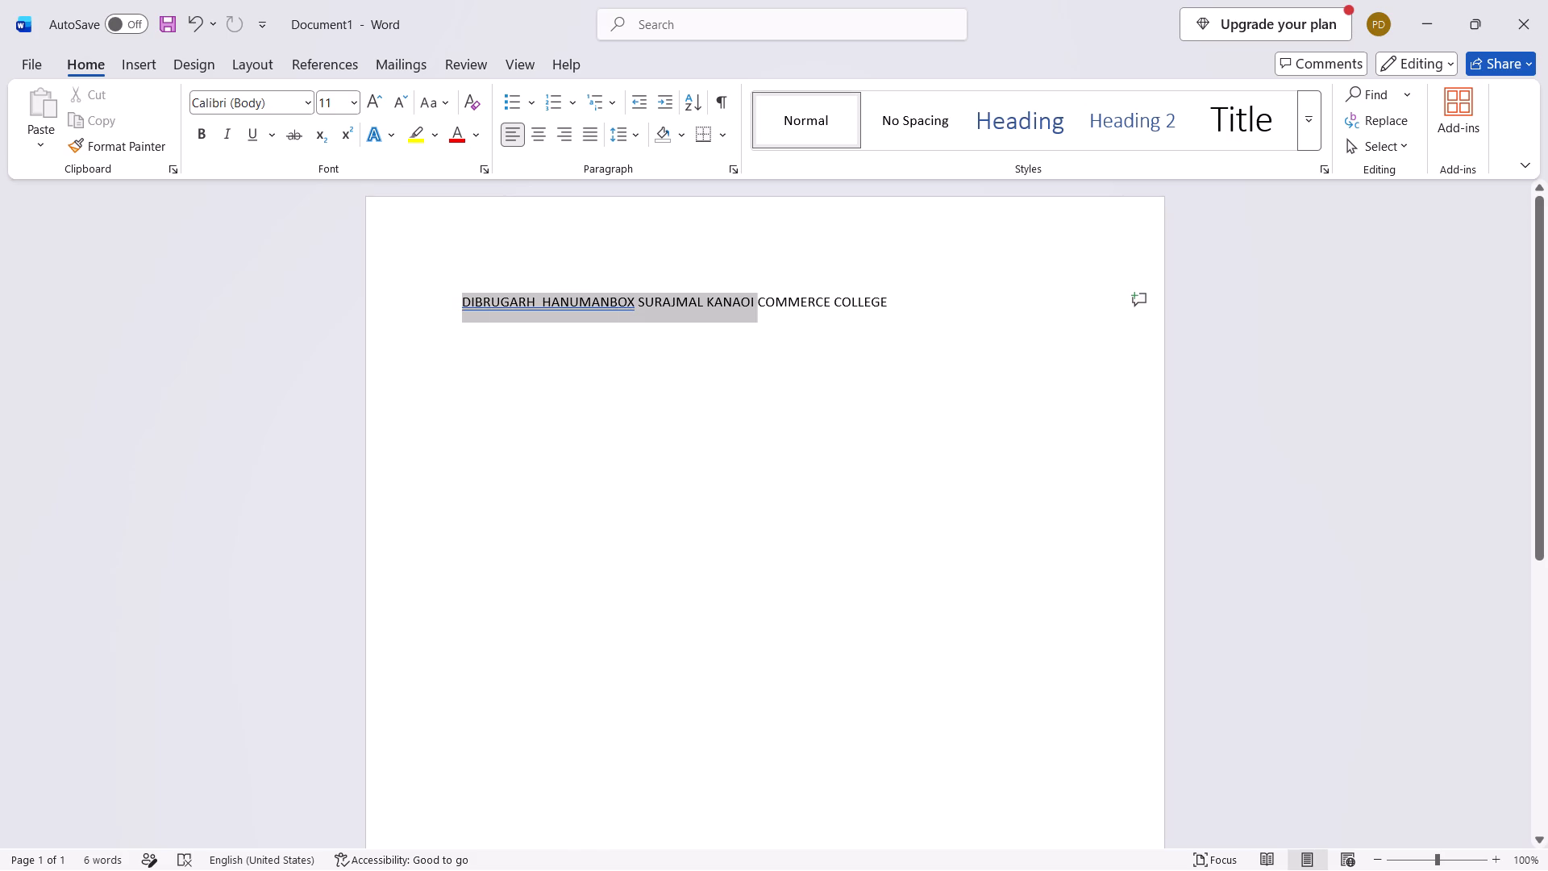
left_click_drag(724, 290, 847, 294)
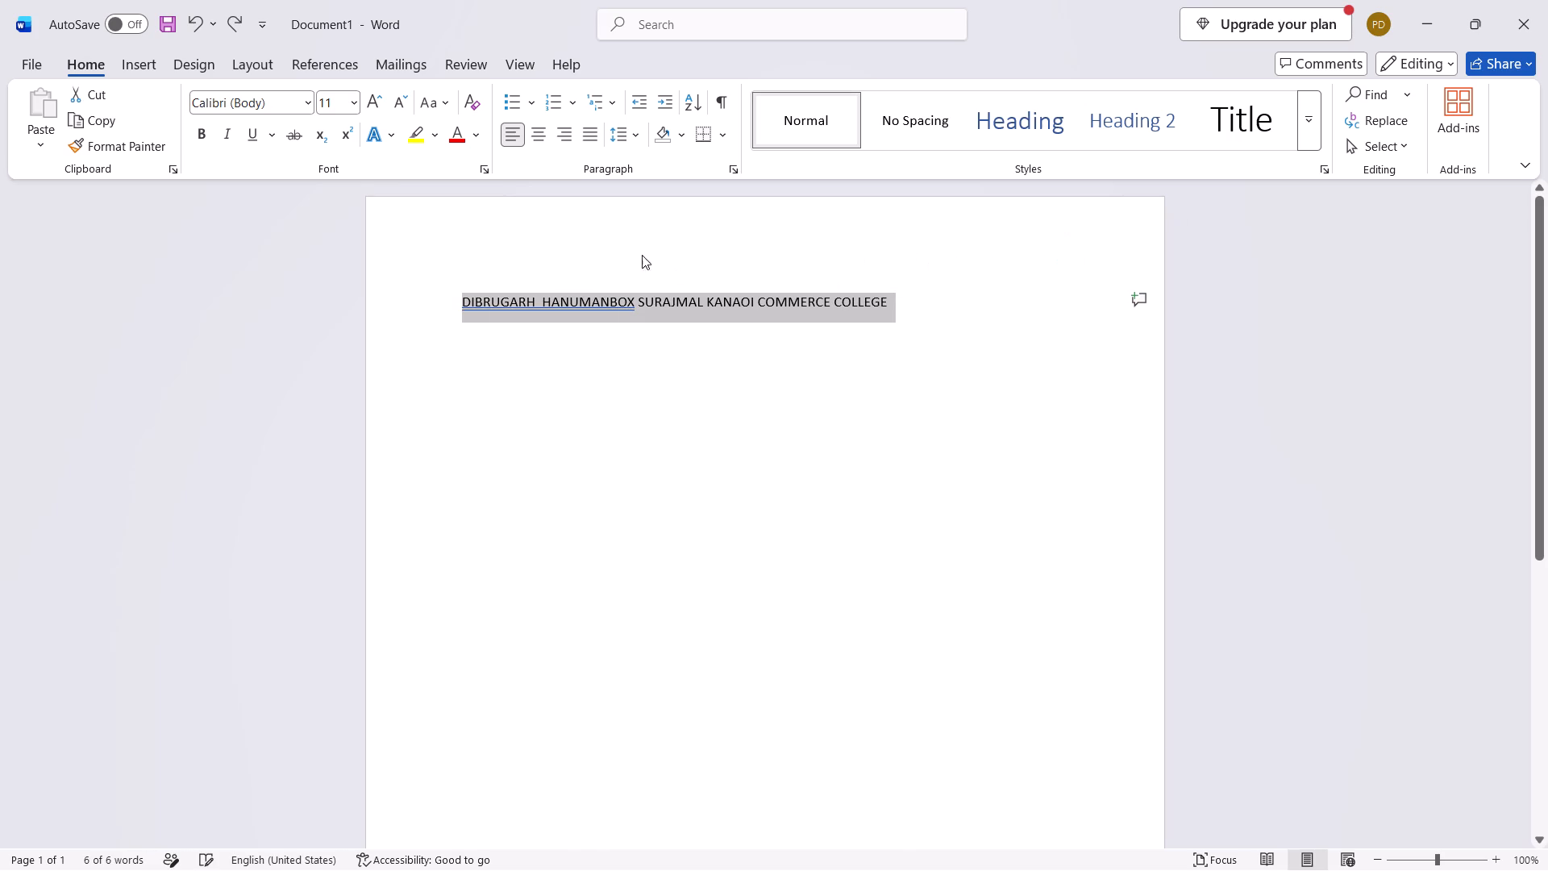
left_click(359, 109)
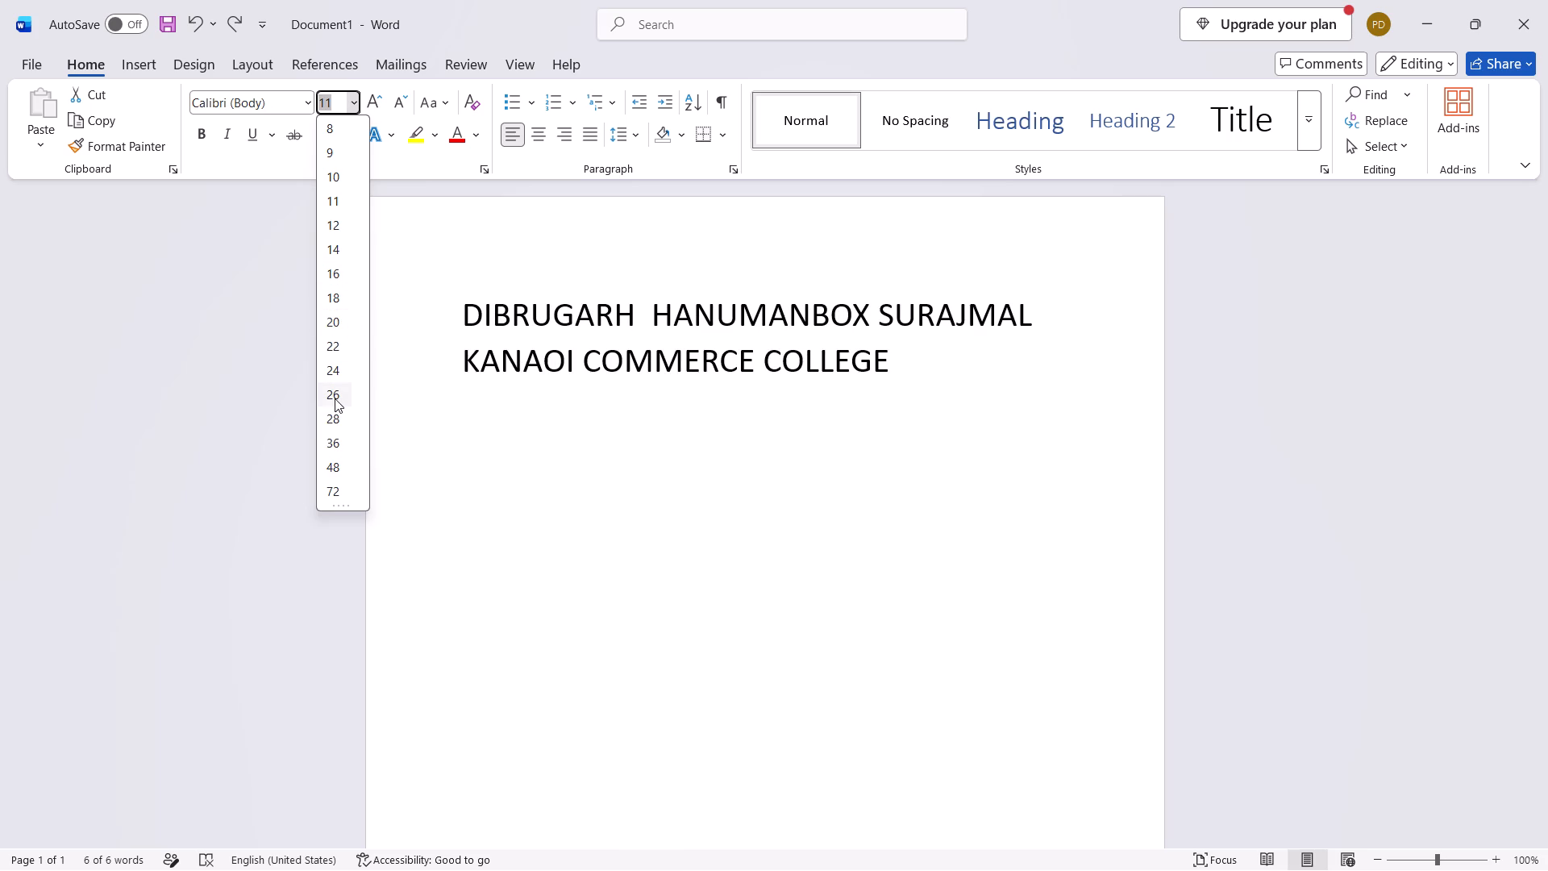
left_click(203, 134)
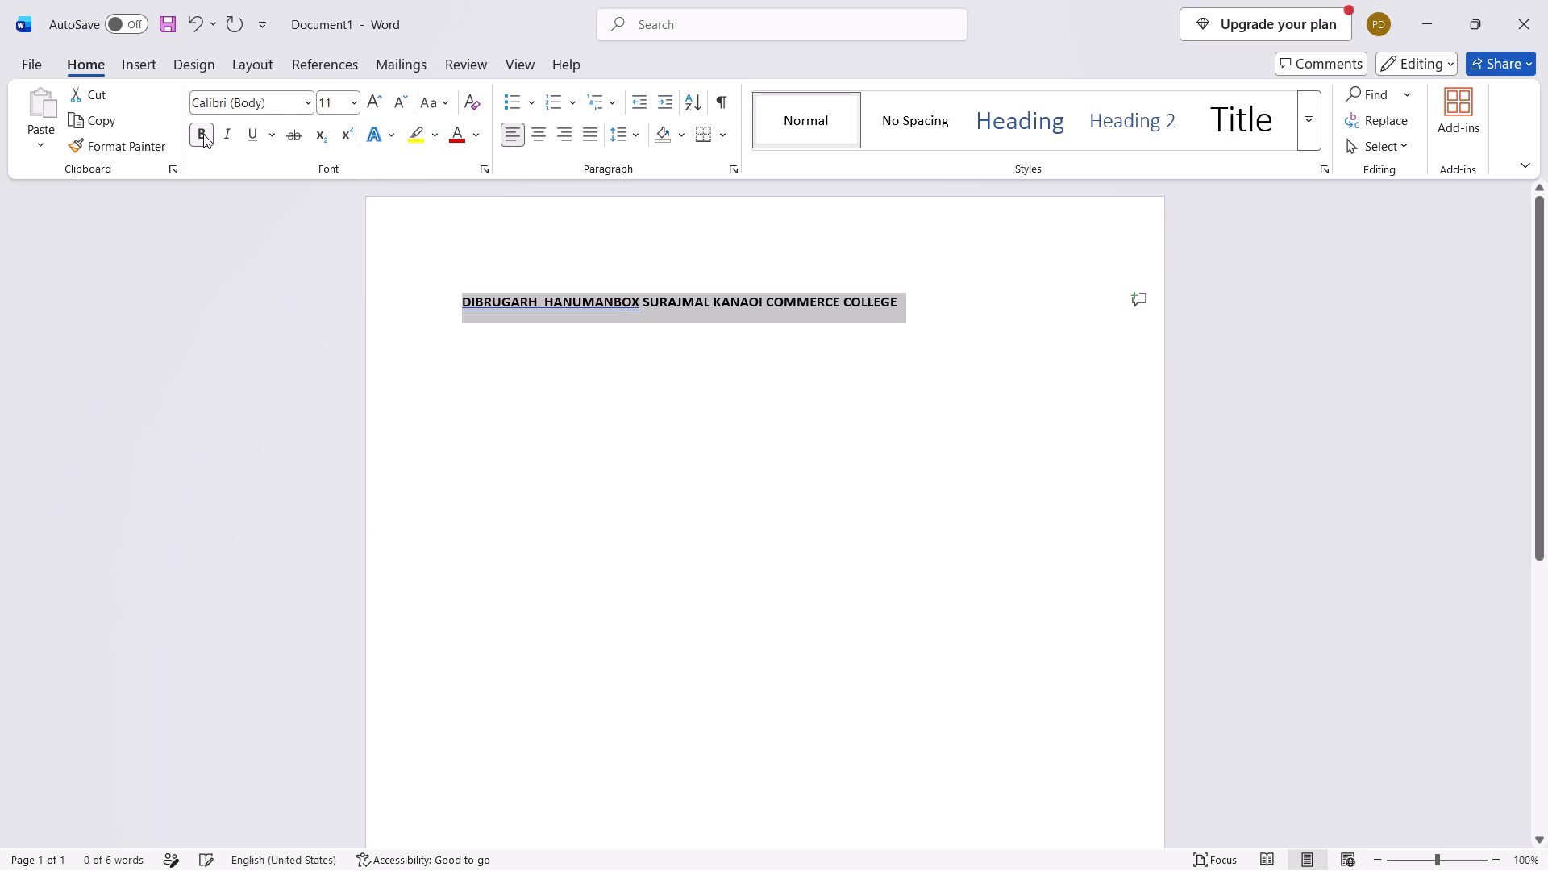
left_click(651, 365)
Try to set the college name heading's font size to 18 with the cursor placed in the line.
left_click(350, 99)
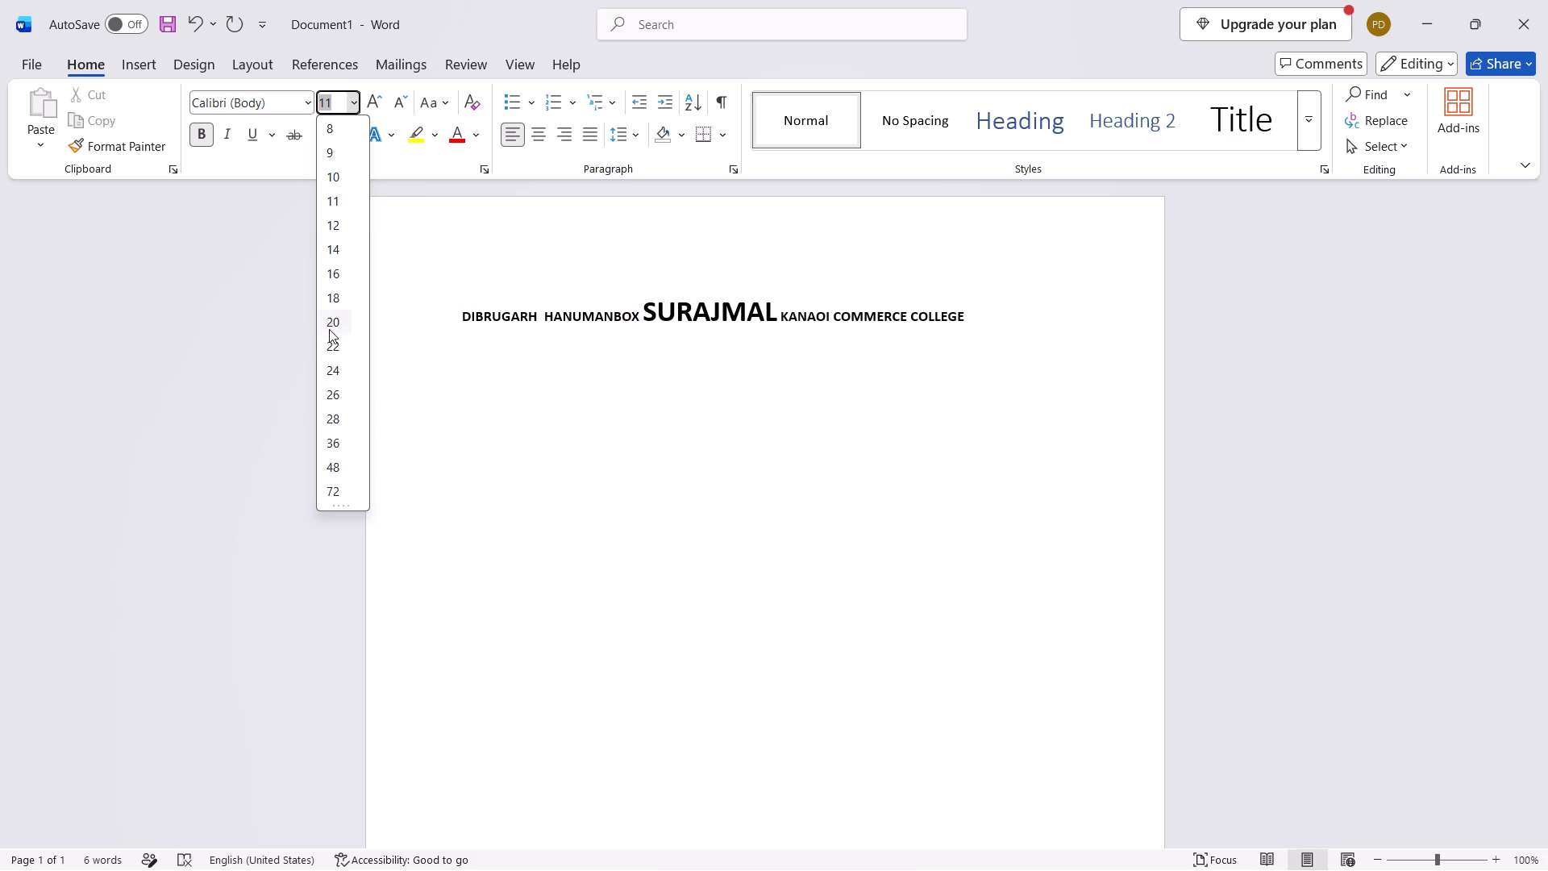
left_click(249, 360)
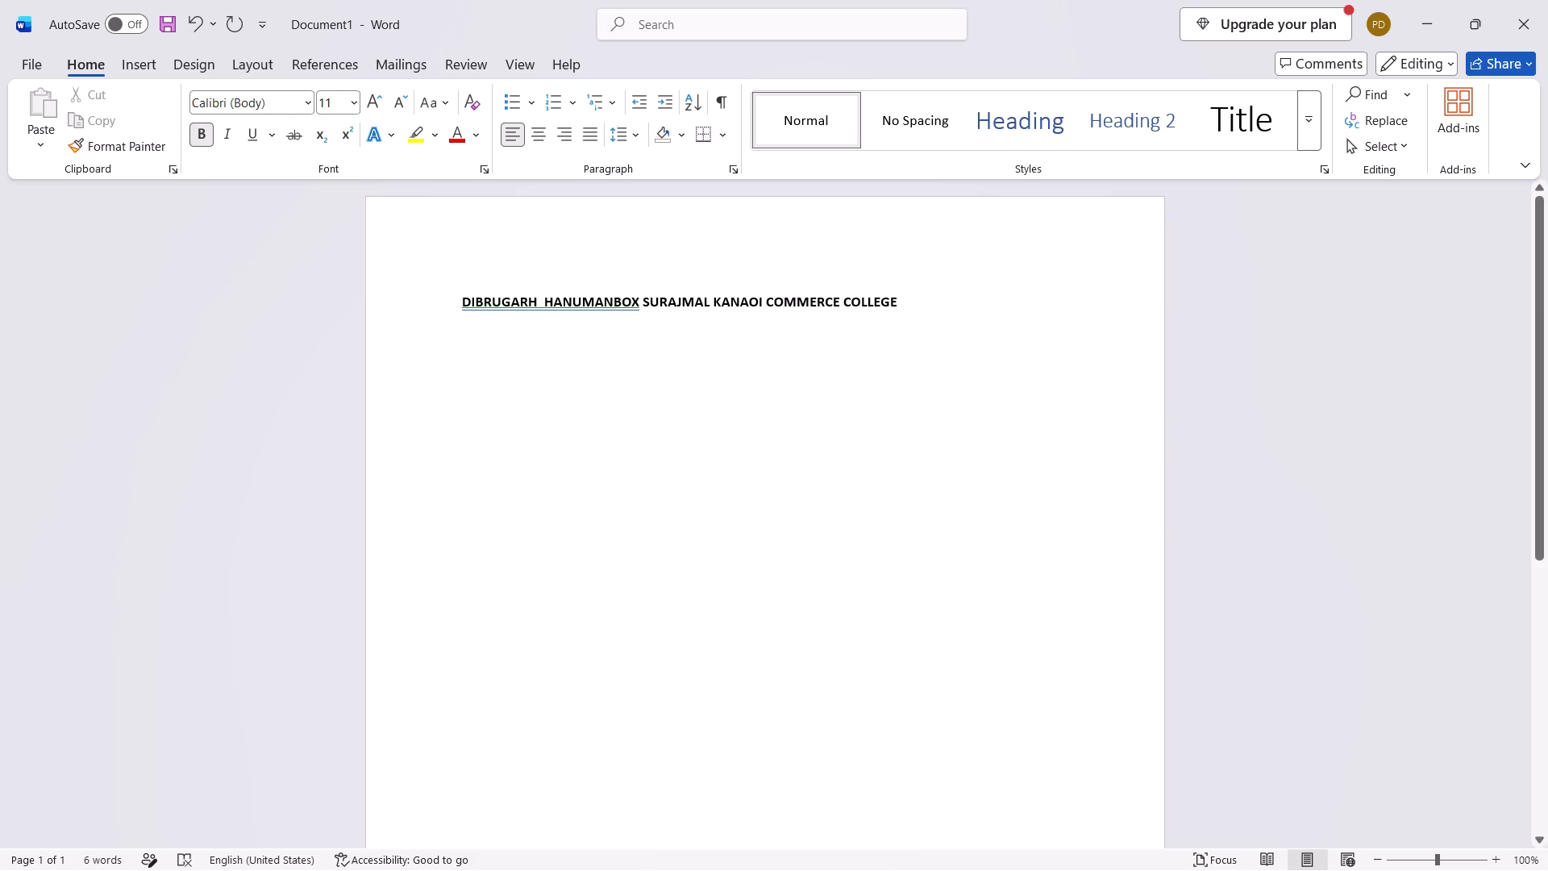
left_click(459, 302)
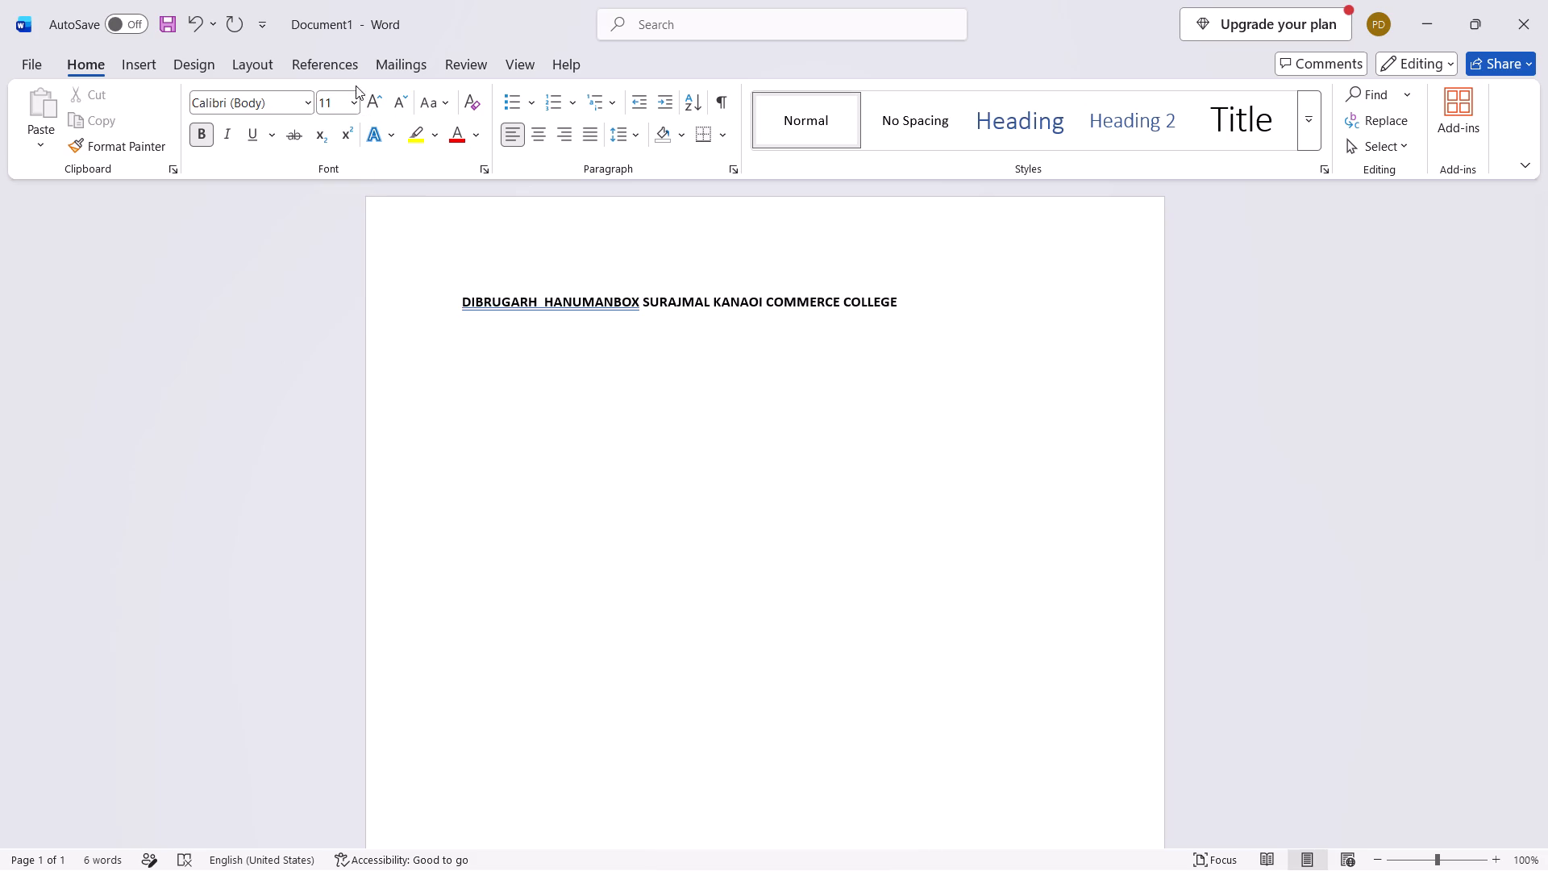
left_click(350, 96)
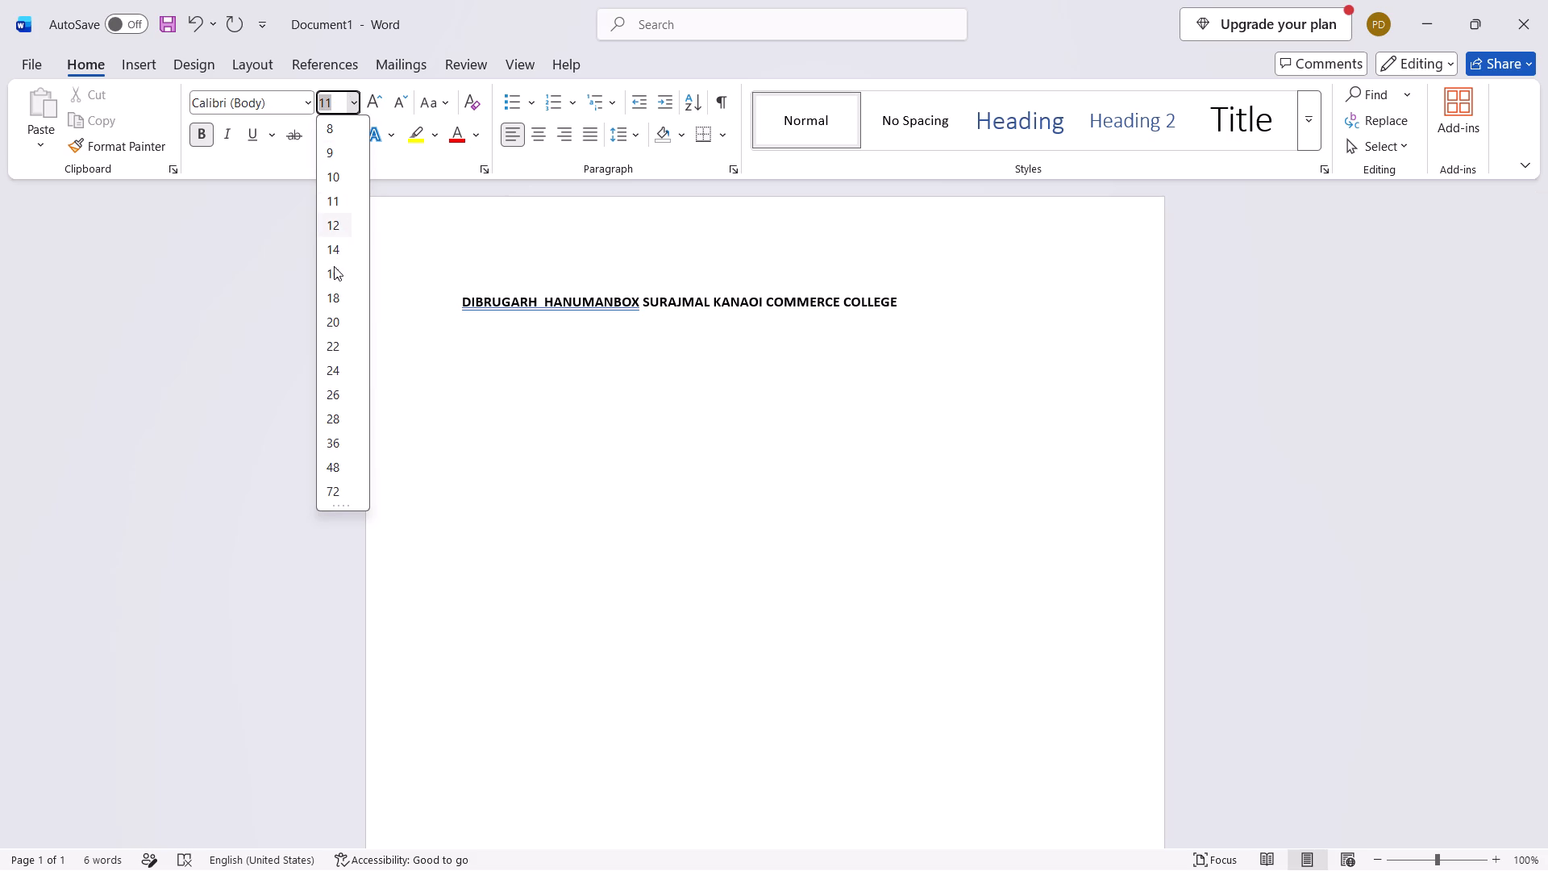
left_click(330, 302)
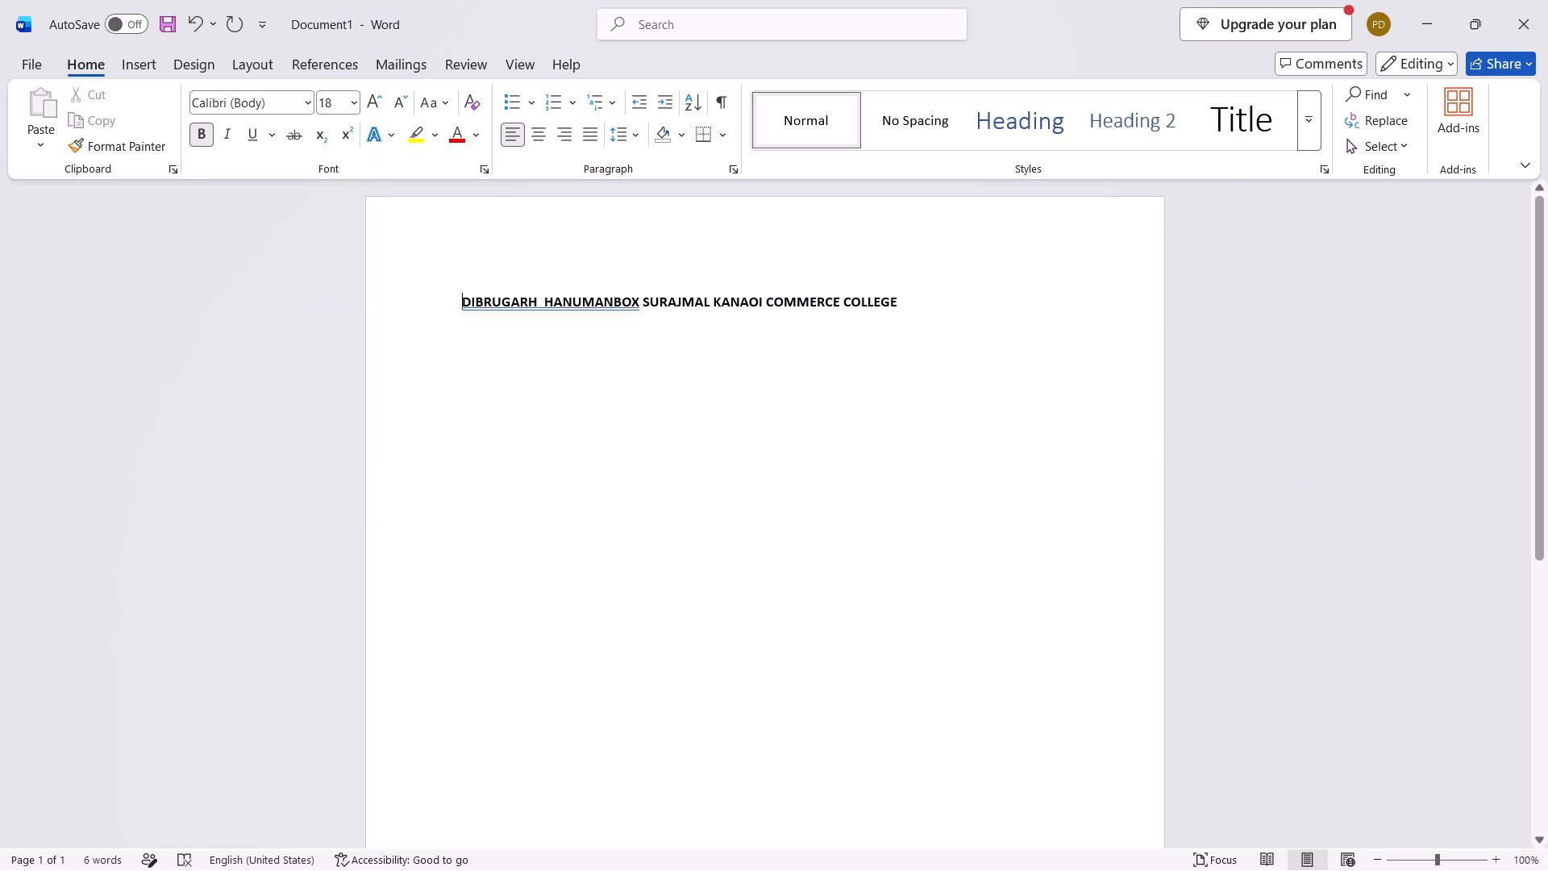
Set the font size of the whole college name heading to 16.
left_click_drag(459, 302, 876, 294)
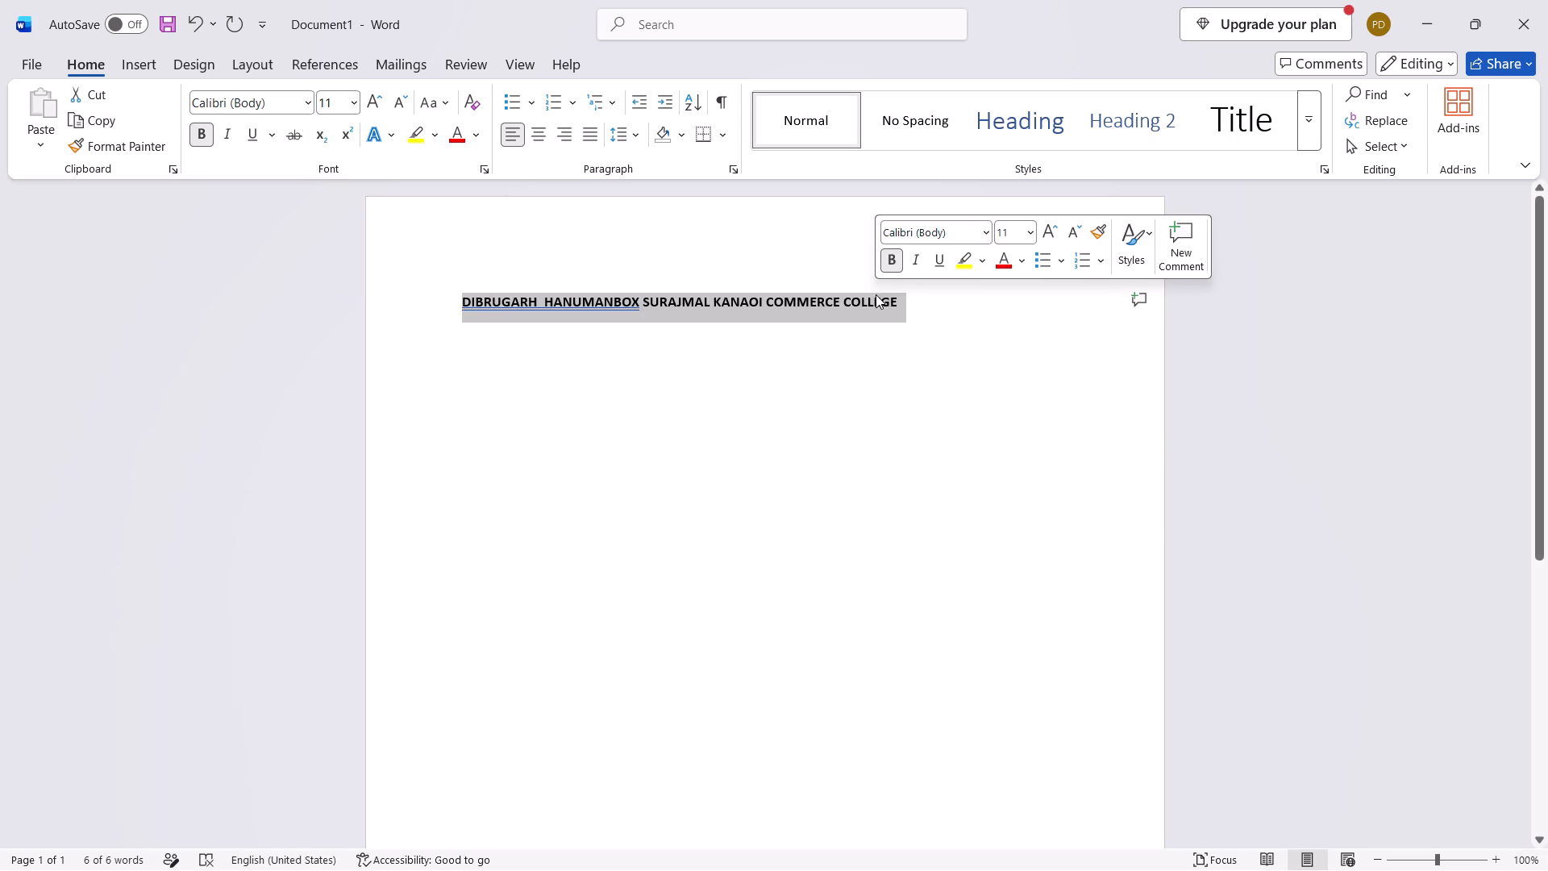
left_click(349, 112)
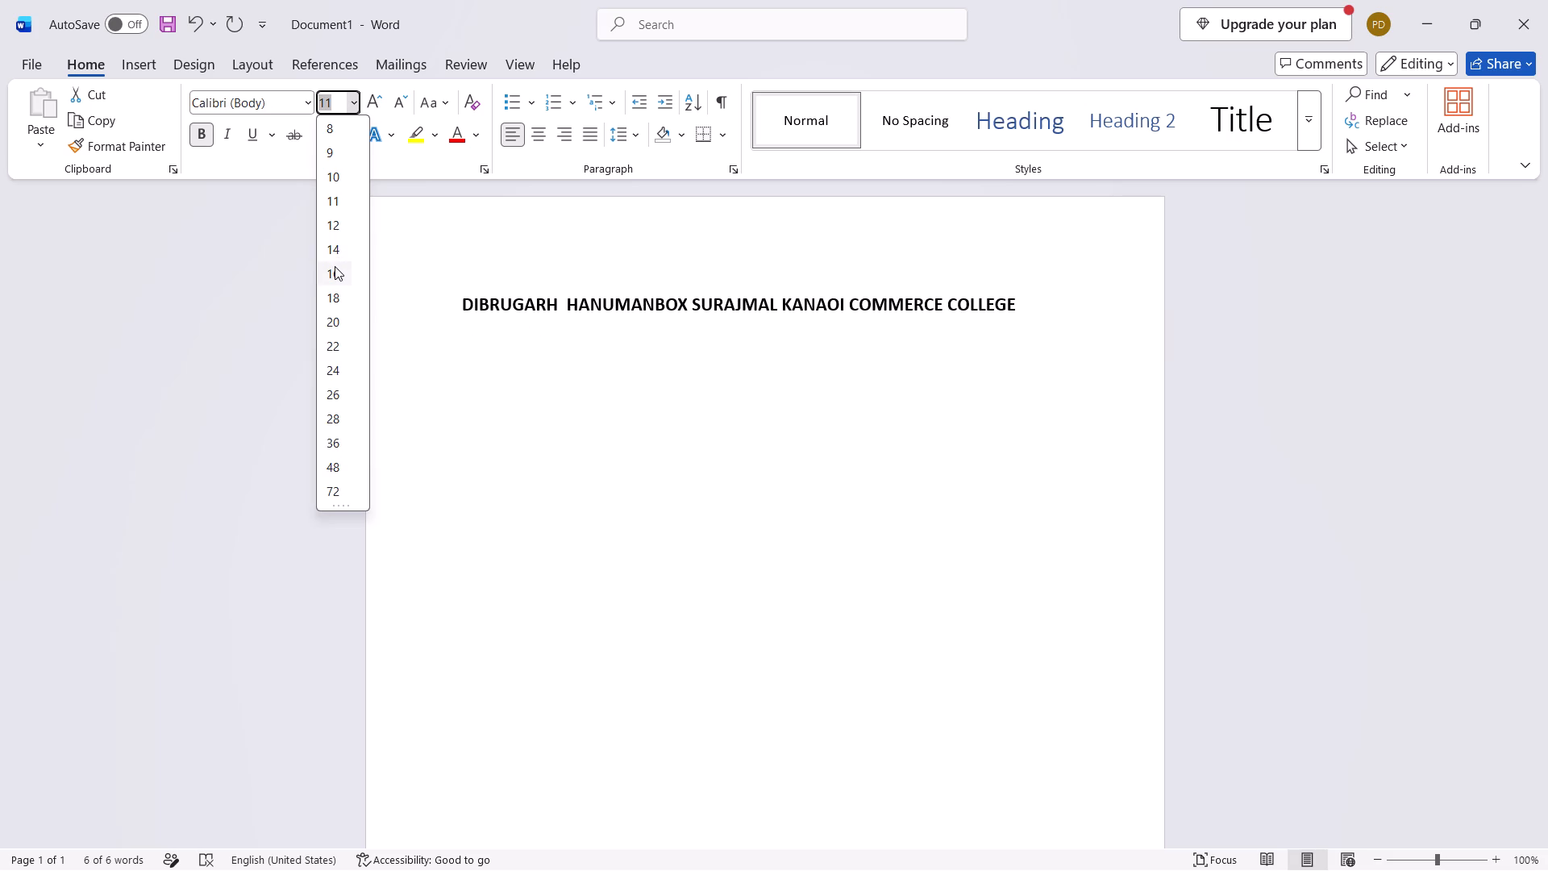
left_click(335, 266)
left_click(389, 448)
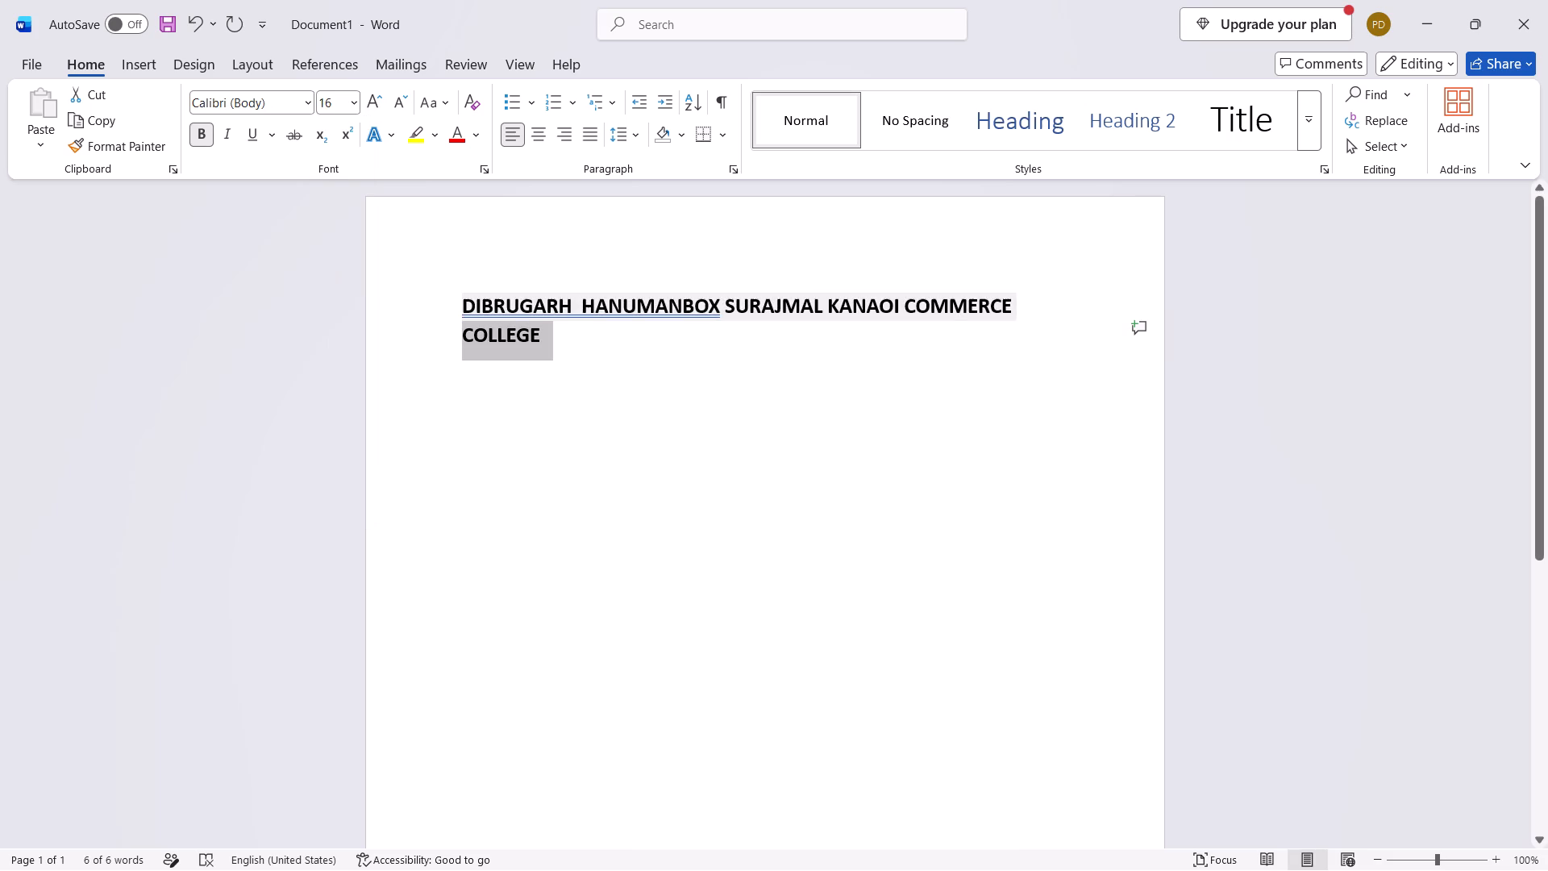
left_click(514, 564)
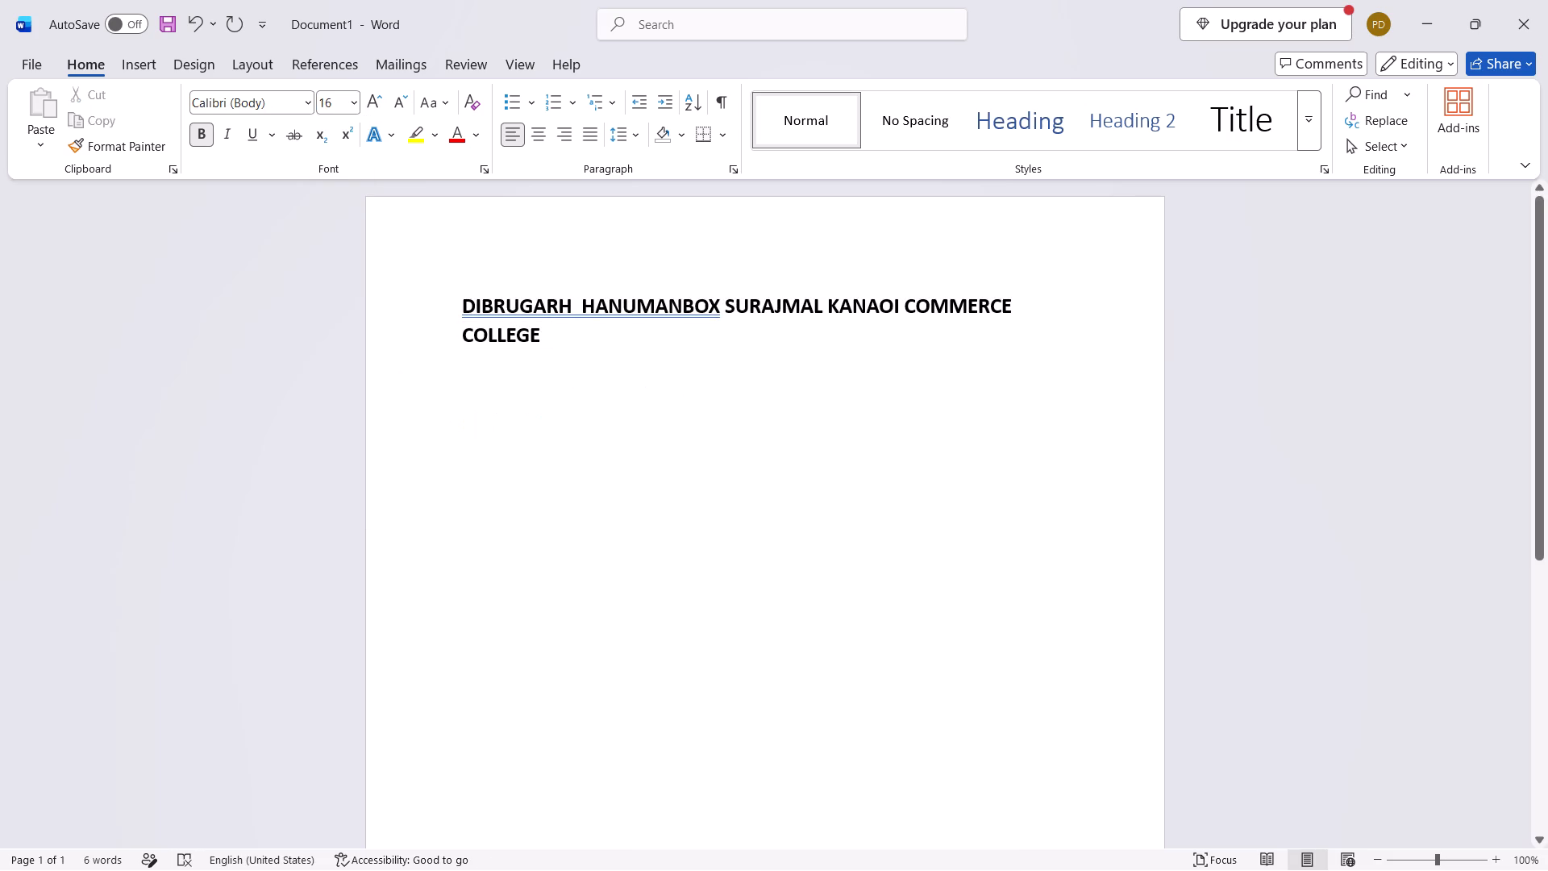
Delete the extra space between DIBRUGARH and HANUMANBOX in the heading.
left_click(584, 303)
key("BackSpace")
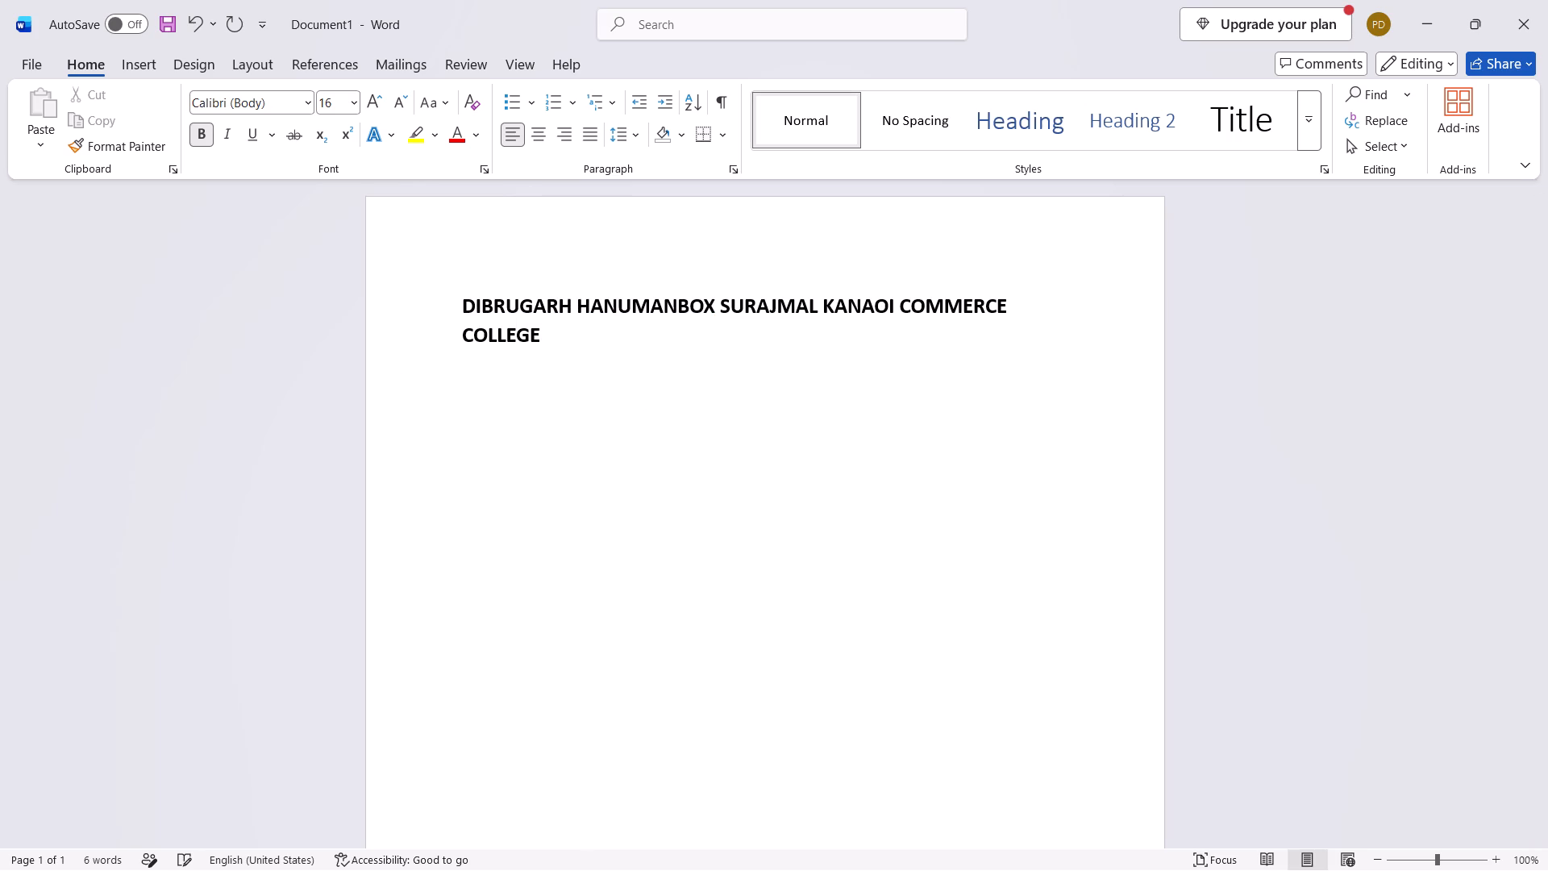
Correct the misspelled KANAOI to KANOI in the college name heading.
left_click(872, 308)
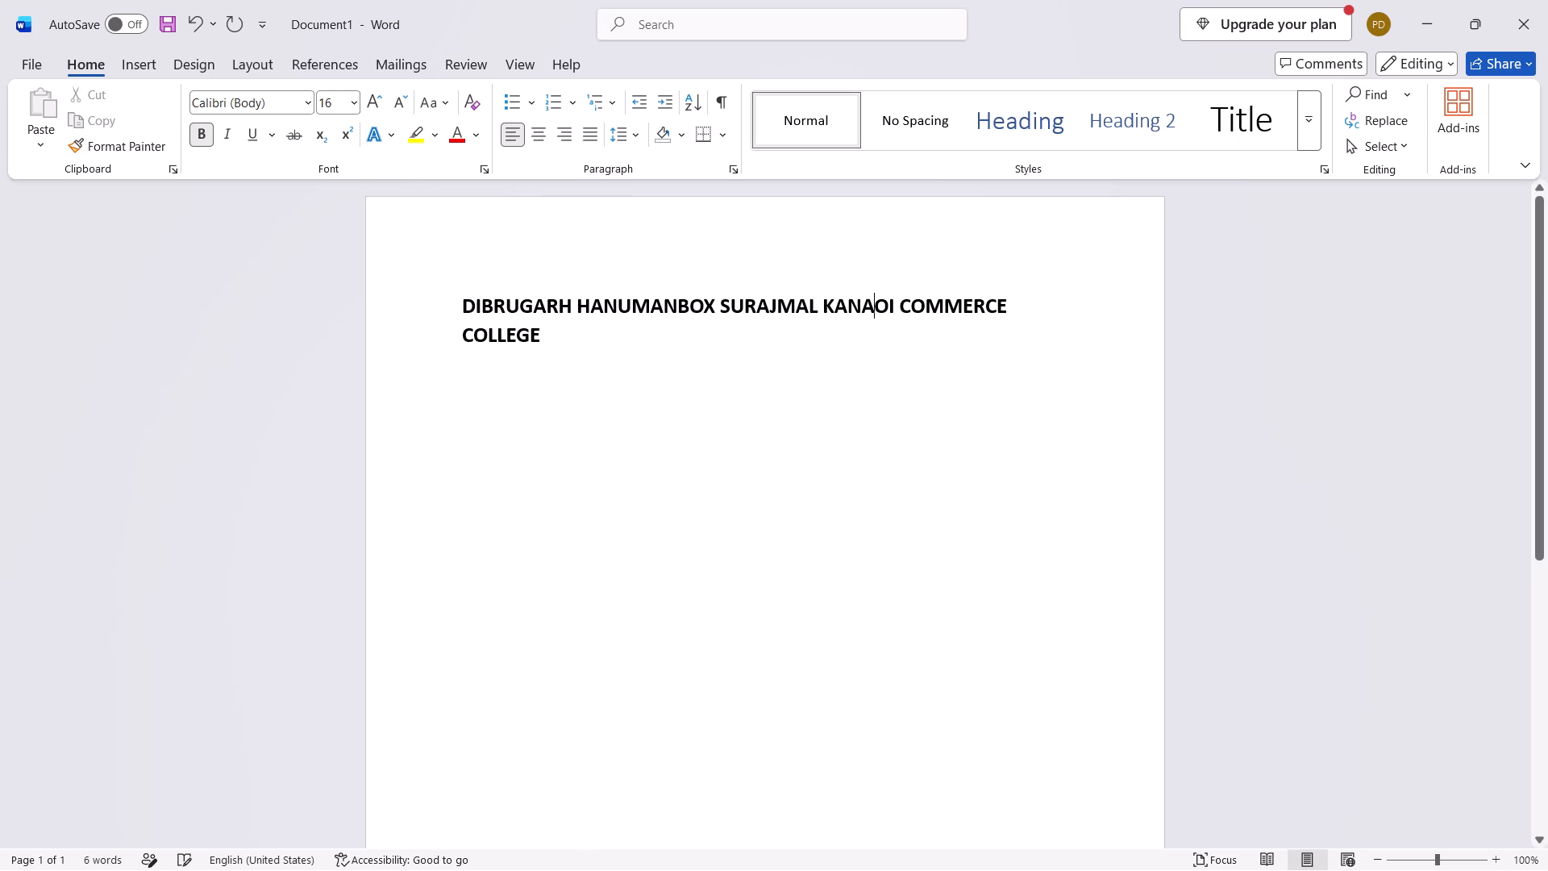
key("BackSpace")
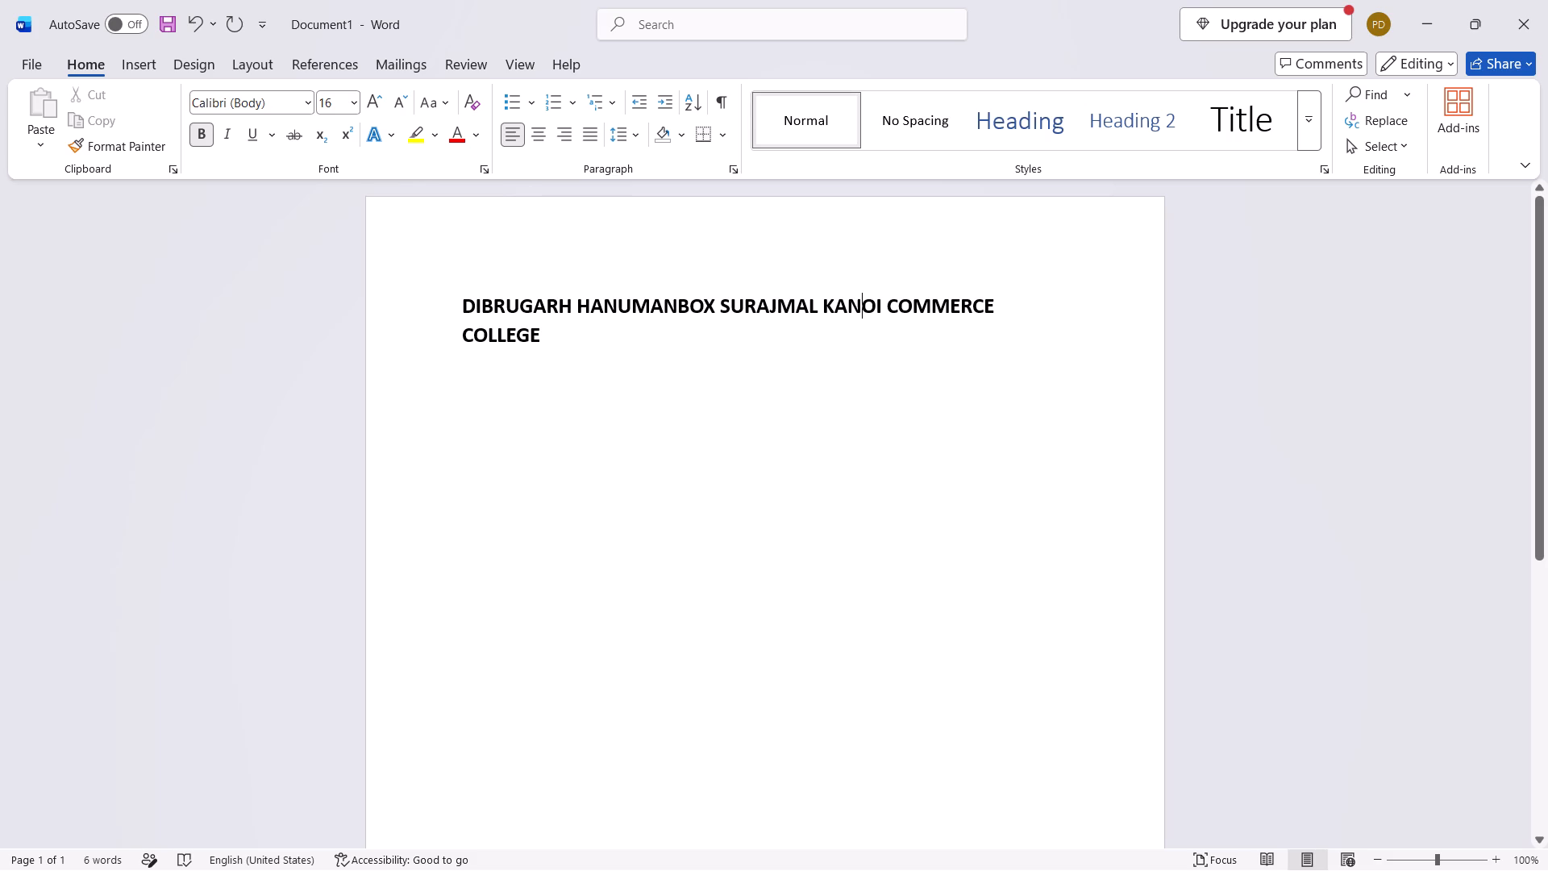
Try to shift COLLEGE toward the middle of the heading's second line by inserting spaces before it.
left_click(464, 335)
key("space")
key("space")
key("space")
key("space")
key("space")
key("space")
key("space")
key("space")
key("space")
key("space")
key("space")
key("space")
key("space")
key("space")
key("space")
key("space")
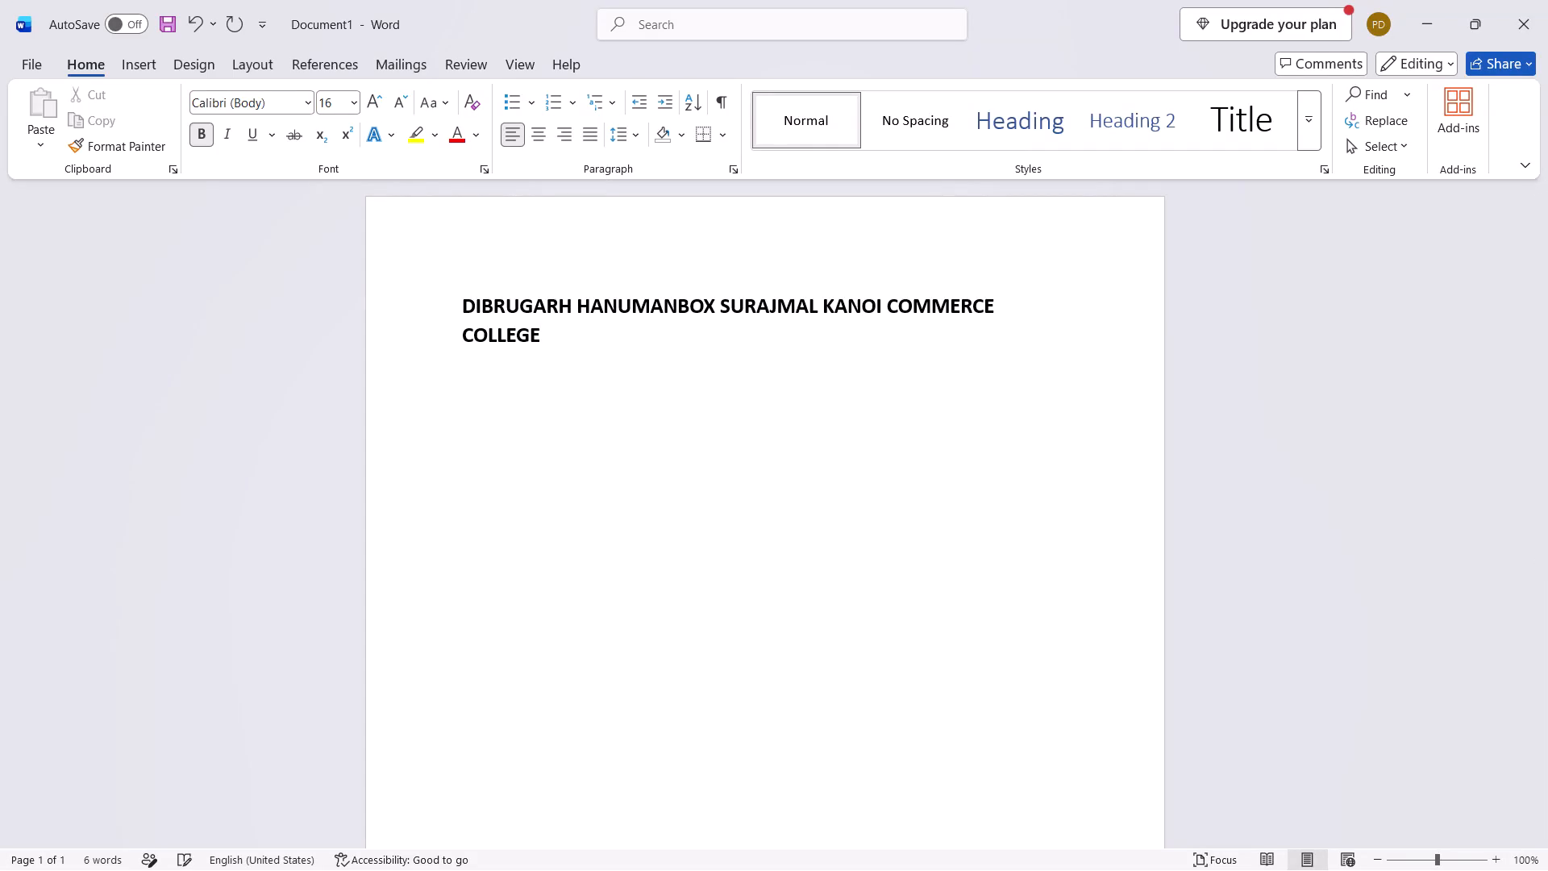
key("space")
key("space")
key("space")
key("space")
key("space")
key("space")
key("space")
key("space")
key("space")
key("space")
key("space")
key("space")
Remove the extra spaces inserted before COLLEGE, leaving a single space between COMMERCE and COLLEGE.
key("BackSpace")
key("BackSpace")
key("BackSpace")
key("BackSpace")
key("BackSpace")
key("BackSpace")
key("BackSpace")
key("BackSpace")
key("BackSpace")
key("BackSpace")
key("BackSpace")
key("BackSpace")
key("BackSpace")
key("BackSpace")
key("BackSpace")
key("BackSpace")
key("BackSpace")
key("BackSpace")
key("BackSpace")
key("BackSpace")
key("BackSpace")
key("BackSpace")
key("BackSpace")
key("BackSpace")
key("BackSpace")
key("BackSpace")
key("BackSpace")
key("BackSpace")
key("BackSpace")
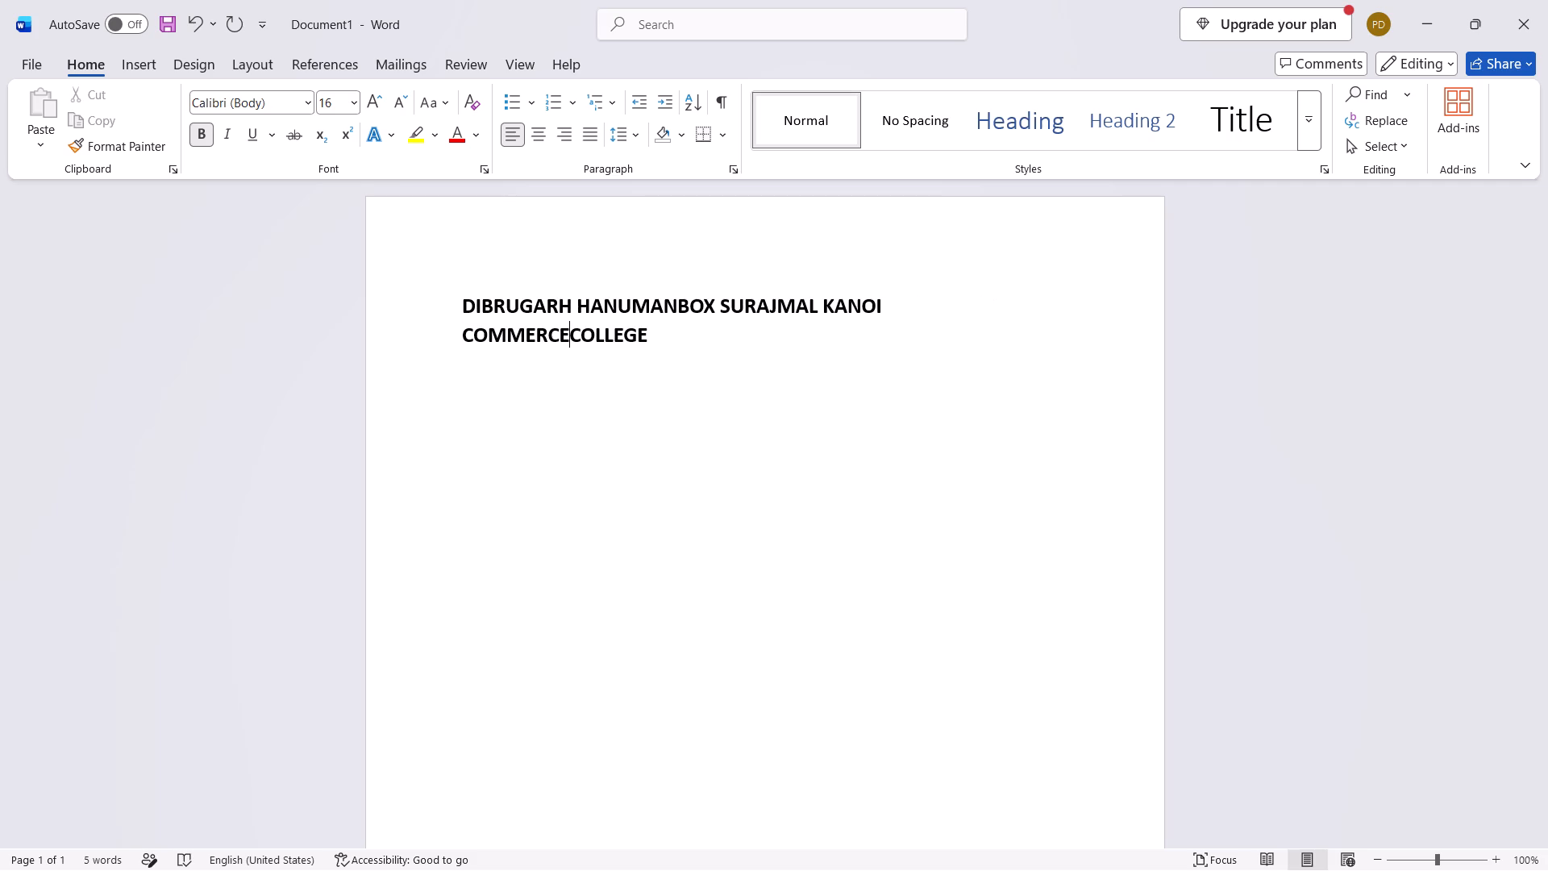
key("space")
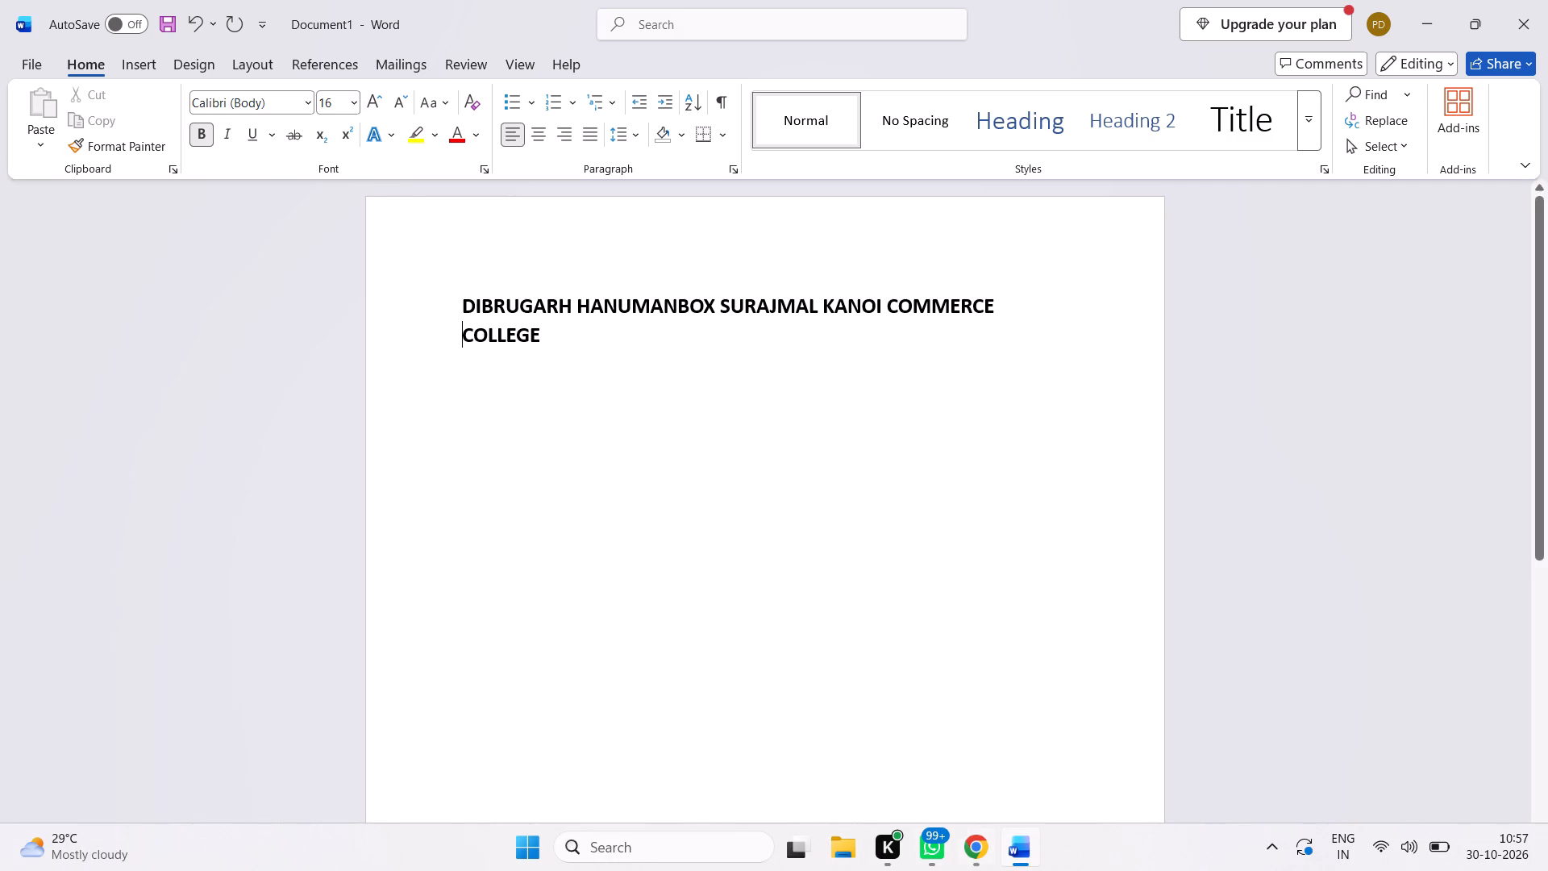
Check the college name on the original cover page in Chrome and correct HANUMANBOX to HANUMANBUX in the Word heading.
left_click(983, 855)
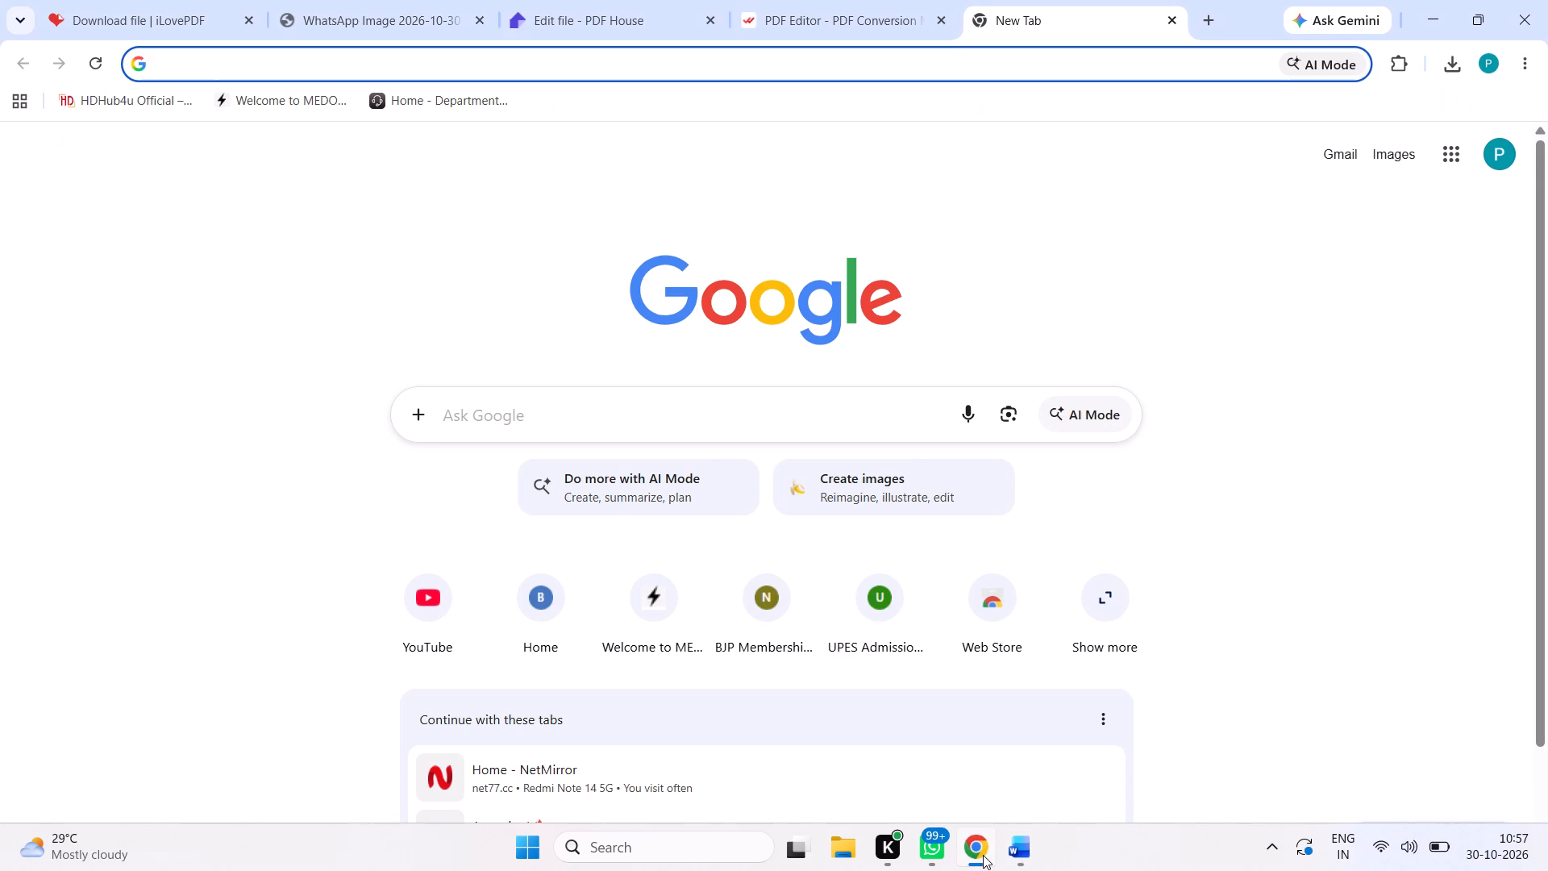
left_click(797, 0)
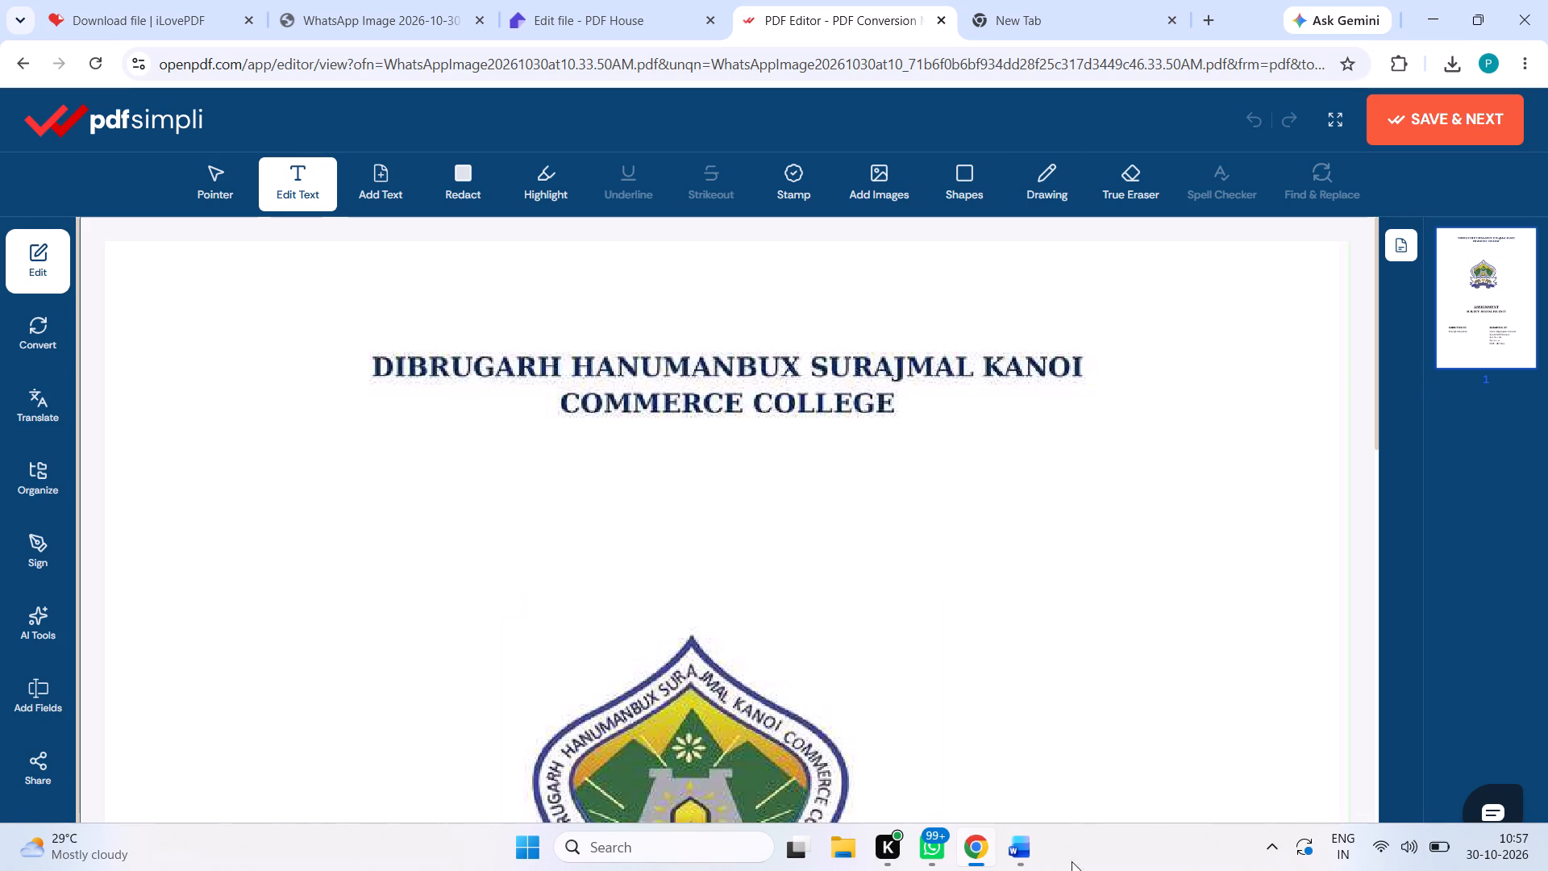
left_click(1025, 853)
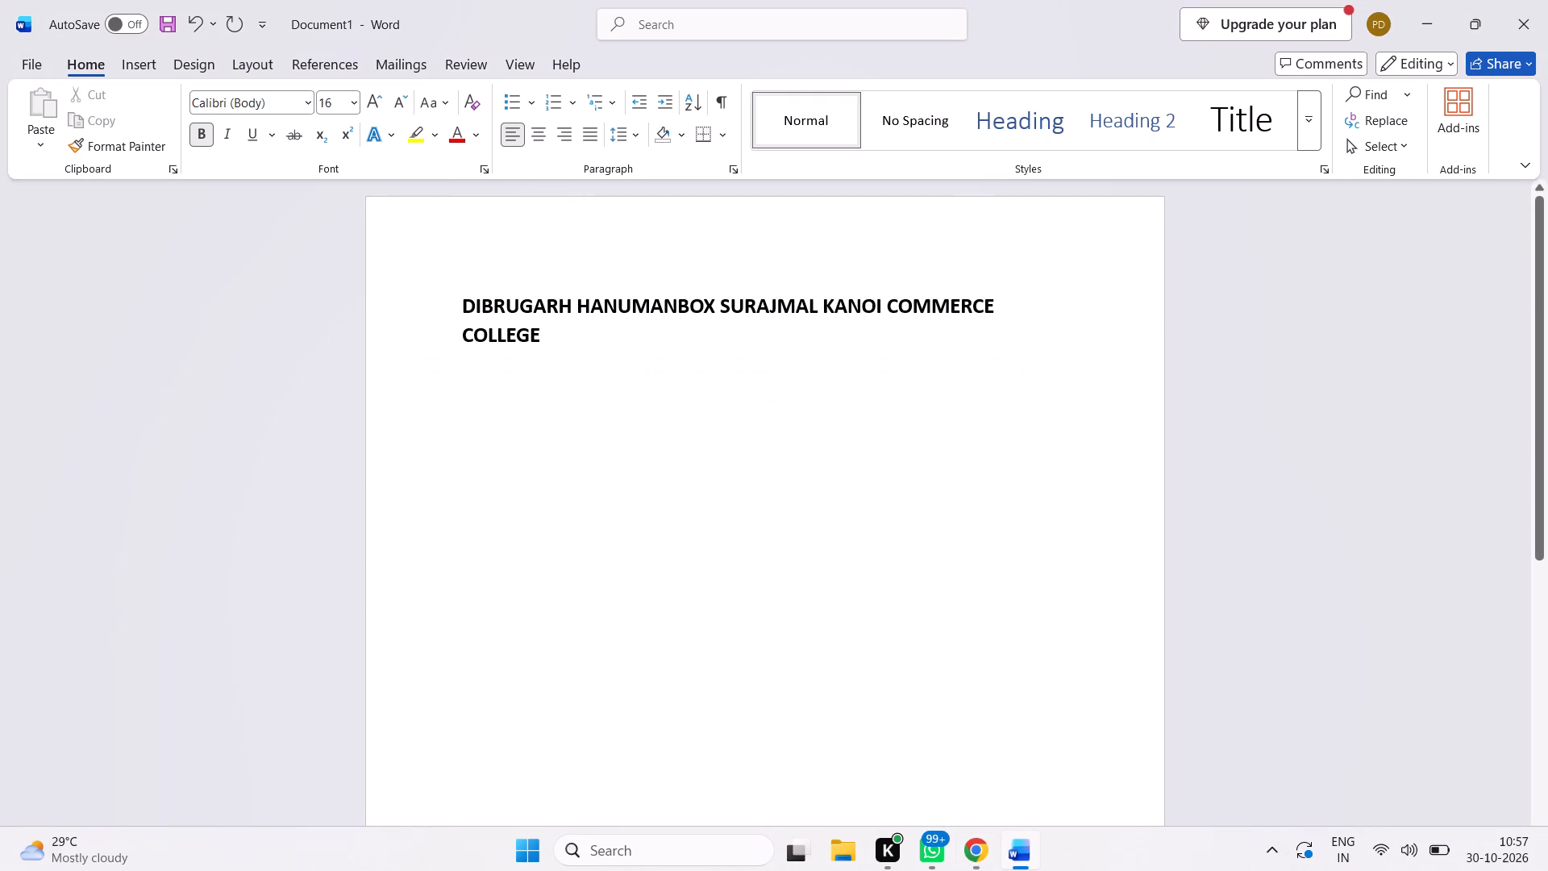
left_click(703, 305)
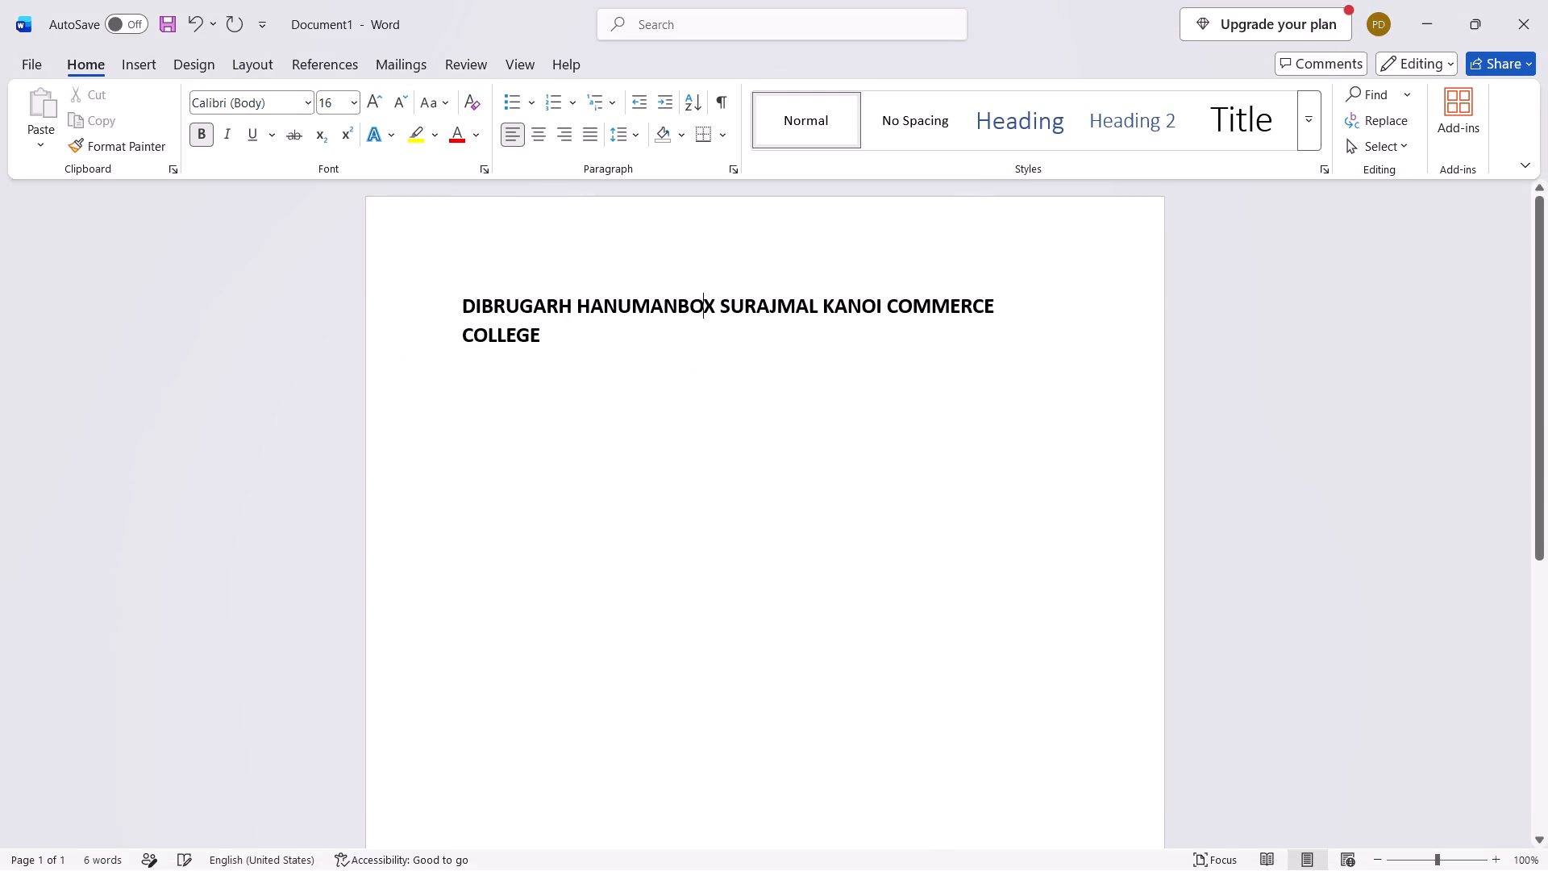
key("BackSpace")
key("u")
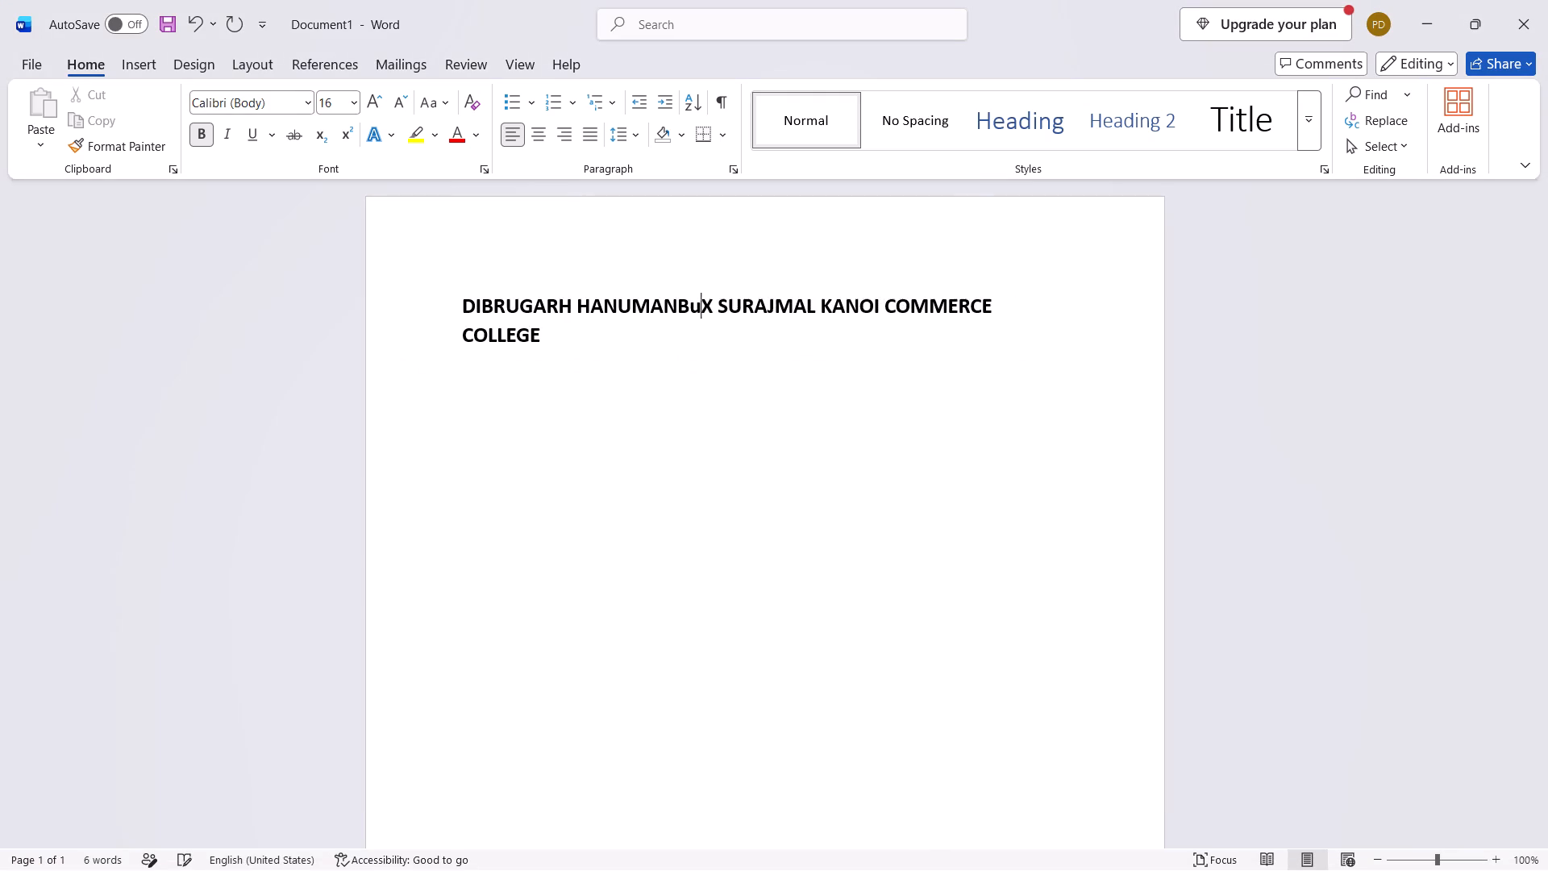
key("BackSpace")
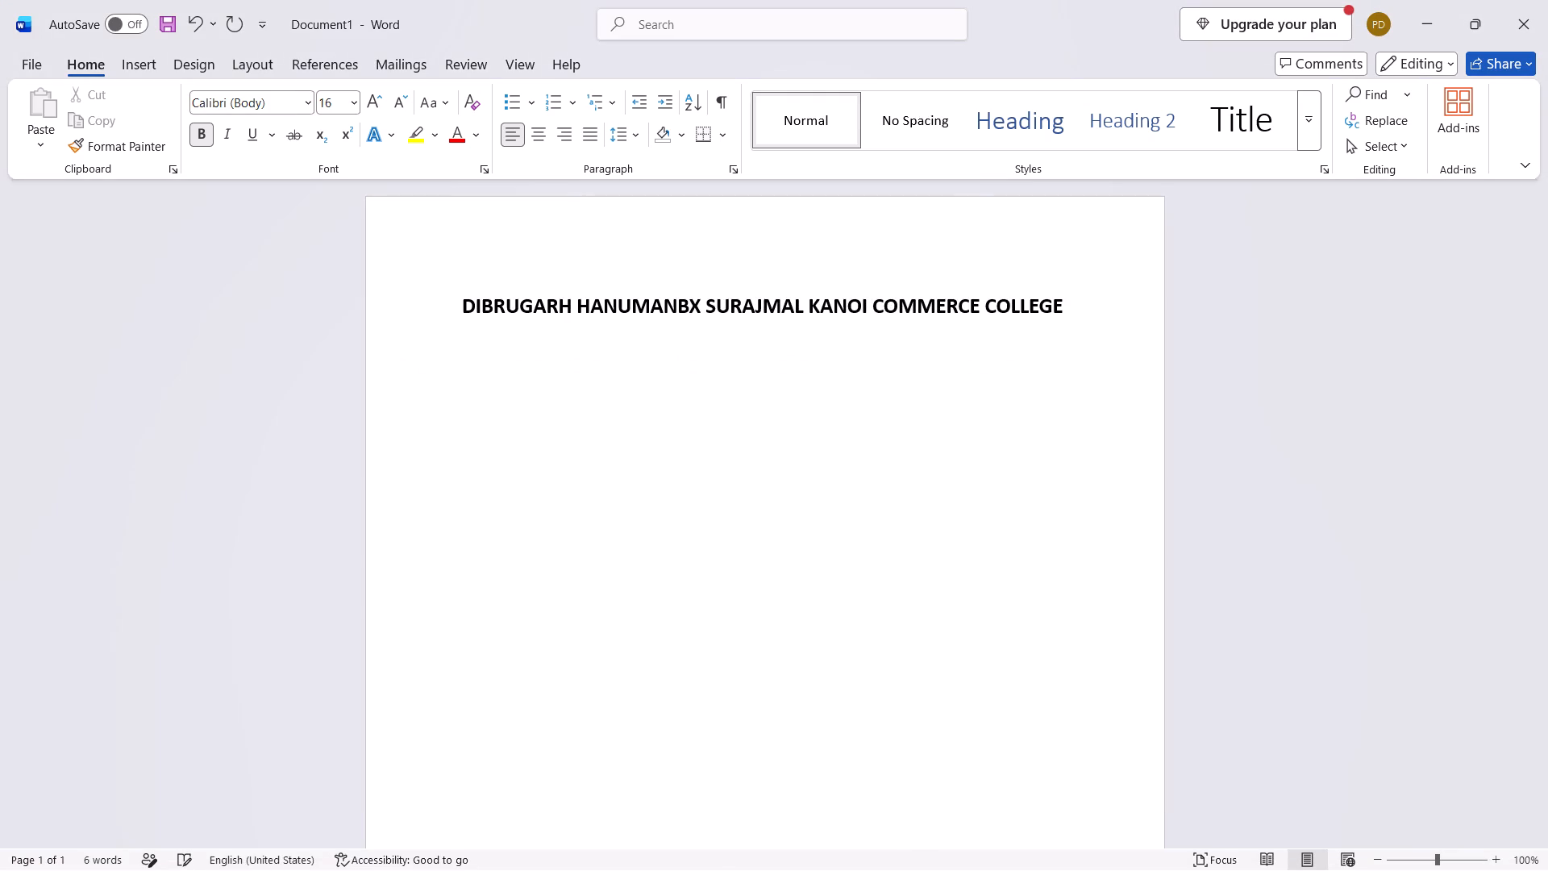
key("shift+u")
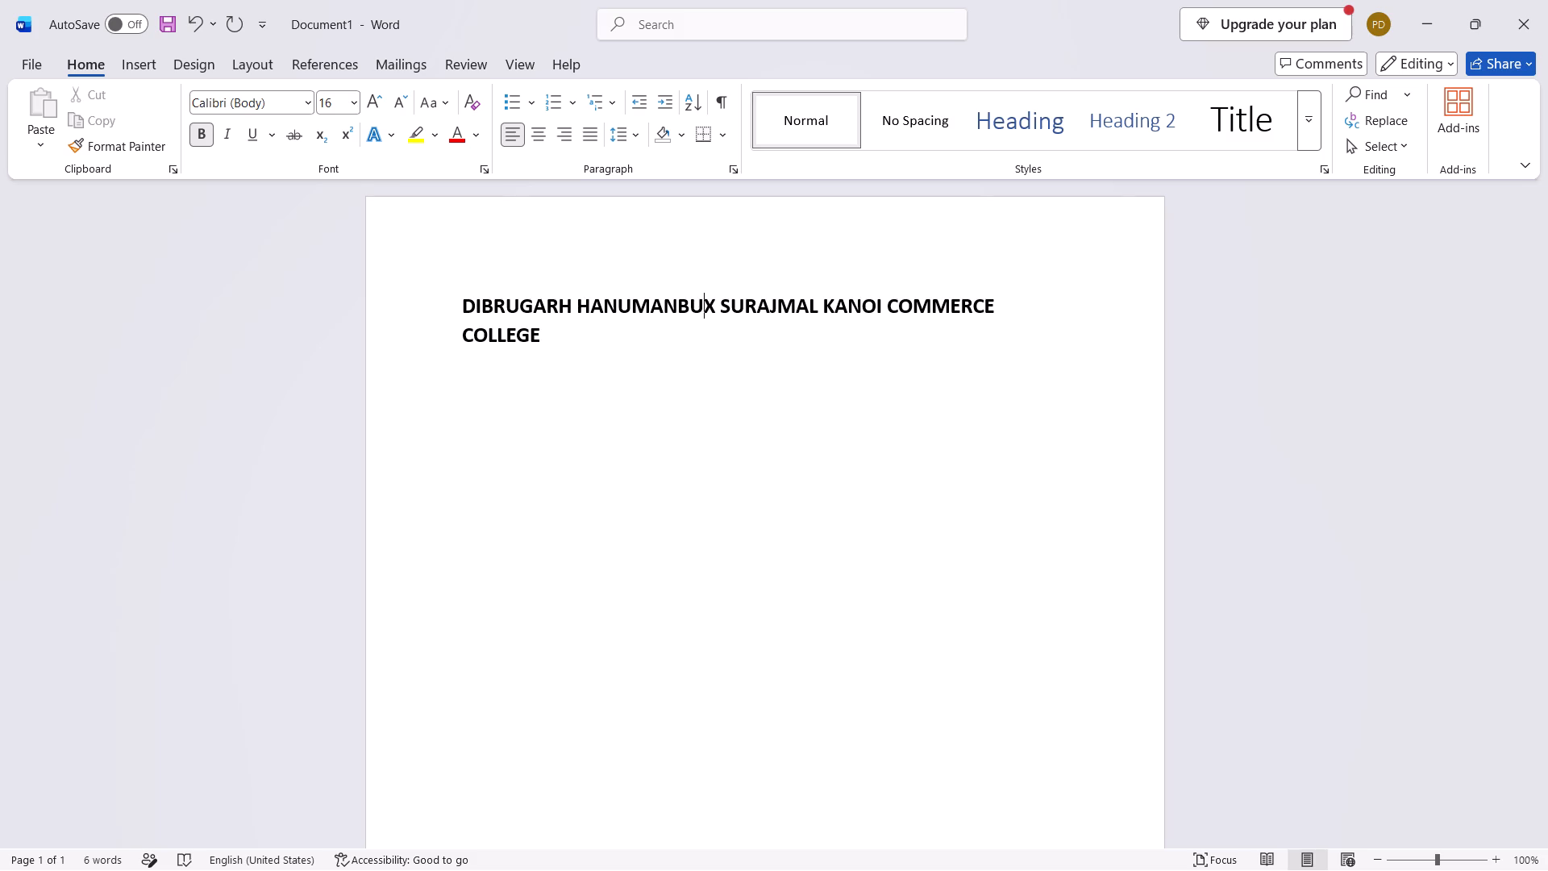
Insert spaces after KANOI so that COMMERCE moves down to the heading's second line with COLLEGE.
left_click(893, 318)
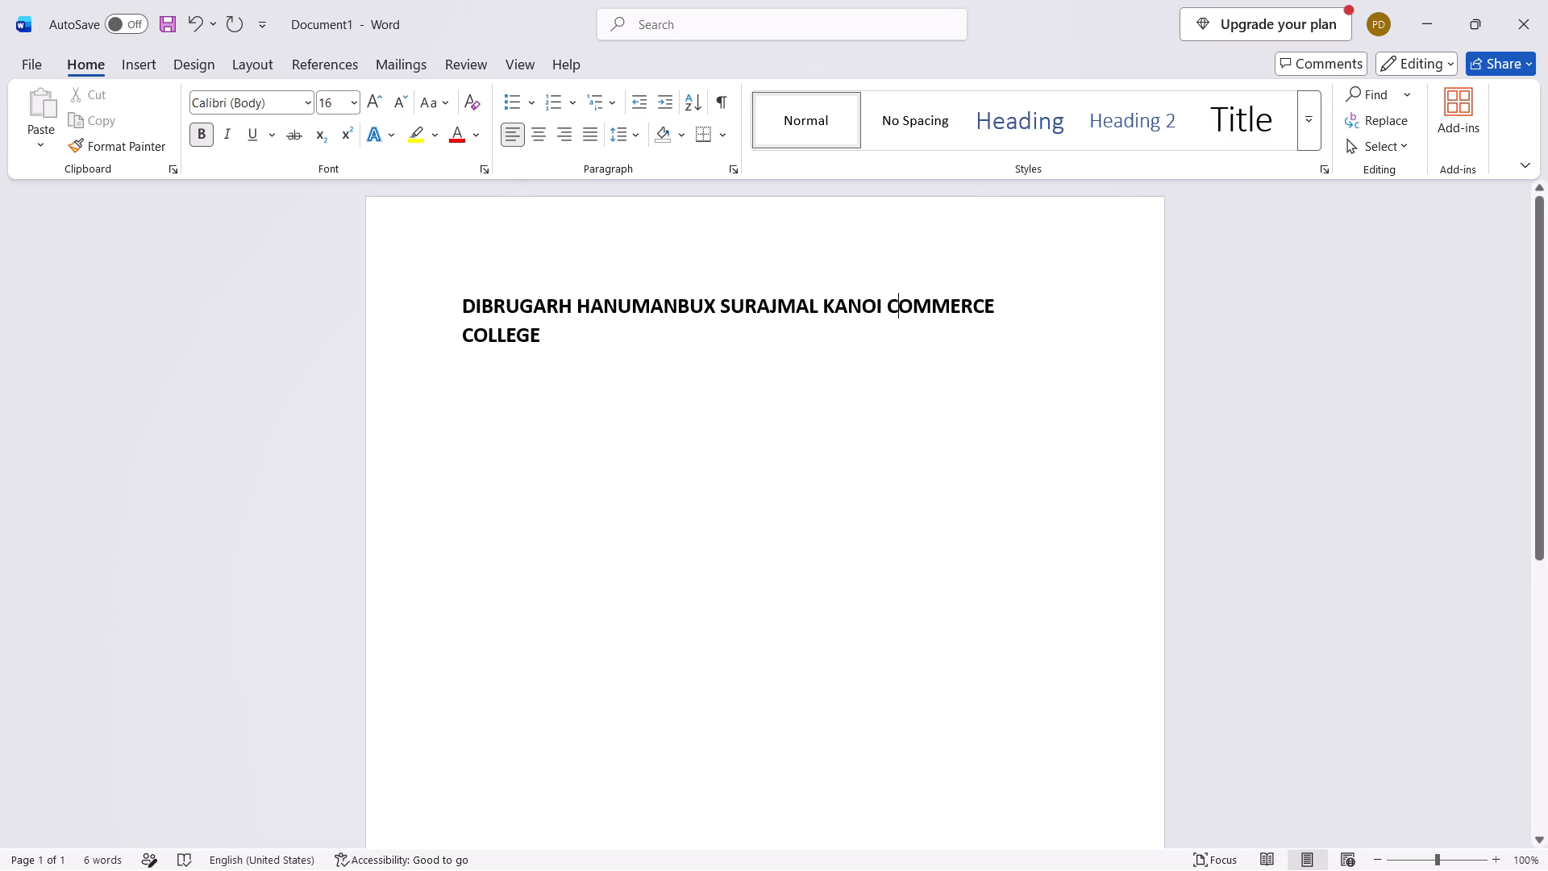
left_click(884, 306)
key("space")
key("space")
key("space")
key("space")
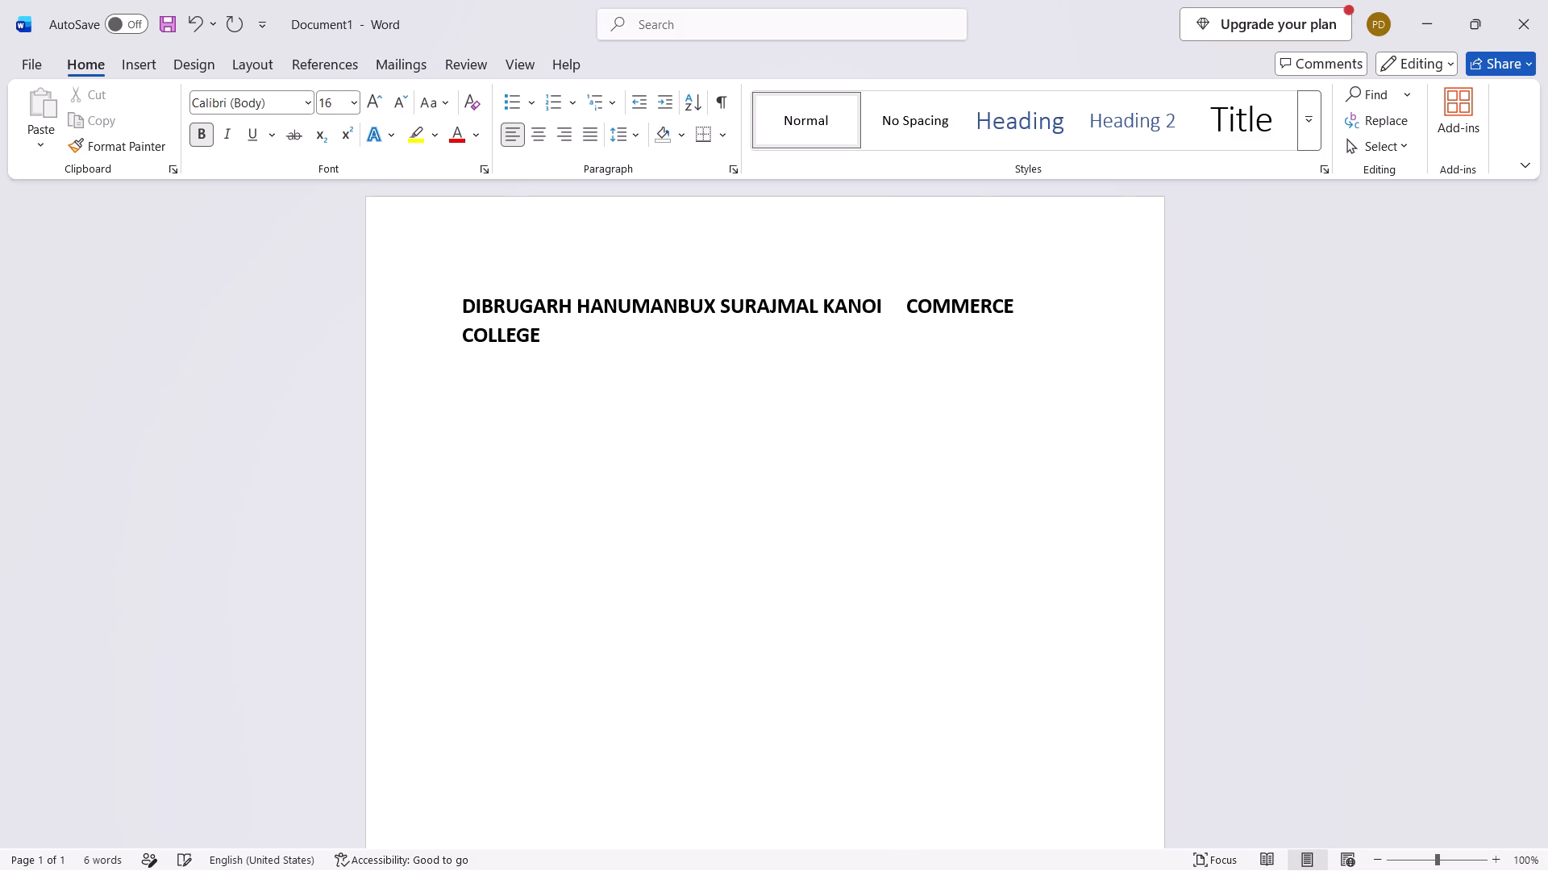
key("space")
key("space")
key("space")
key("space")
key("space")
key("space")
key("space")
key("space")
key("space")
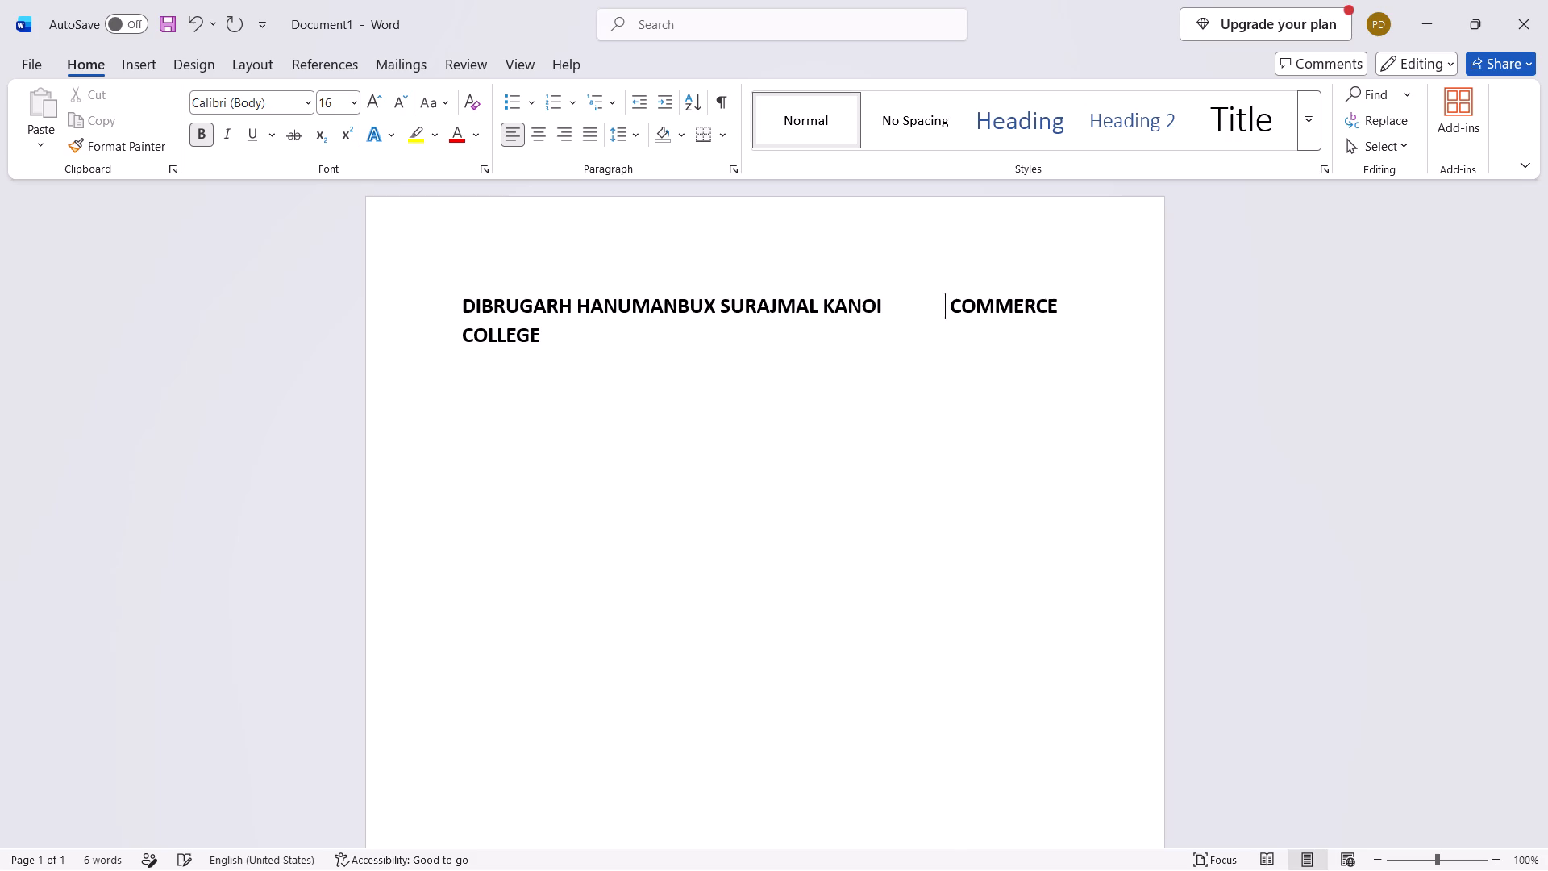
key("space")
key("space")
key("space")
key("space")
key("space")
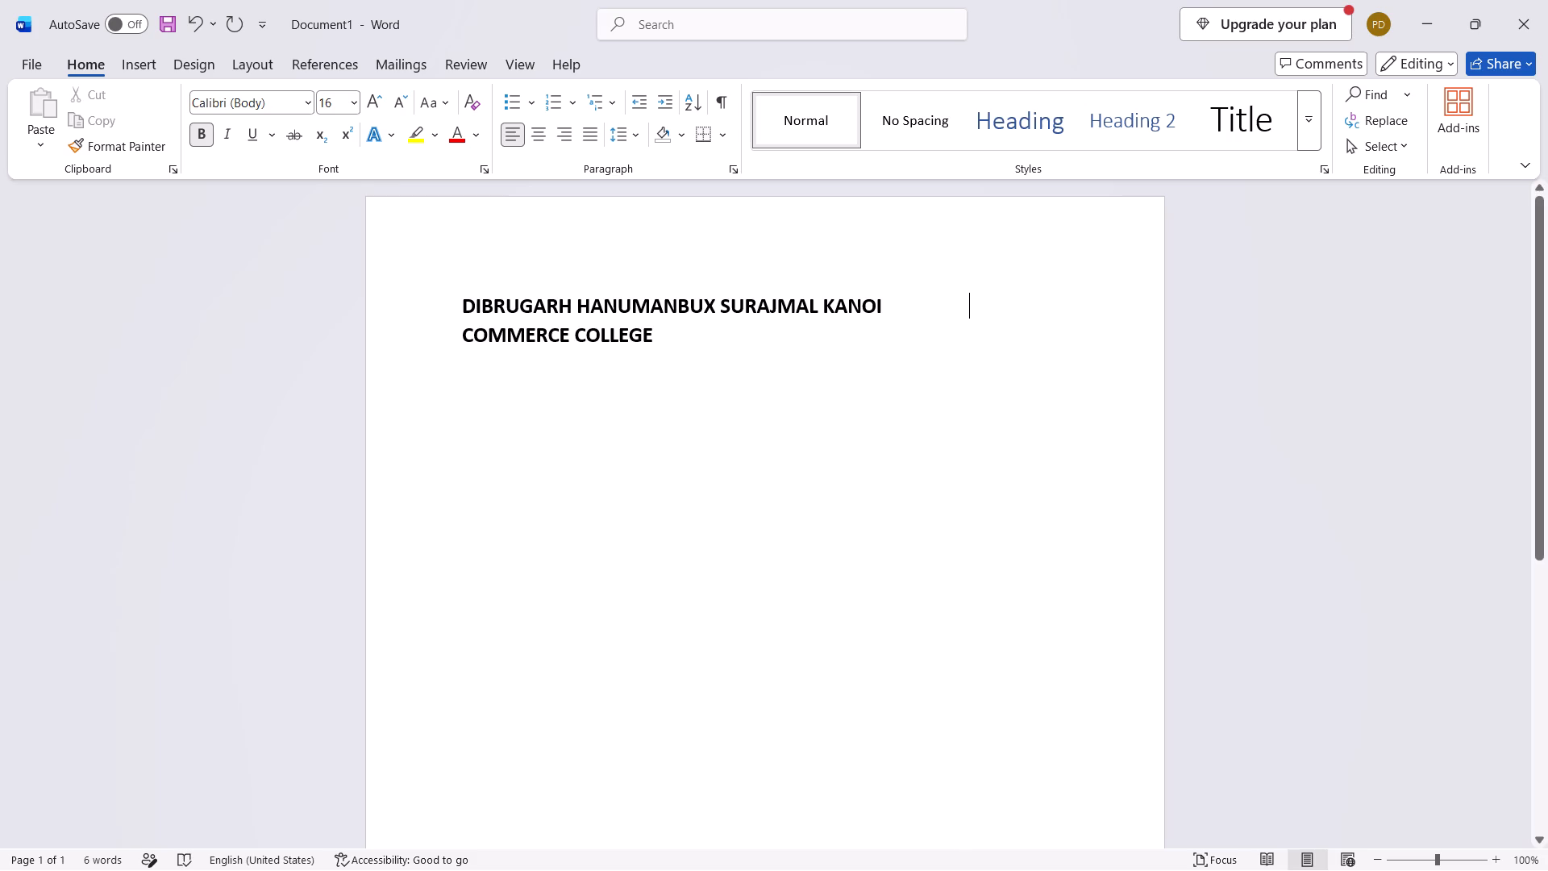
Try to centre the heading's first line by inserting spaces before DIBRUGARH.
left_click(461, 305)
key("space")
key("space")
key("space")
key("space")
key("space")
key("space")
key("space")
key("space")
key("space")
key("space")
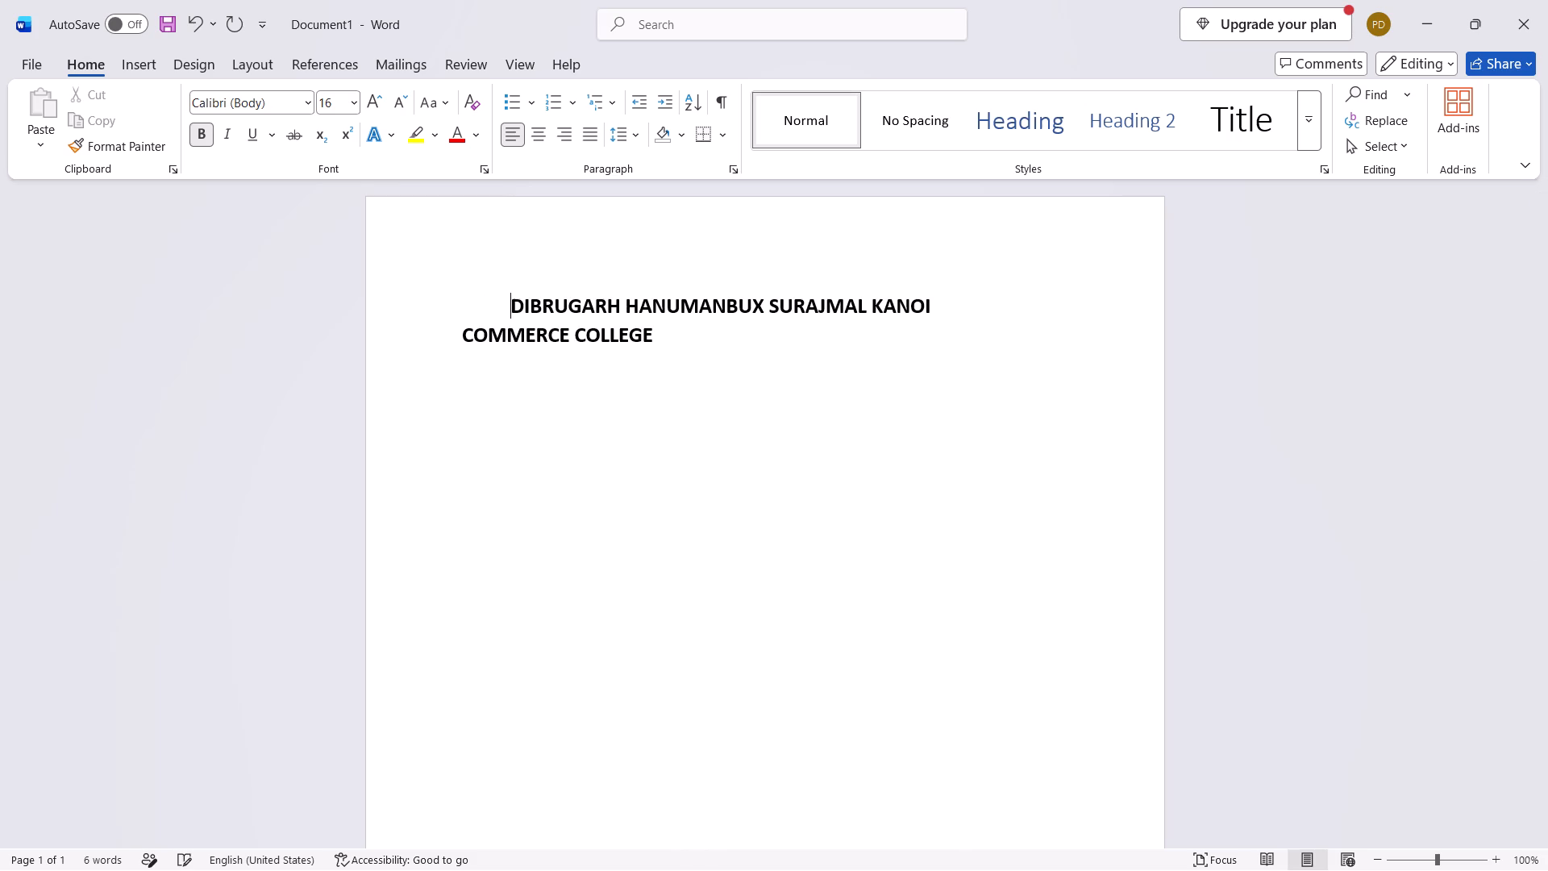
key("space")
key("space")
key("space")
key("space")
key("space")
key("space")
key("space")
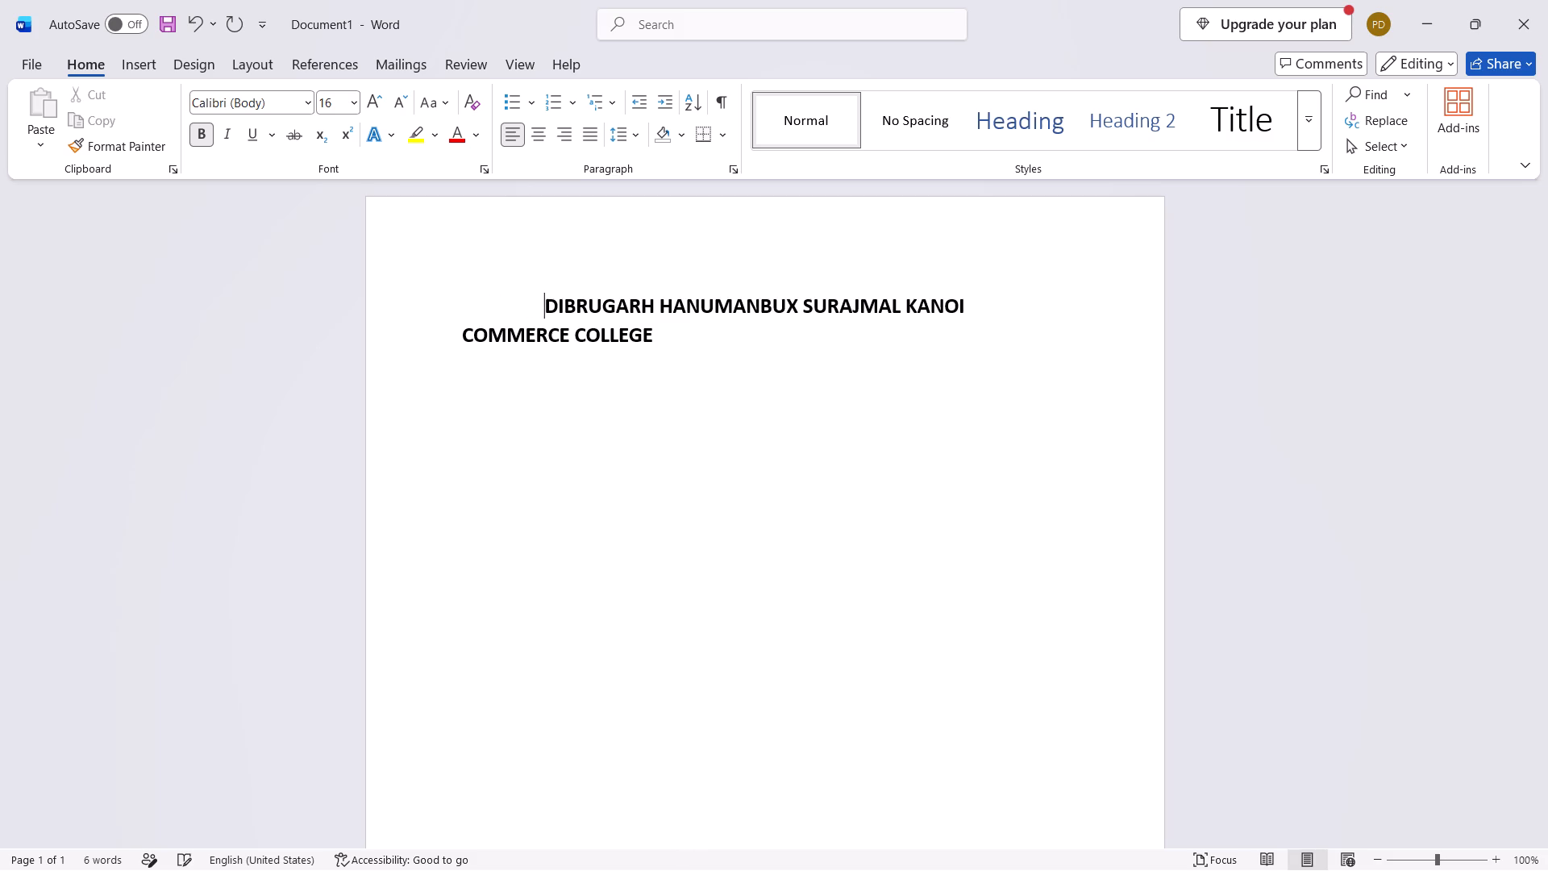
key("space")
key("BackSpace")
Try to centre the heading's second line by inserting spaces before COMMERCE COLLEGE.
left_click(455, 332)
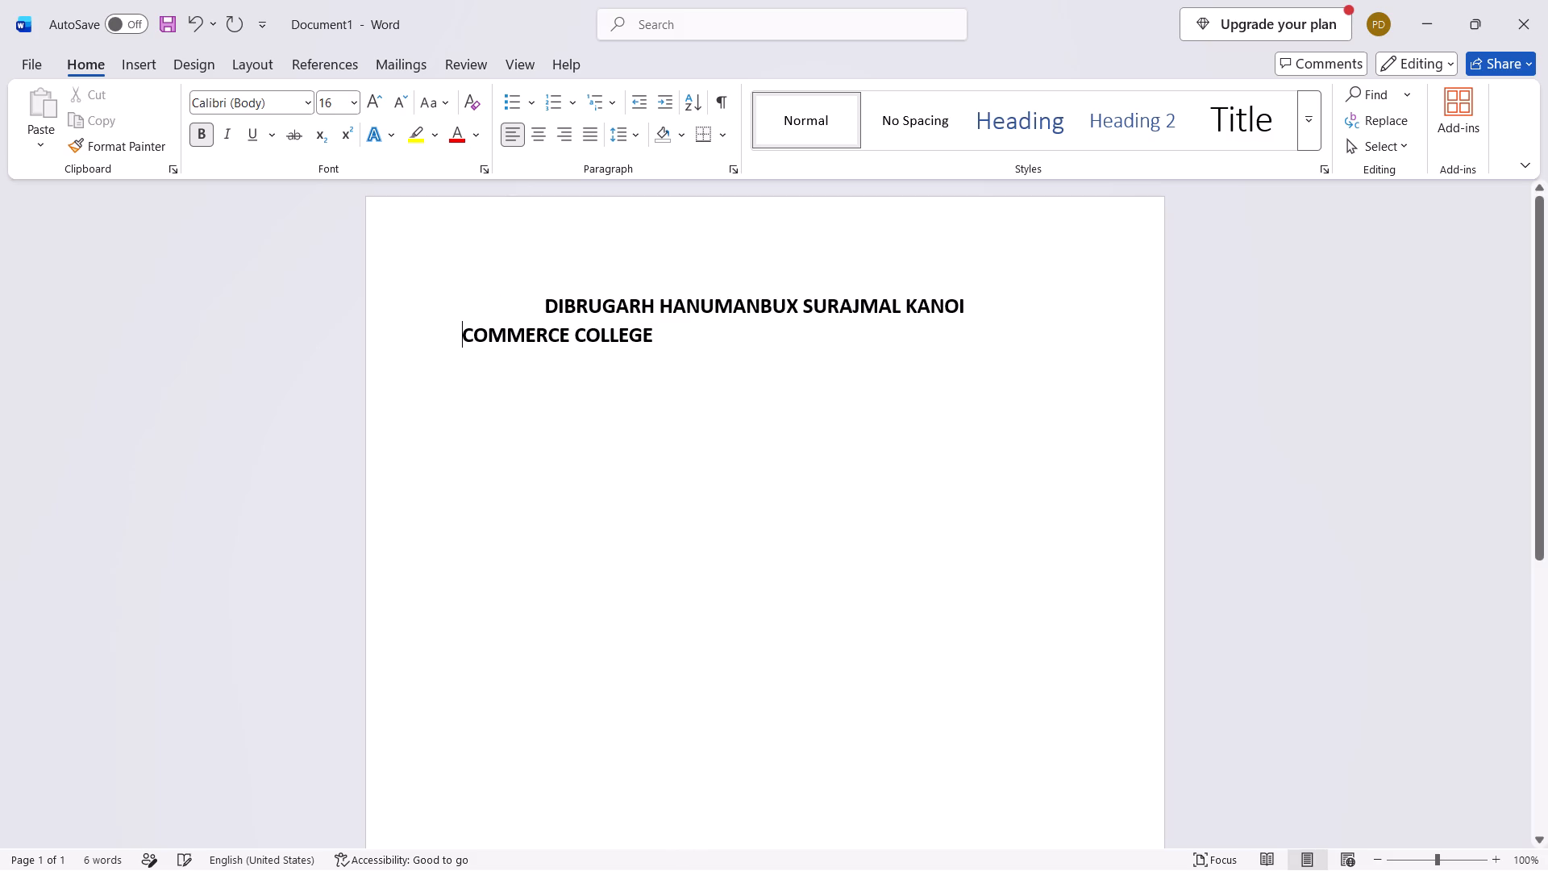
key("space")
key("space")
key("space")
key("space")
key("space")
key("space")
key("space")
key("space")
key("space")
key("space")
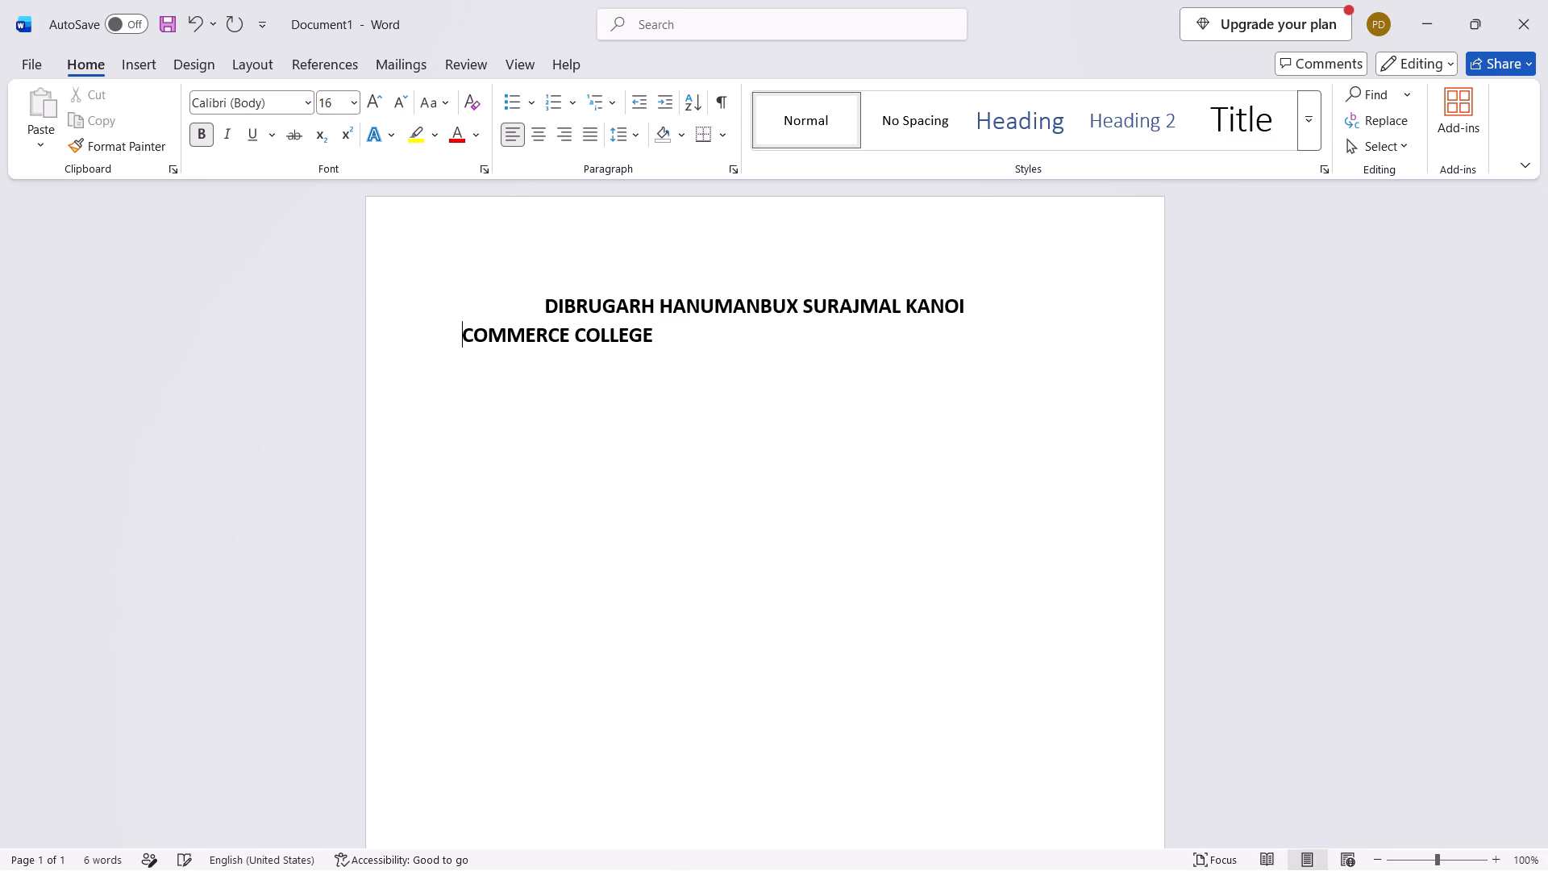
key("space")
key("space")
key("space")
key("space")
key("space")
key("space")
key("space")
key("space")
Centre-align the two-line college name heading.
left_click(534, 132)
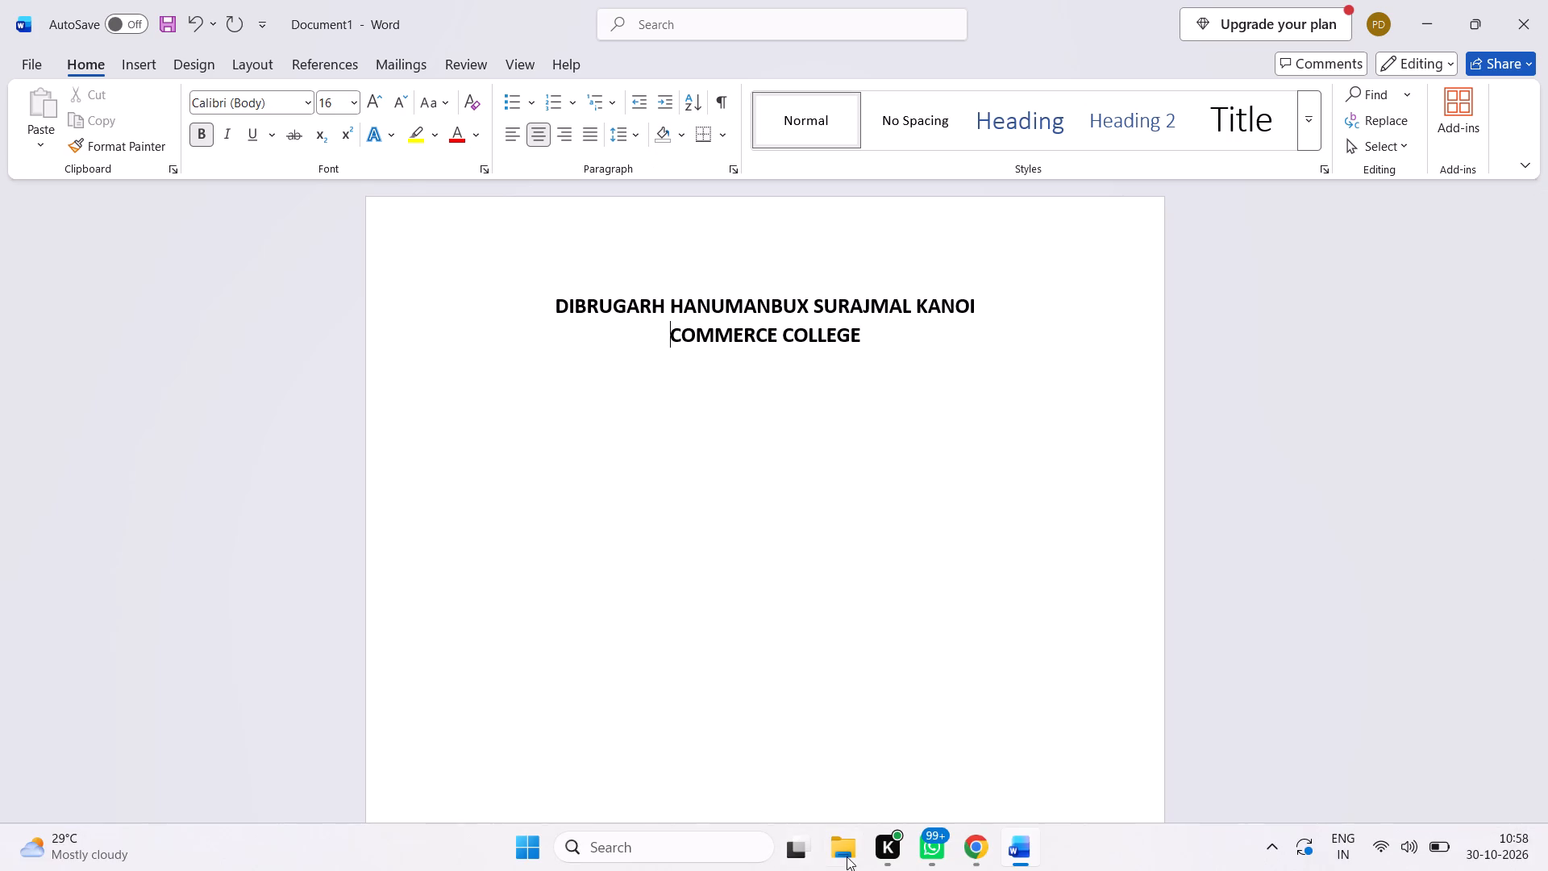
Switch to Chrome and search Google for dhsk commerce college in the empty new tab.
left_click(968, 855)
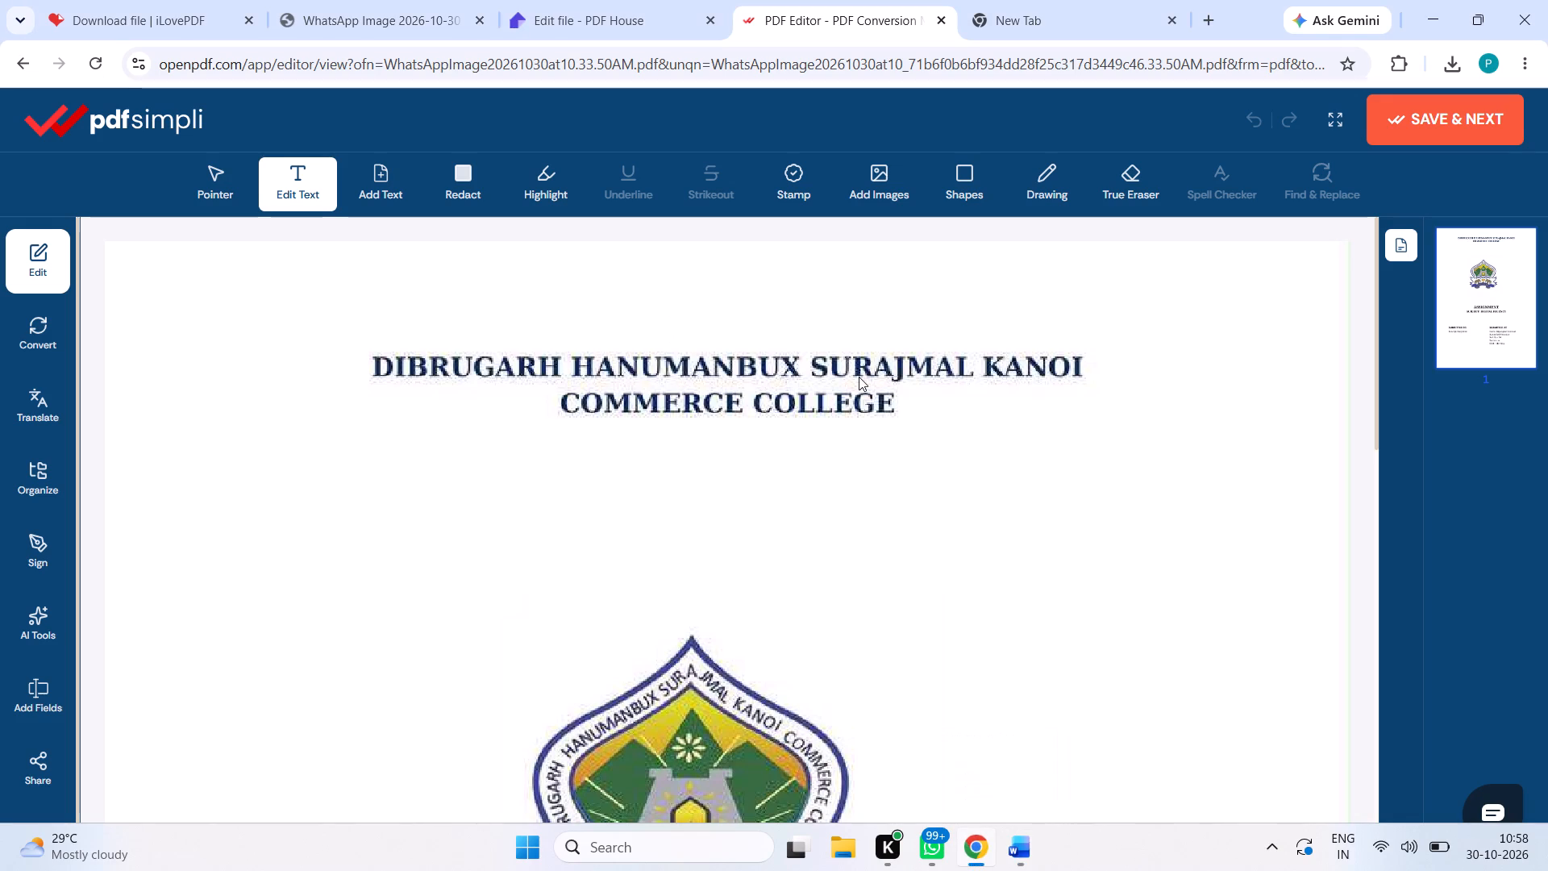
left_click(1026, 38)
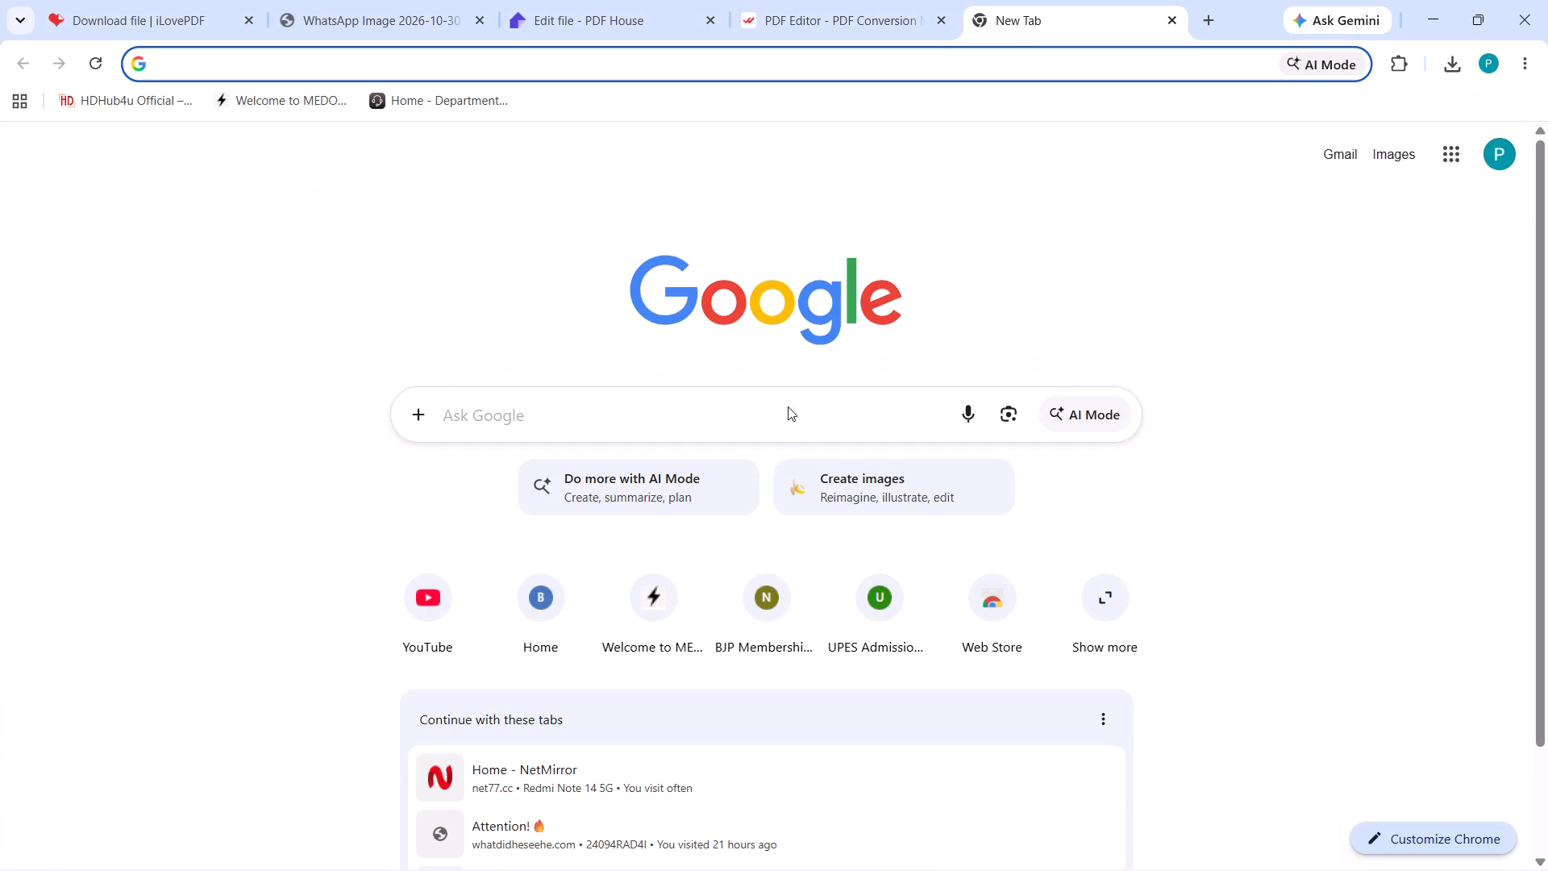
left_click(720, 402)
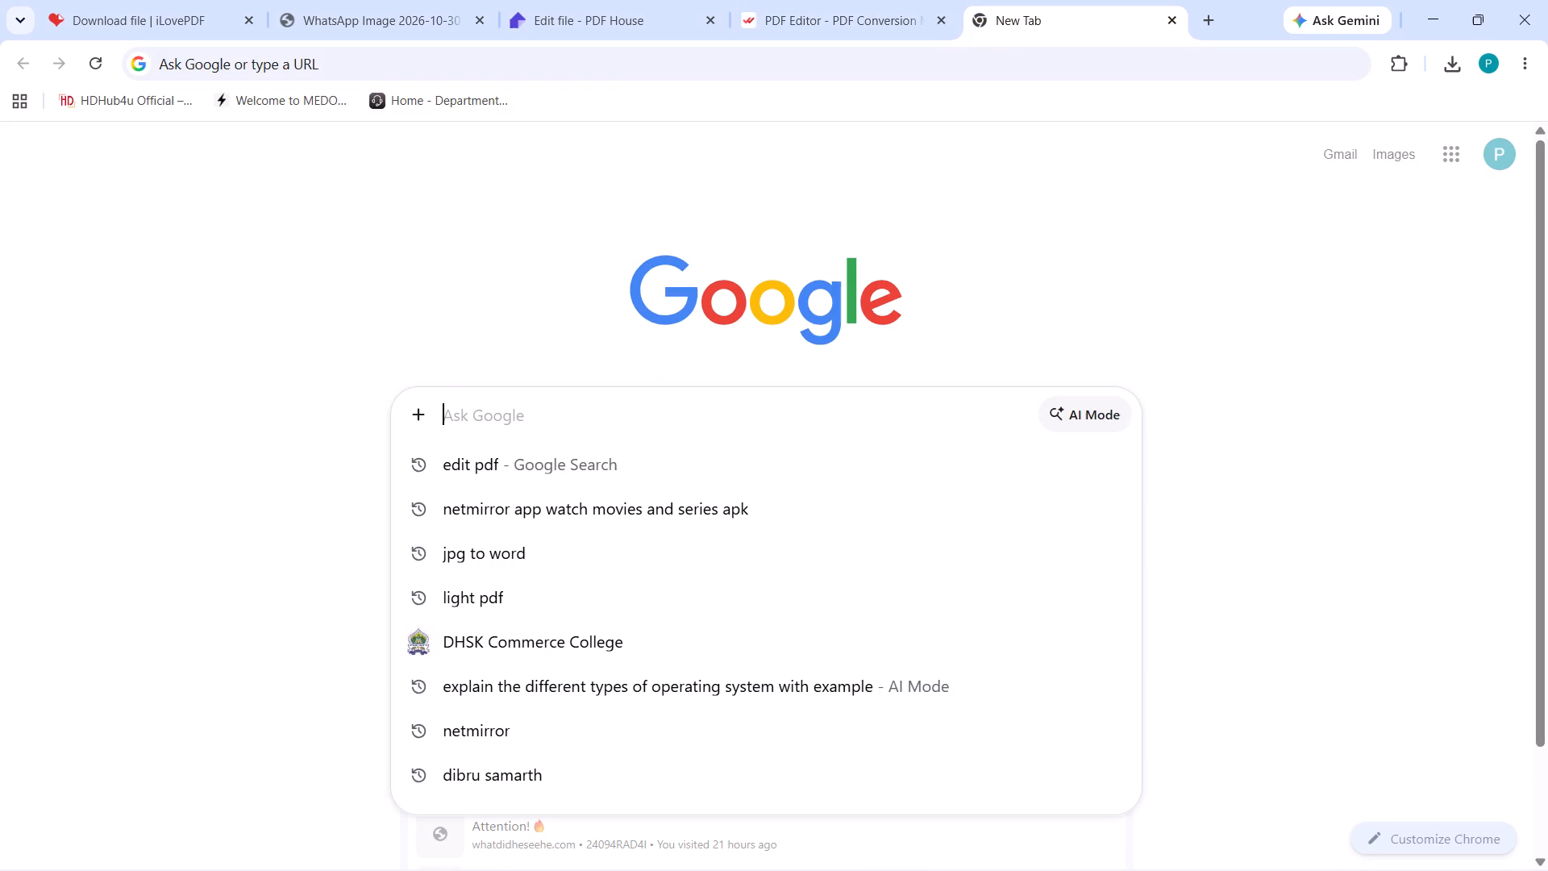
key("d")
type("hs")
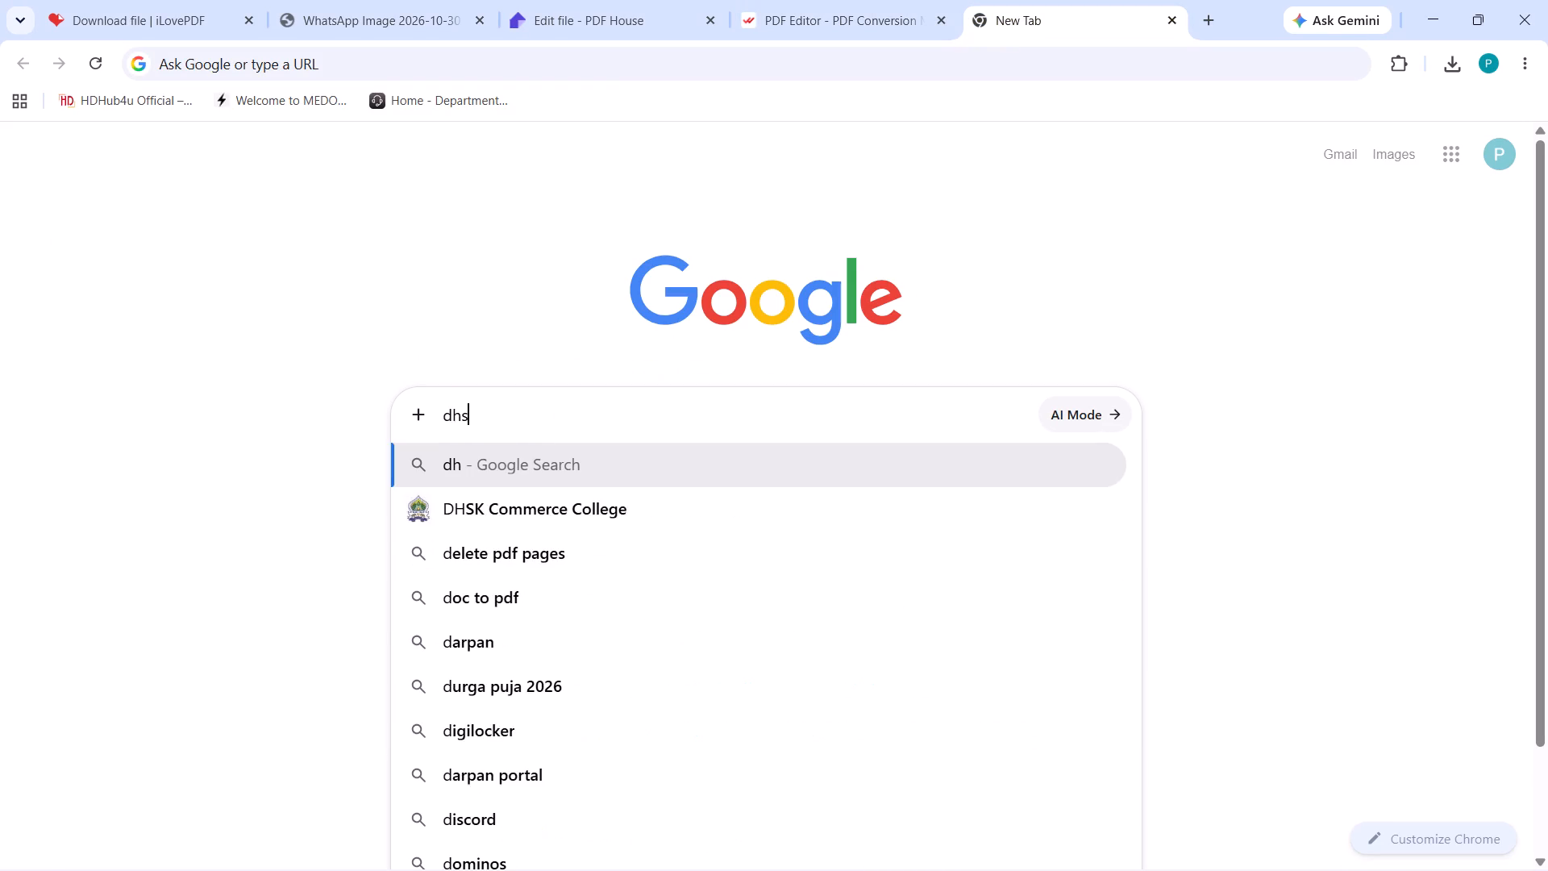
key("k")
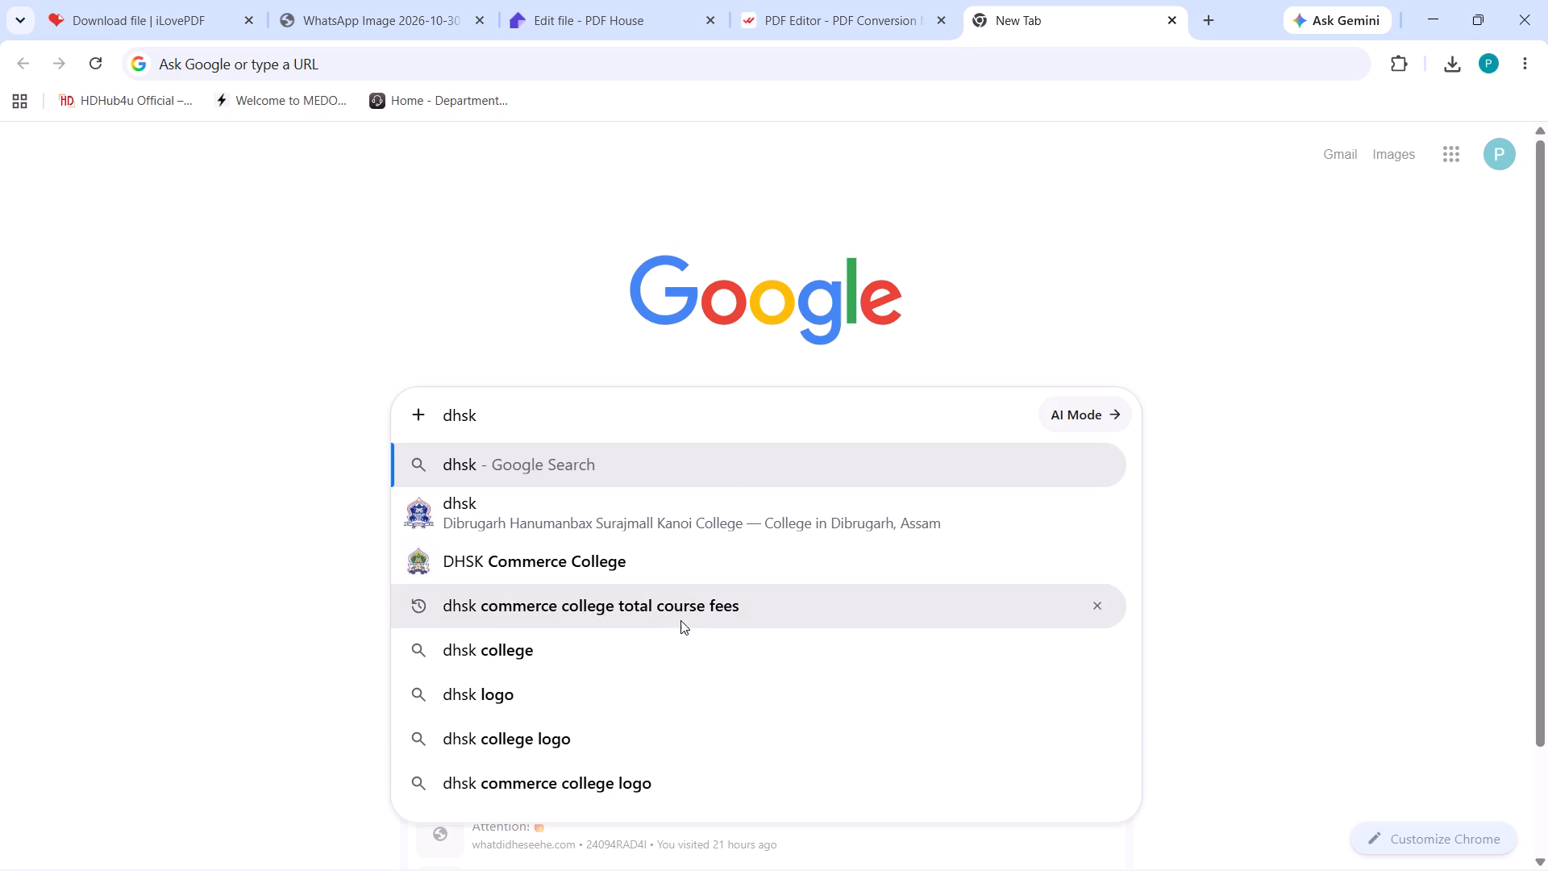
left_click(655, 571)
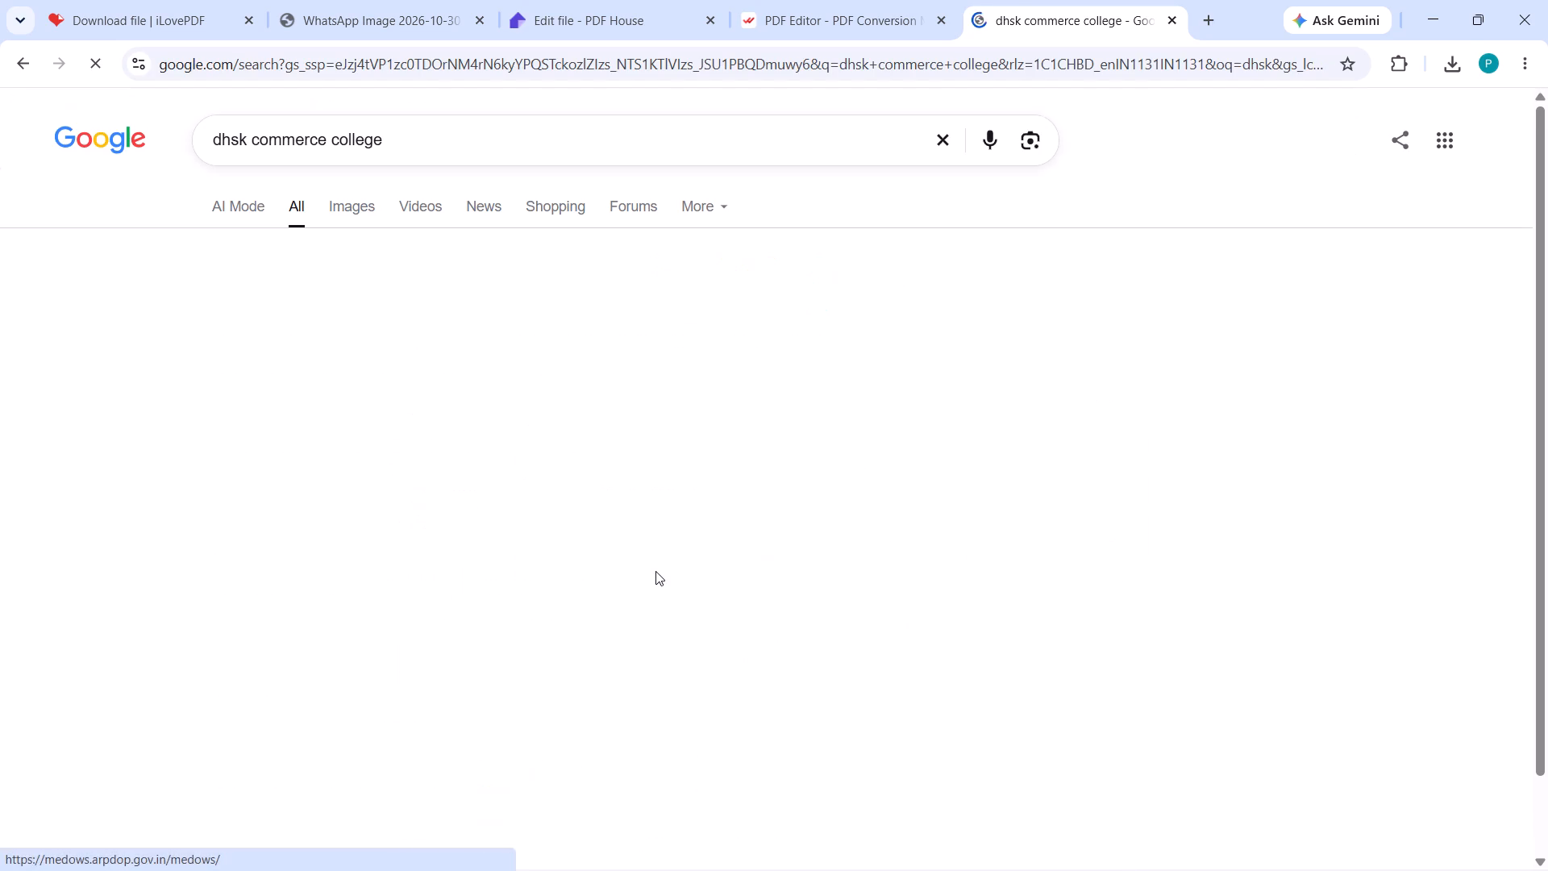
Look through the dhsk commerce college results, switch to the image results and preview the elephant crest.
scroll(655, 571, "down", 3)
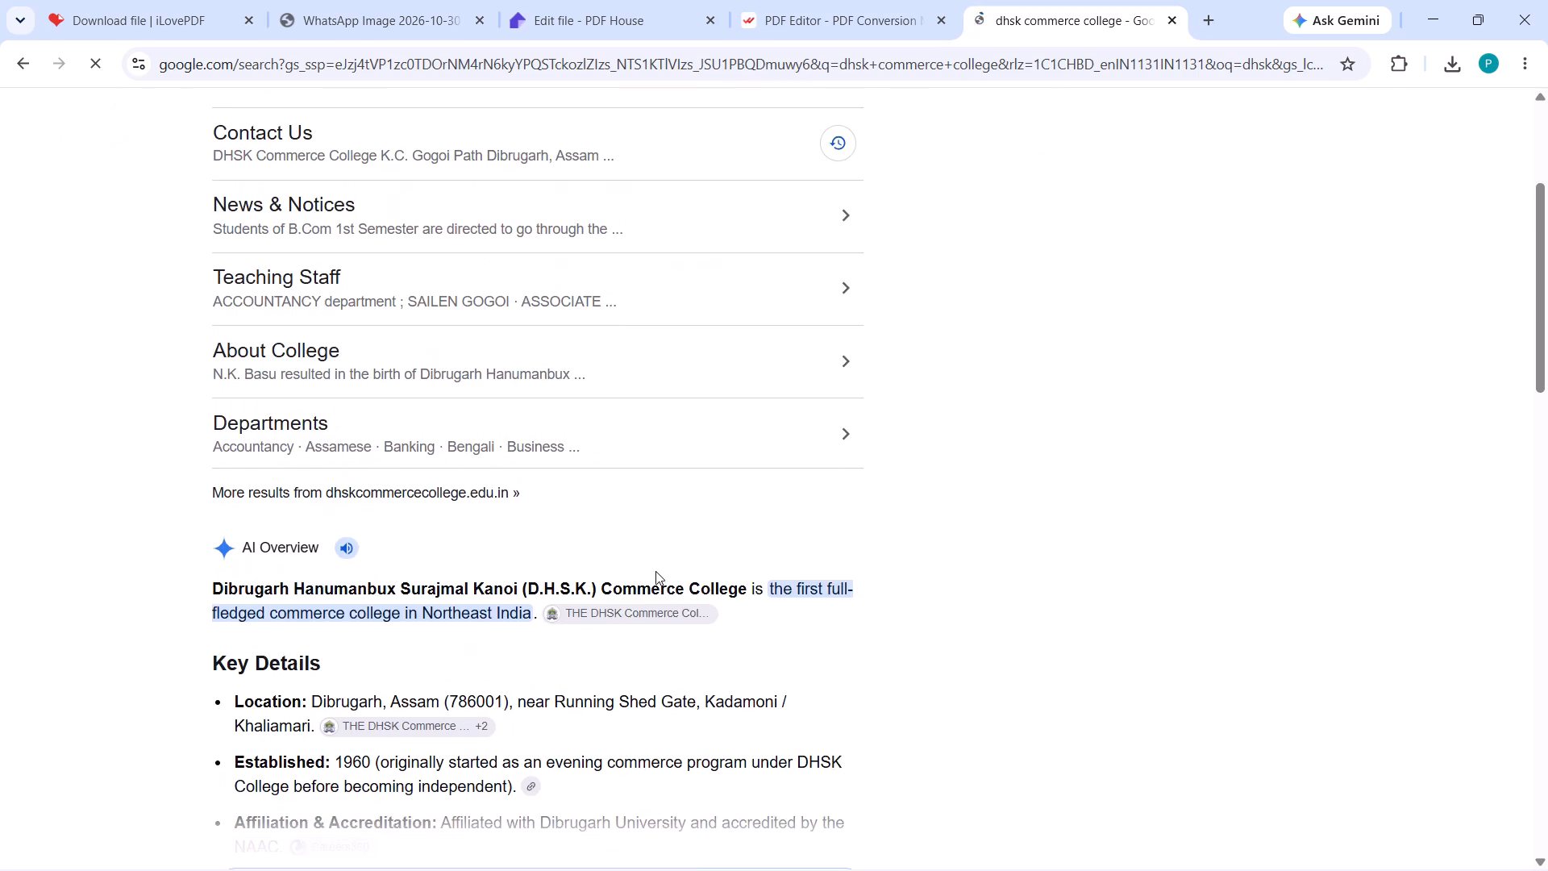
scroll(655, 571, "down", 6)
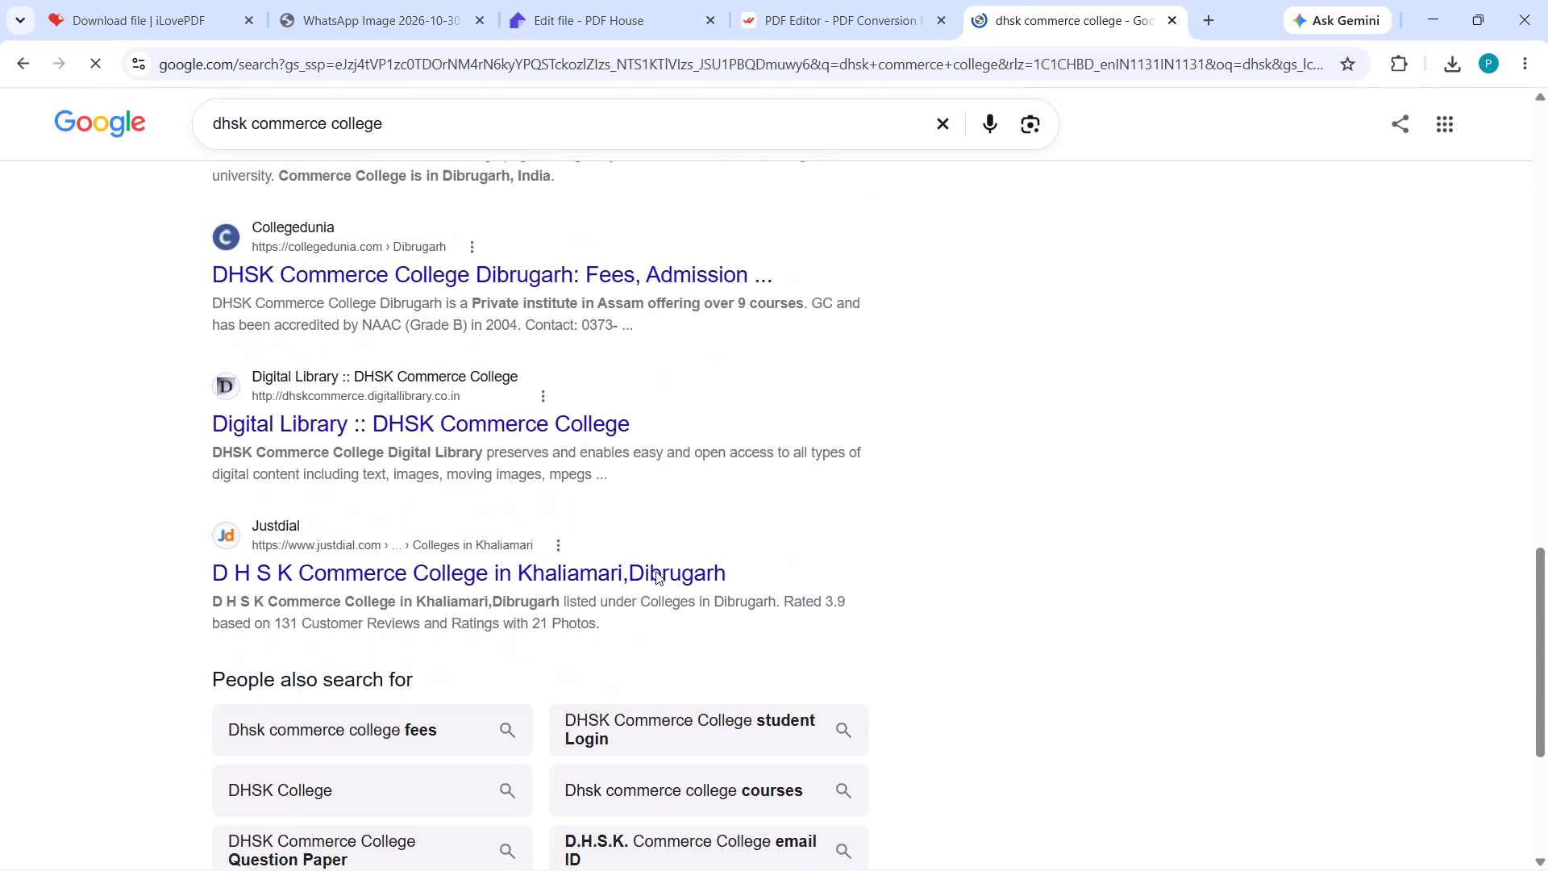
scroll(655, 571, "up", 7)
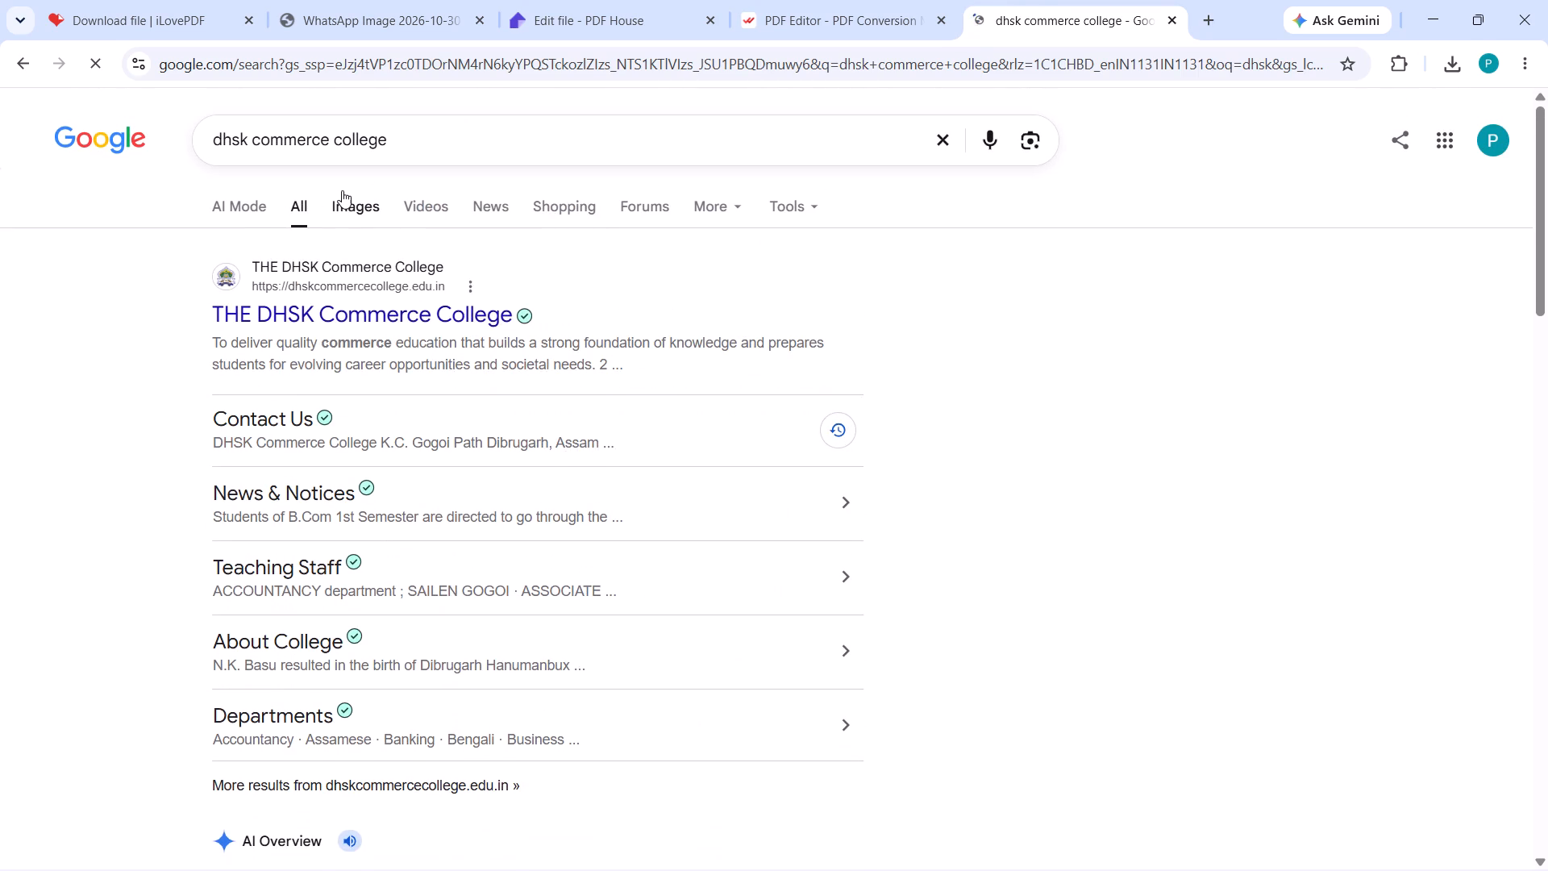
left_click(343, 190)
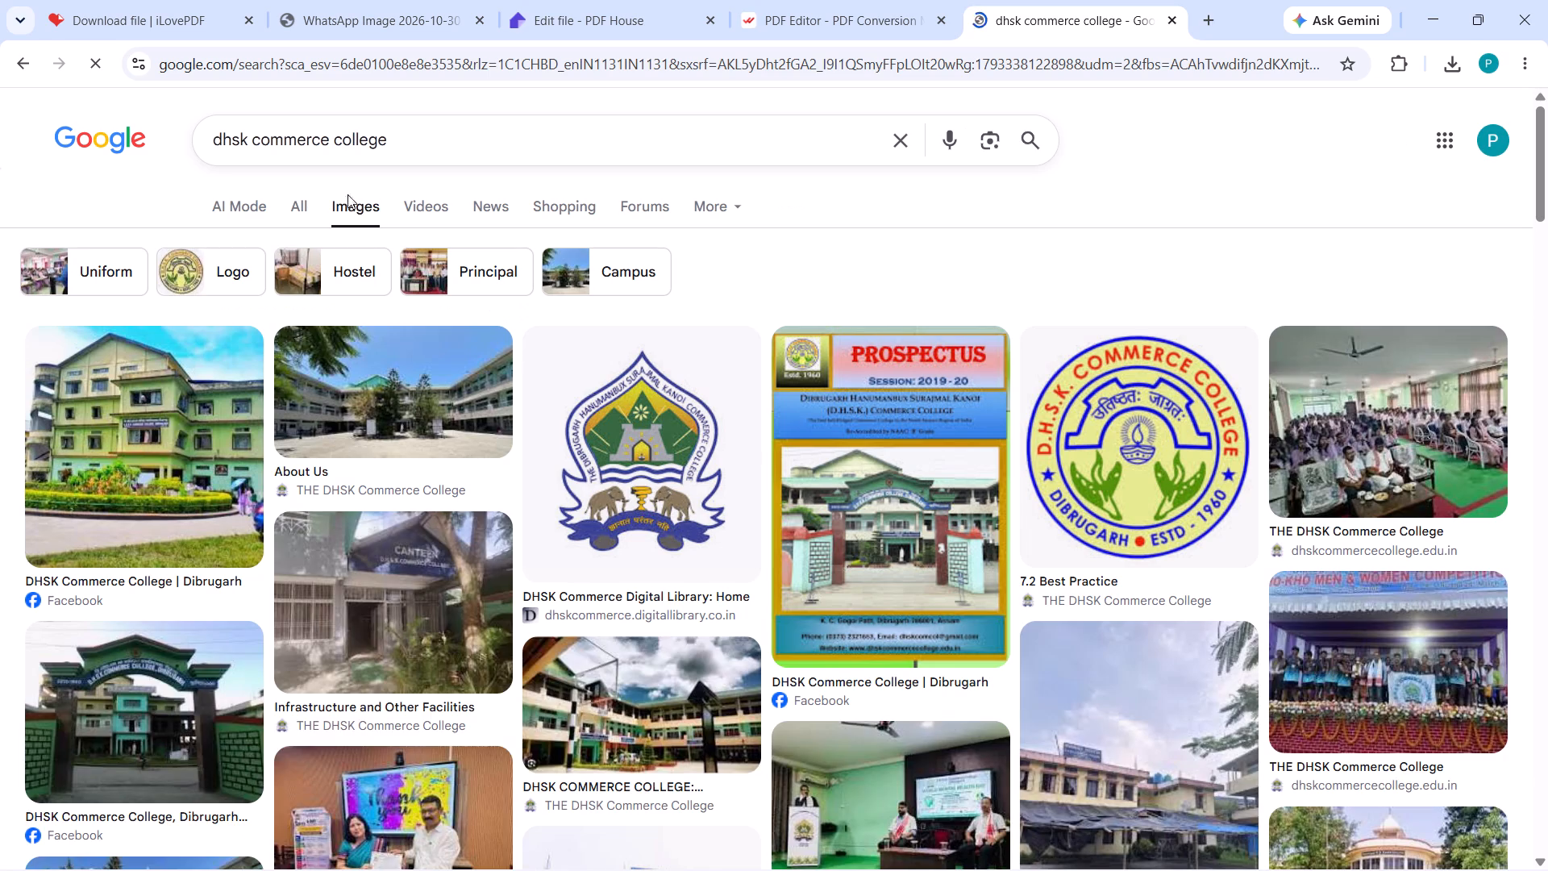
left_click(638, 437)
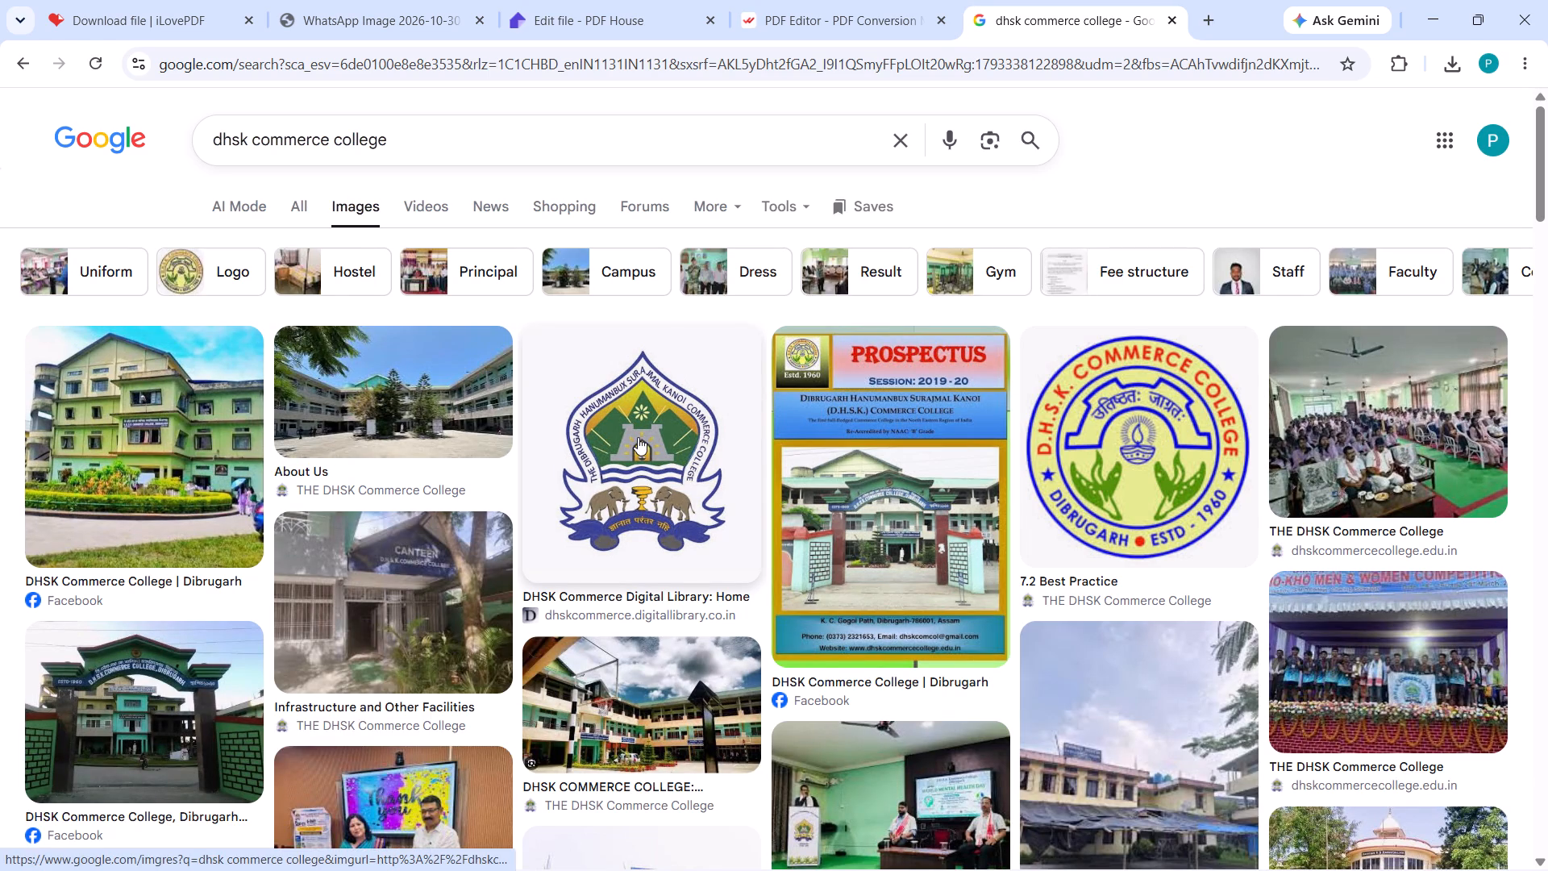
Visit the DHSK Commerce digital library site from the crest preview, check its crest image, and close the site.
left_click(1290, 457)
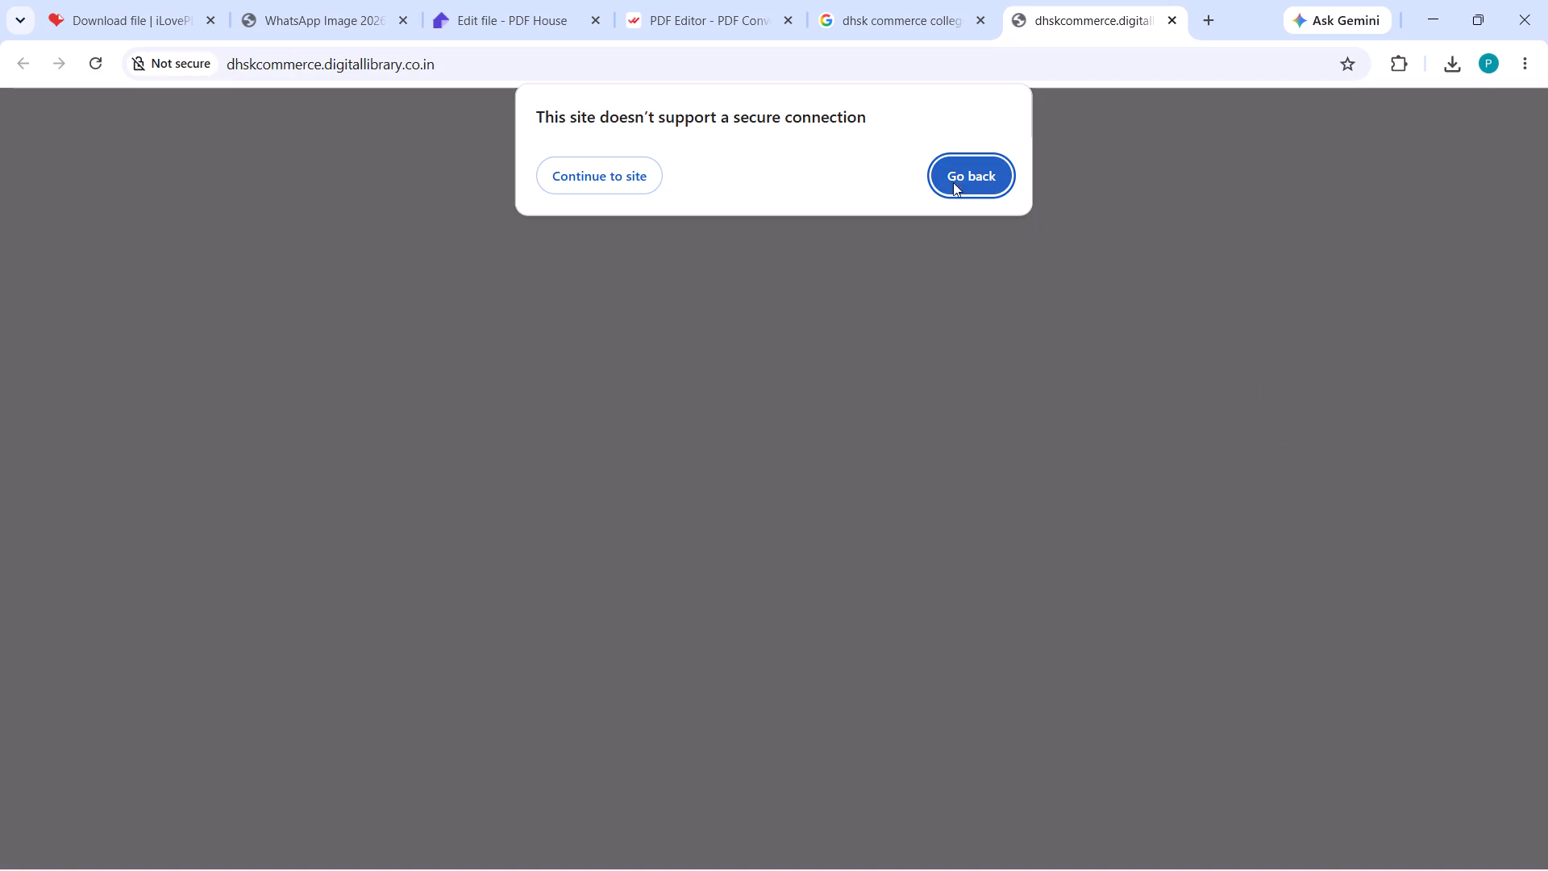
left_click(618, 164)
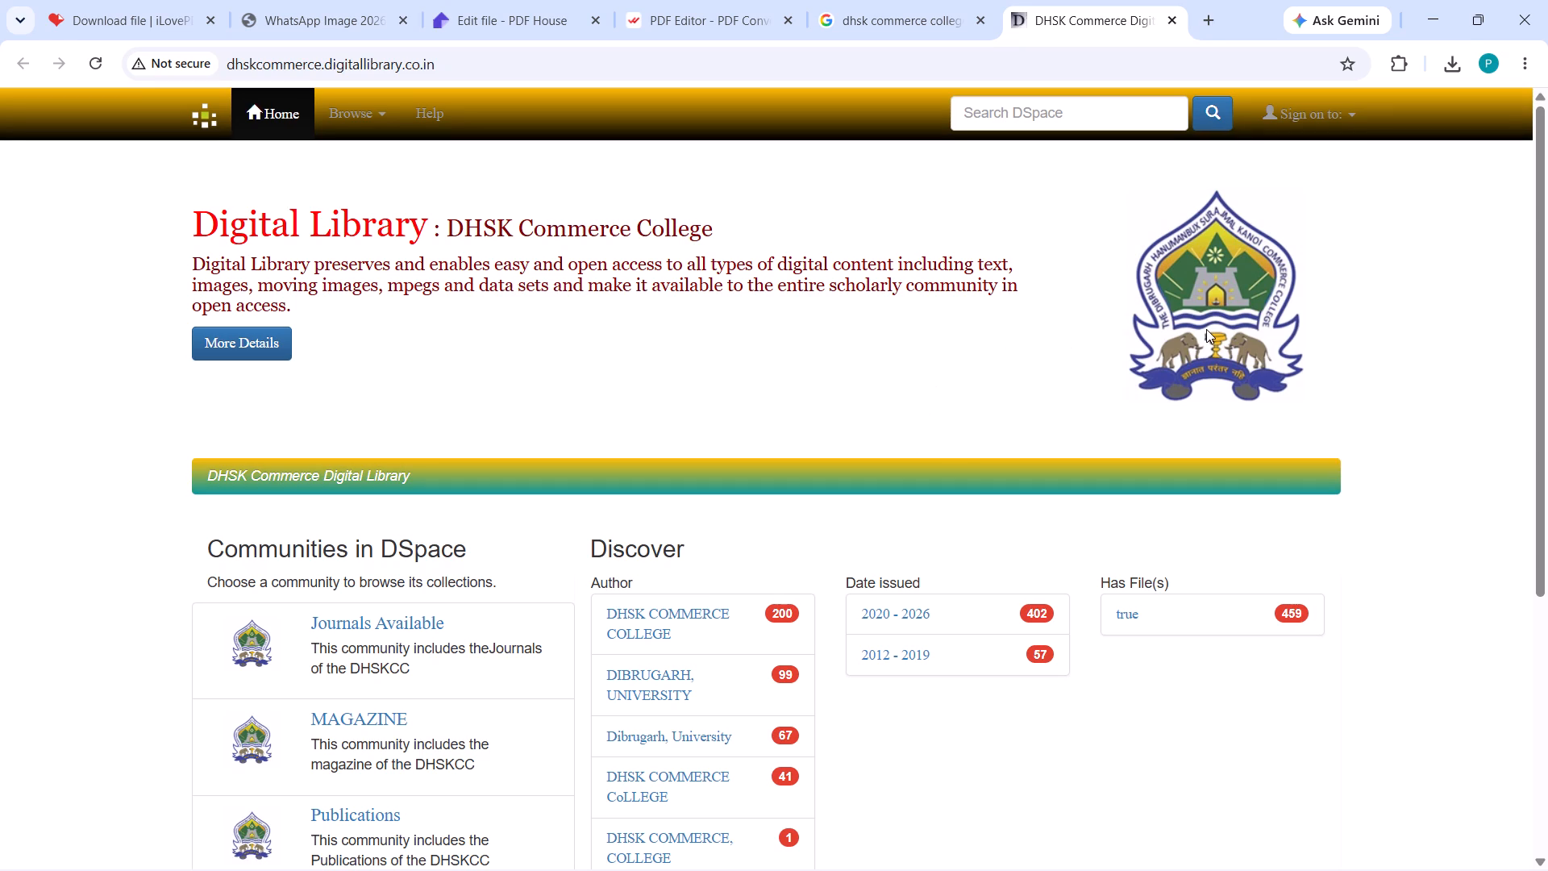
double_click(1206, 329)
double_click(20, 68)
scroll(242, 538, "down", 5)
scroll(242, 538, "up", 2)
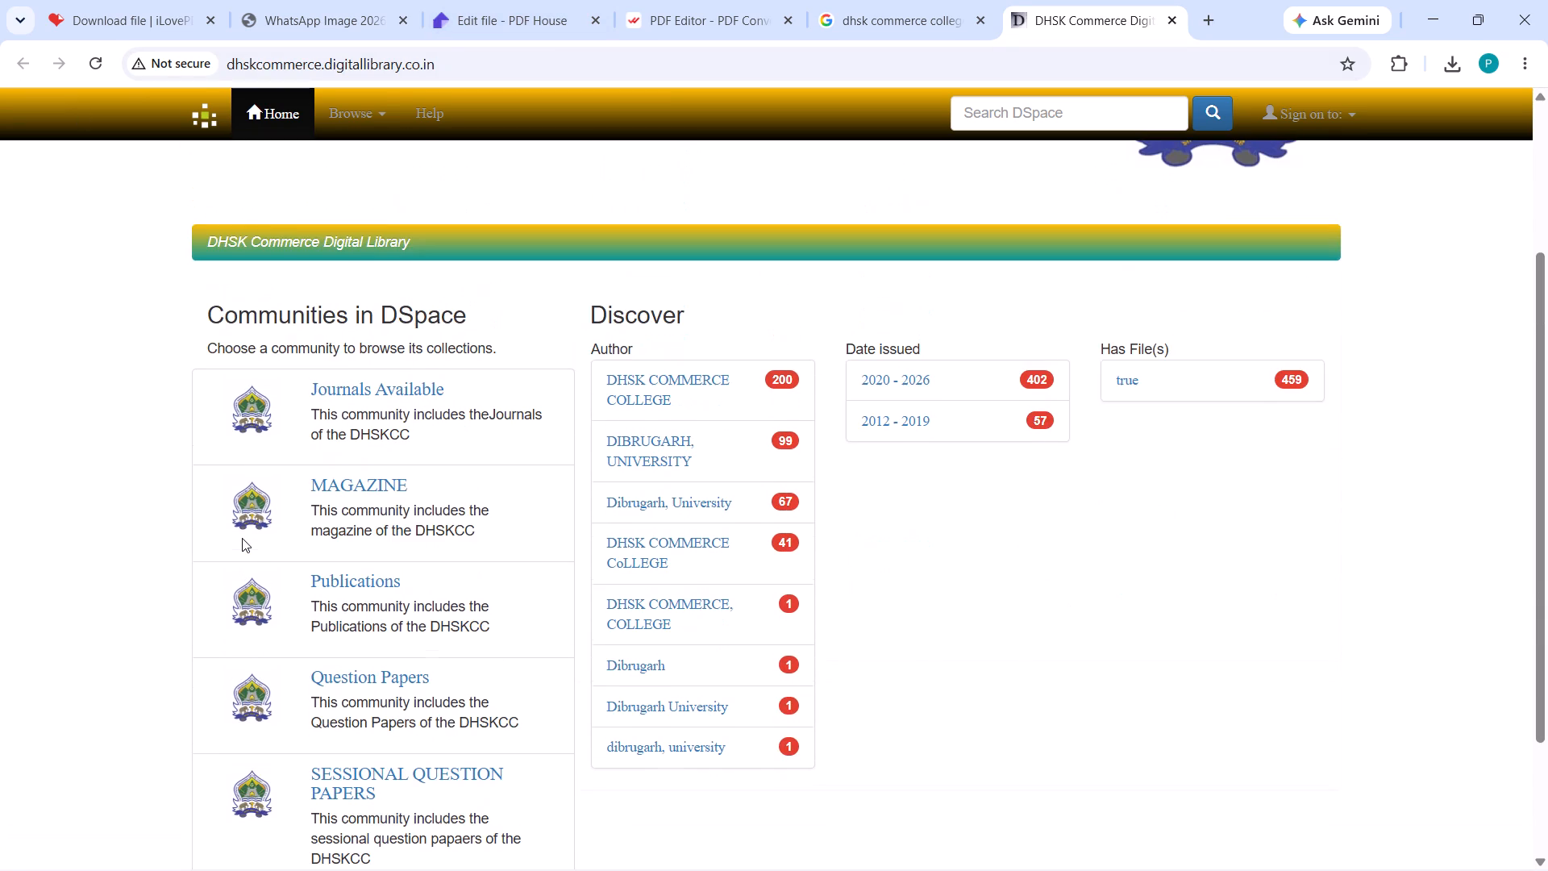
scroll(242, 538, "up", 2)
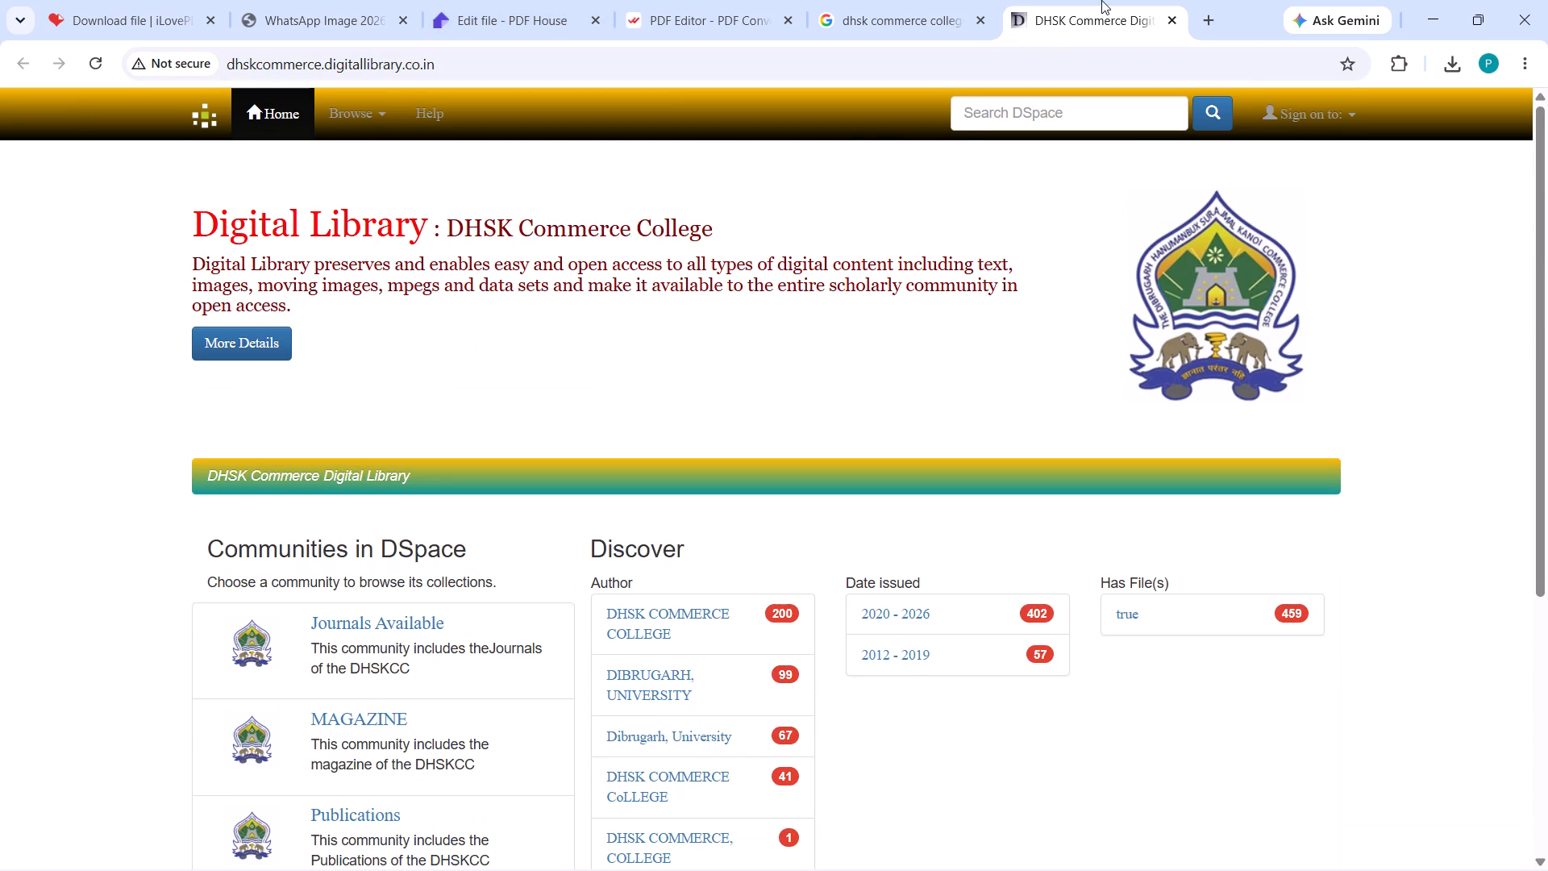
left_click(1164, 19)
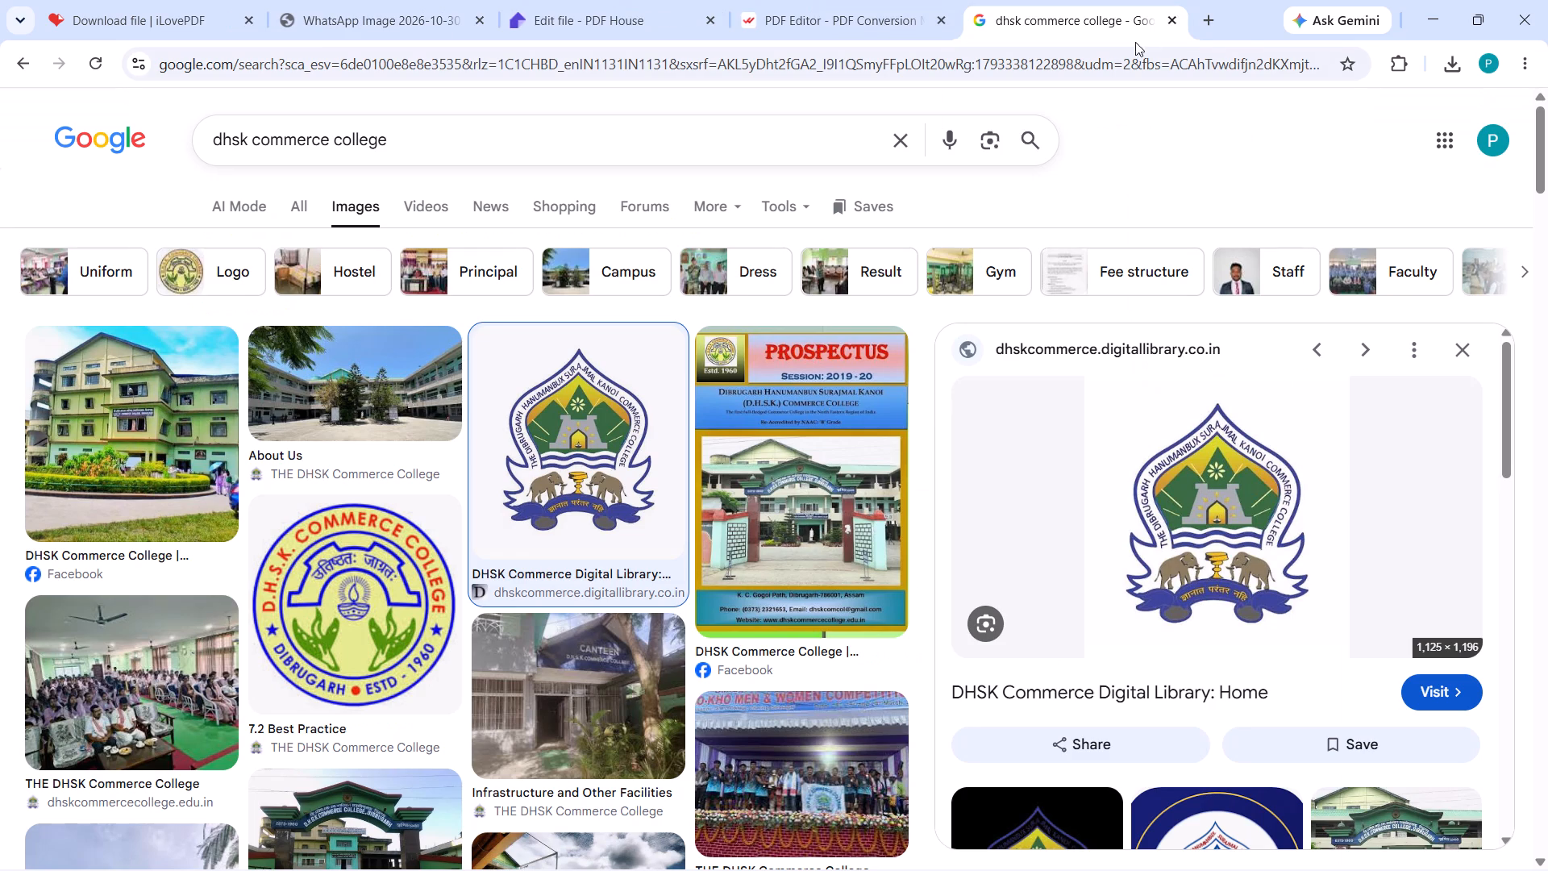
Search images for dhsk commerce college logo and preview the elephant crest from the college website.
left_click(550, 433)
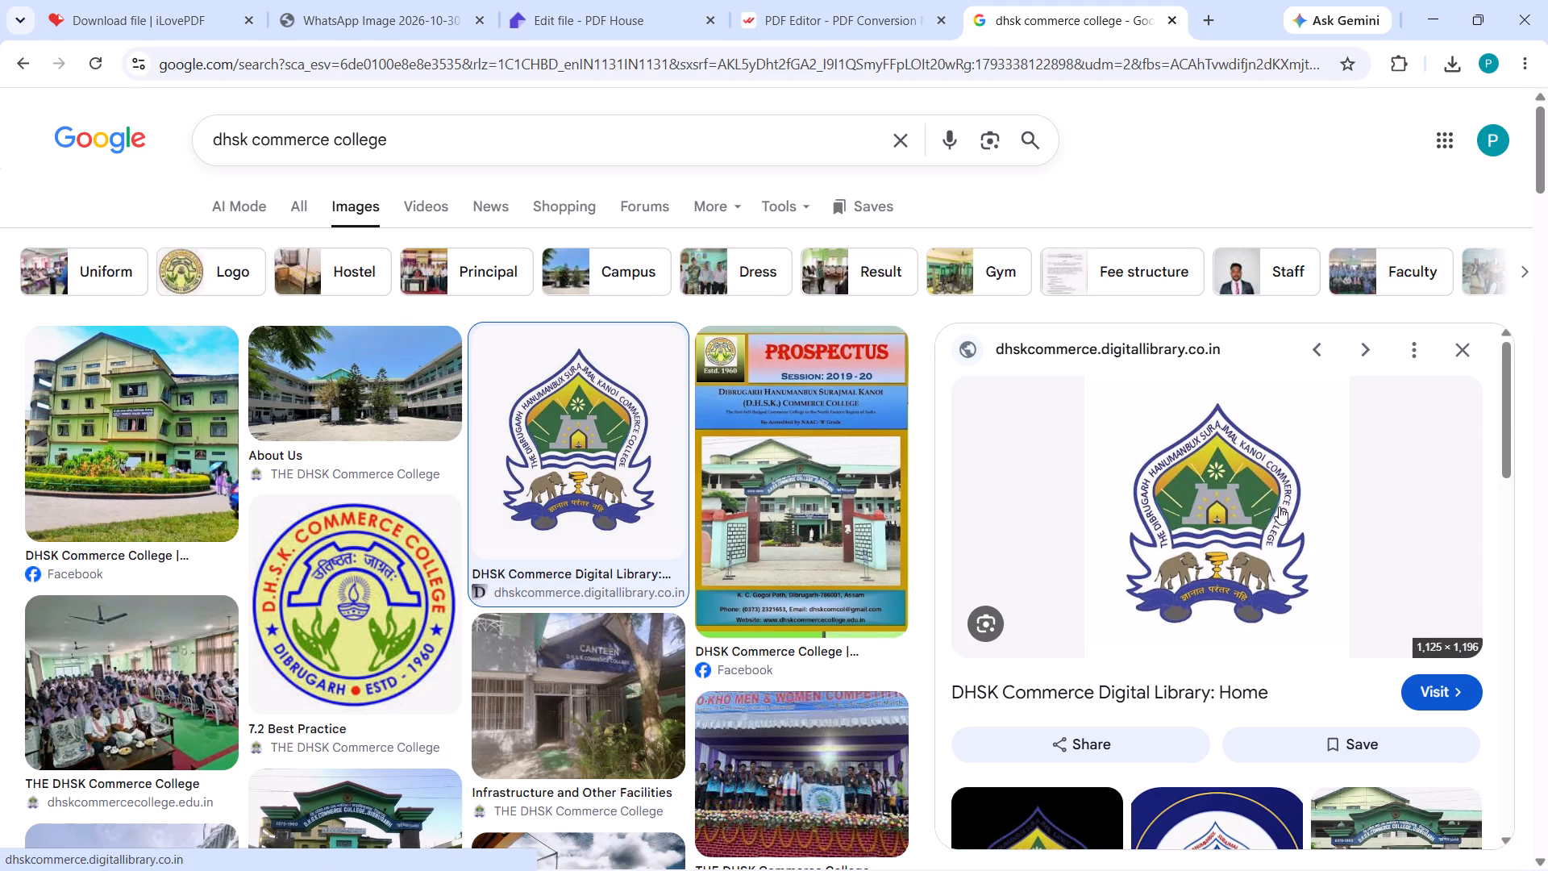
left_click(447, 138)
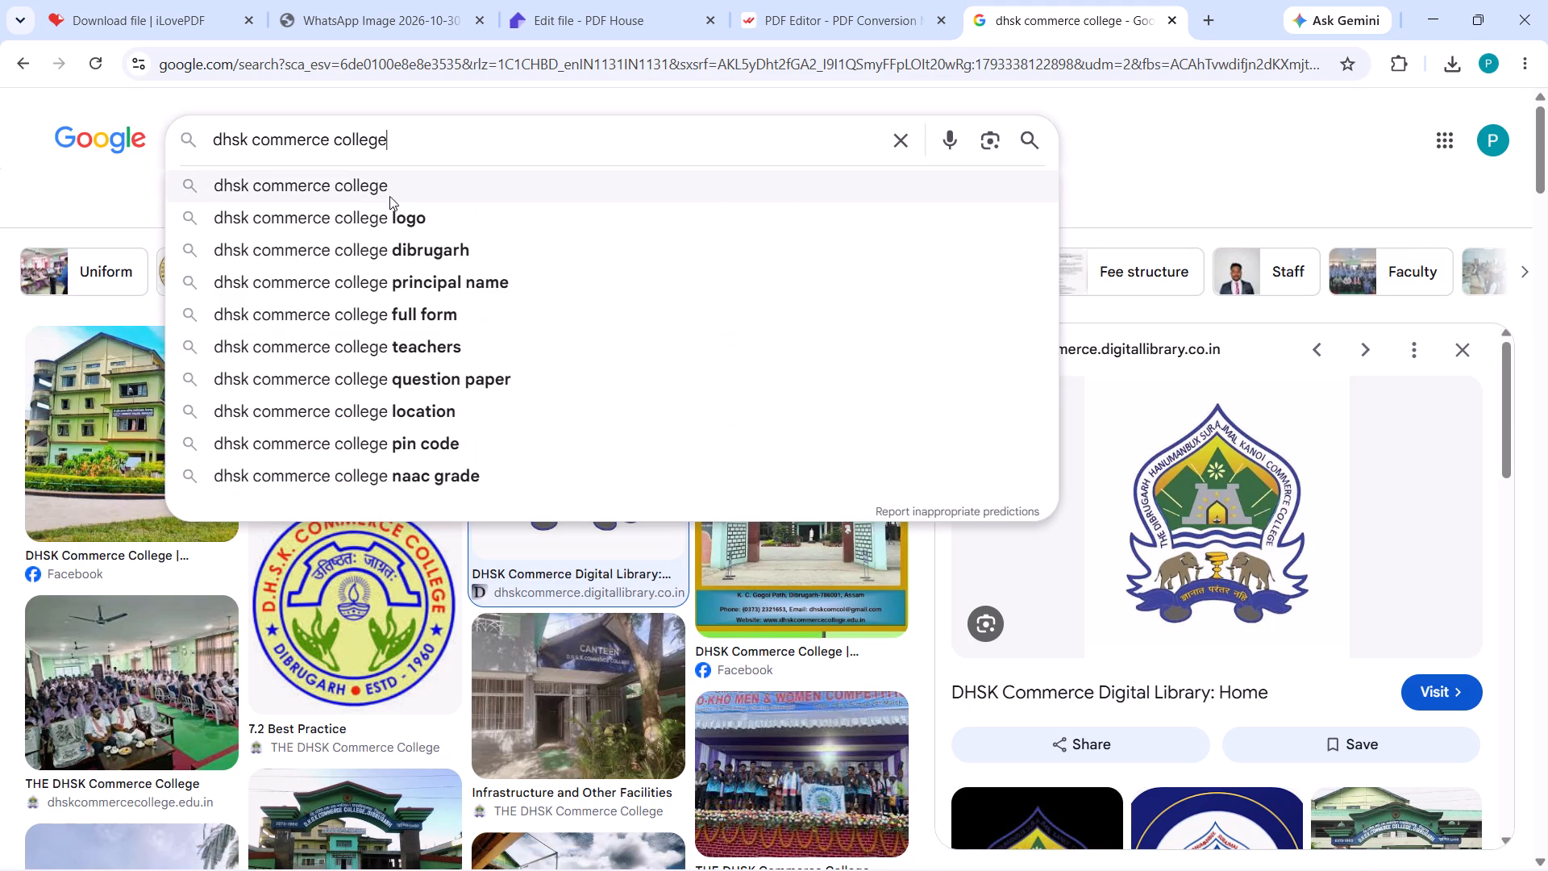
left_click(382, 220)
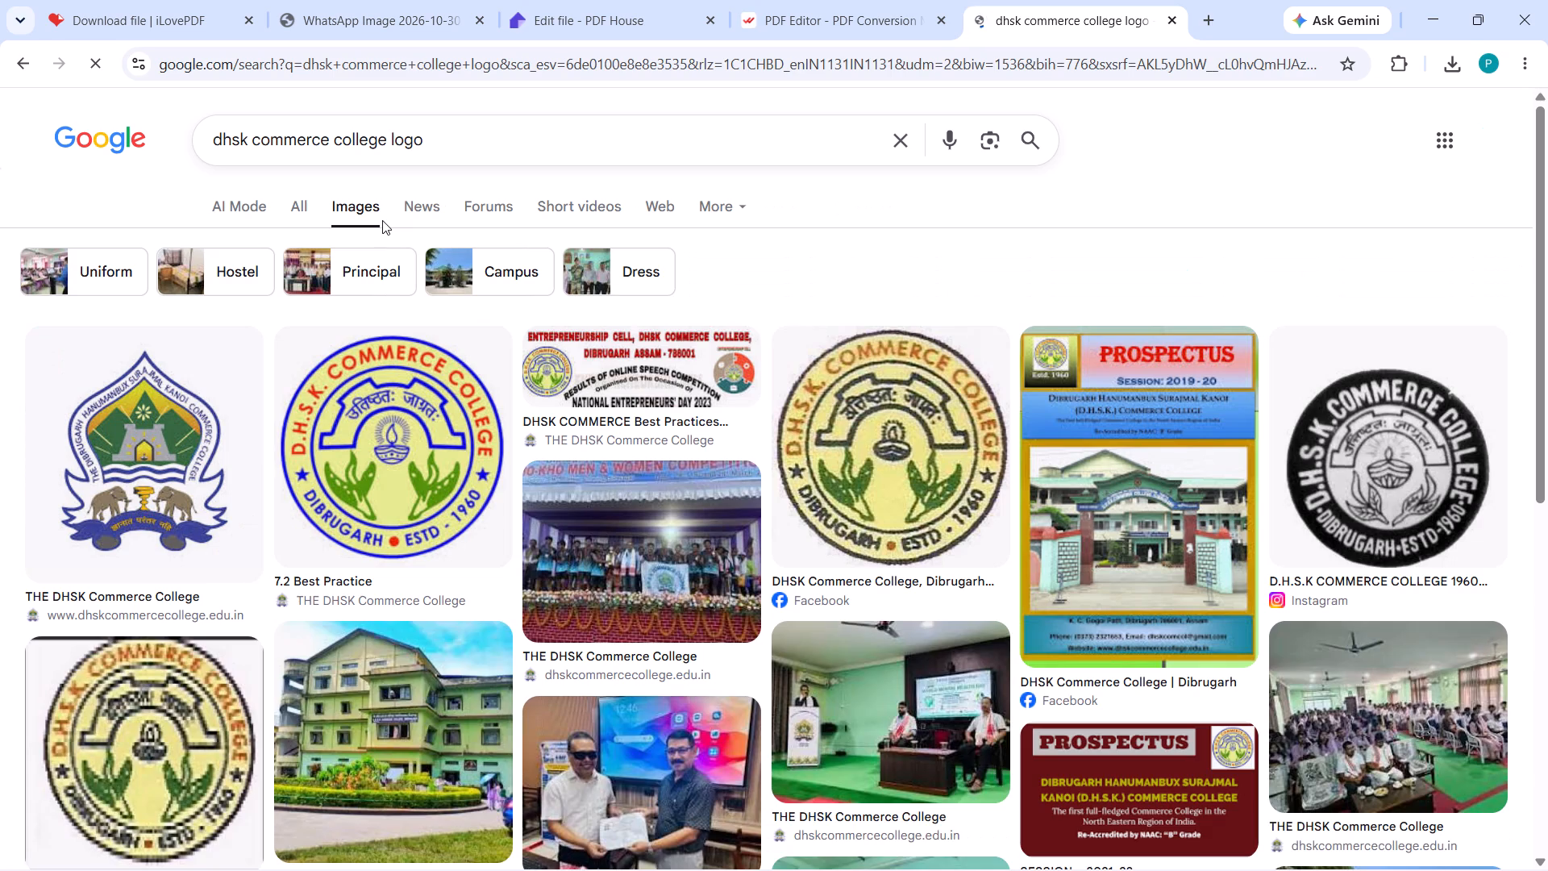
left_click(159, 448)
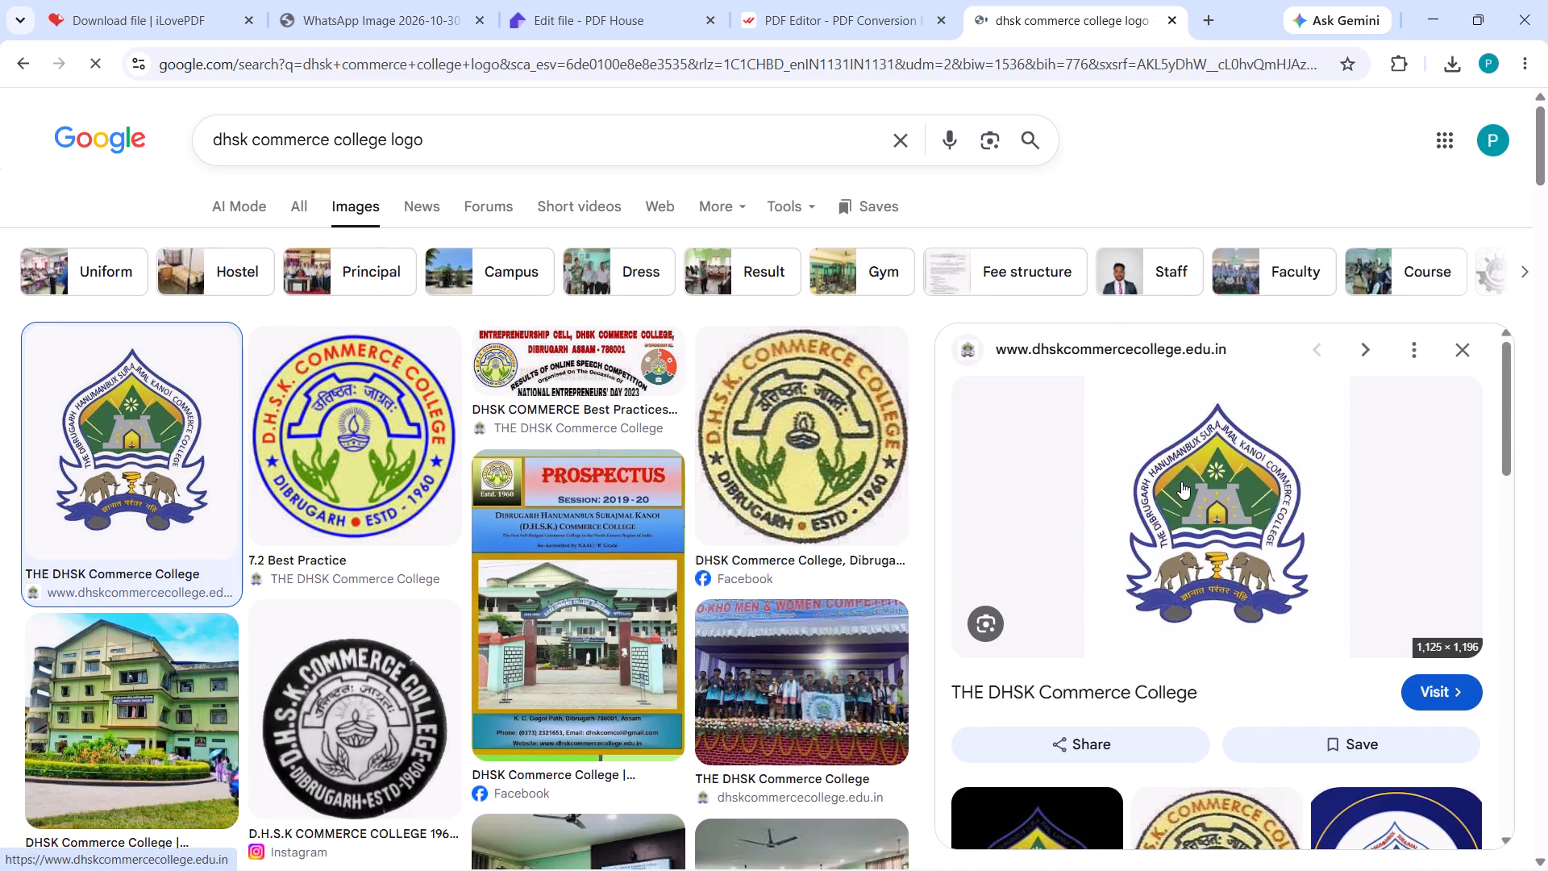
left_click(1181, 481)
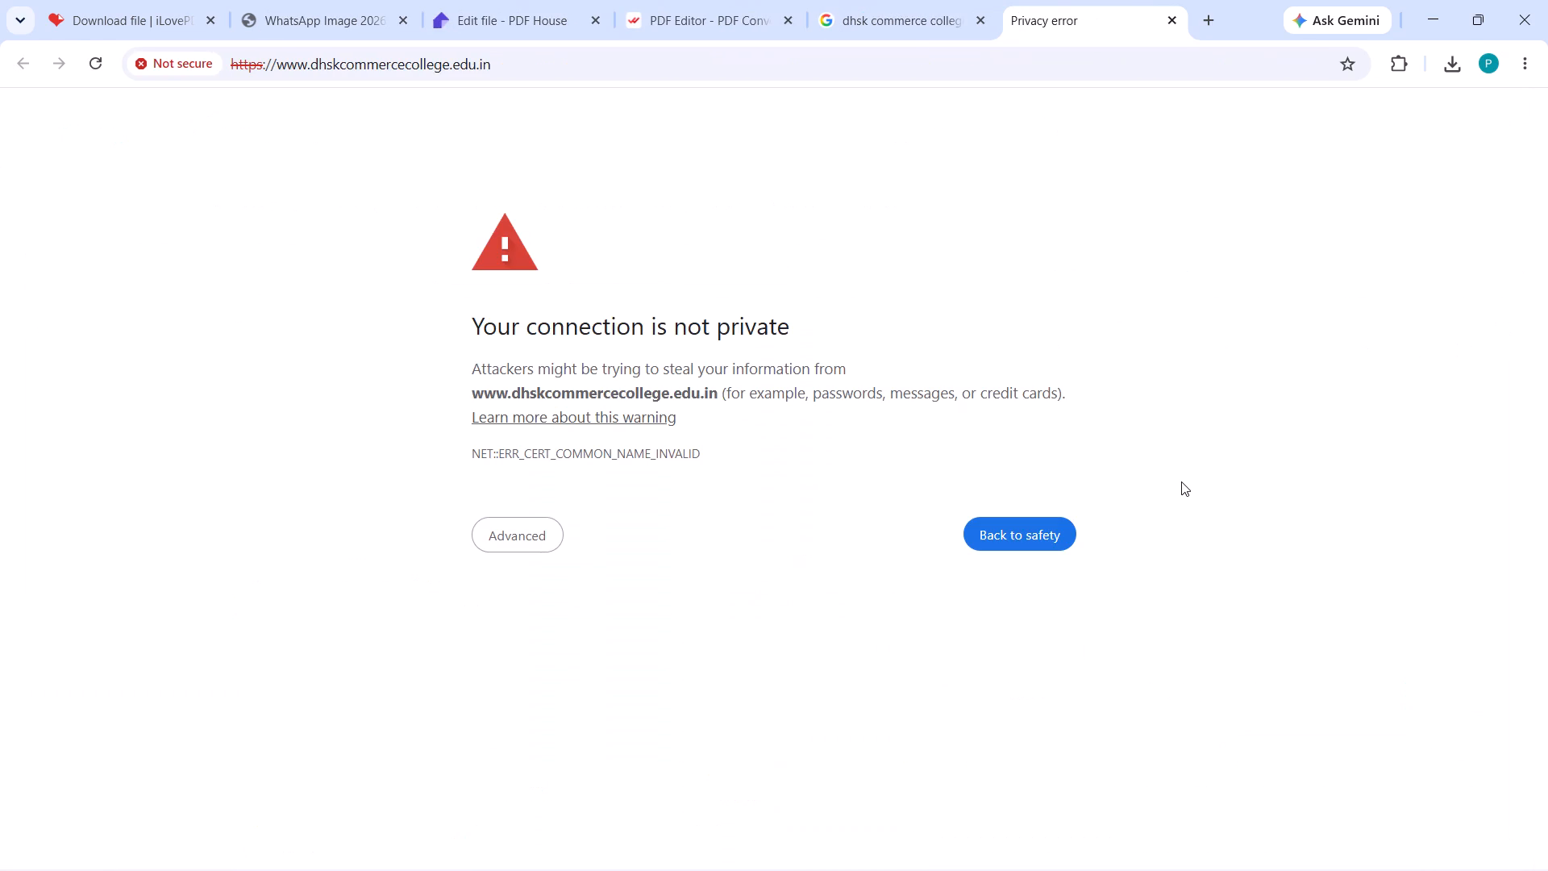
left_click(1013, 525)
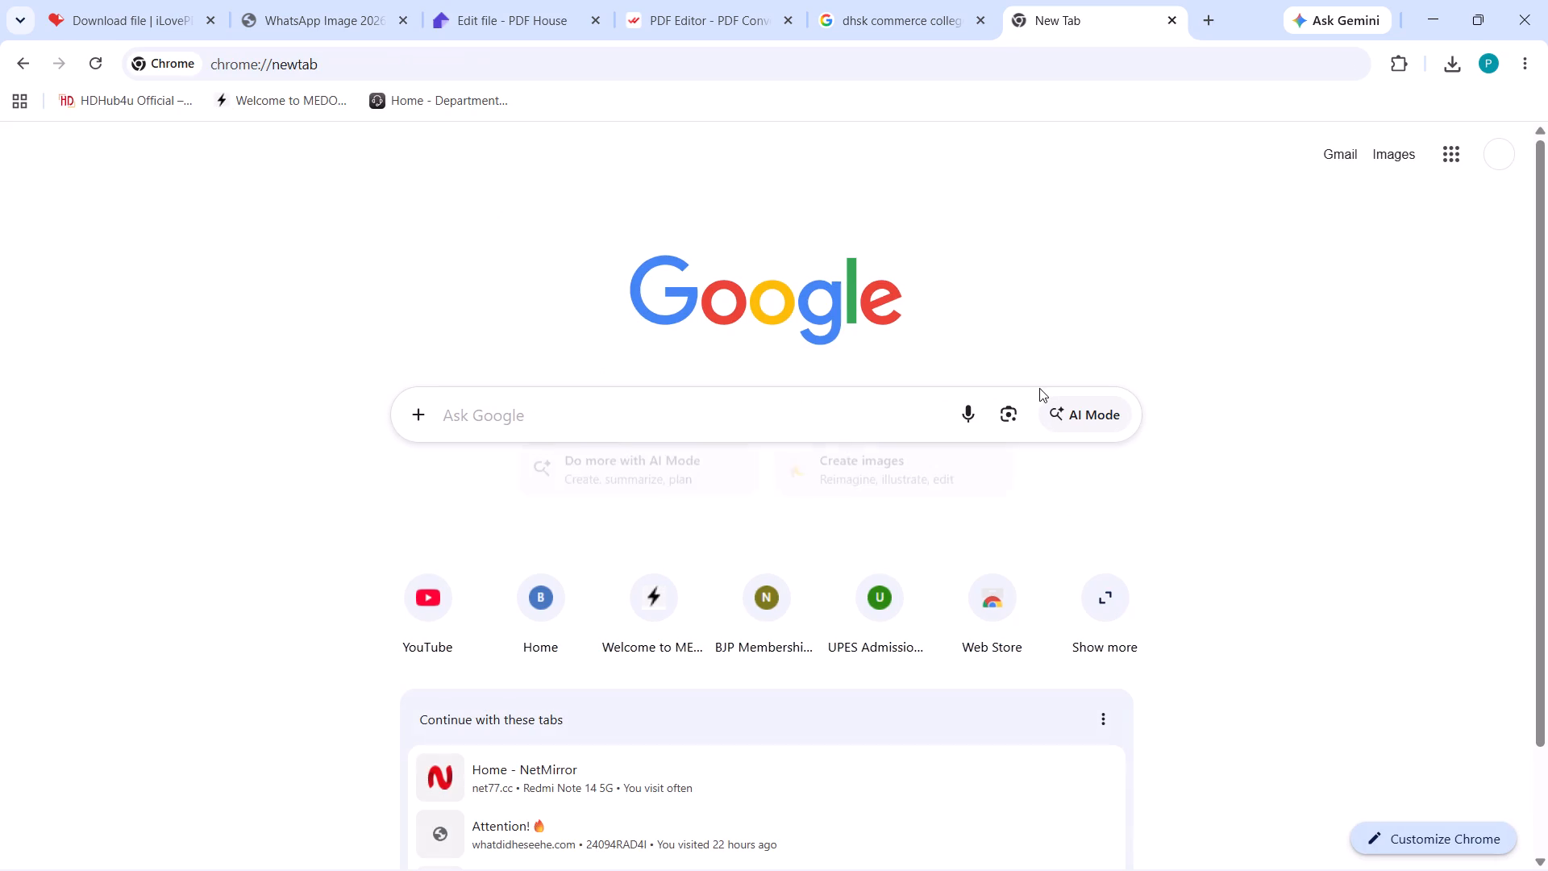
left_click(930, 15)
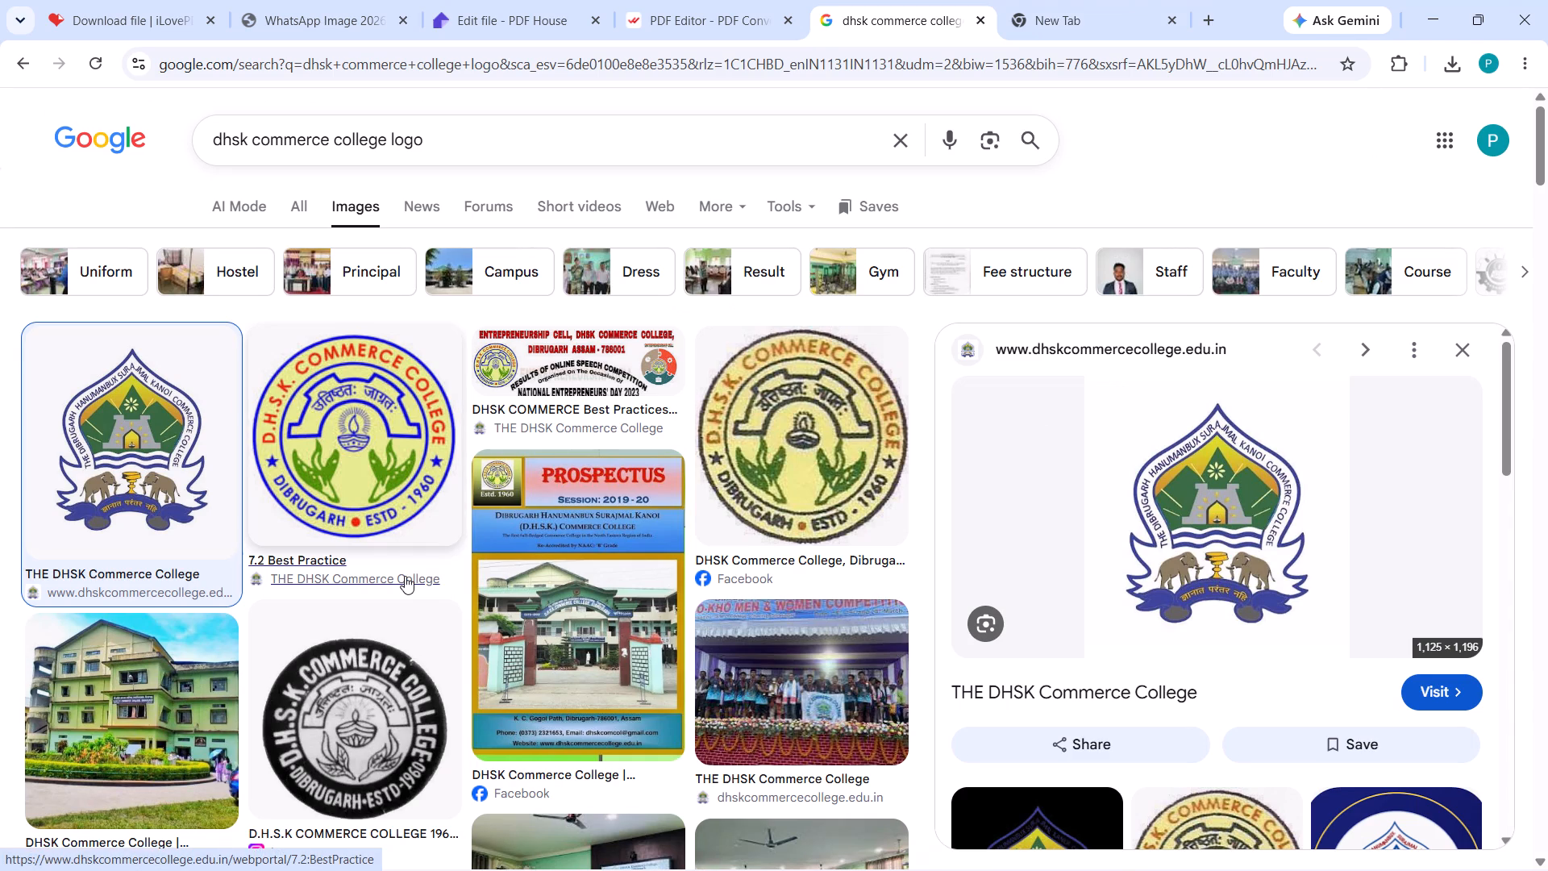
Copy the previewed crest image and paste it into the Word document five lines below the COMMERCE COLLEGE heading.
right_click(1175, 503)
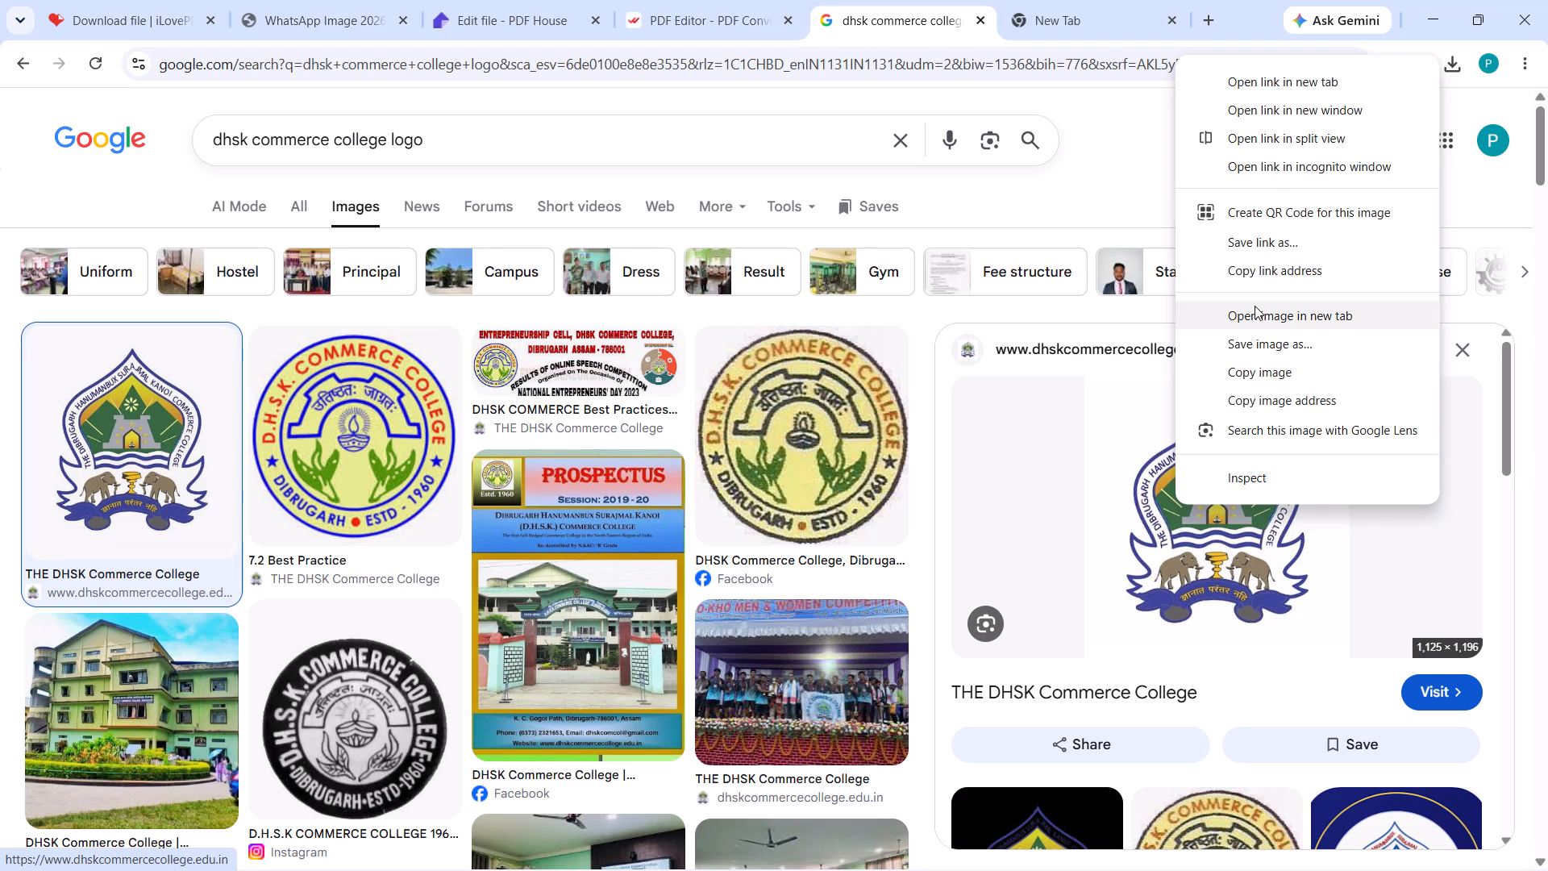
left_click(1290, 373)
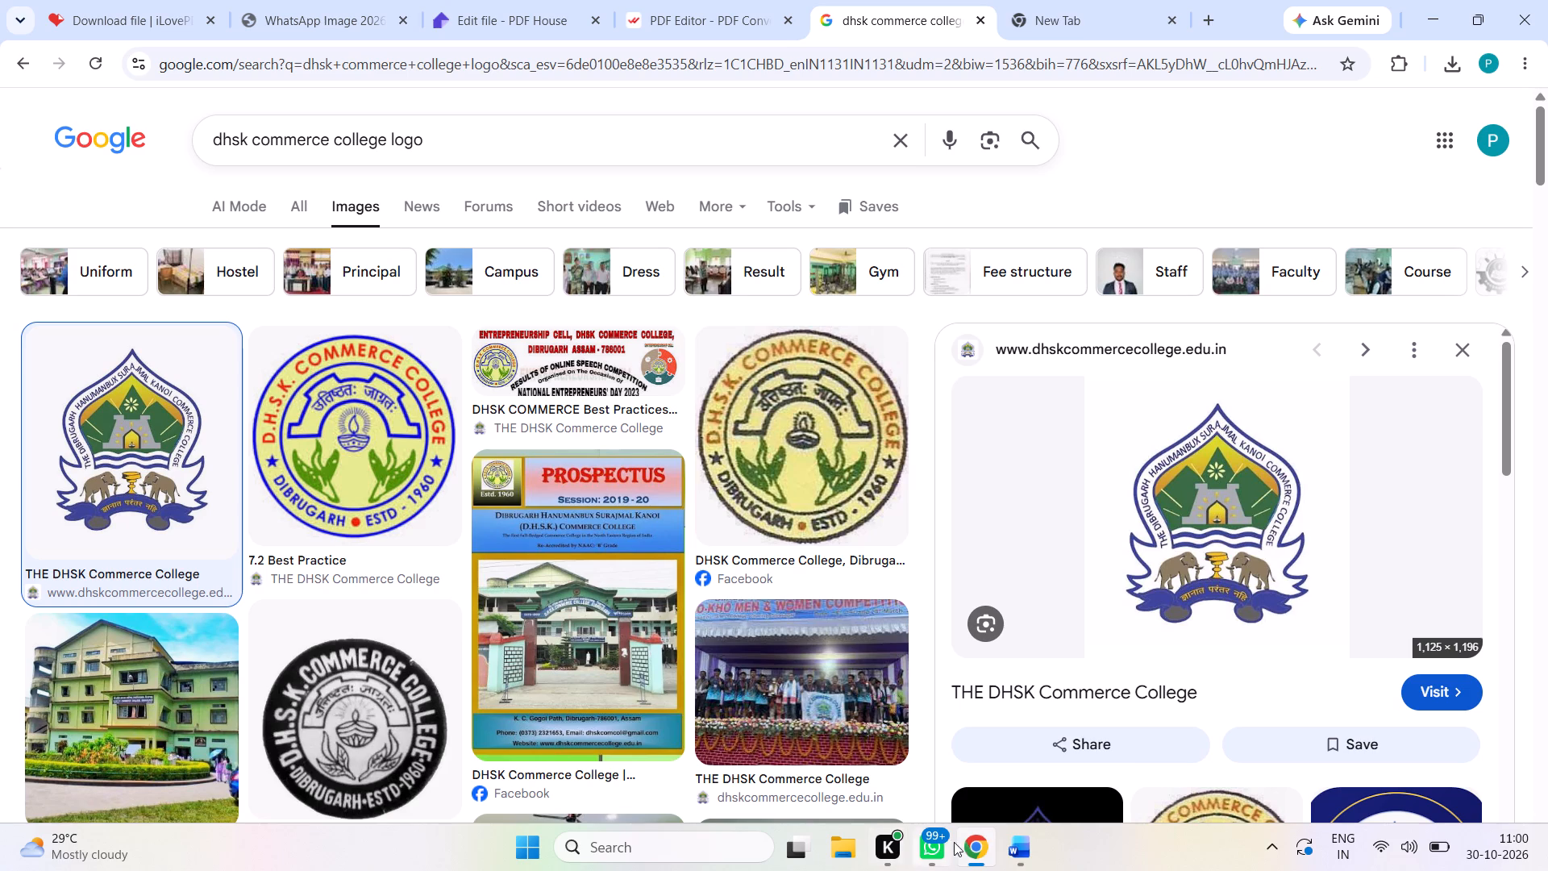
left_click(1007, 845)
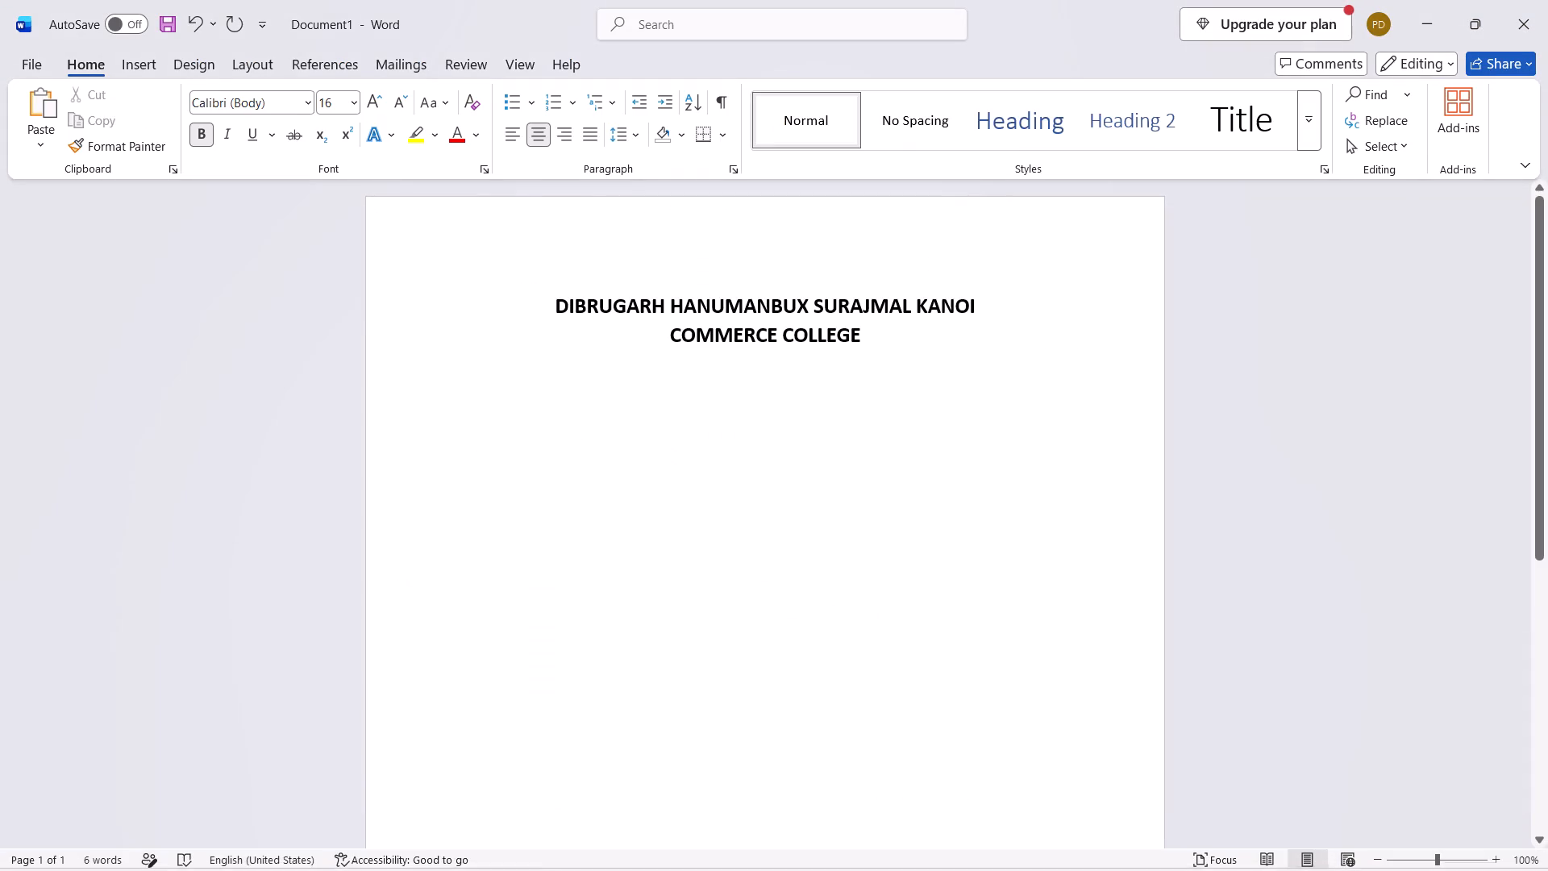
left_click(876, 335)
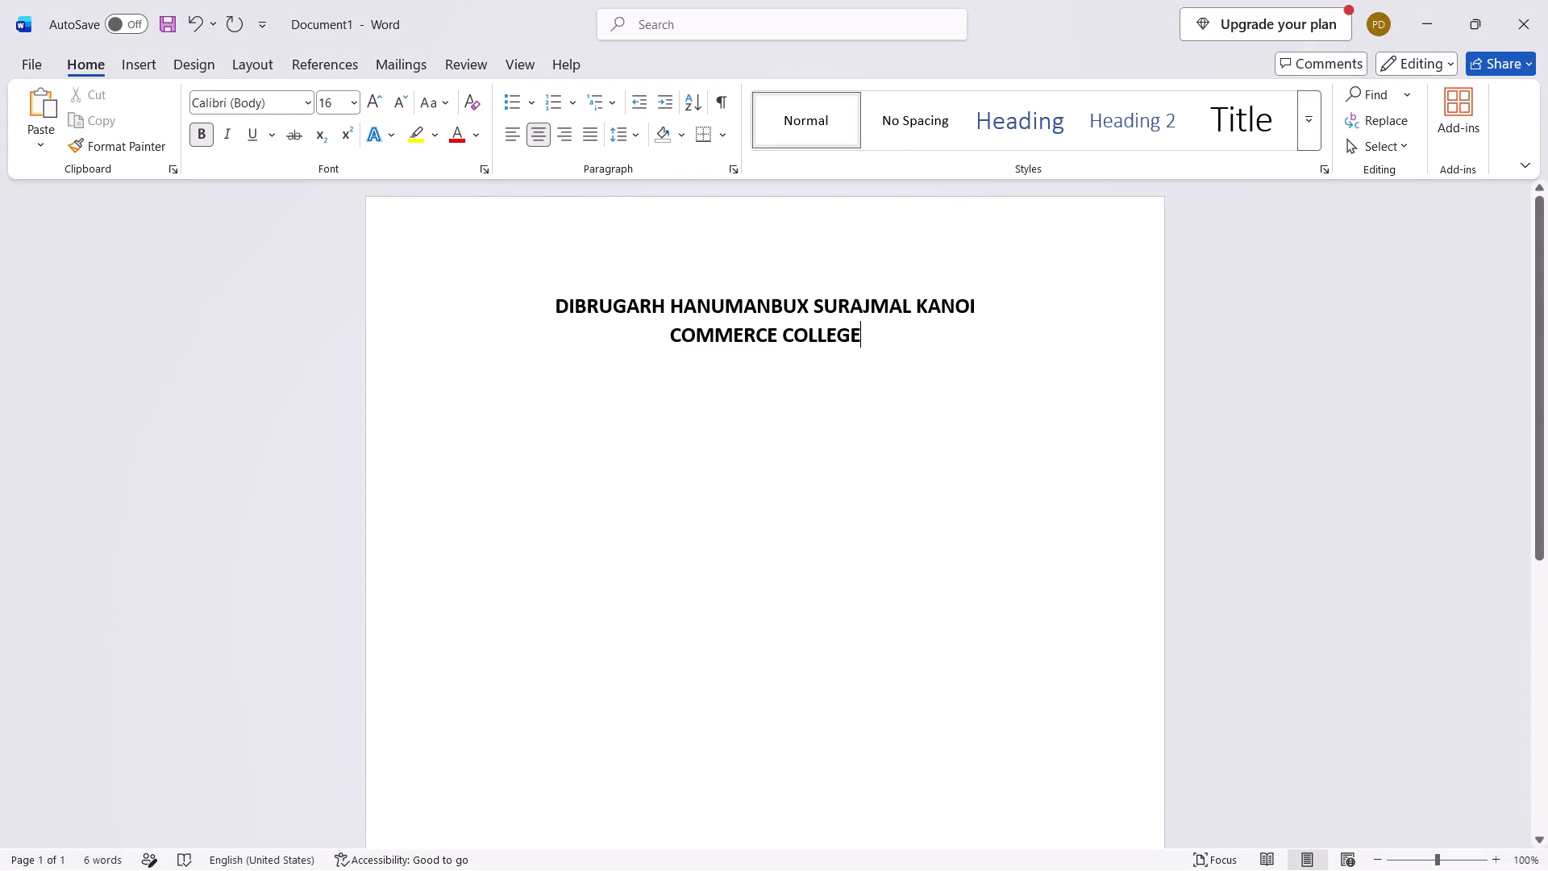
key("Return")
key("Return")
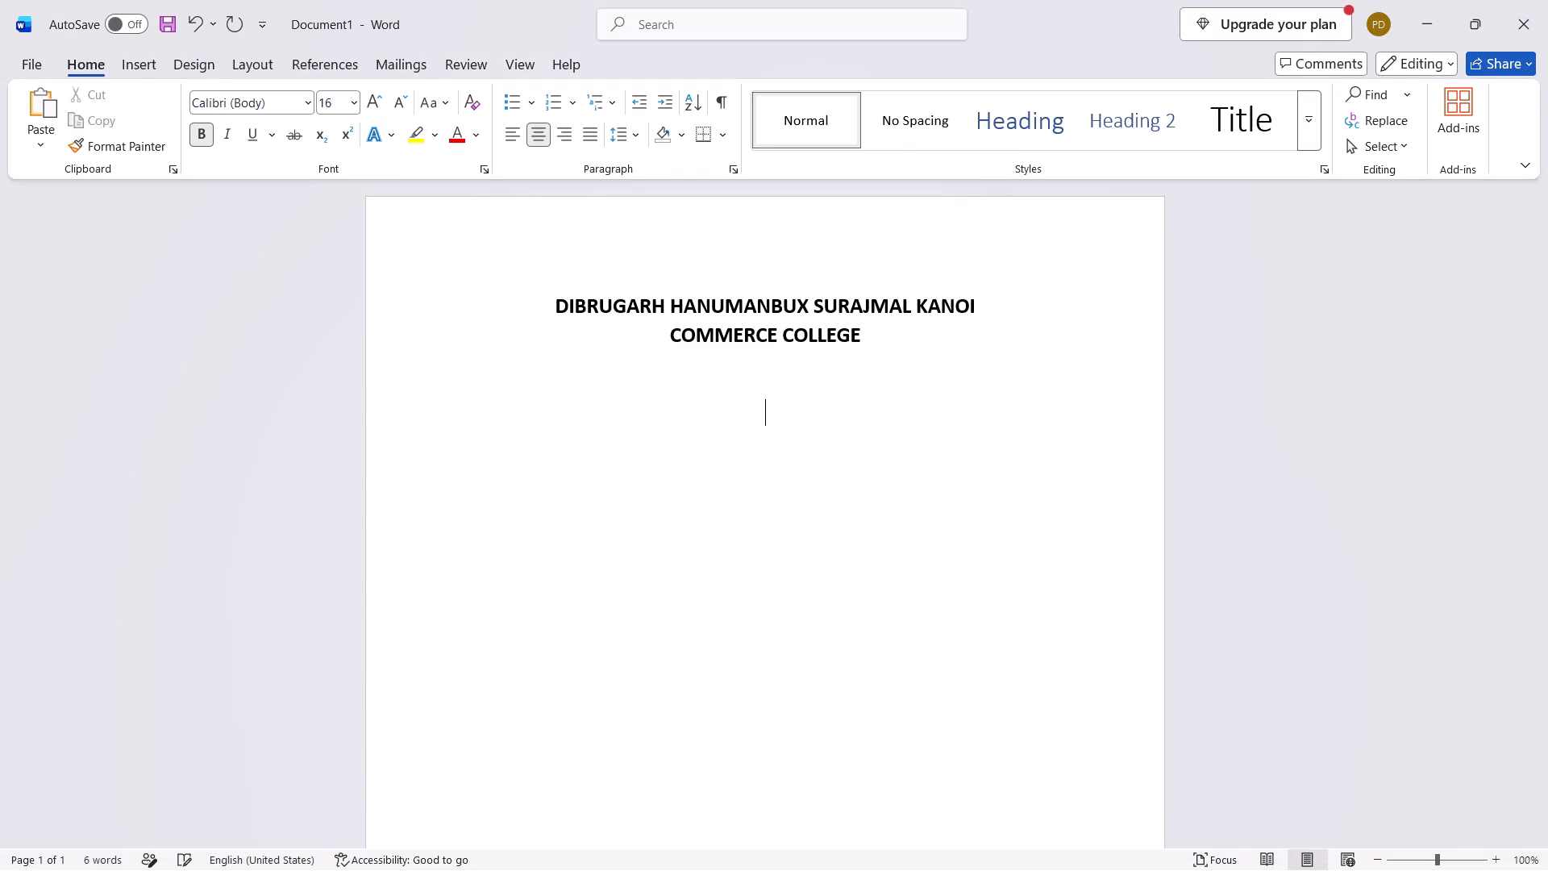
key("Return")
key("Return")
key("Return")
key("ctrl+v")
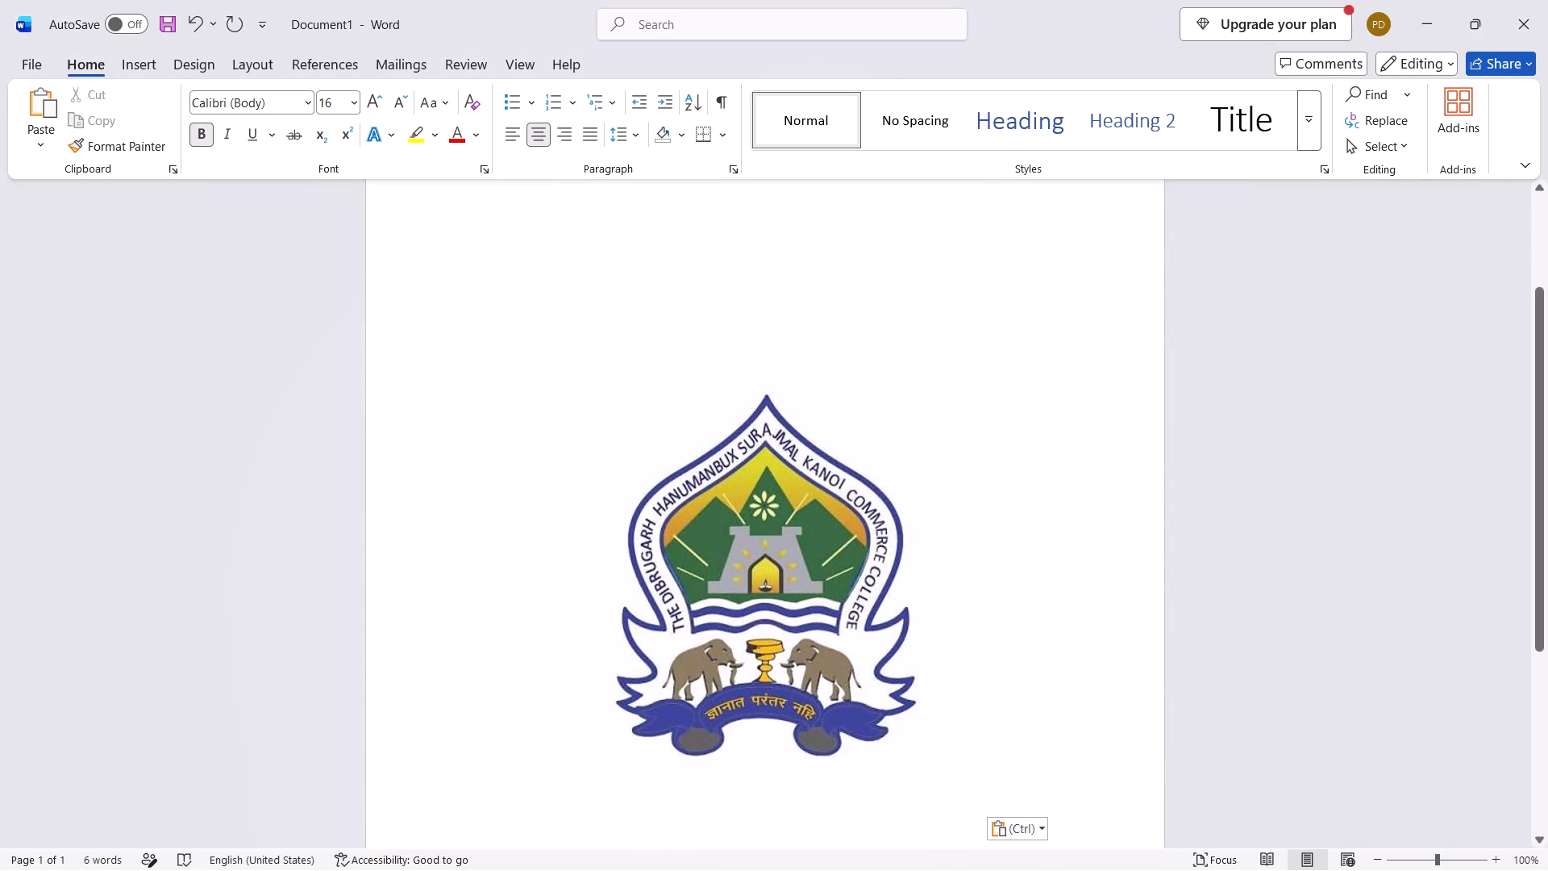
Remove the blank lines between the heading and the crest, keeping the heading's second line as COMMERCE COLLEGE.
left_click(596, 413)
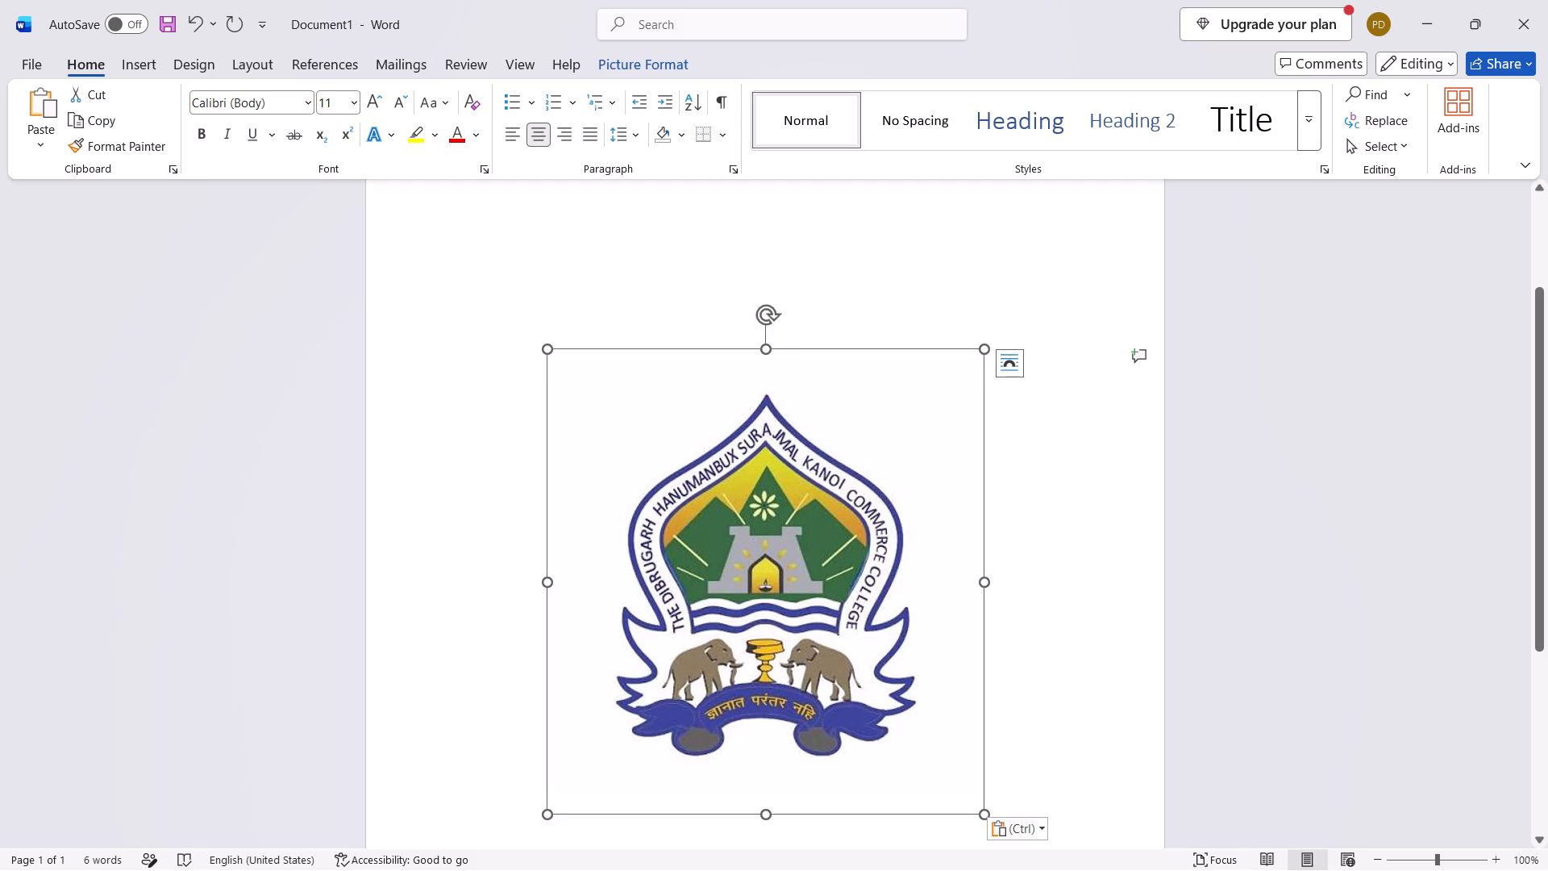
left_click(526, 273)
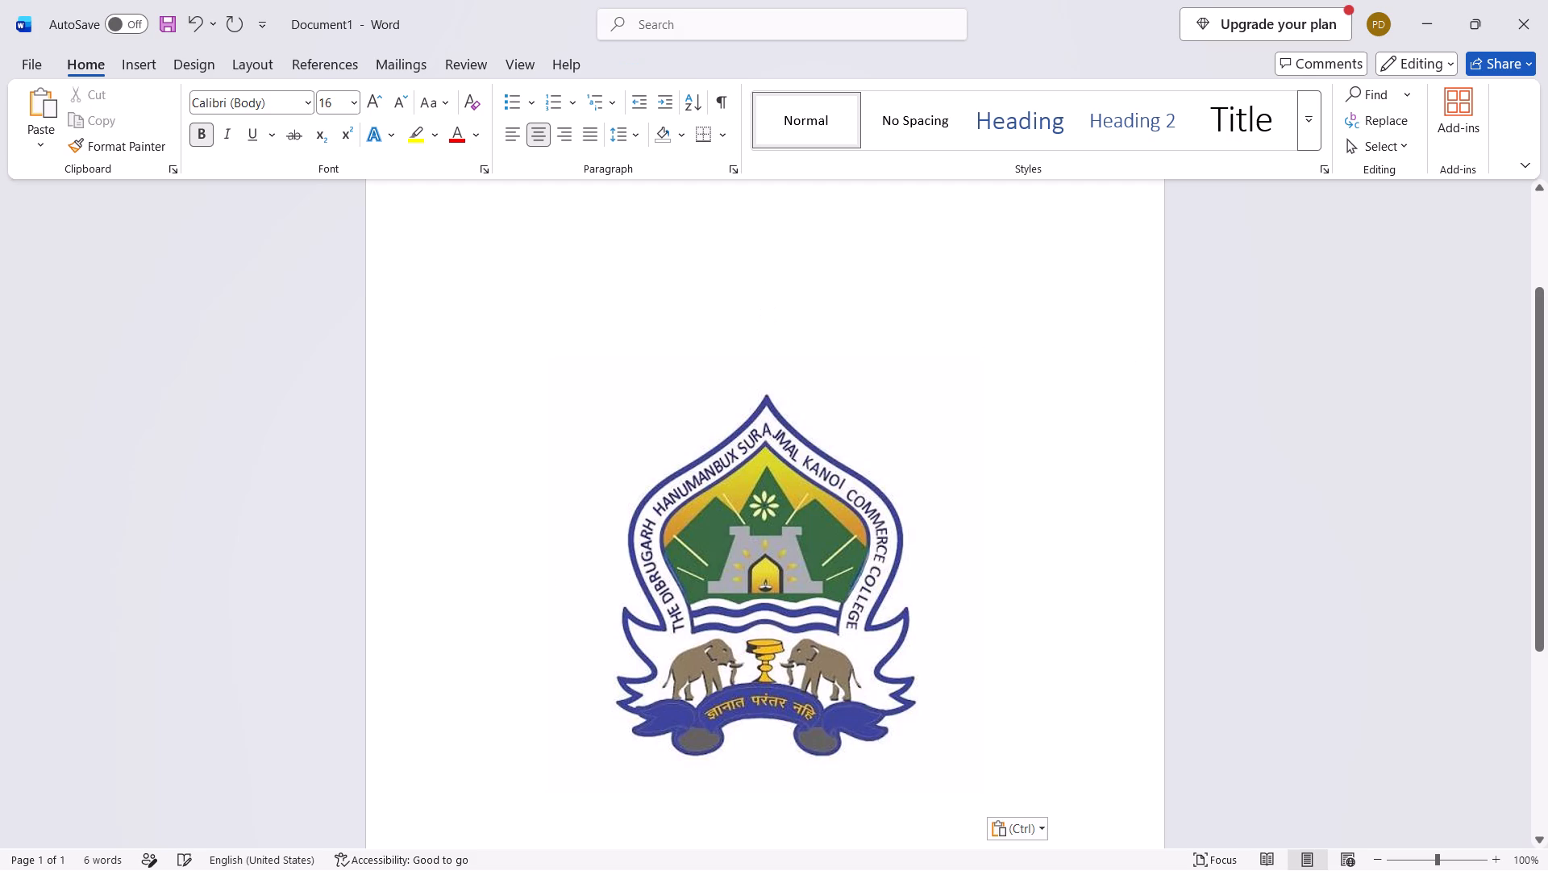
key("BackSpace")
key("BackSpace")
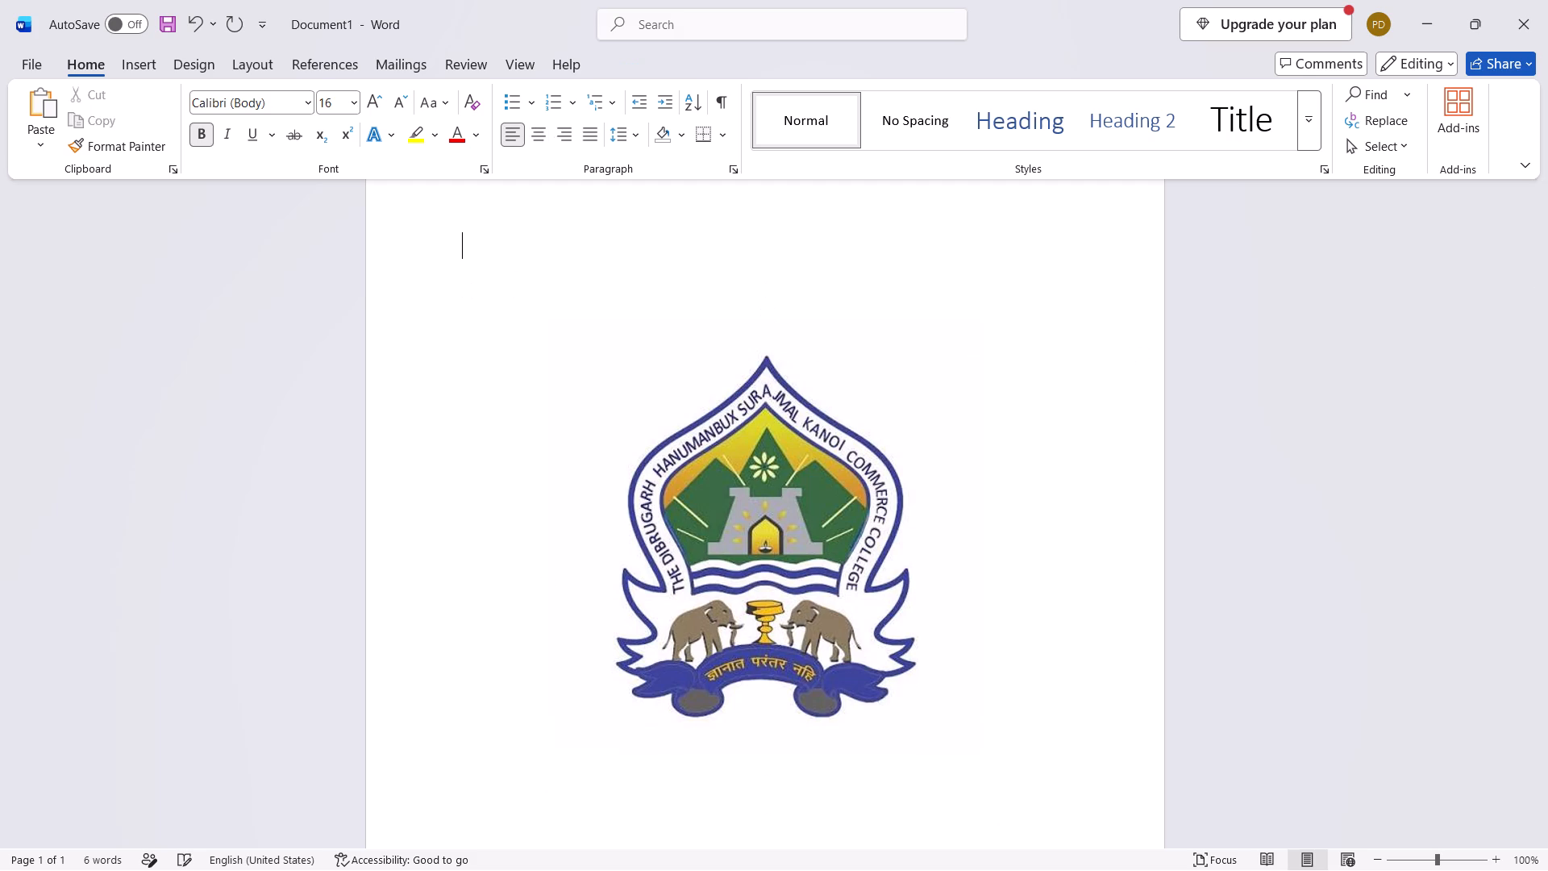
key("BackSpace")
key("BackSpace")
key("BackSpace")
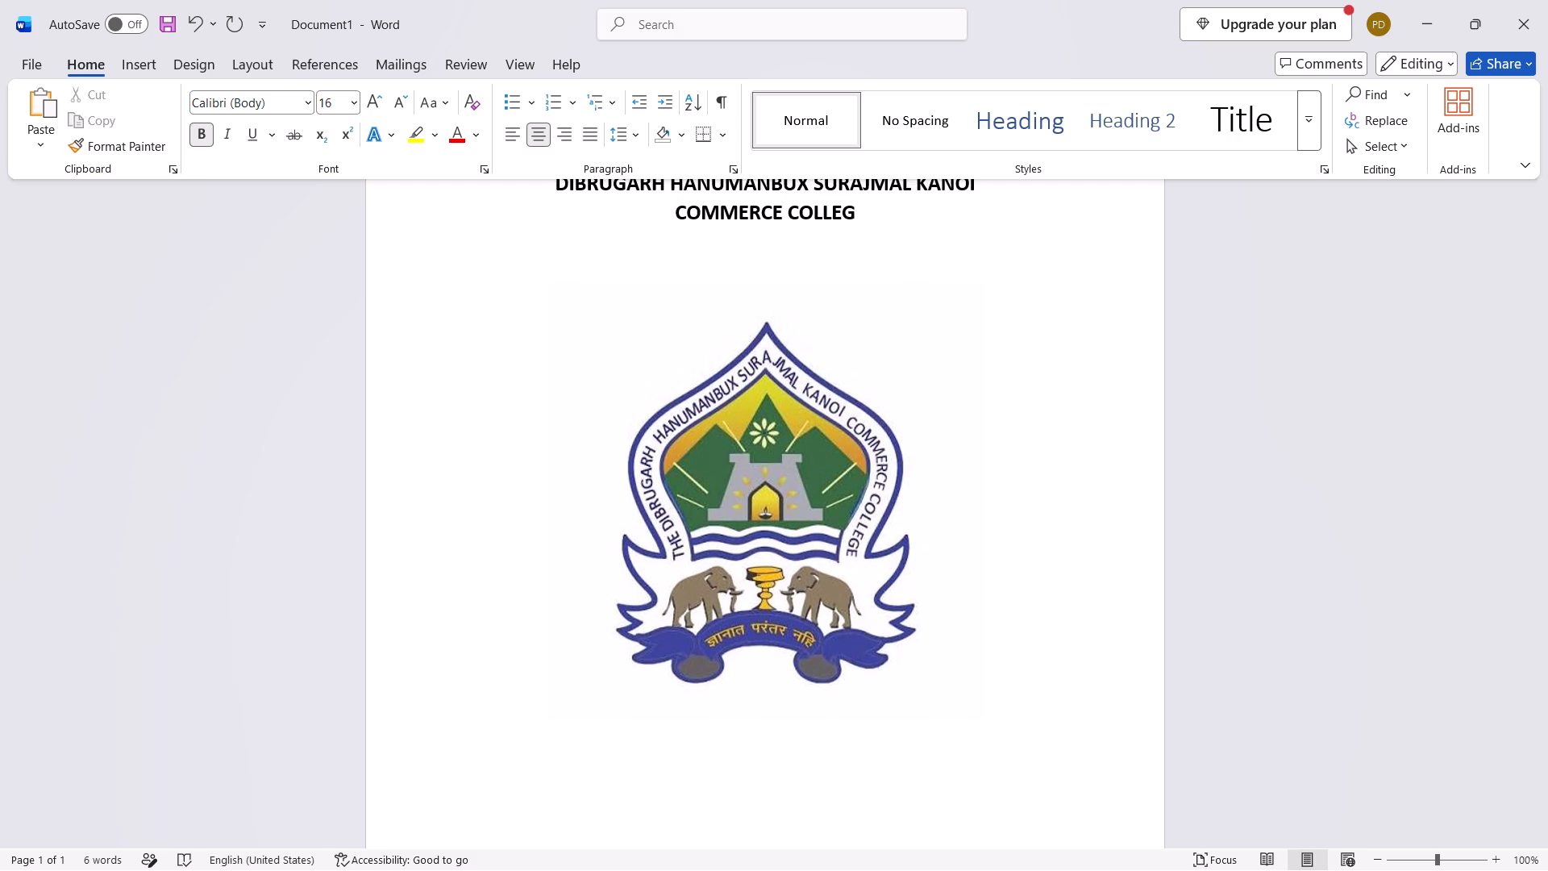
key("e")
key("BackSpace")
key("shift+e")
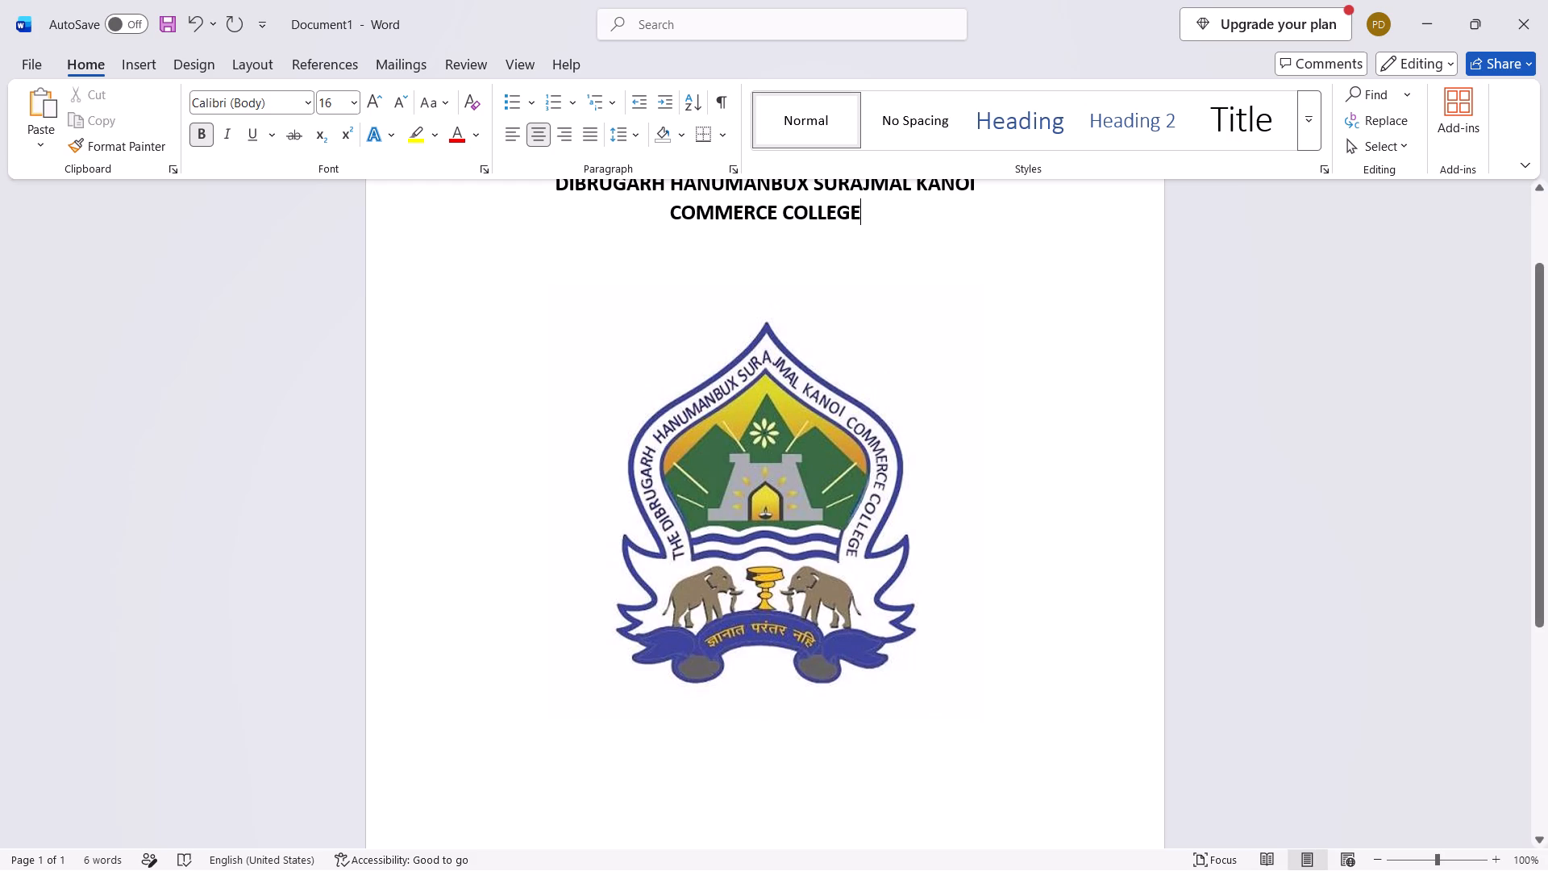
Shrink the pasted college crest slightly in proportion and reduce its height a little further.
left_click(633, 387)
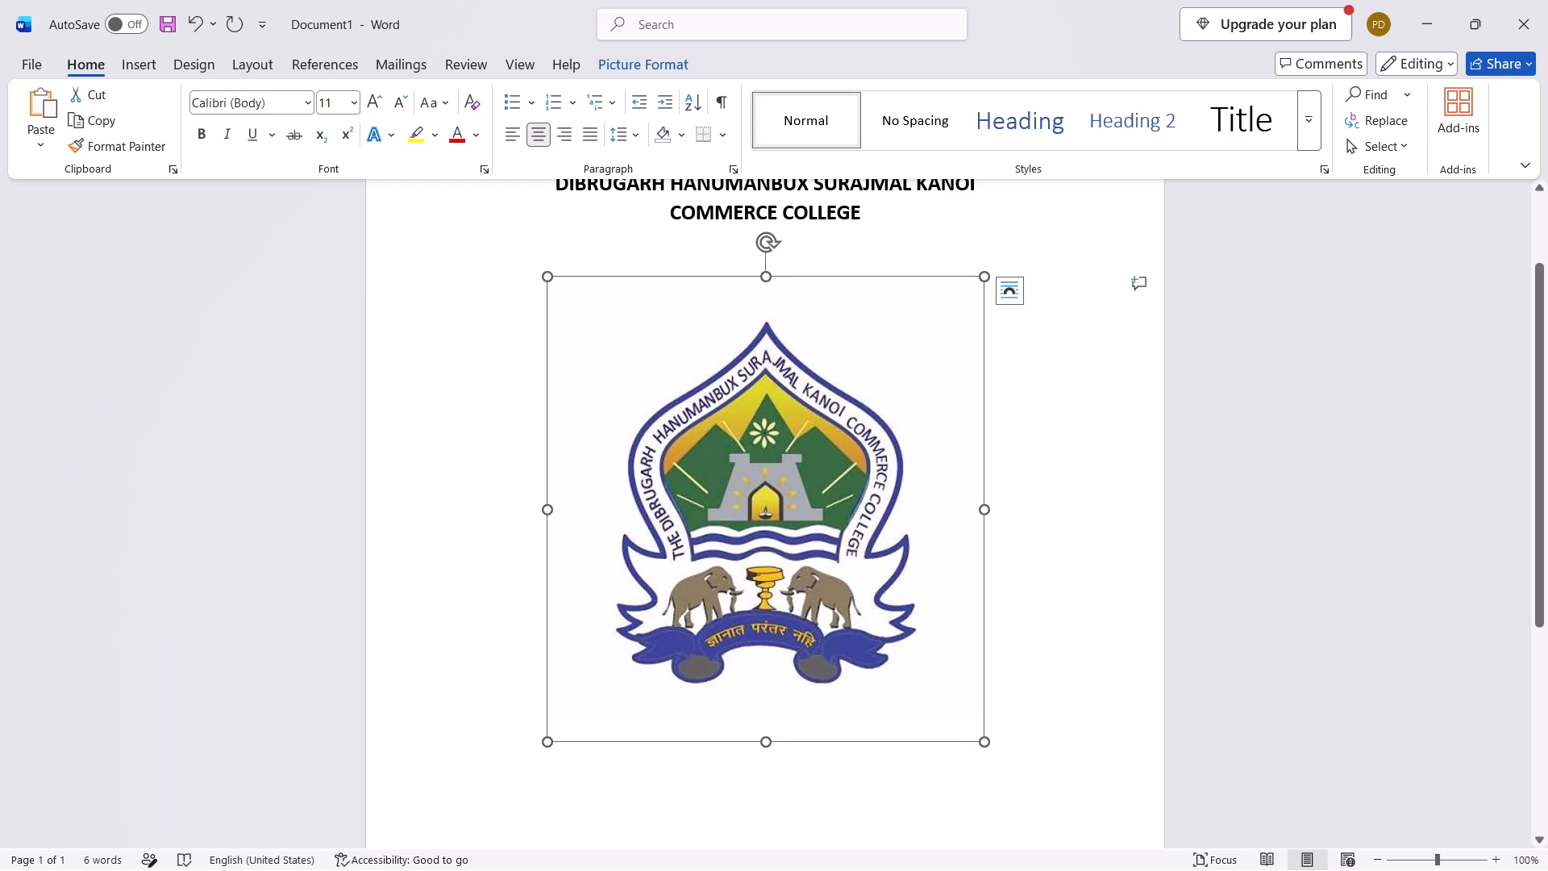
left_click_drag(548, 739, 572, 637)
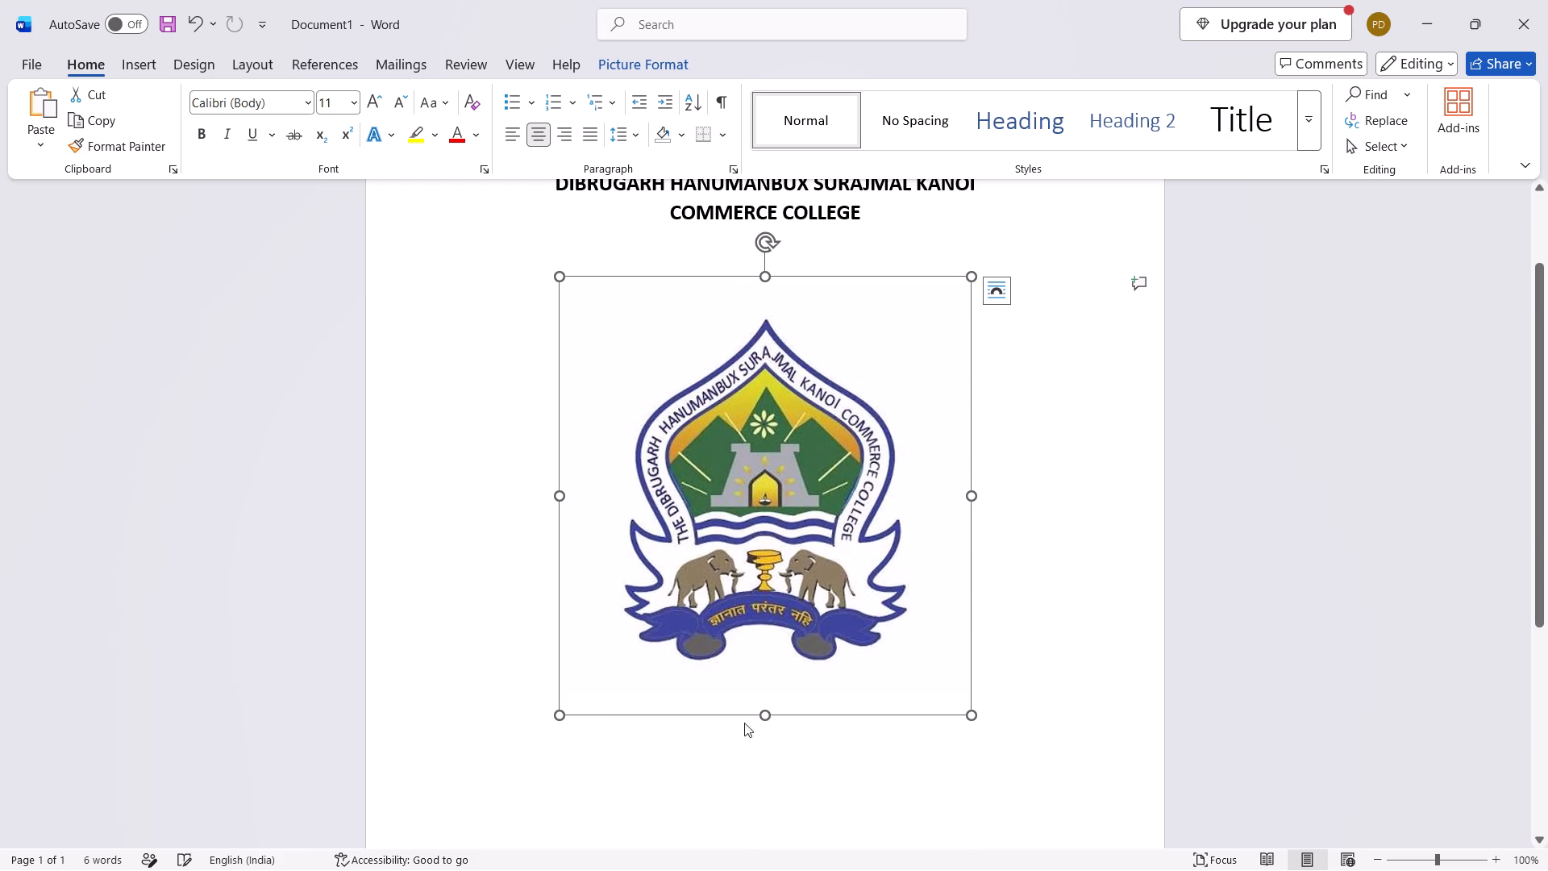
left_click_drag(766, 715, 766, 665)
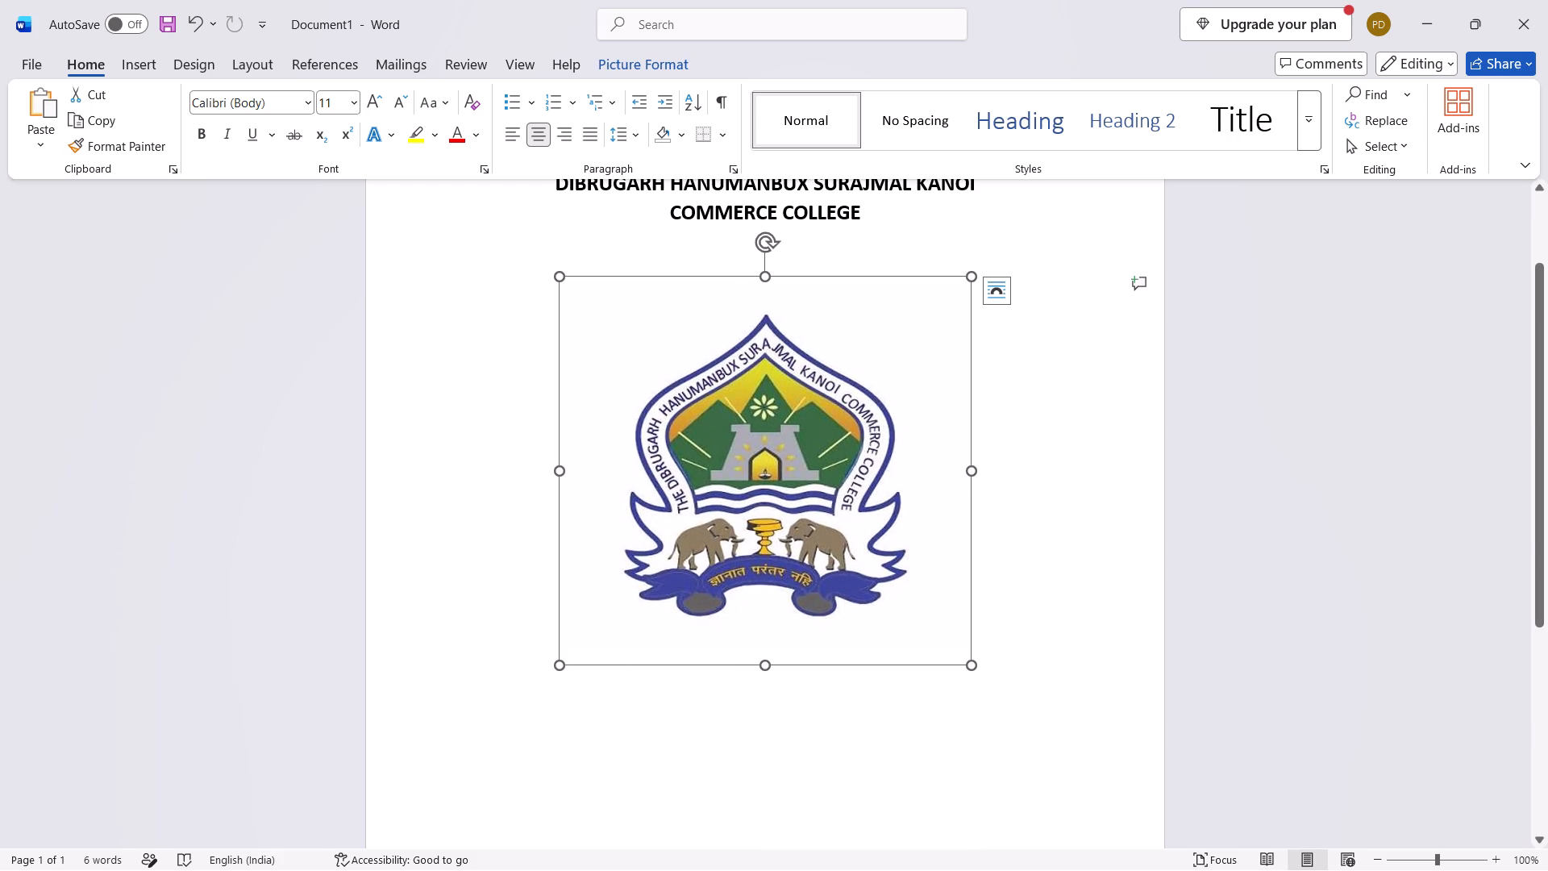
left_click(905, 730)
scroll(905, 730, "down", 2)
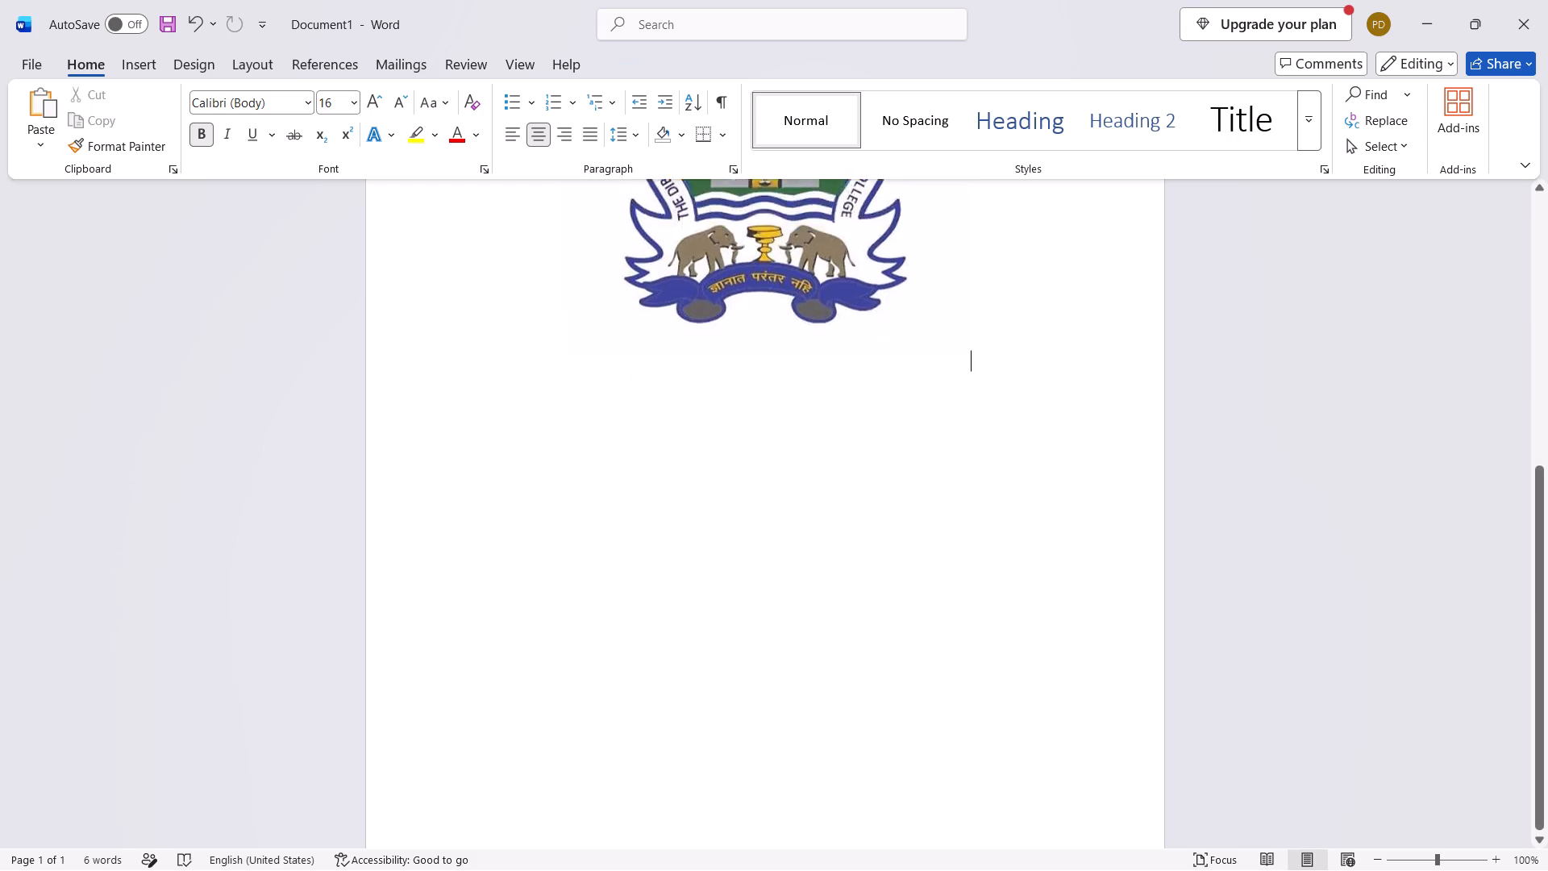
scroll(905, 730, "down", 1)
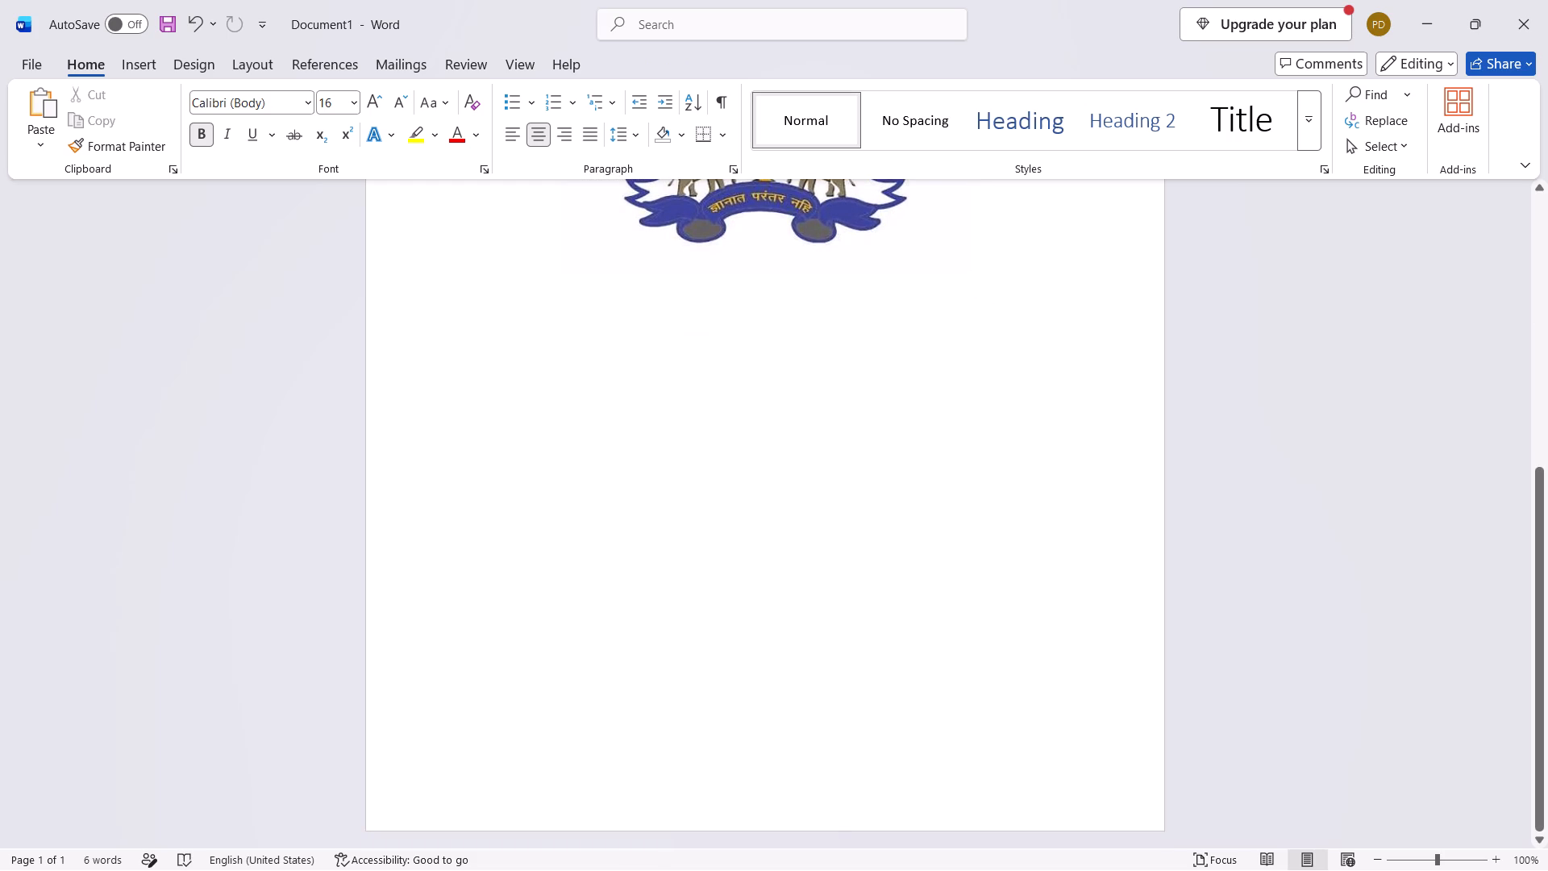
Check the title, subject and submission details on the reference cover page in the browser's PDF editor and return to Word.
left_click(541, 299)
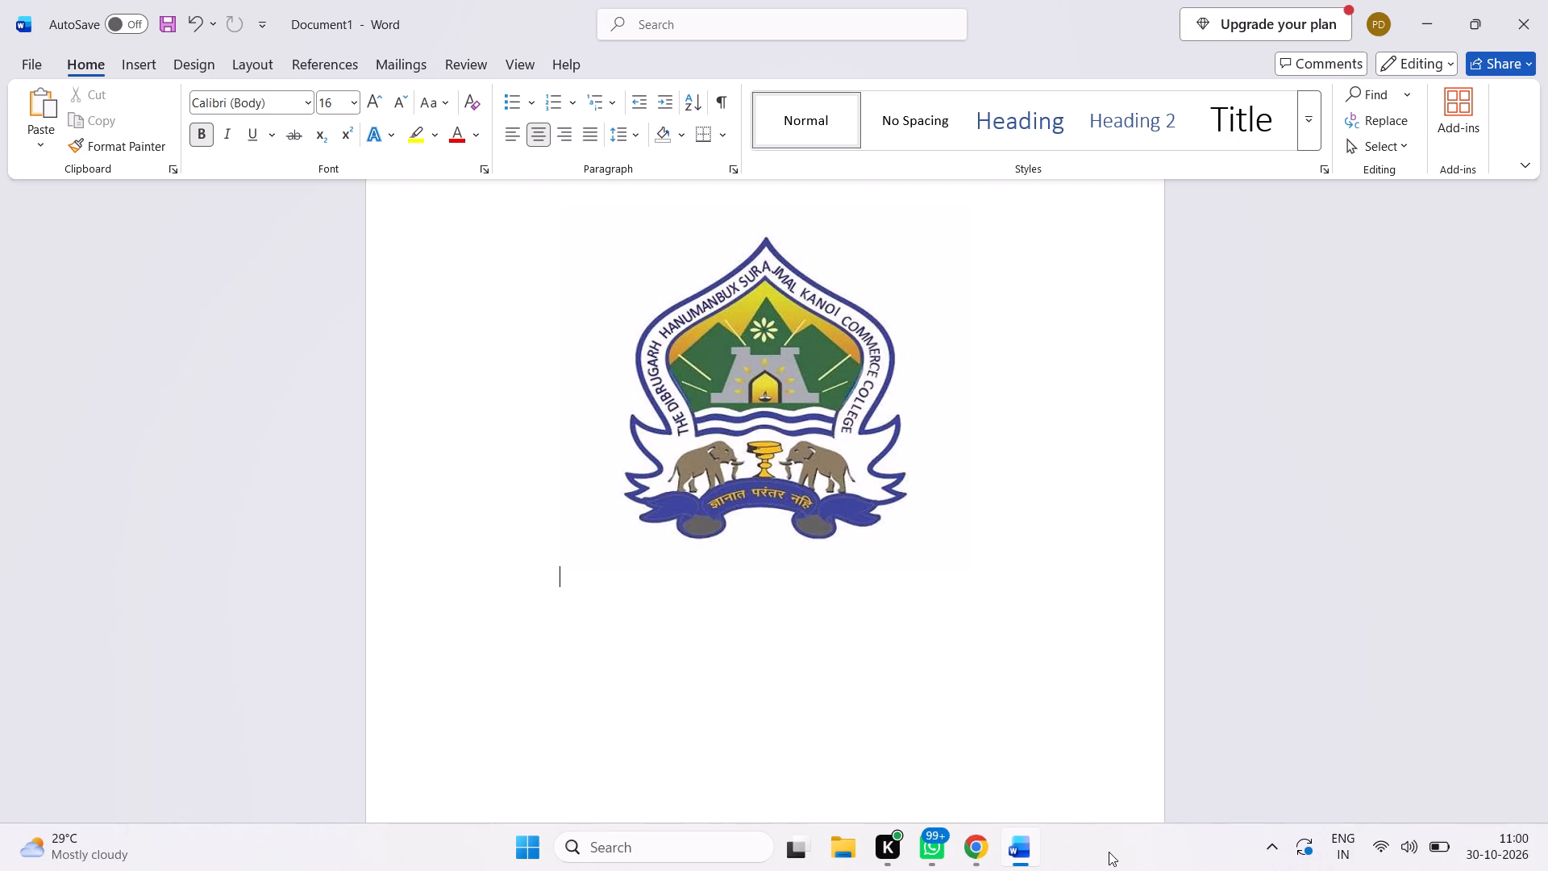
left_click(964, 840)
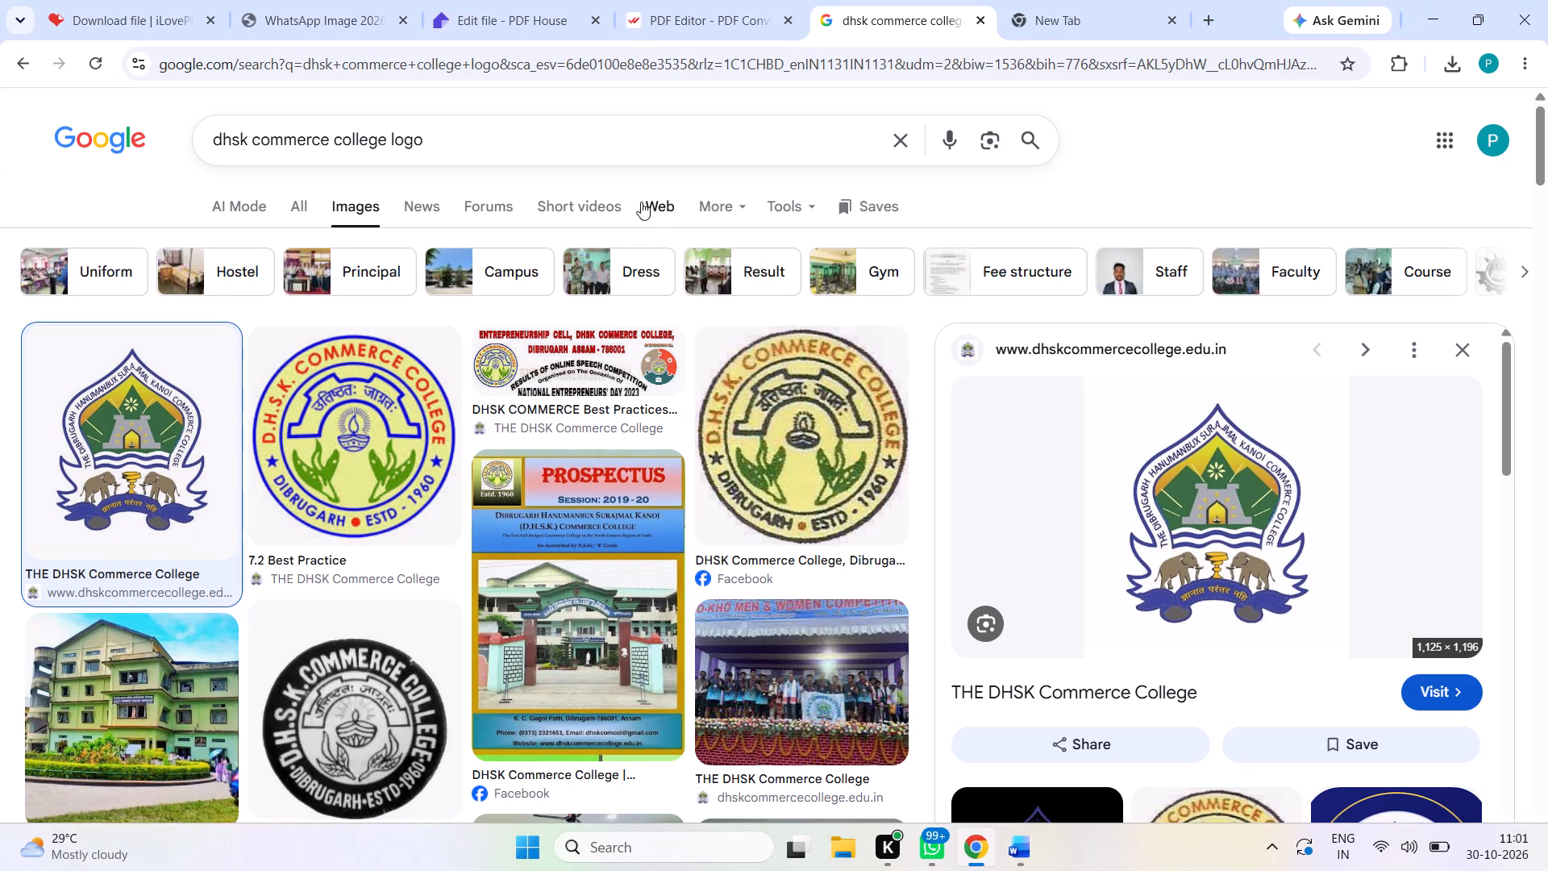
left_click(718, 0)
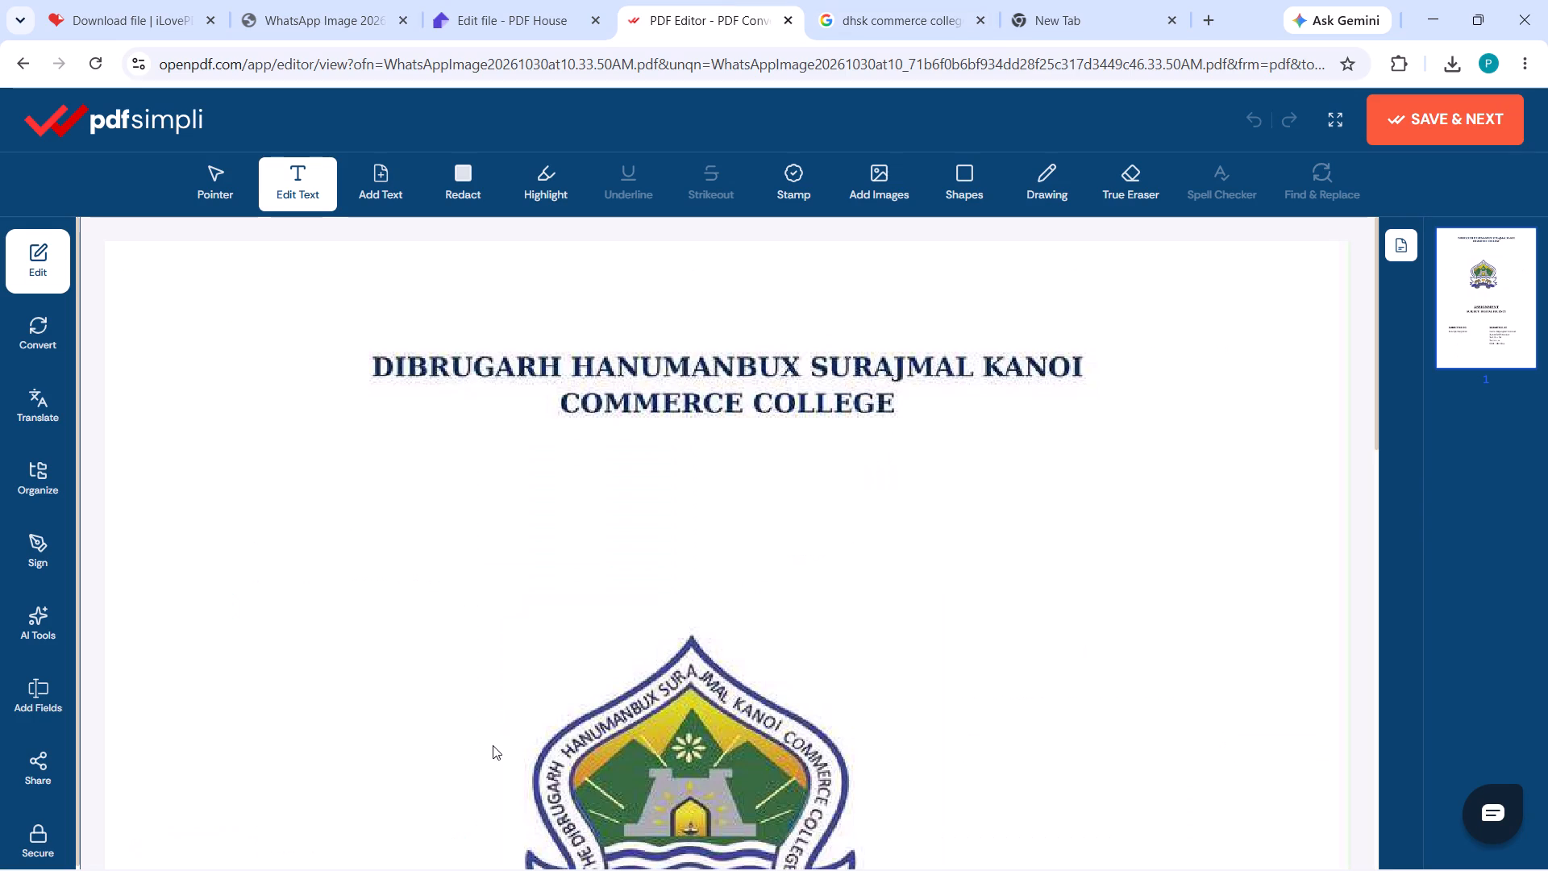
scroll(493, 745, "down", 7)
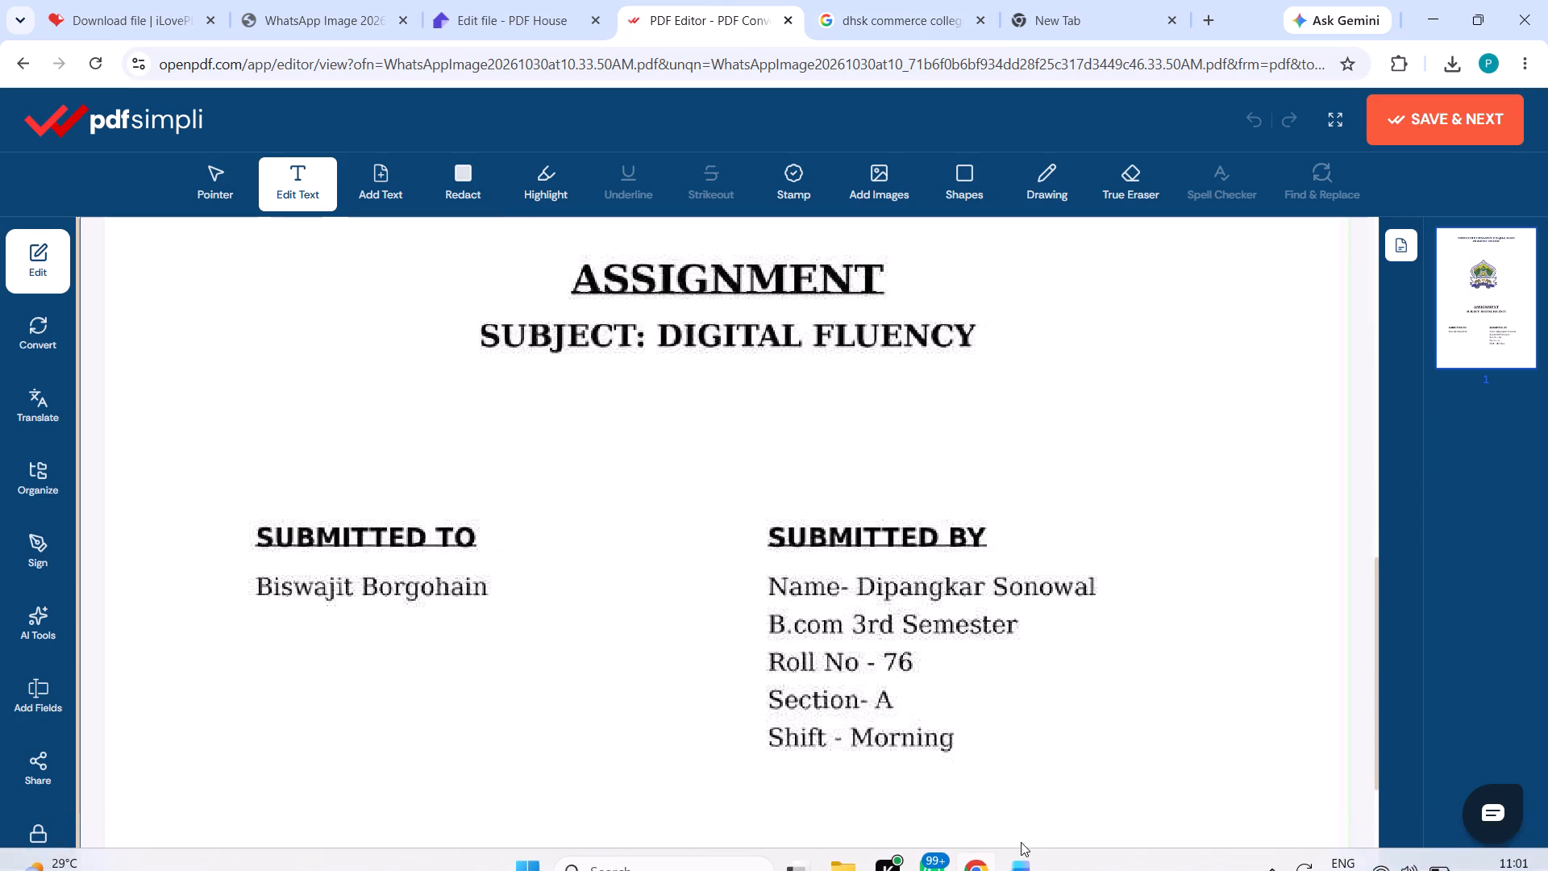
left_click(1027, 846)
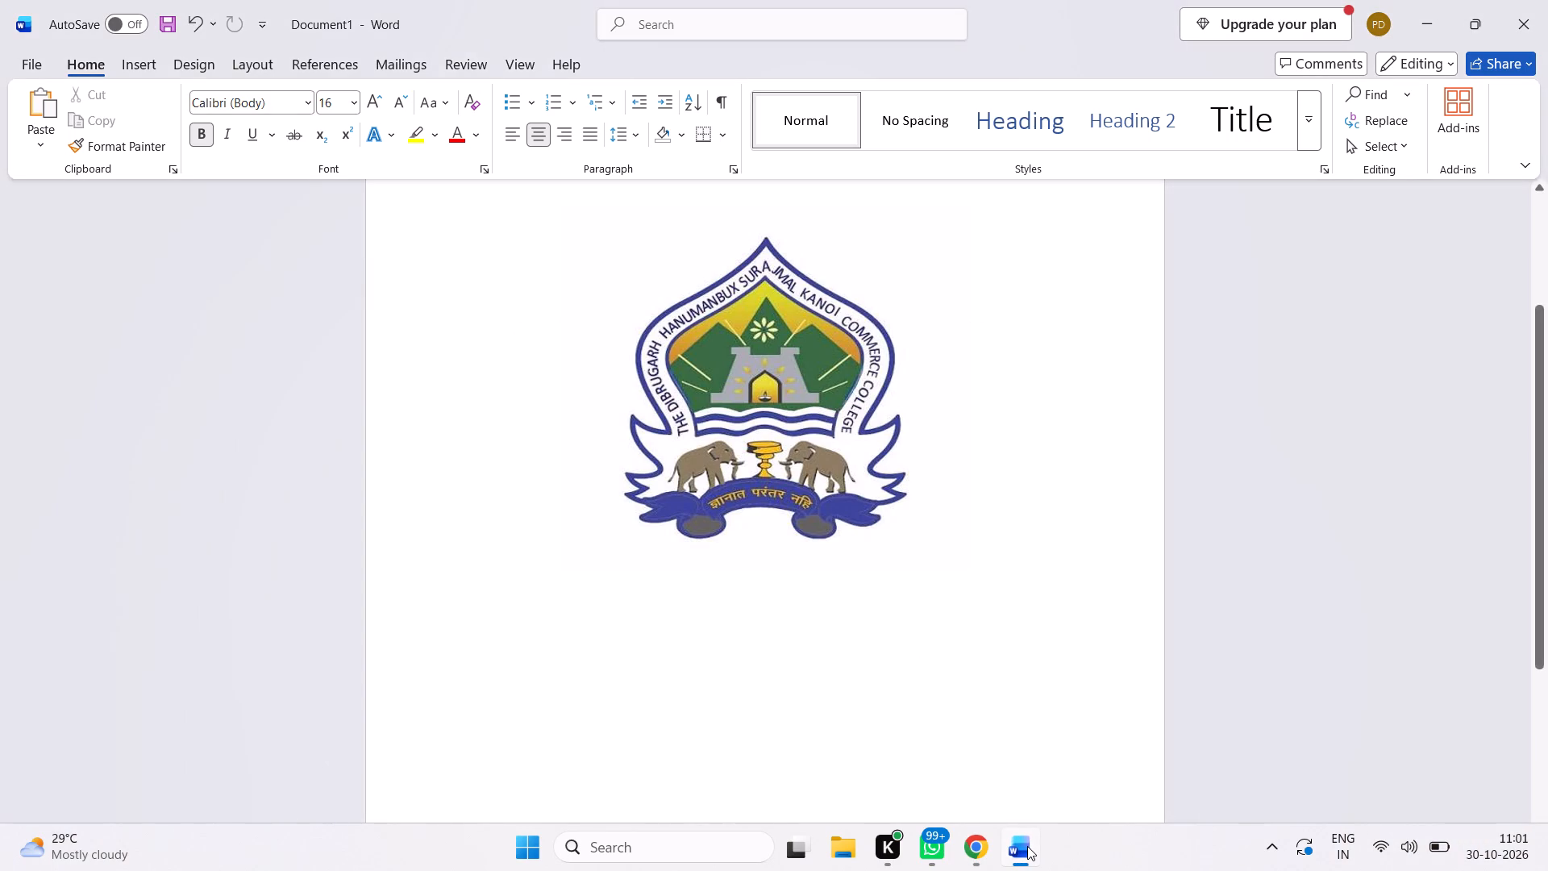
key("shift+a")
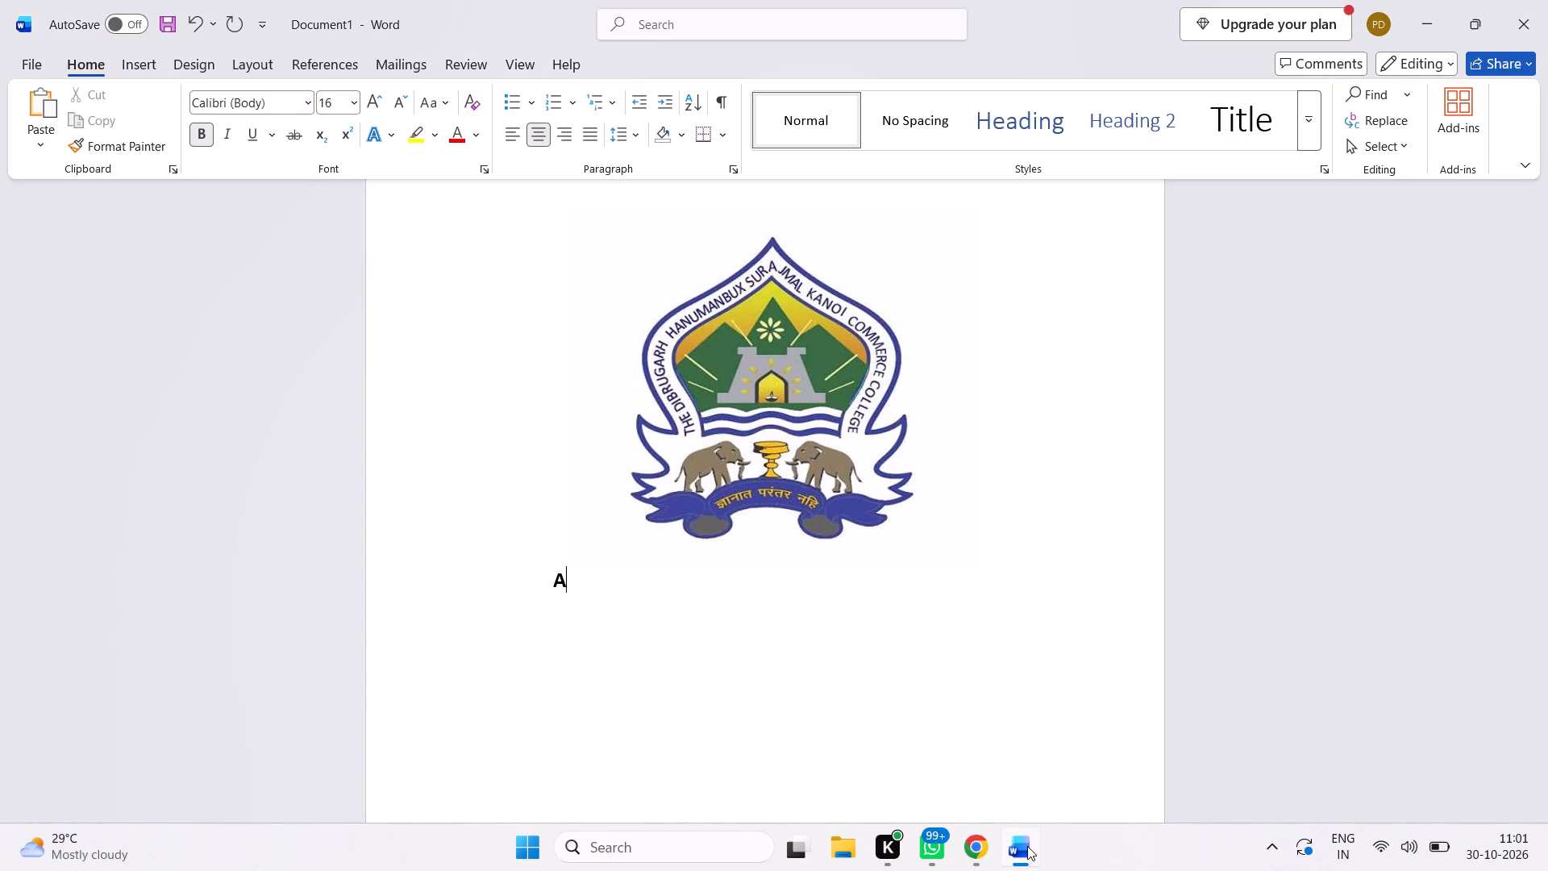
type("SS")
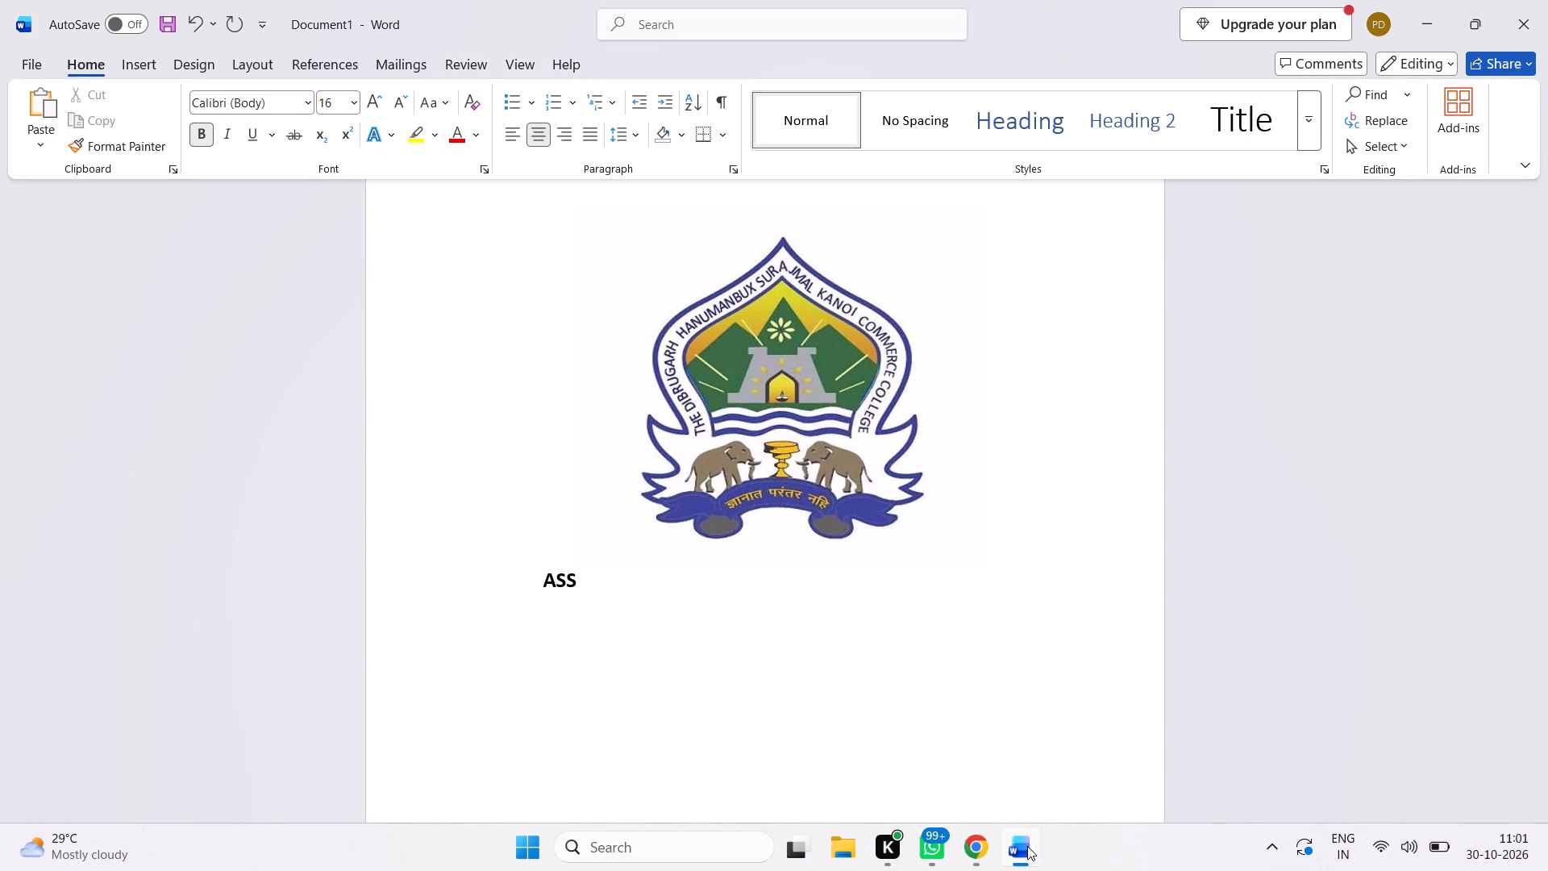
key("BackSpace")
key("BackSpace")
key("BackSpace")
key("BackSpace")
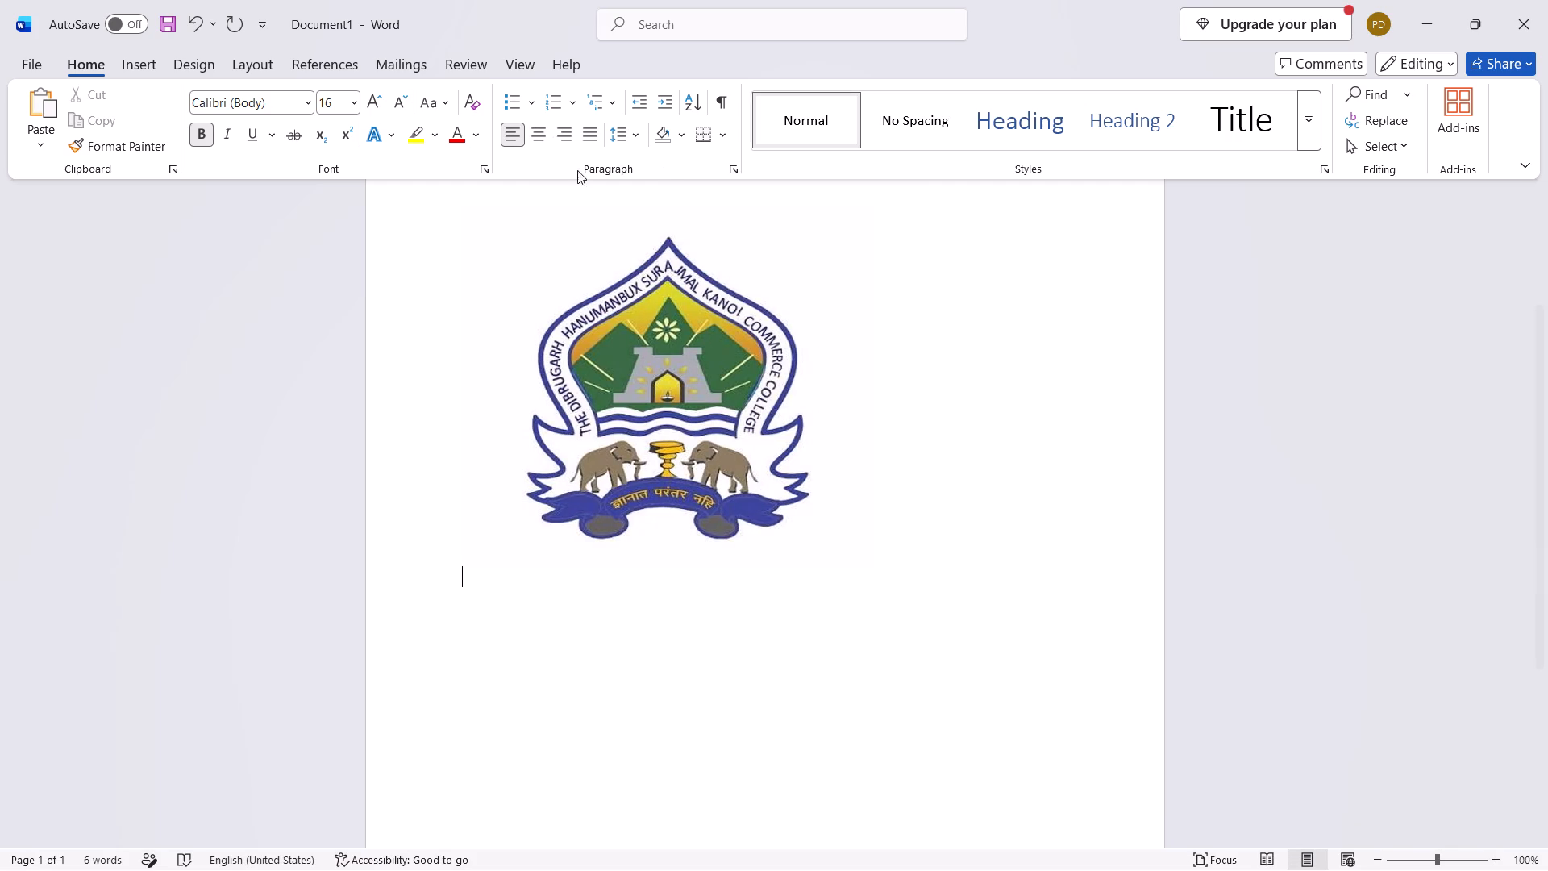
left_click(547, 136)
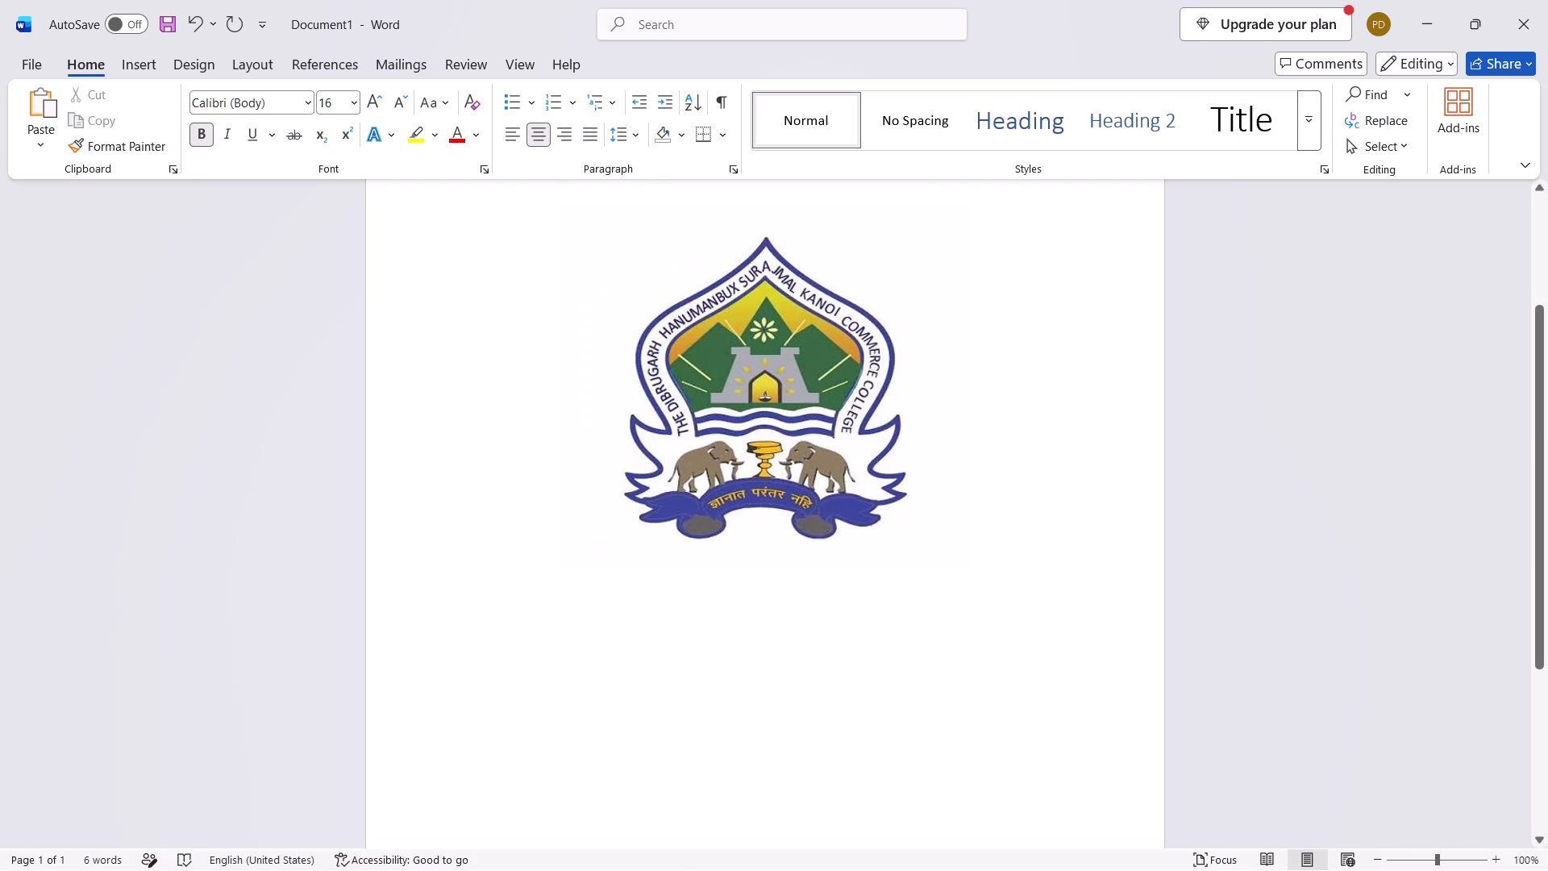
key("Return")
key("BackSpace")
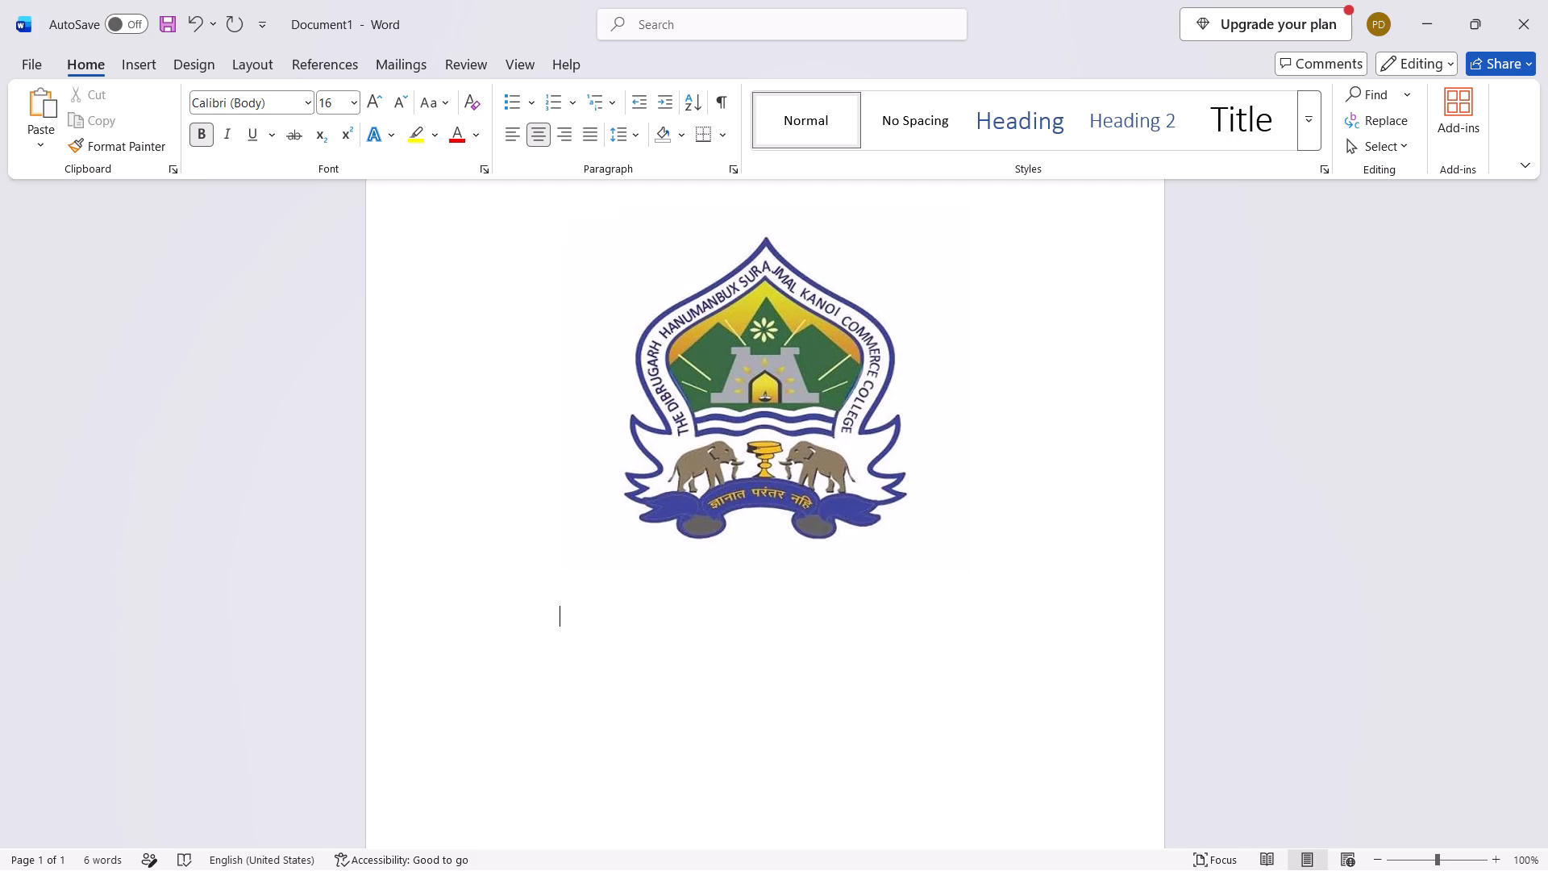
Enter the bold title ASSIGNMENT on a new line below the crest.
left_click(522, 667)
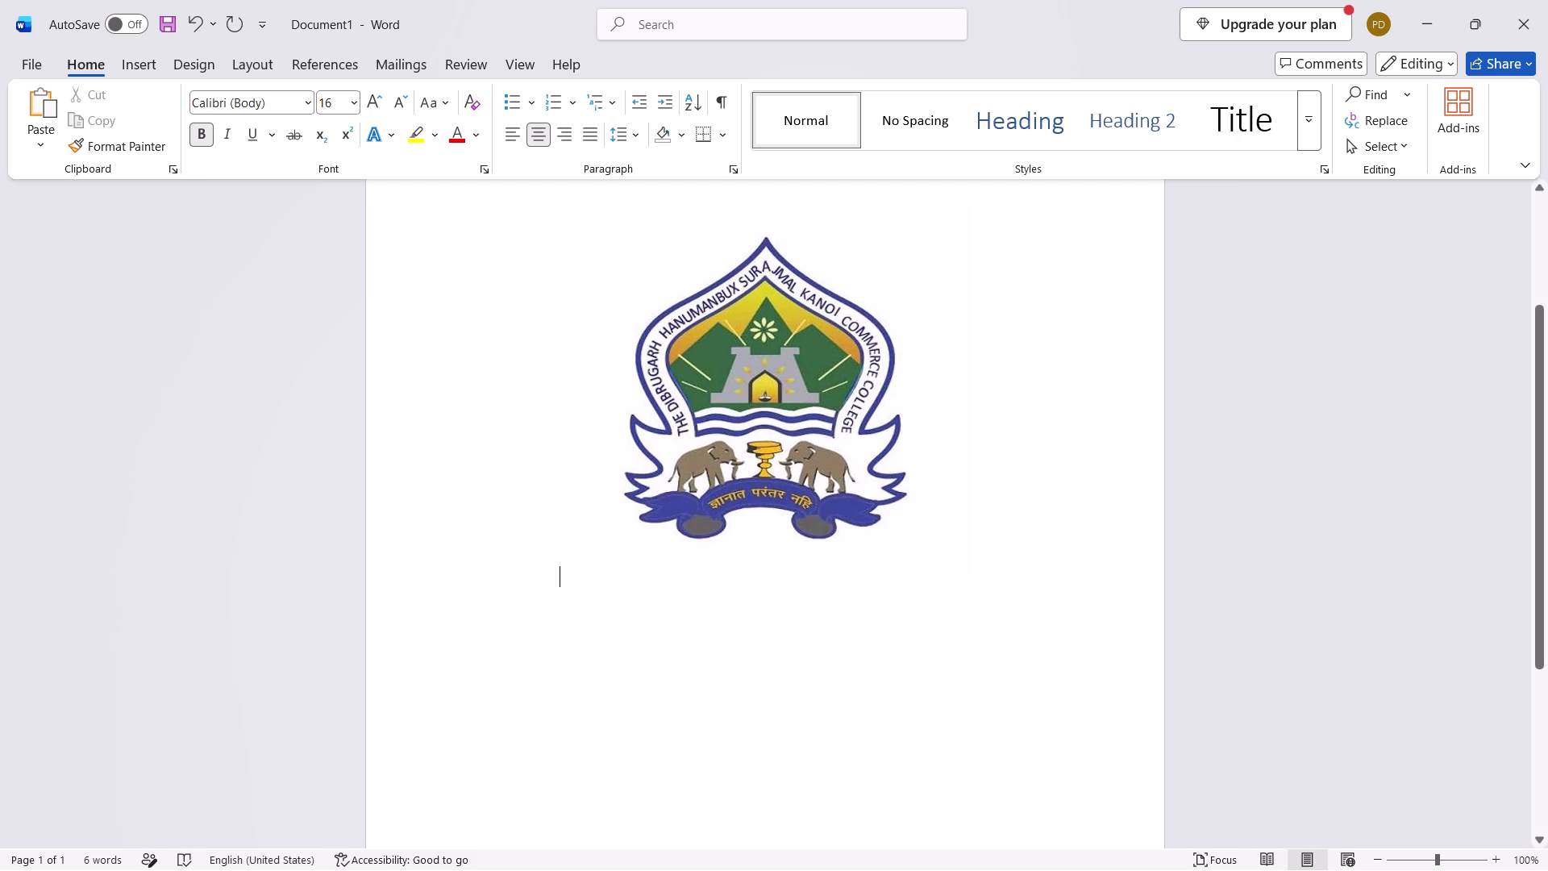
double_click(522, 667)
key("BackSpace")
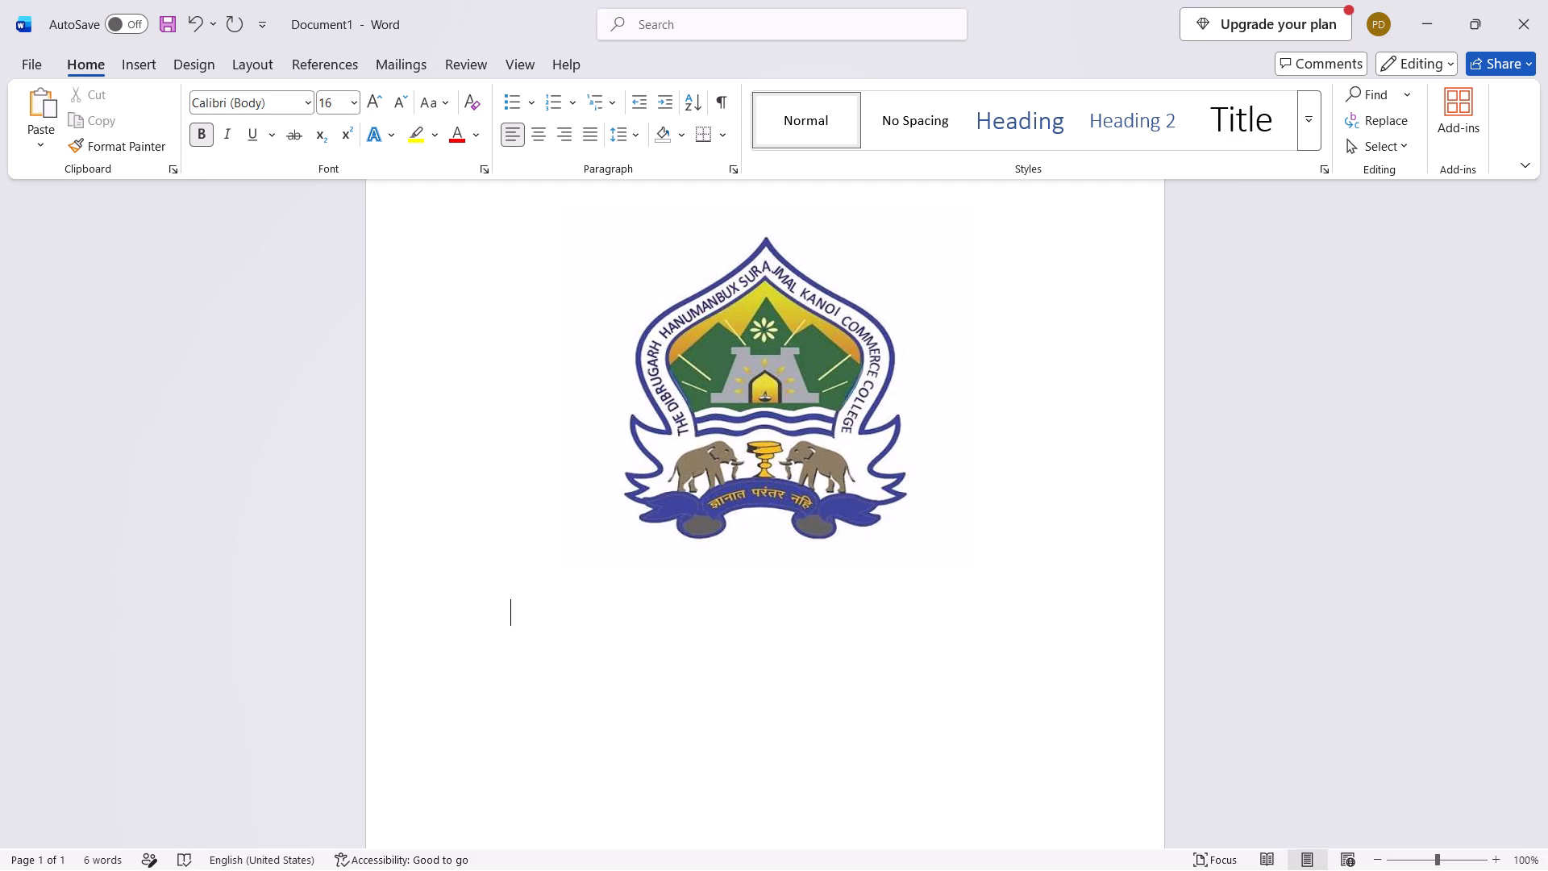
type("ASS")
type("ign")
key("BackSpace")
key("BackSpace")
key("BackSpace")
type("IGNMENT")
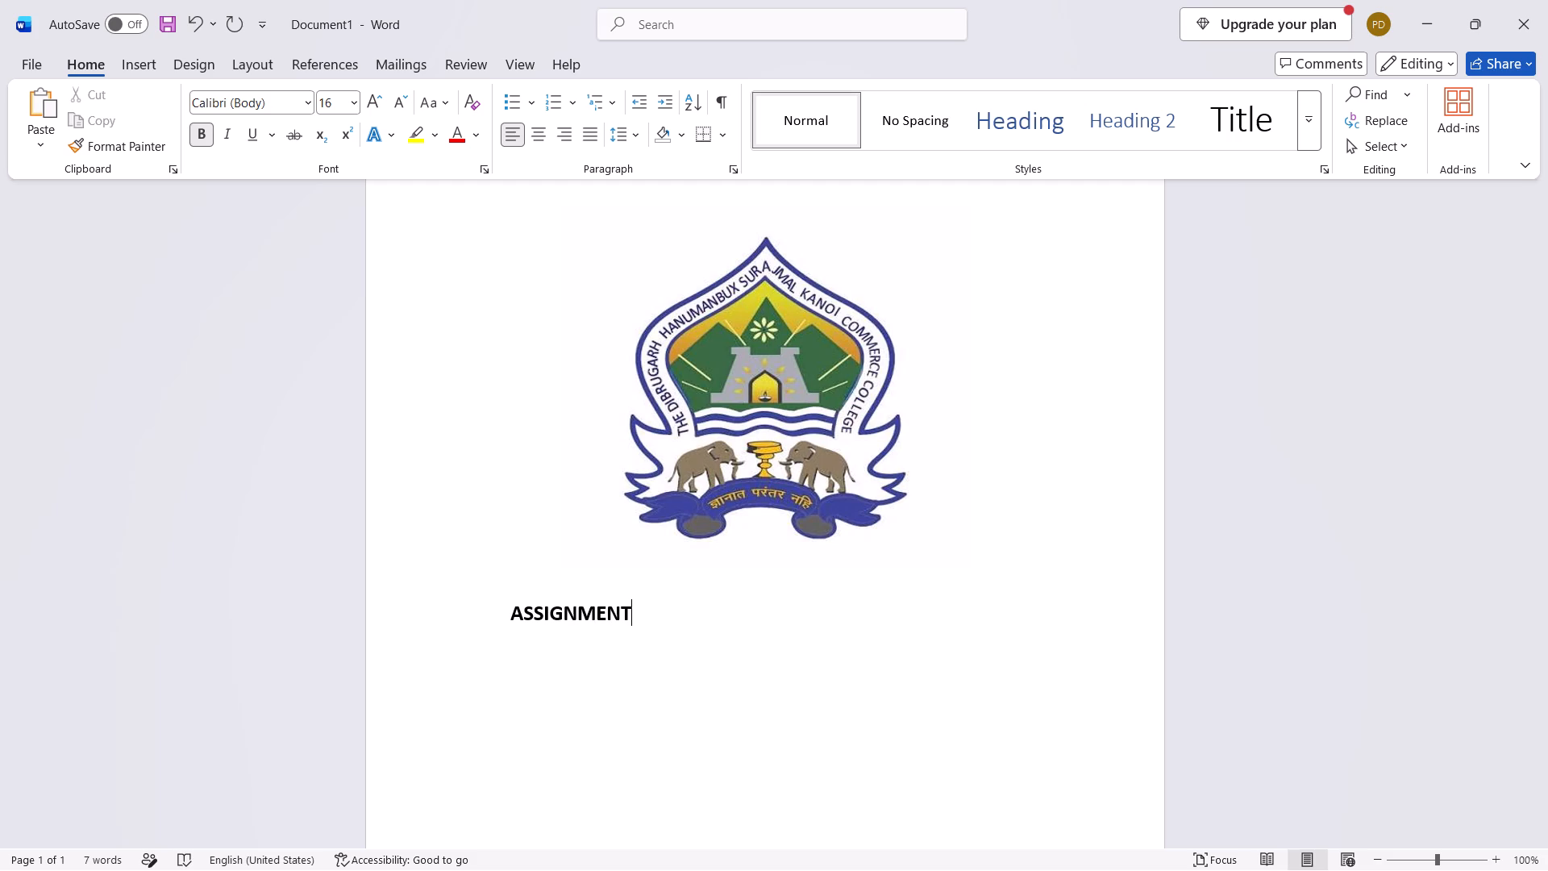
Underline the ASSIGNMENT title below the crest.
left_click(529, 633)
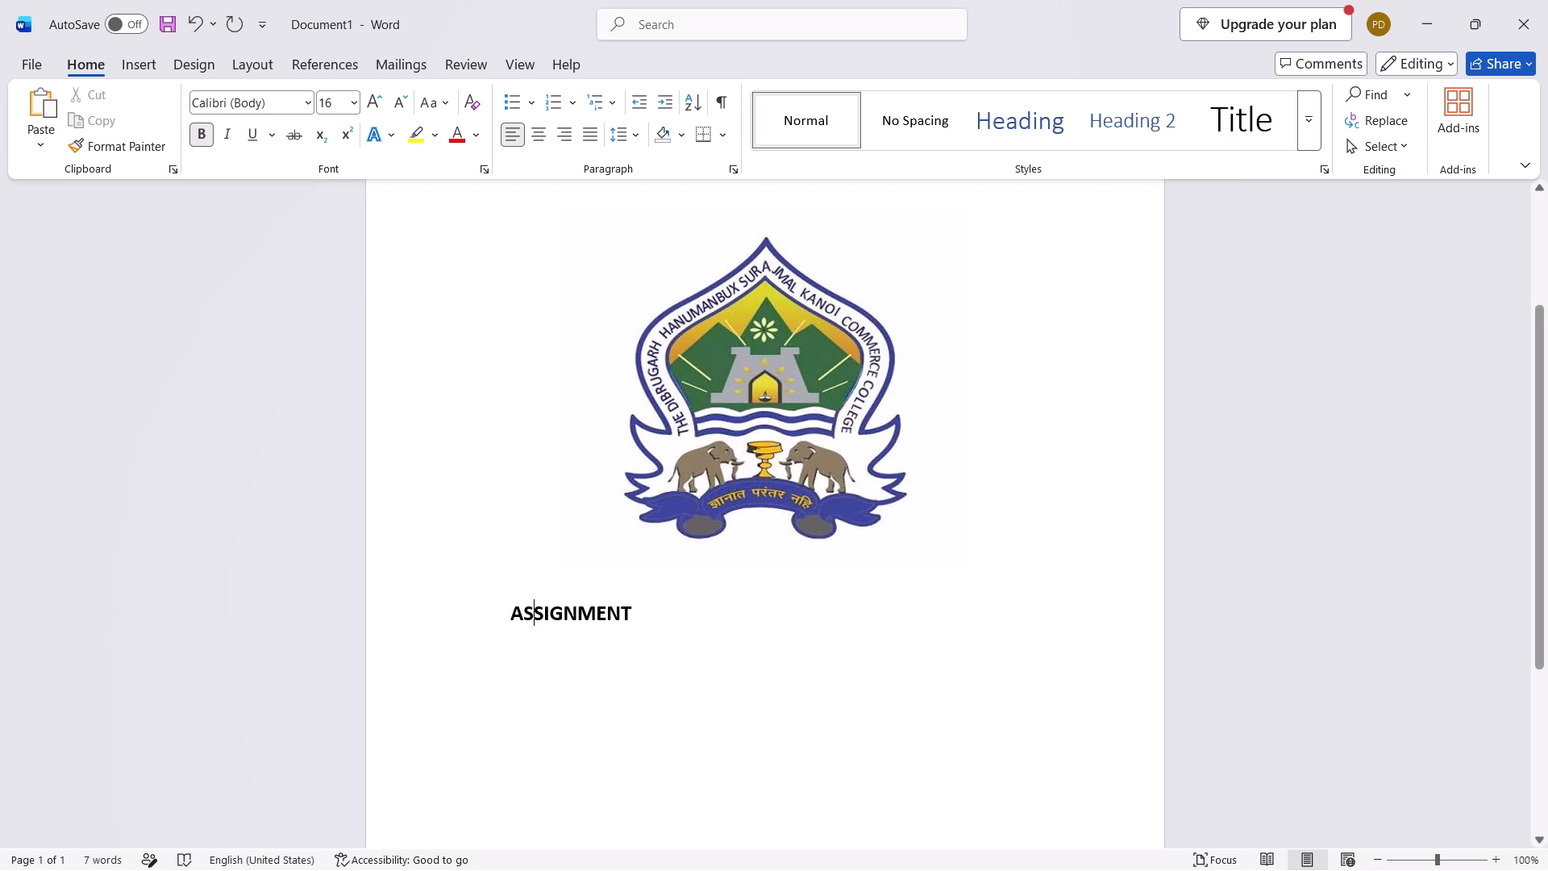
left_click(500, 608)
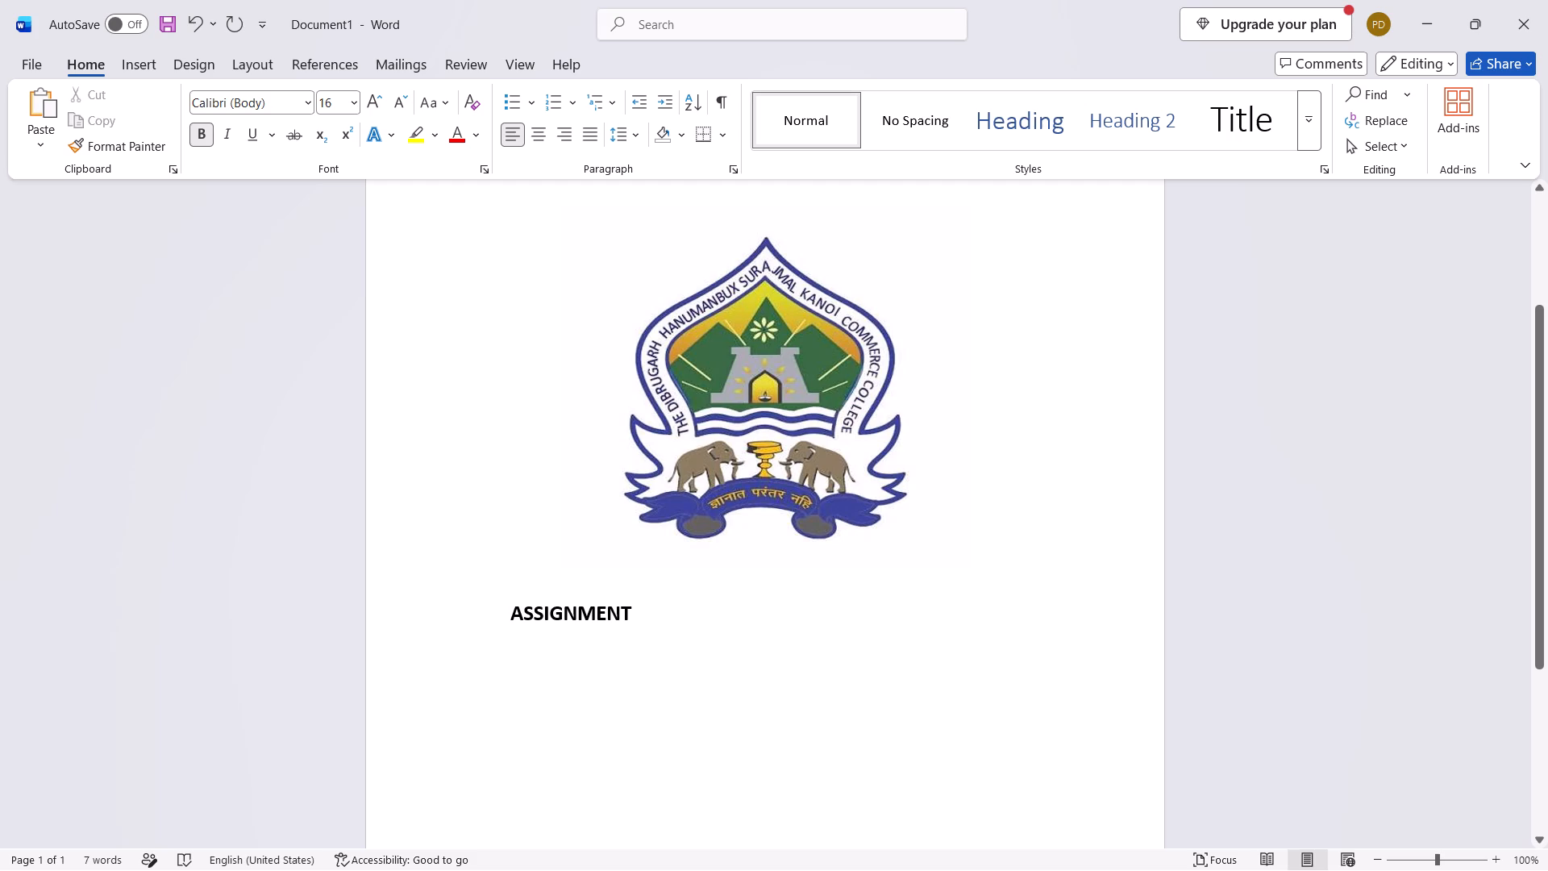
left_click_drag(515, 617, 646, 615)
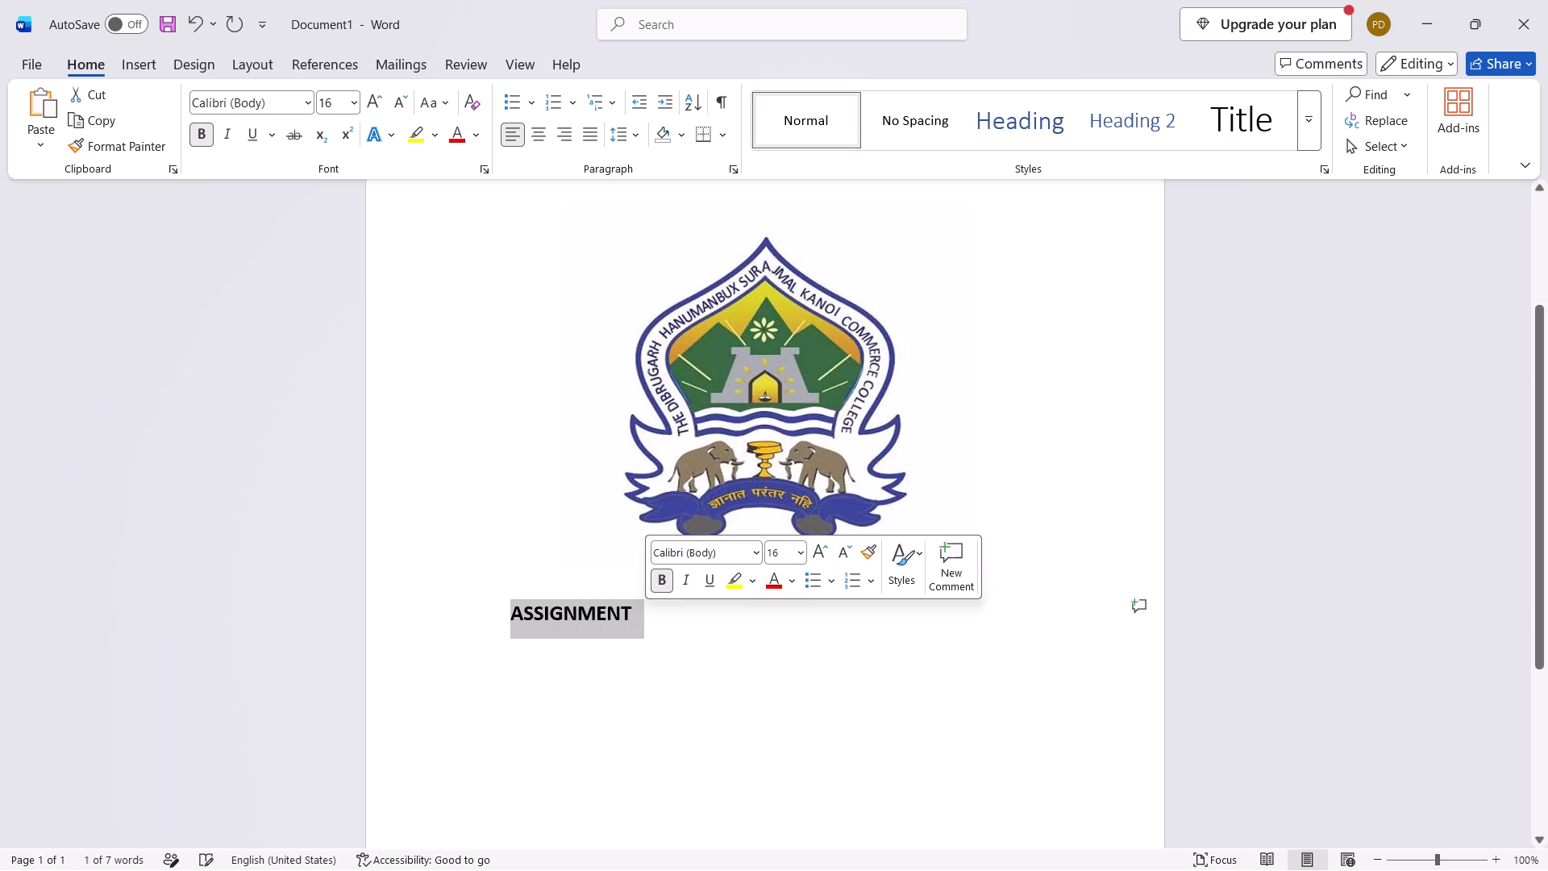
left_click_drag(260, 122, 250, 127)
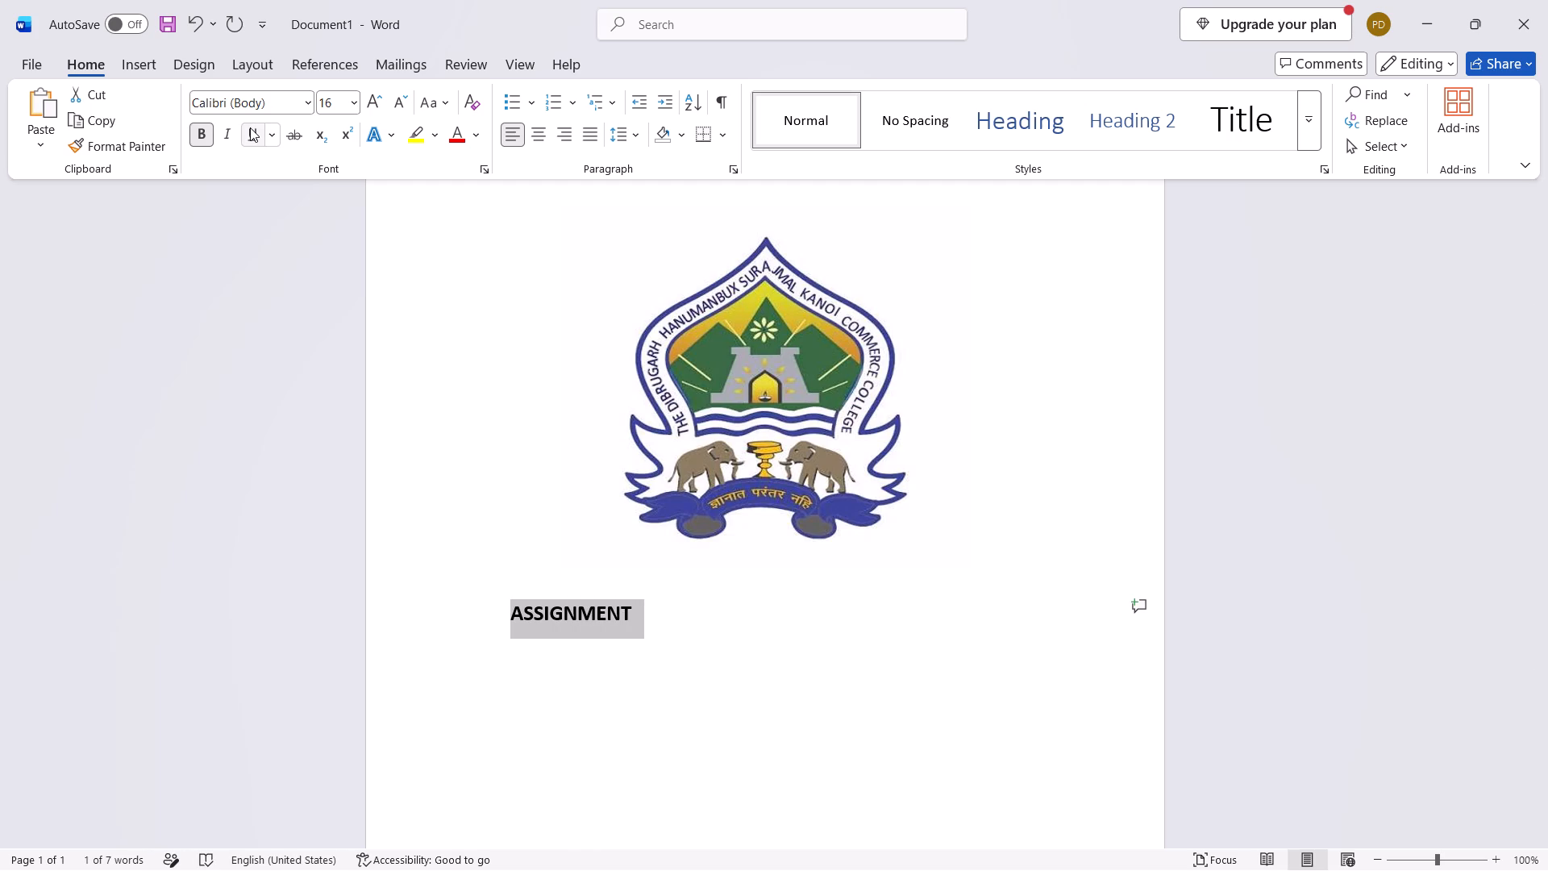
left_click(250, 127)
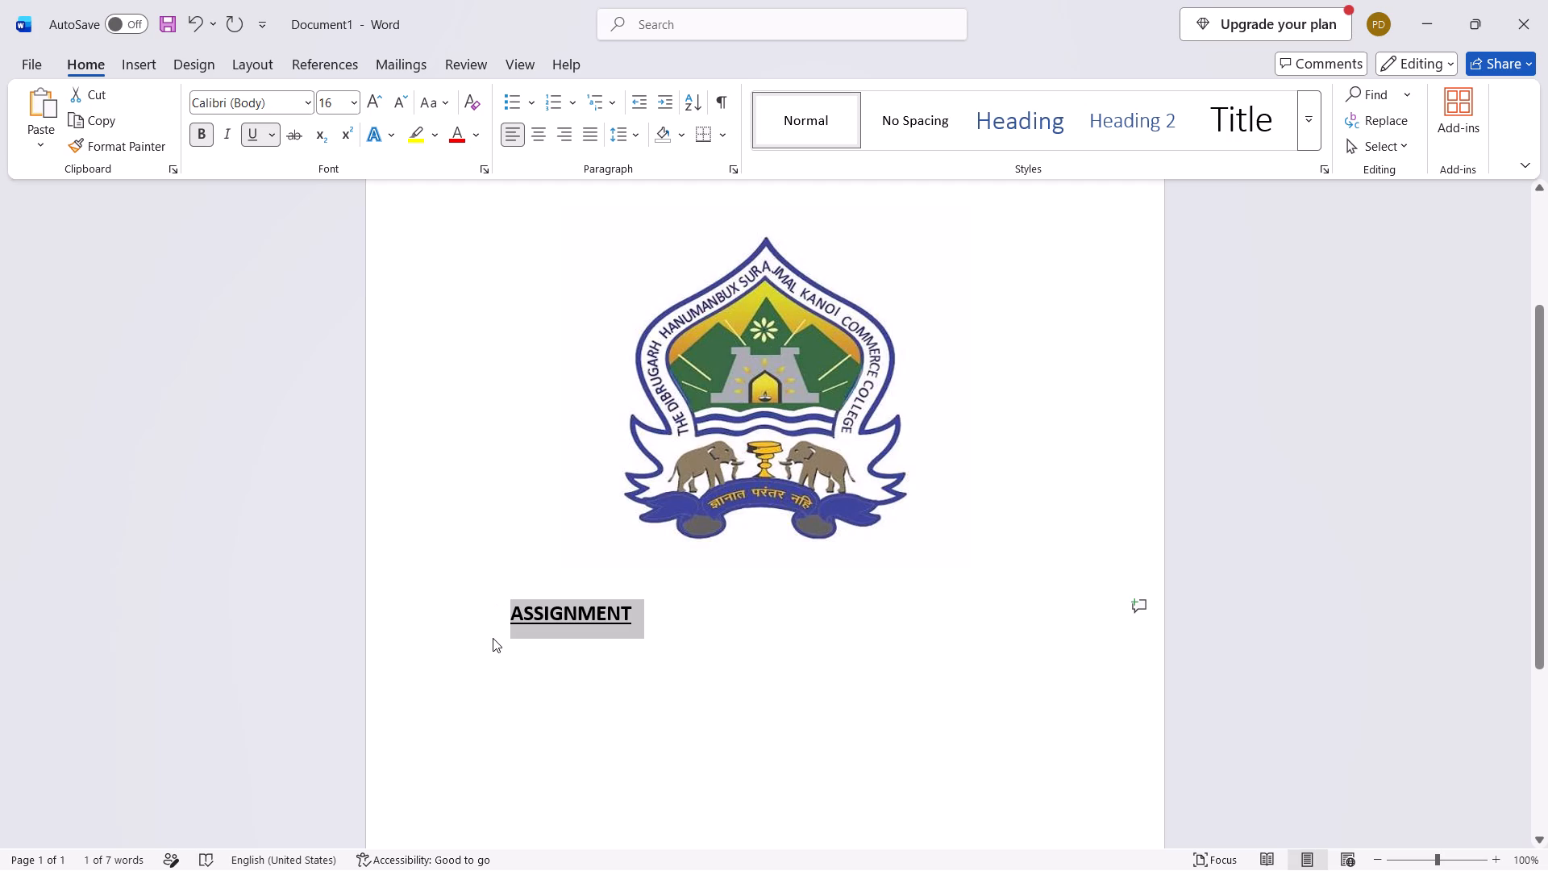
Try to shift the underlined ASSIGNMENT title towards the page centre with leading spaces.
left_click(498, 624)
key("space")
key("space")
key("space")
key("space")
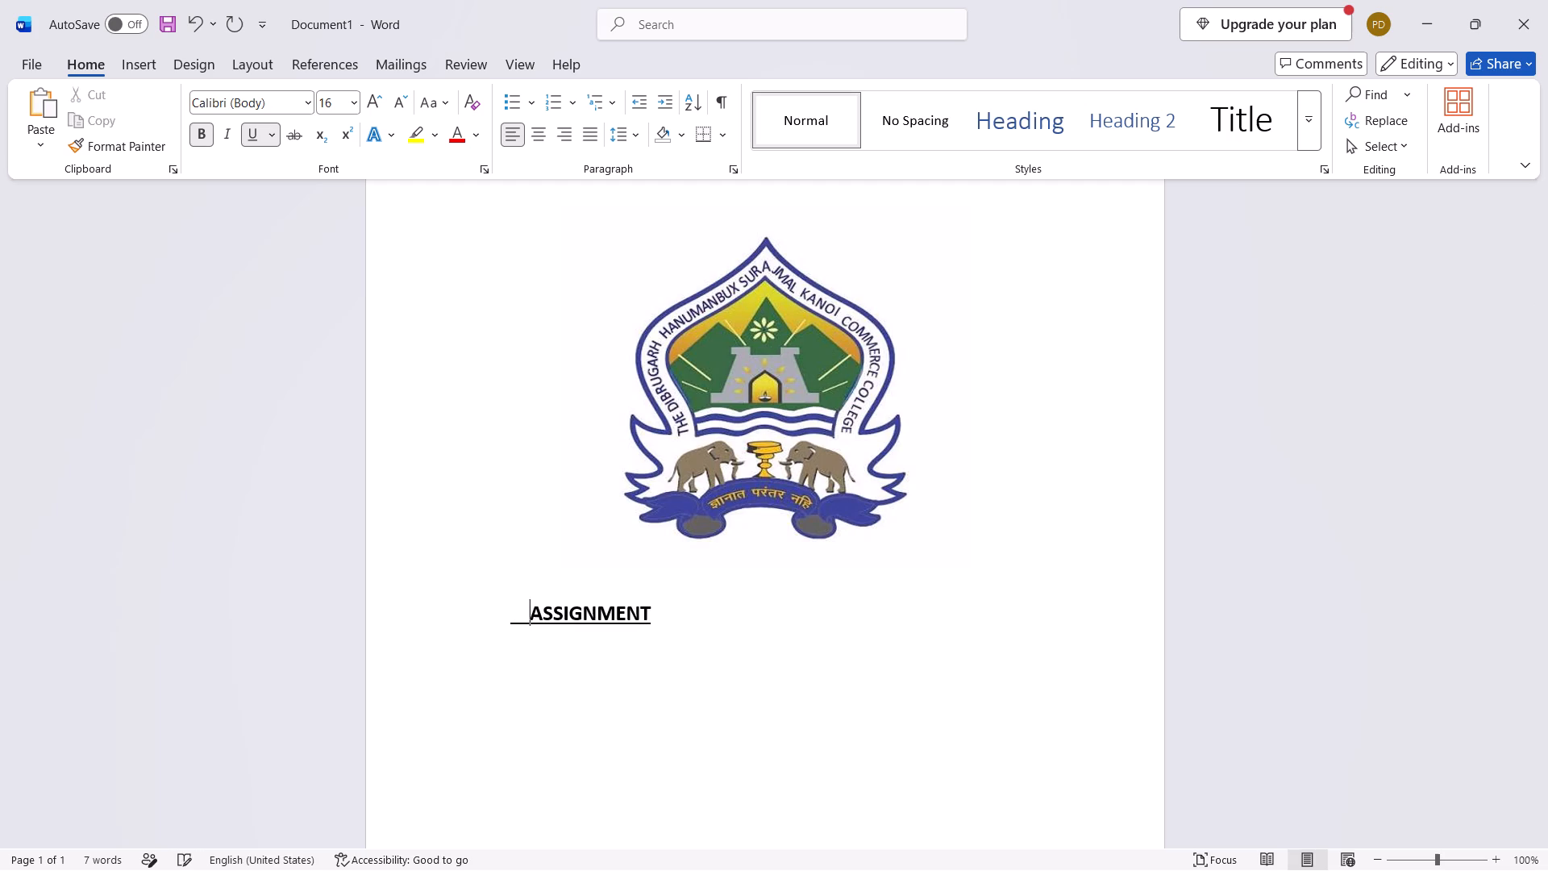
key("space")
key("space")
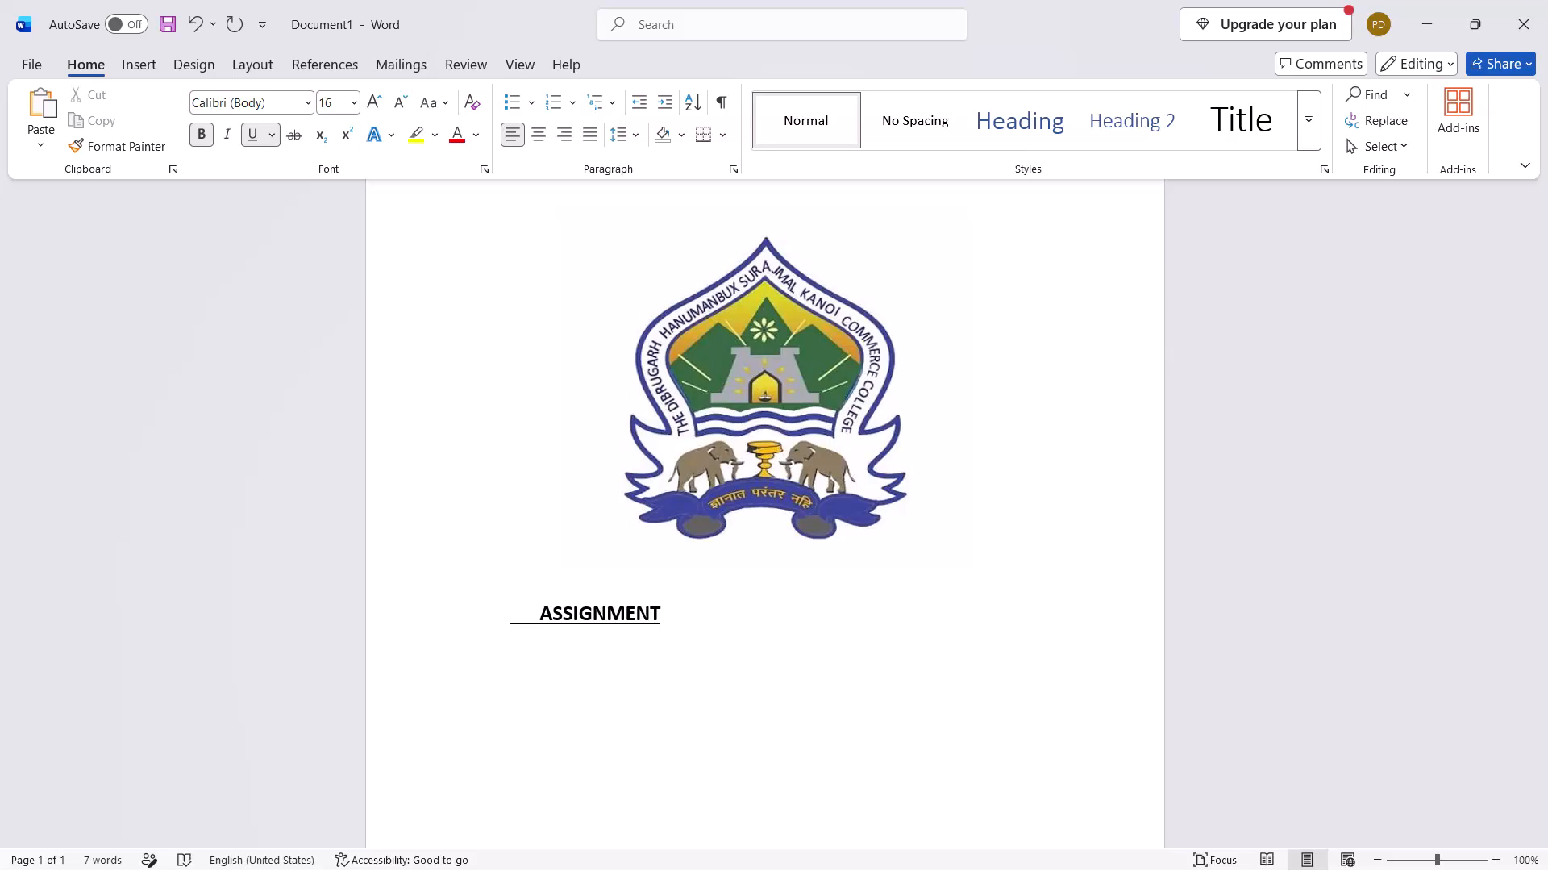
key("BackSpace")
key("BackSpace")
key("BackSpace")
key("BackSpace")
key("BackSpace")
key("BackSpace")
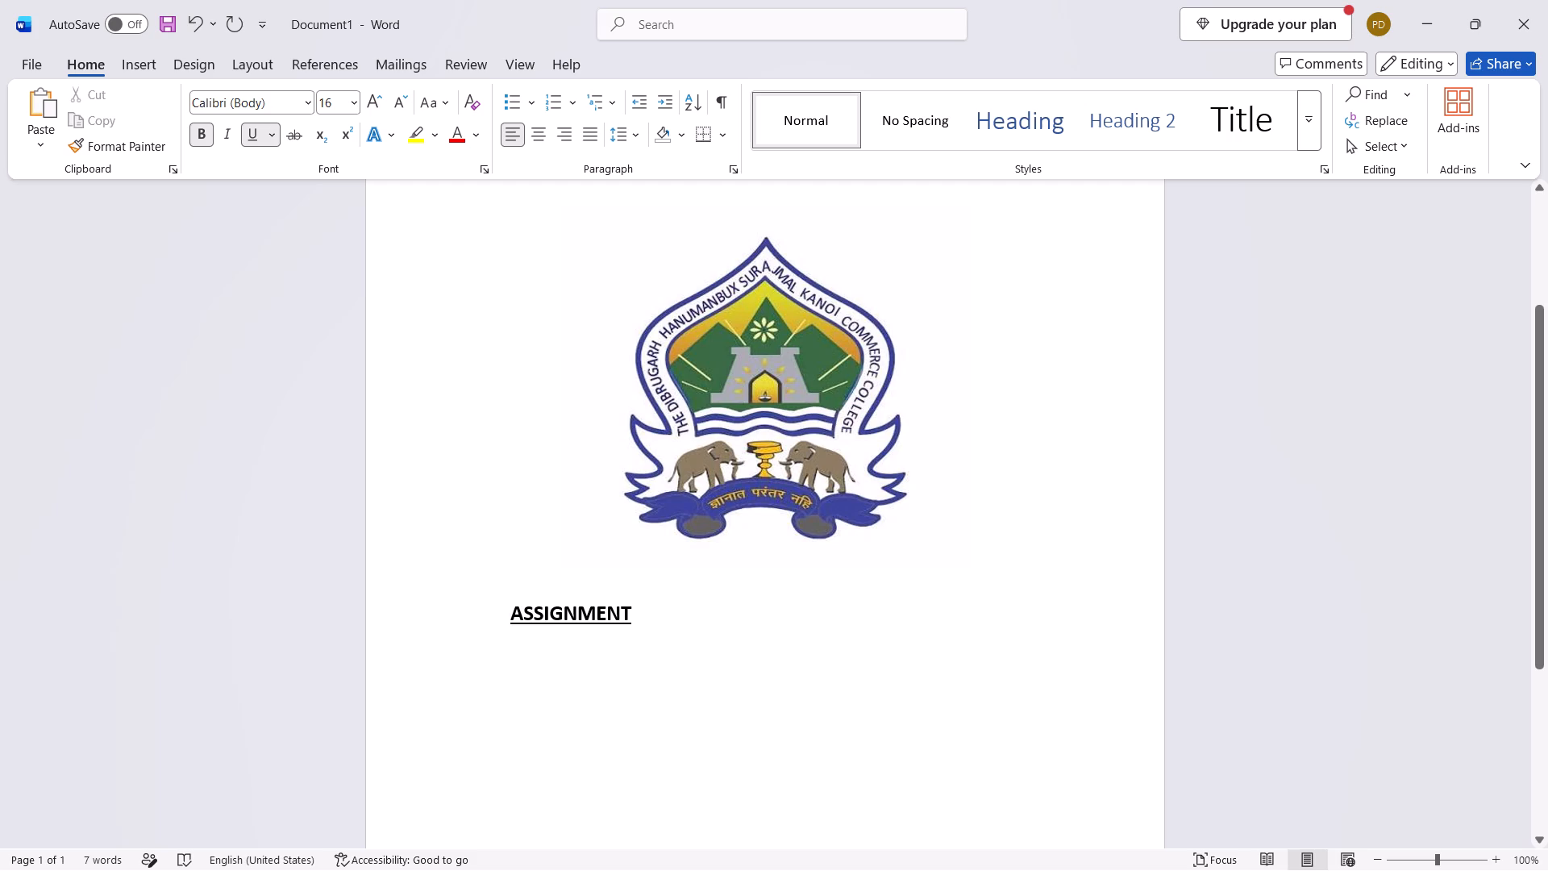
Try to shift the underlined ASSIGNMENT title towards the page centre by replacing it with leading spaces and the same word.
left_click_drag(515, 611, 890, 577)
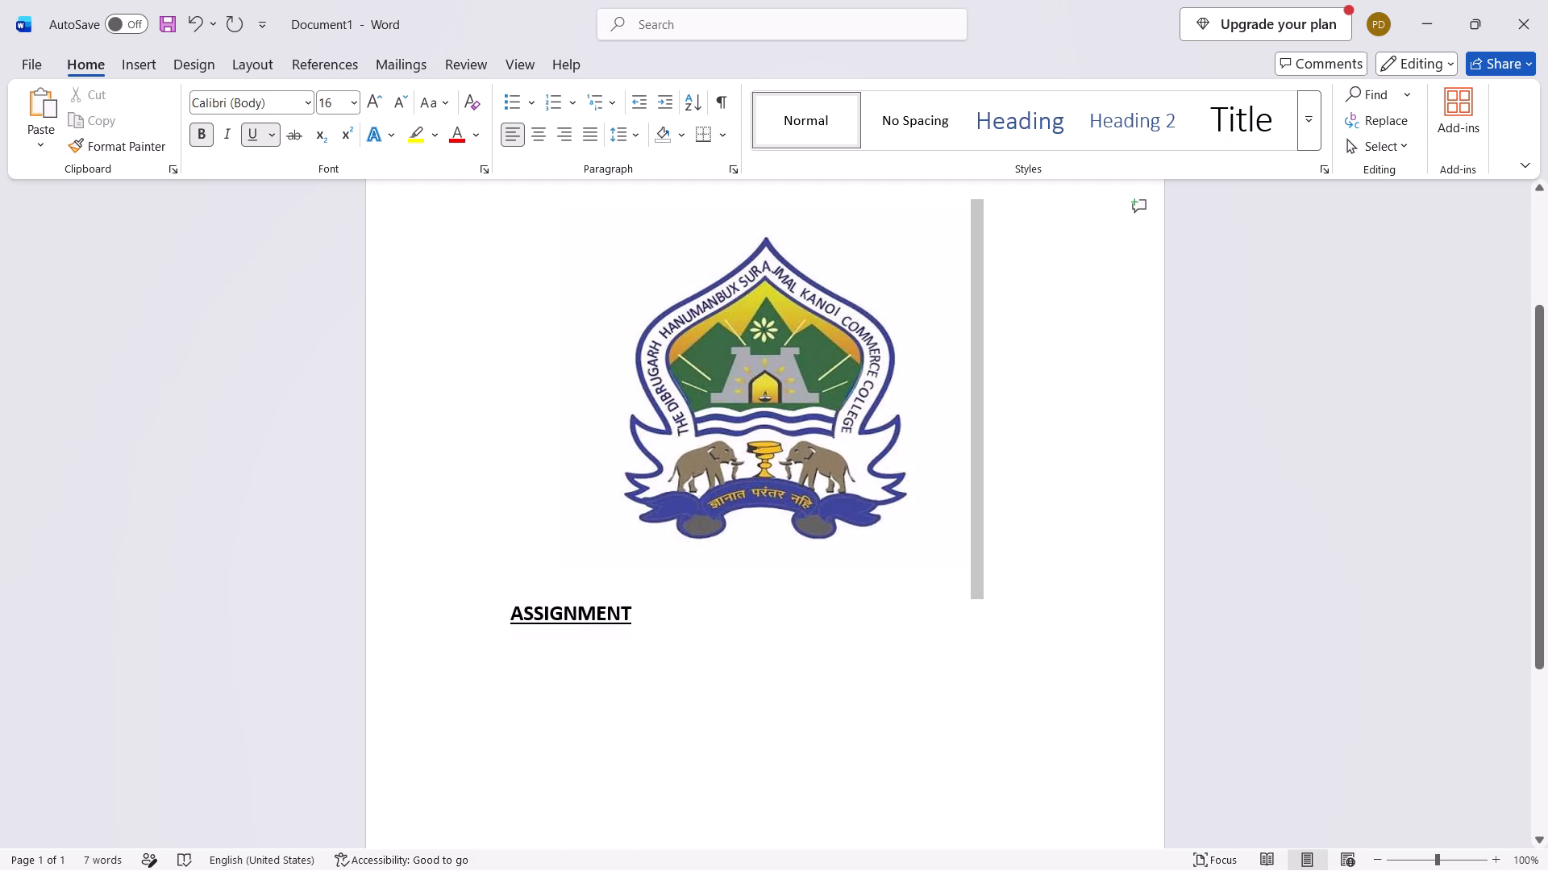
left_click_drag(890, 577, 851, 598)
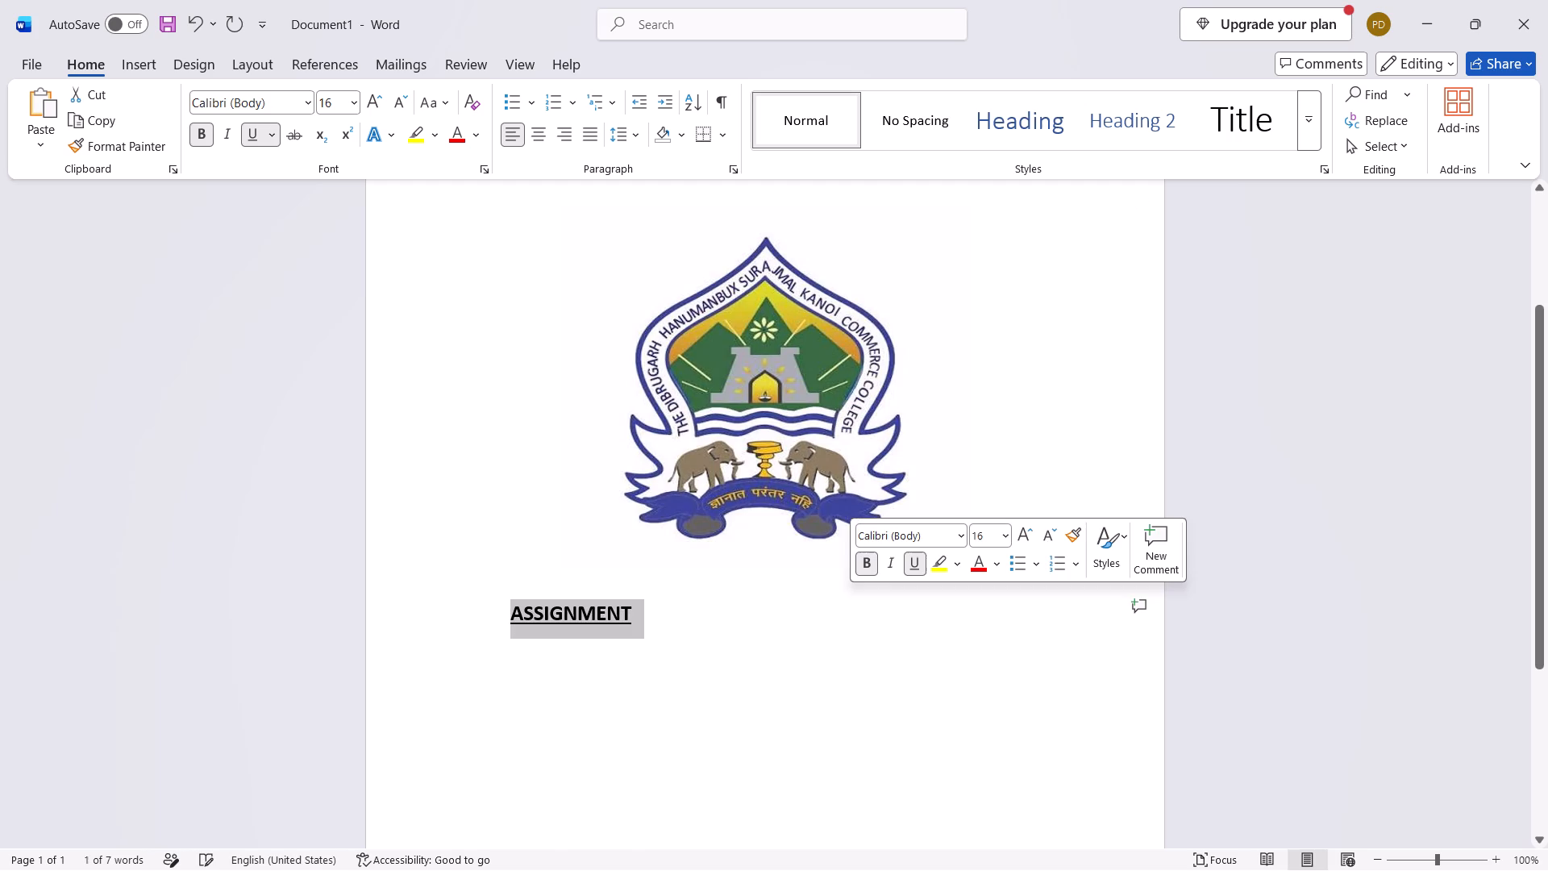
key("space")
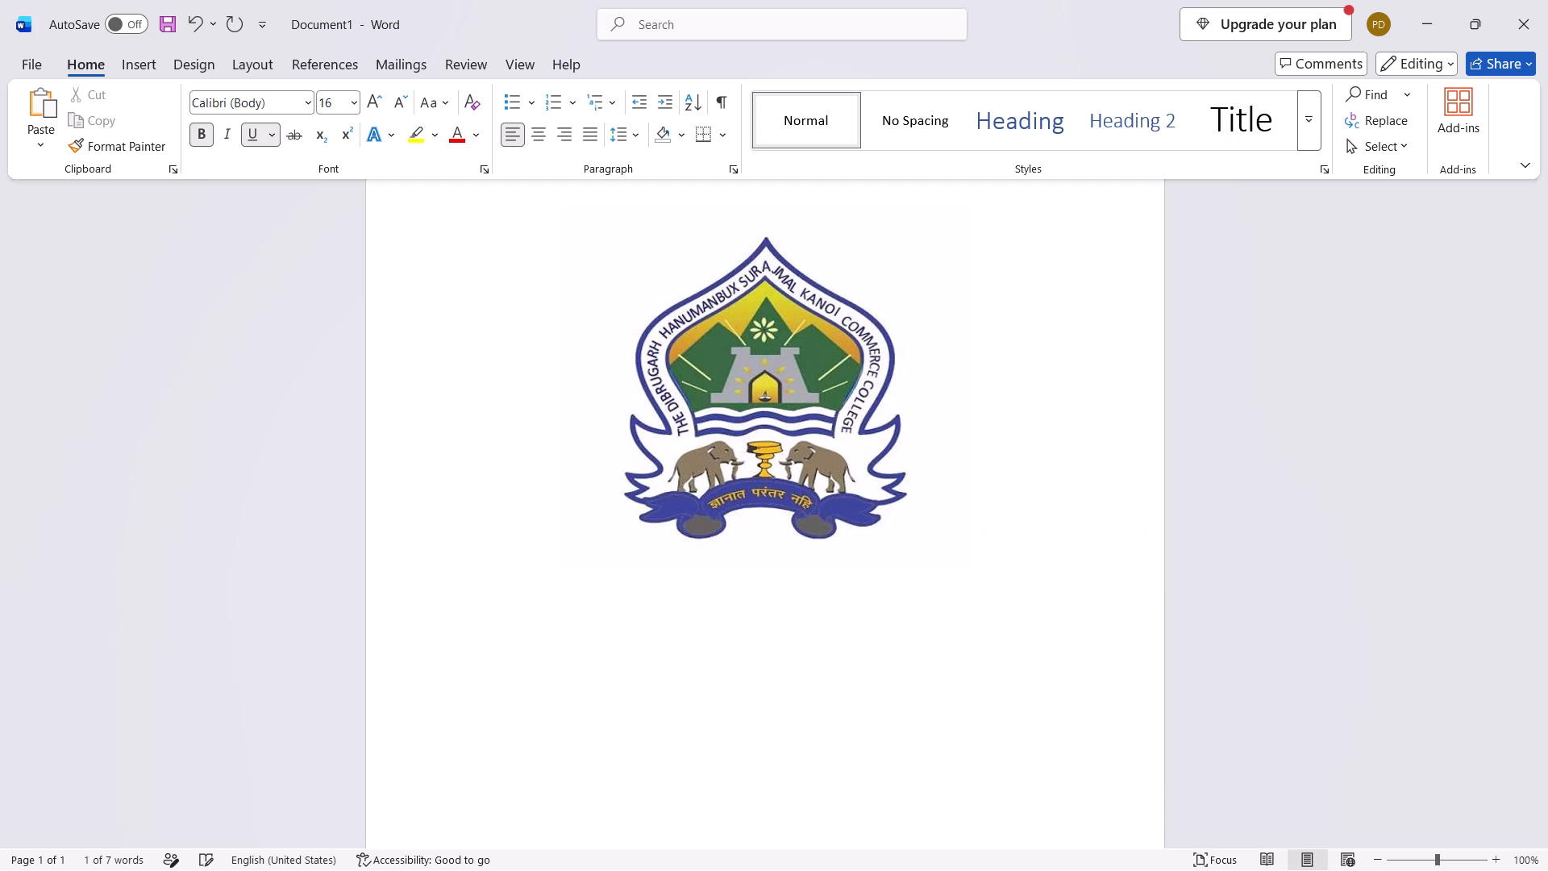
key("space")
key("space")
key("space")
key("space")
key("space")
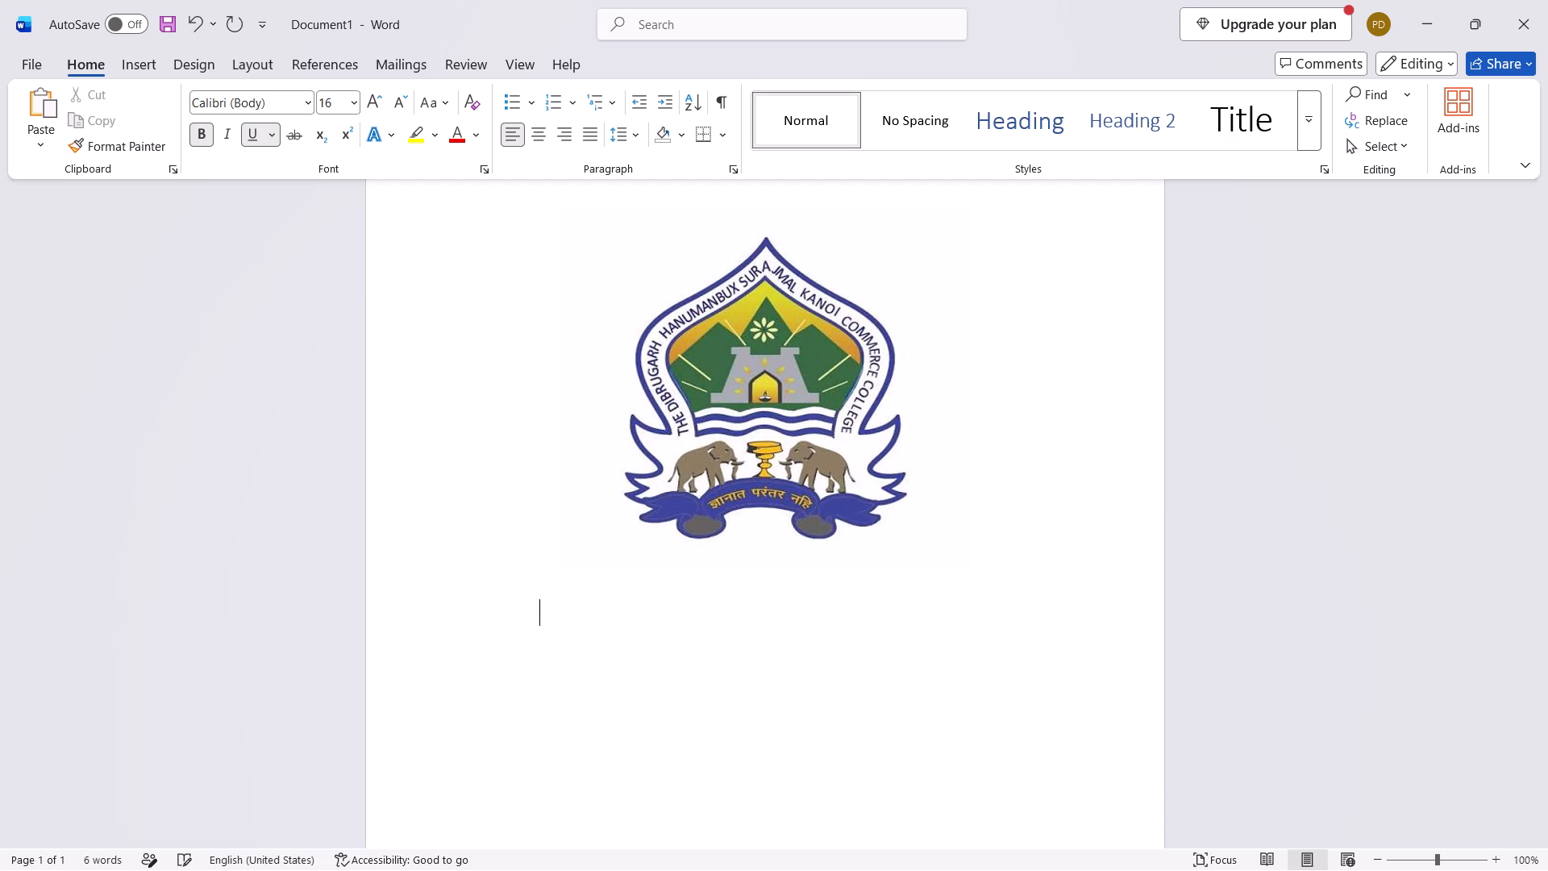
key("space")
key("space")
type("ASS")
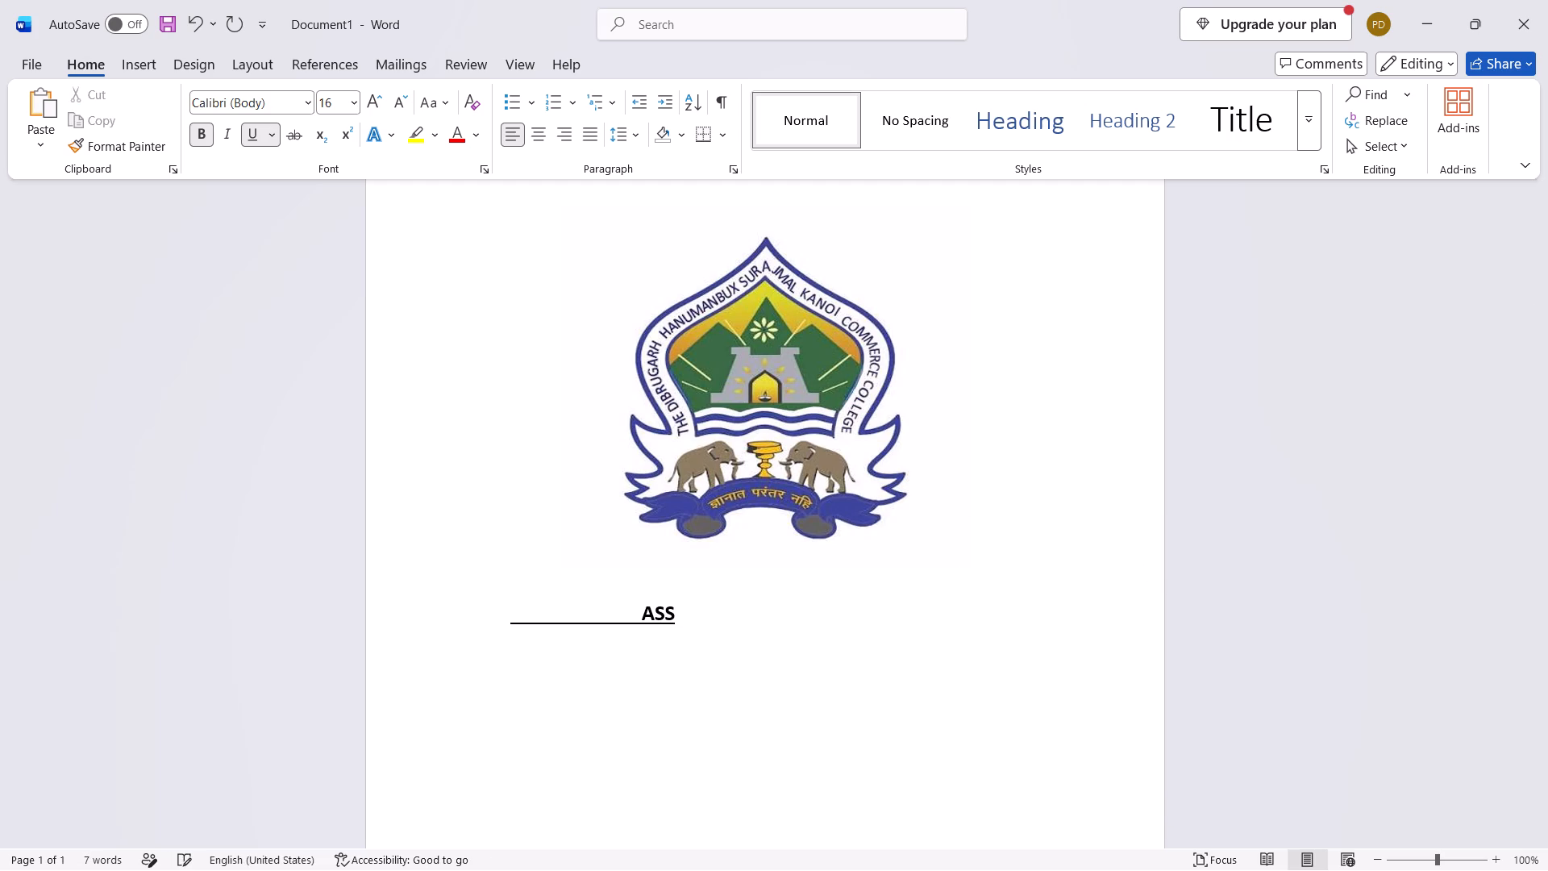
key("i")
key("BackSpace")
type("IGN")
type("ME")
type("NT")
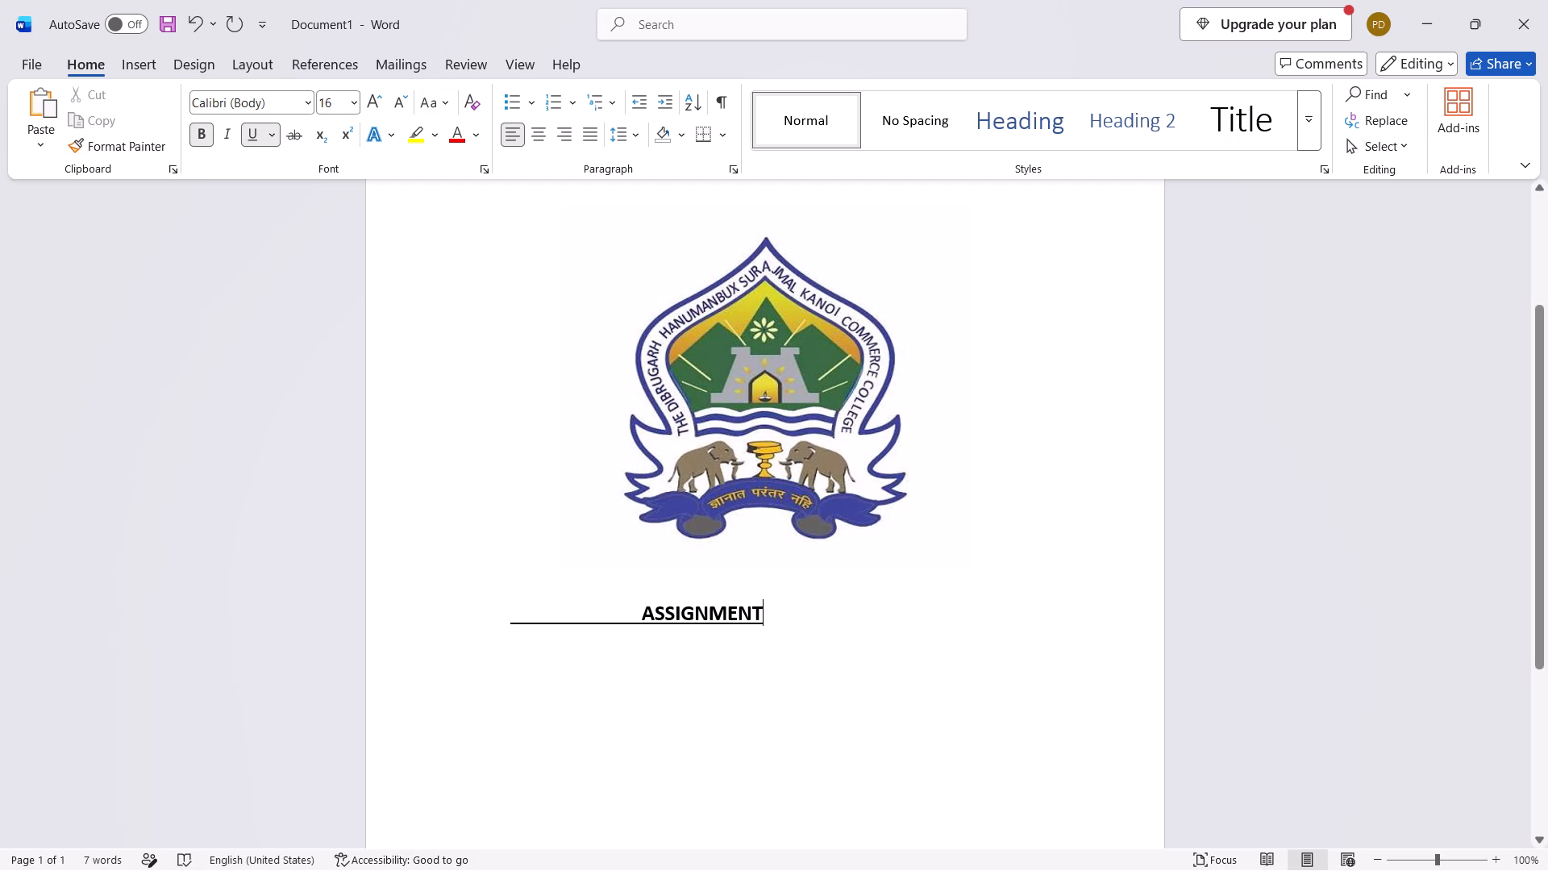
Centre-align the underlined ASSIGNMENT title below the crest.
left_click(639, 615)
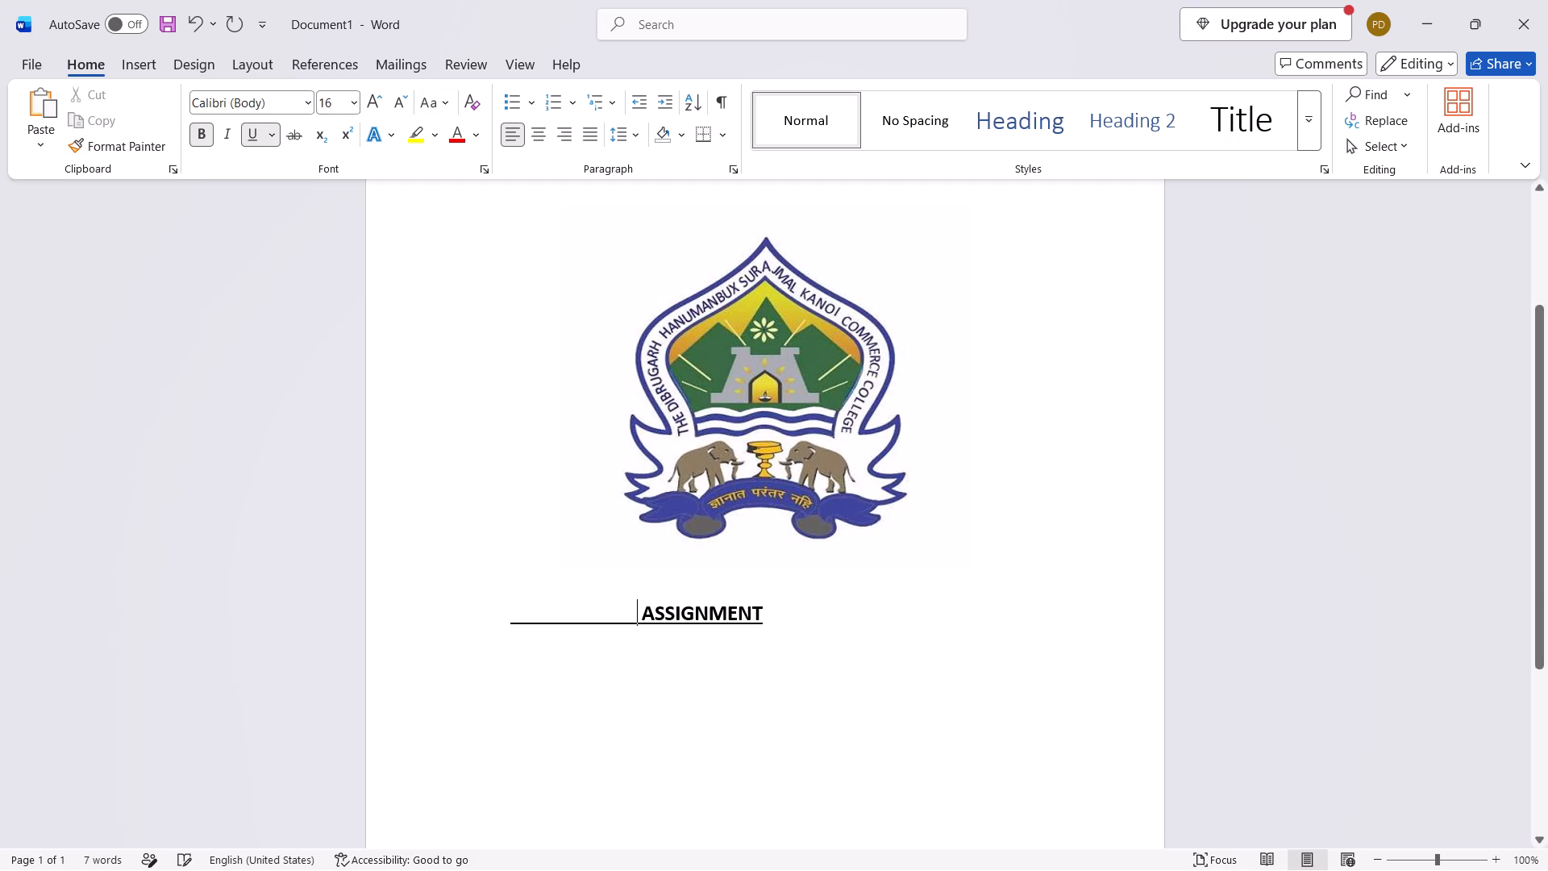
left_click(586, 124)
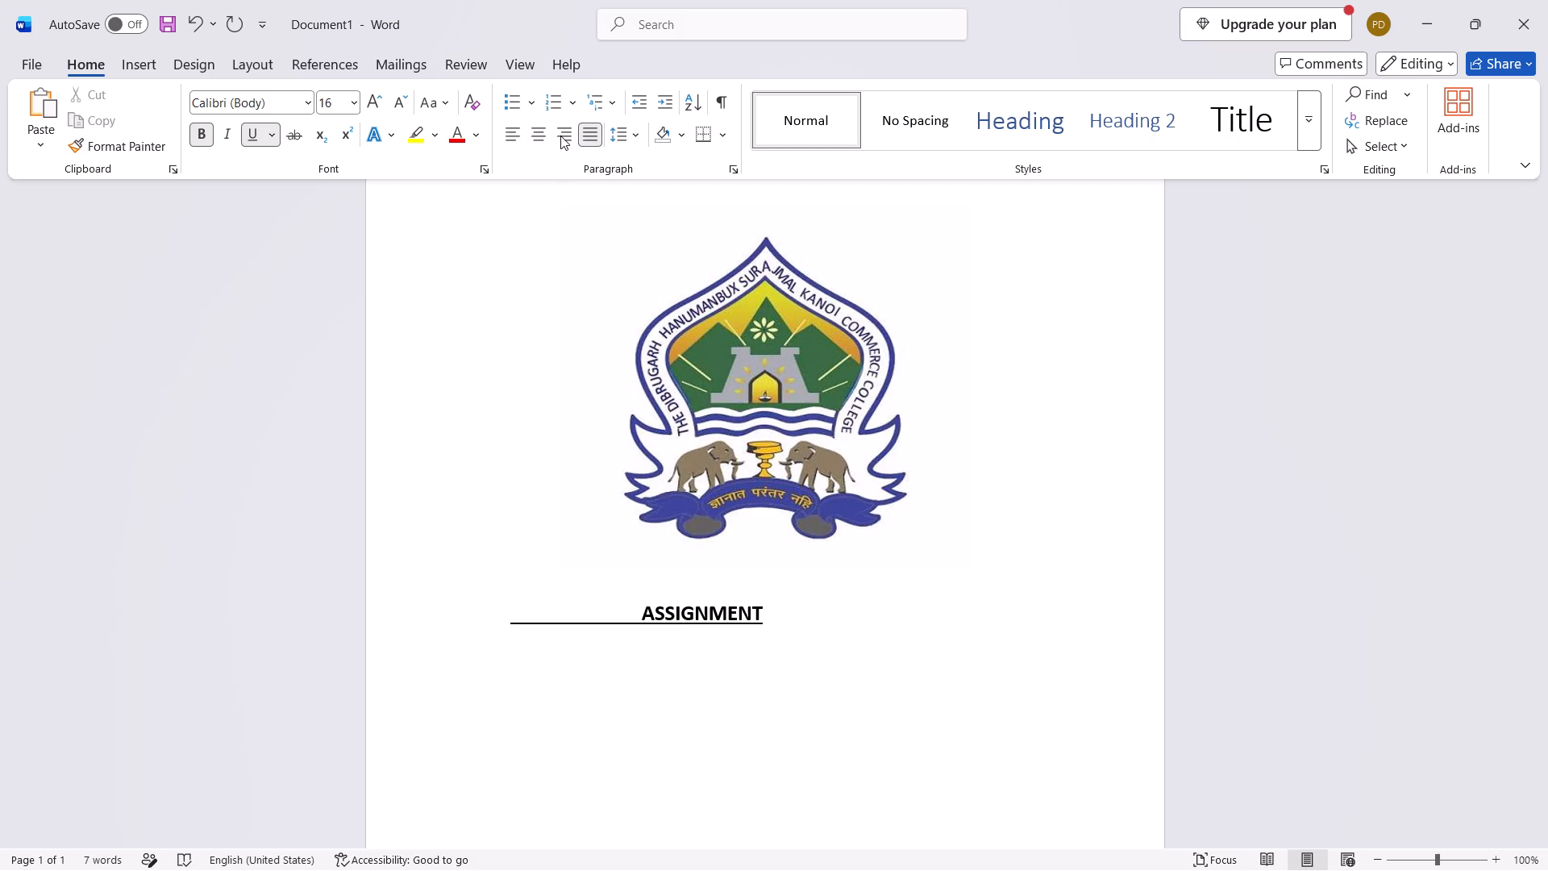
left_click(534, 138)
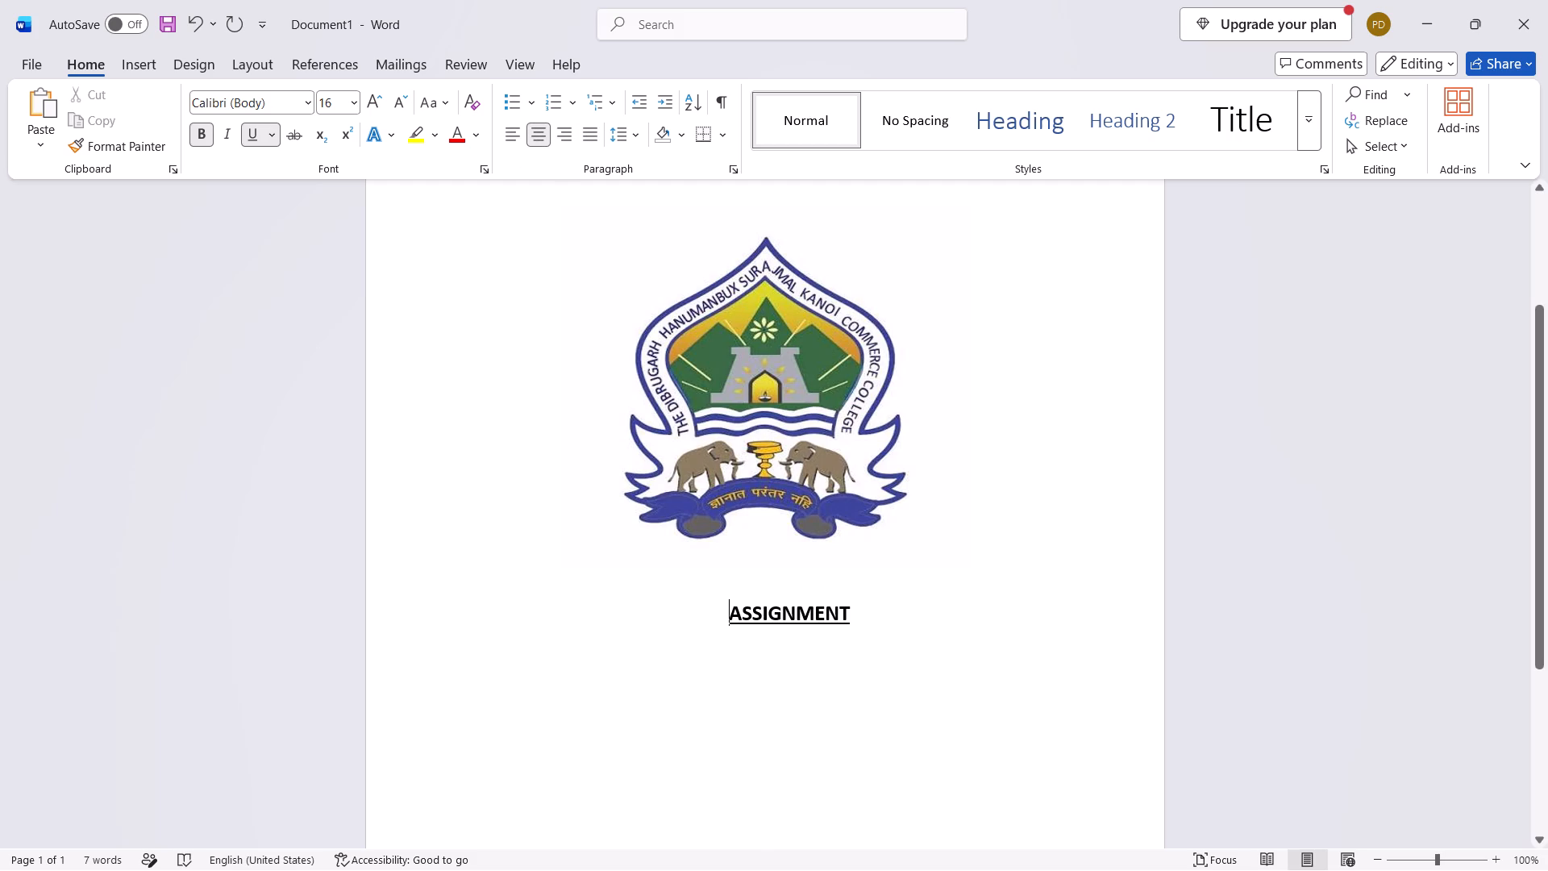
Shrink the college crest picture slightly, keeping its proportions.
left_click(622, 416)
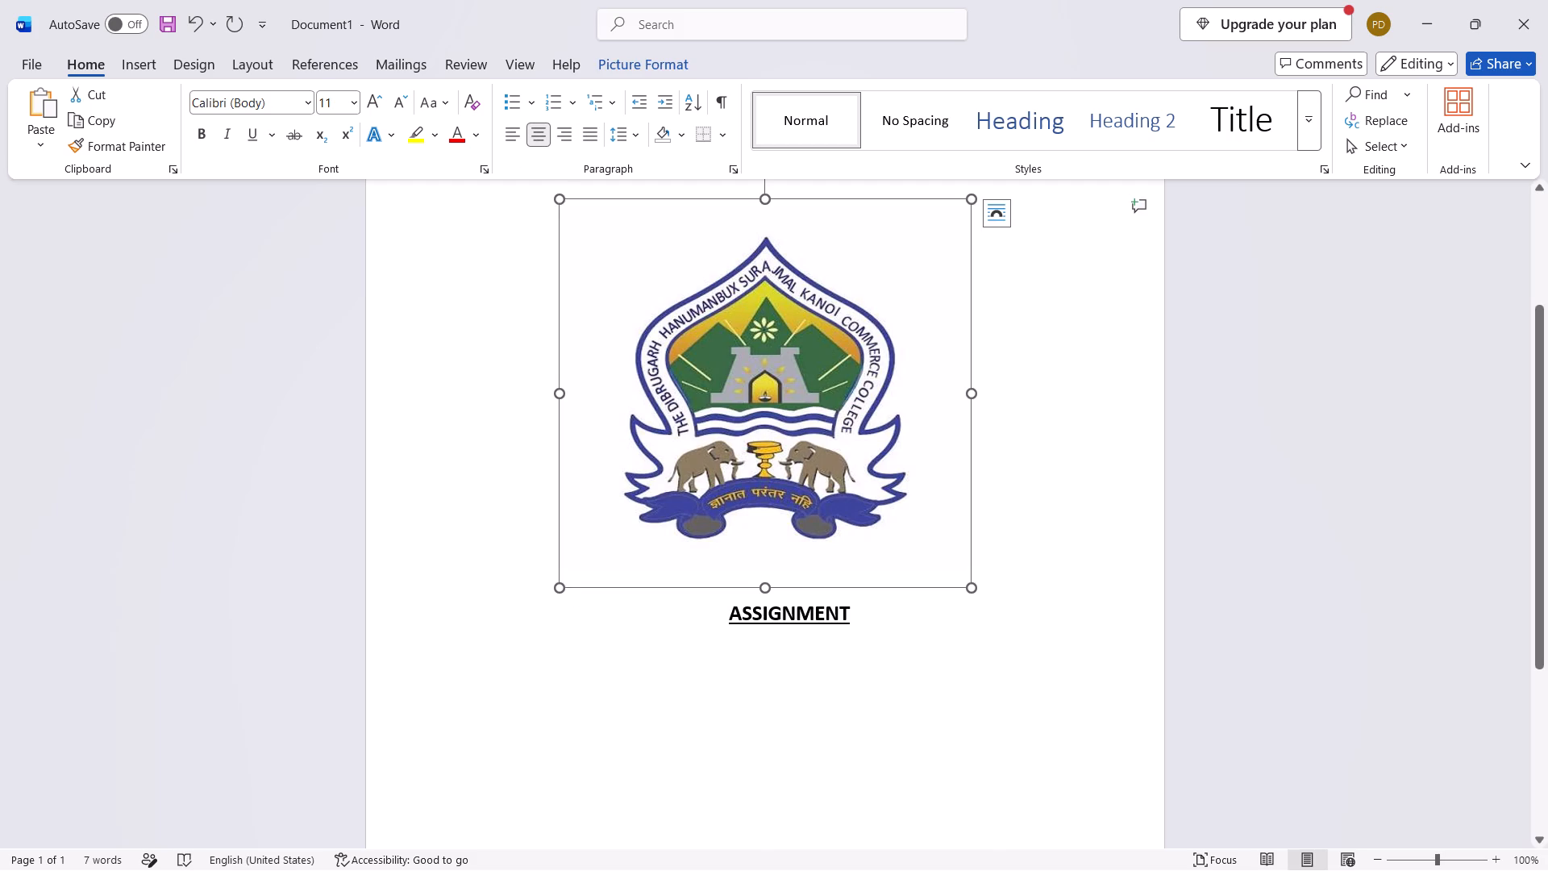
left_click_drag(559, 585, 581, 566)
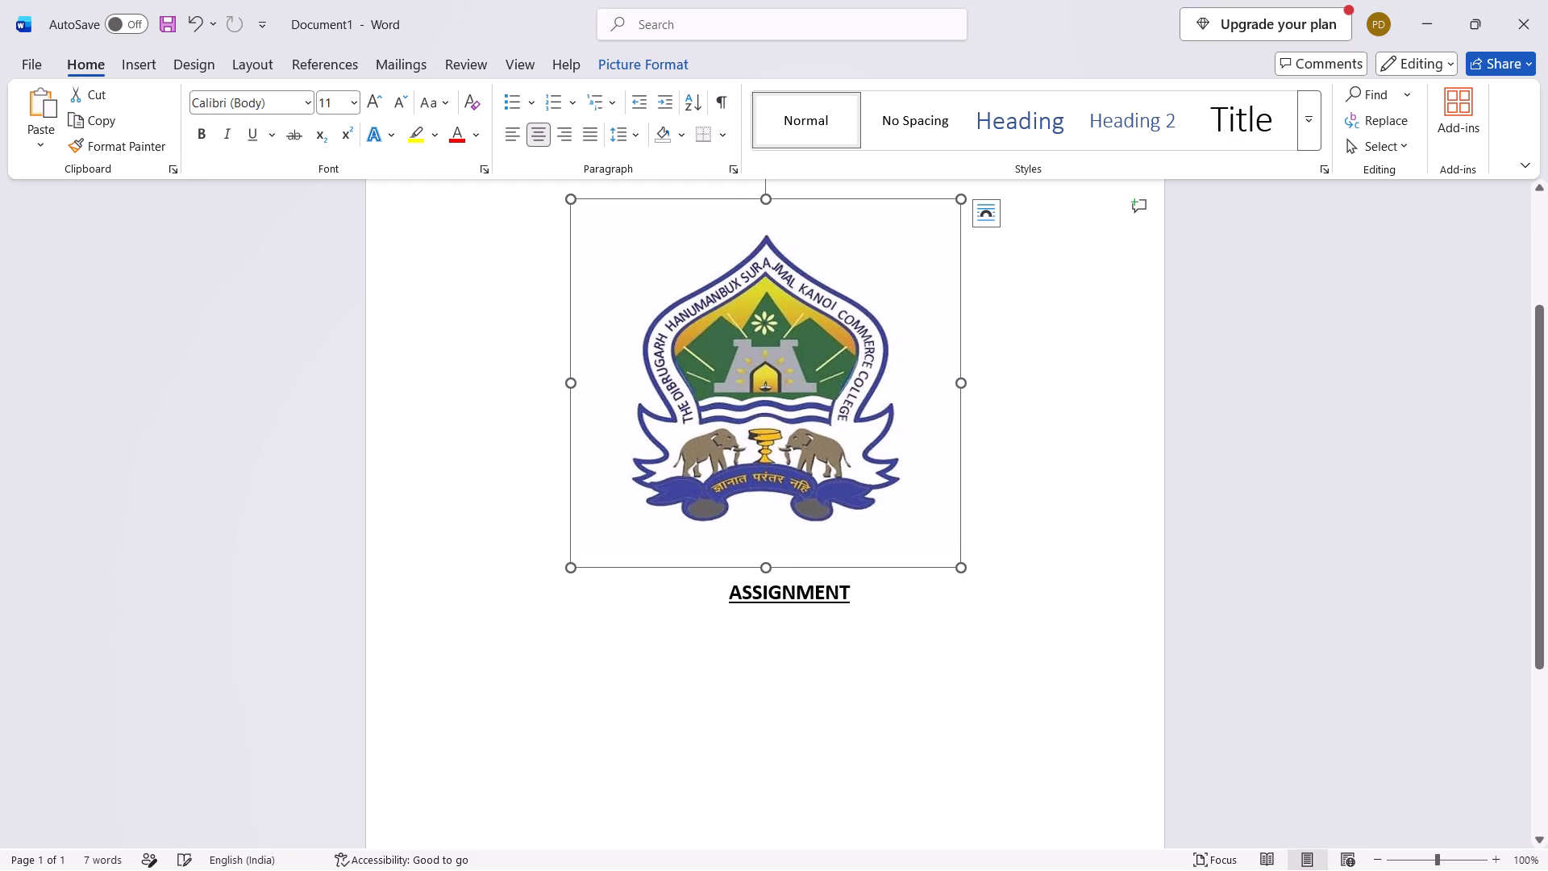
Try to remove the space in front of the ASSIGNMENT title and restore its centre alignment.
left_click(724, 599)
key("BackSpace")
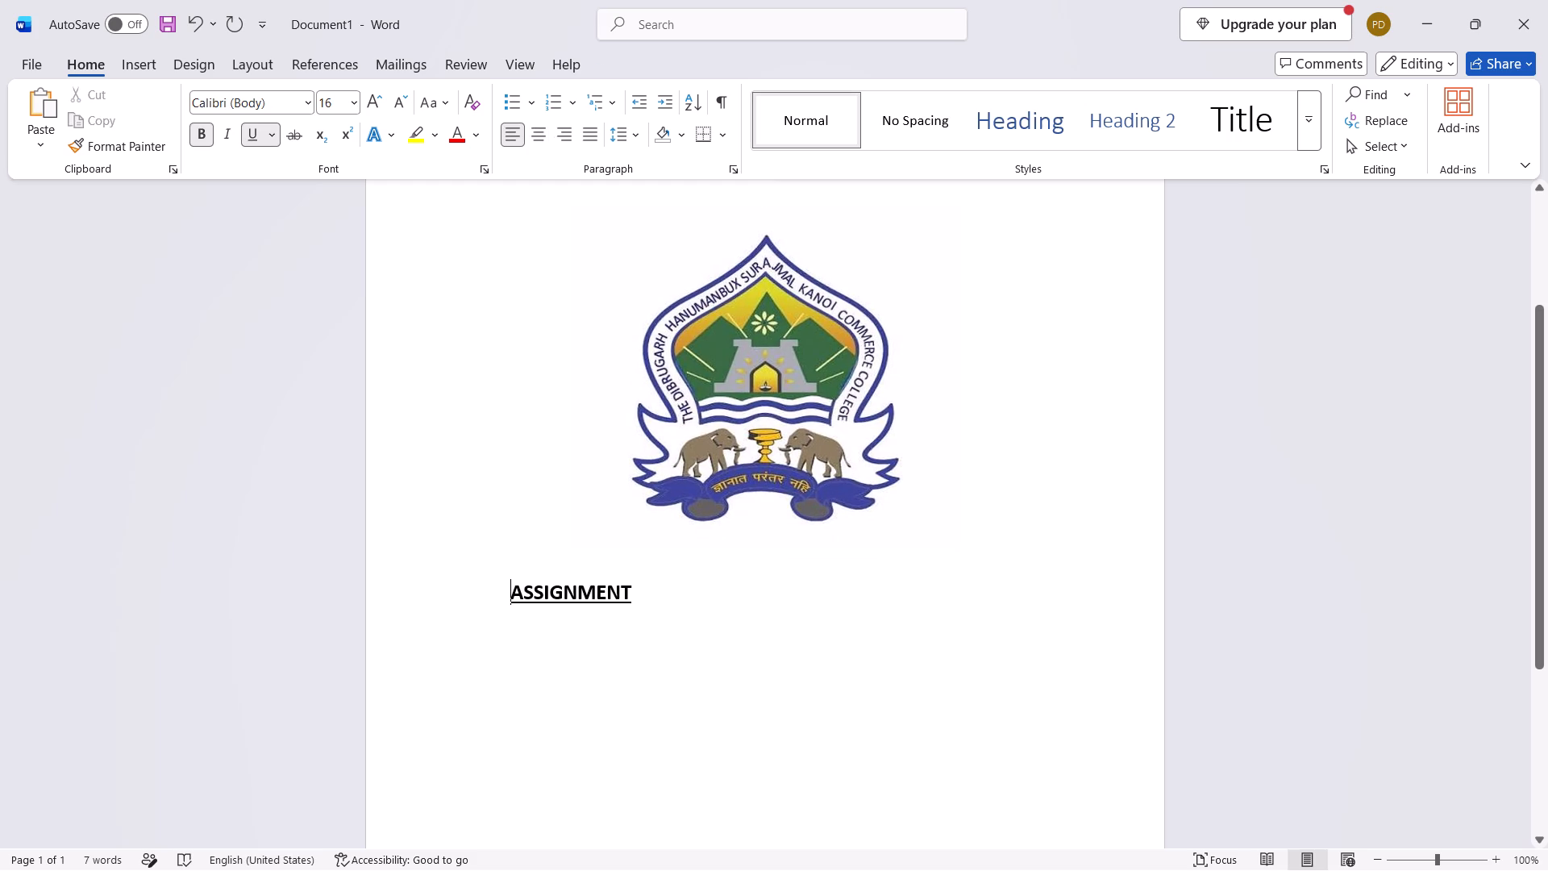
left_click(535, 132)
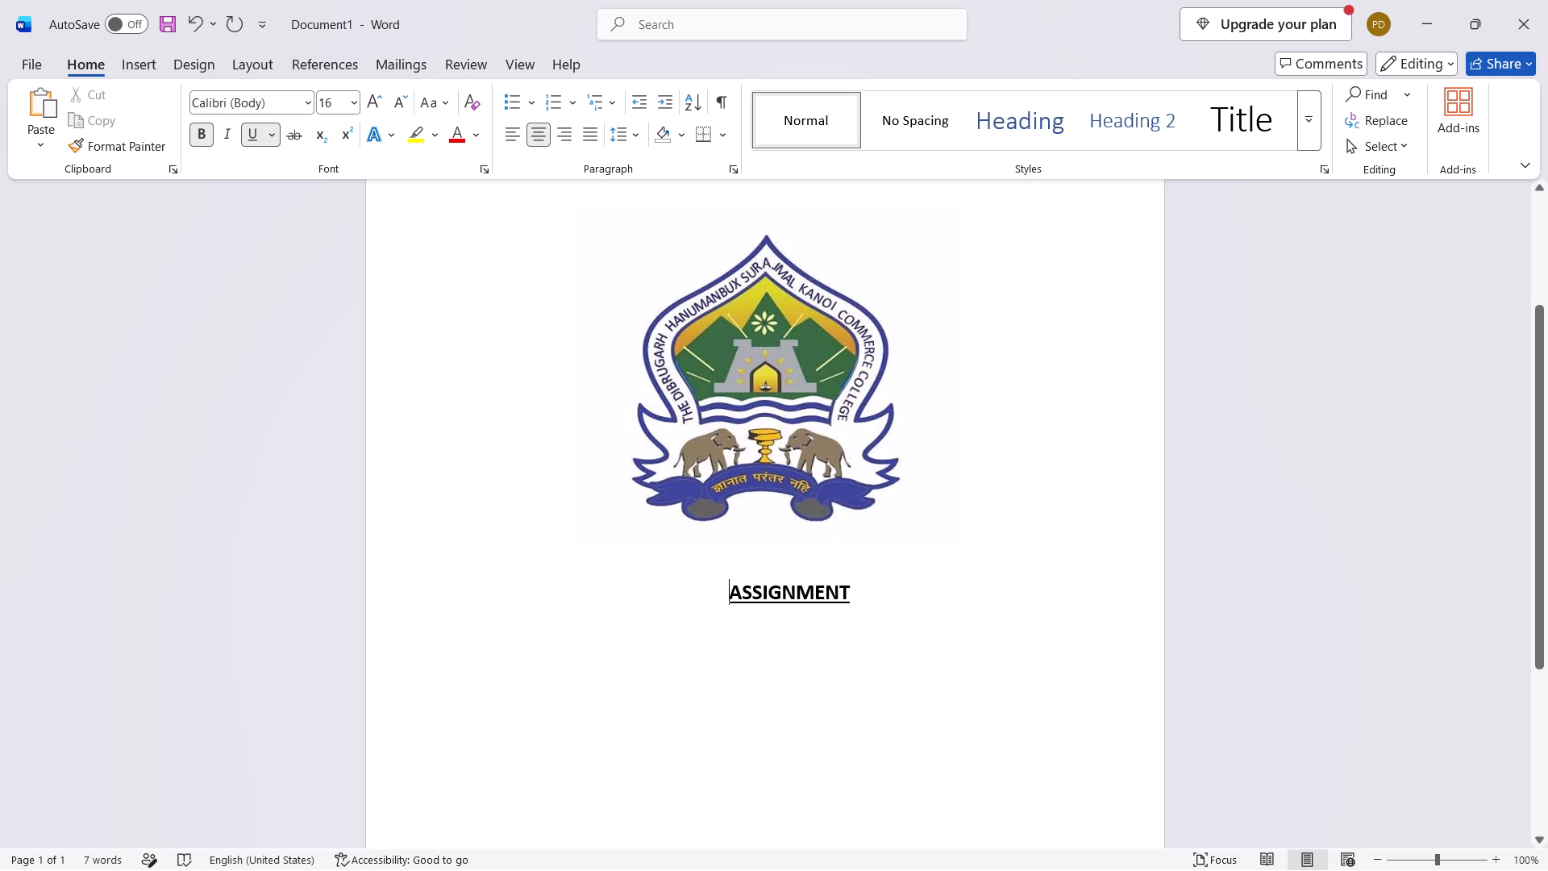
Add the line DIGITAL FLUENCY below the ASSIGNMENT title, centred and bold without underline.
scroll(669, 669, "down", 1)
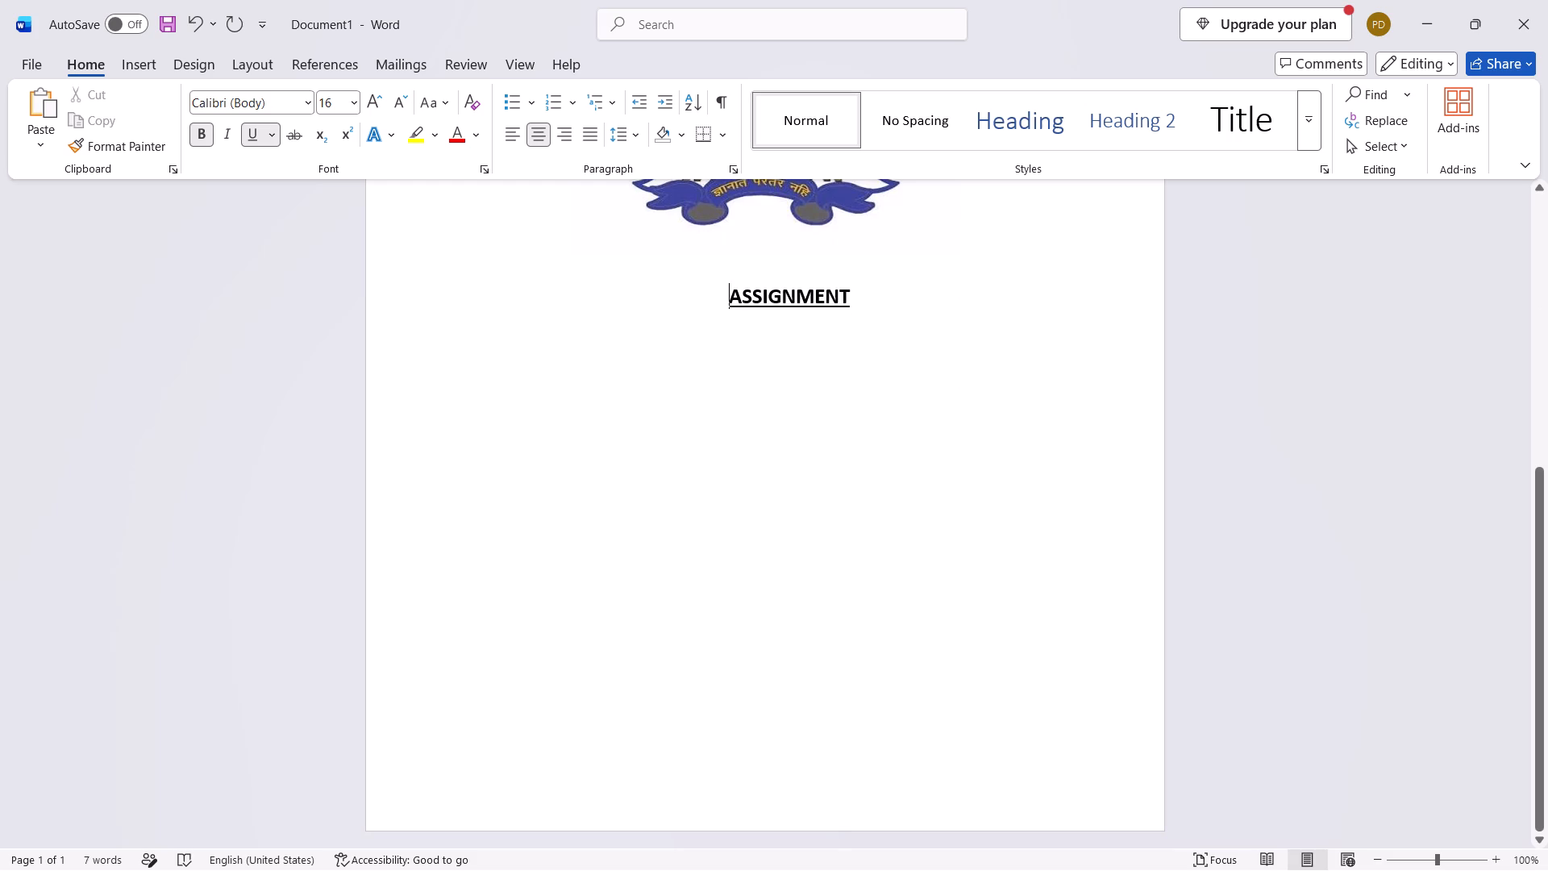
left_click(525, 350)
left_click(850, 295)
key("Return")
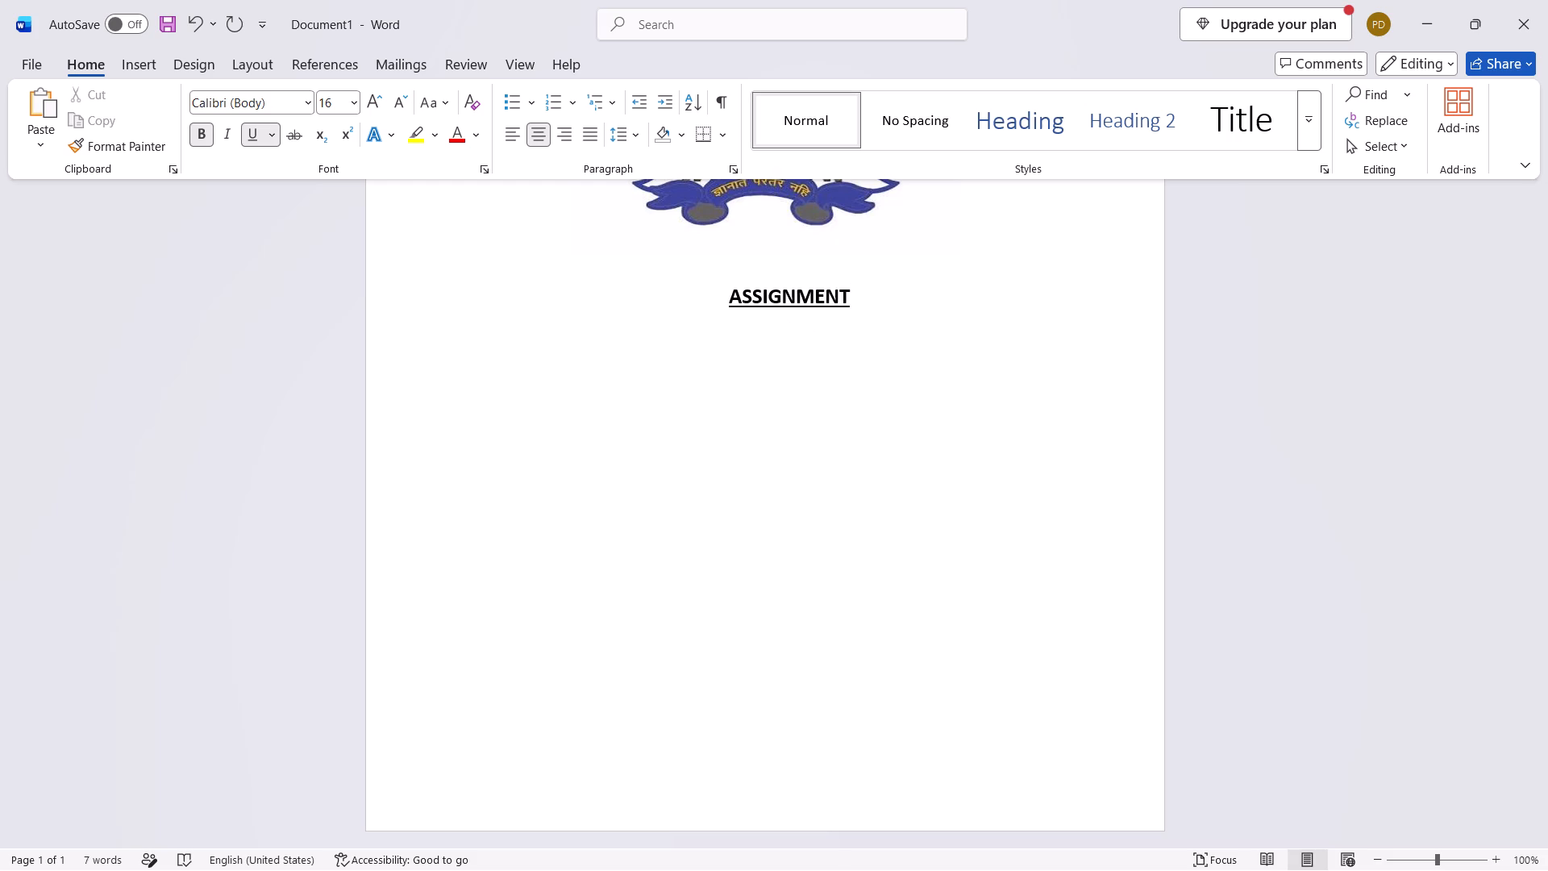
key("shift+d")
left_click(255, 127)
key("BackSpace")
left_click(244, 139)
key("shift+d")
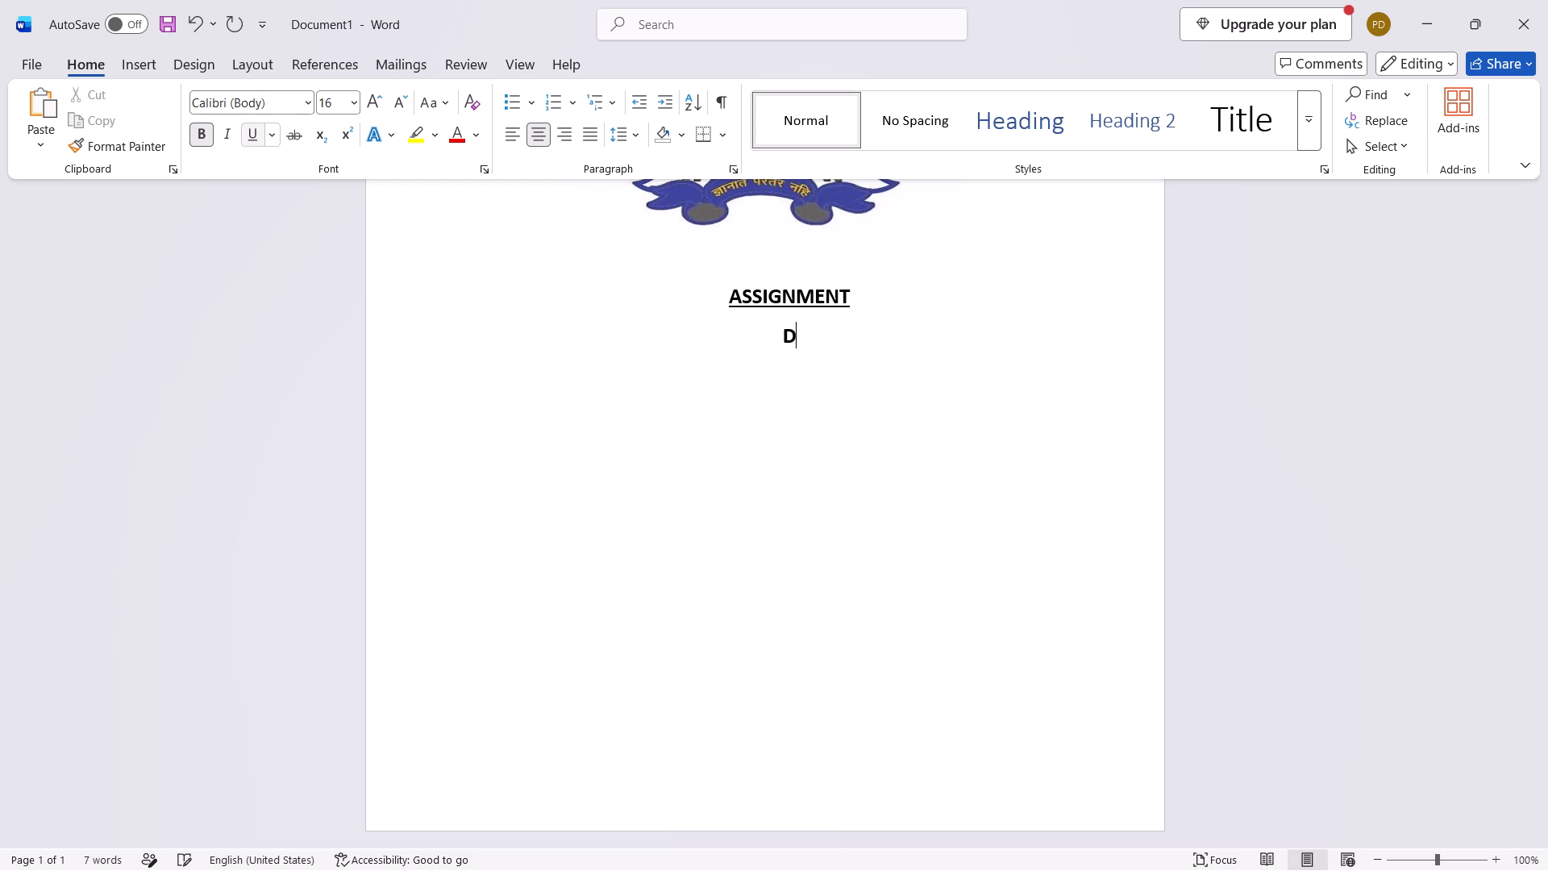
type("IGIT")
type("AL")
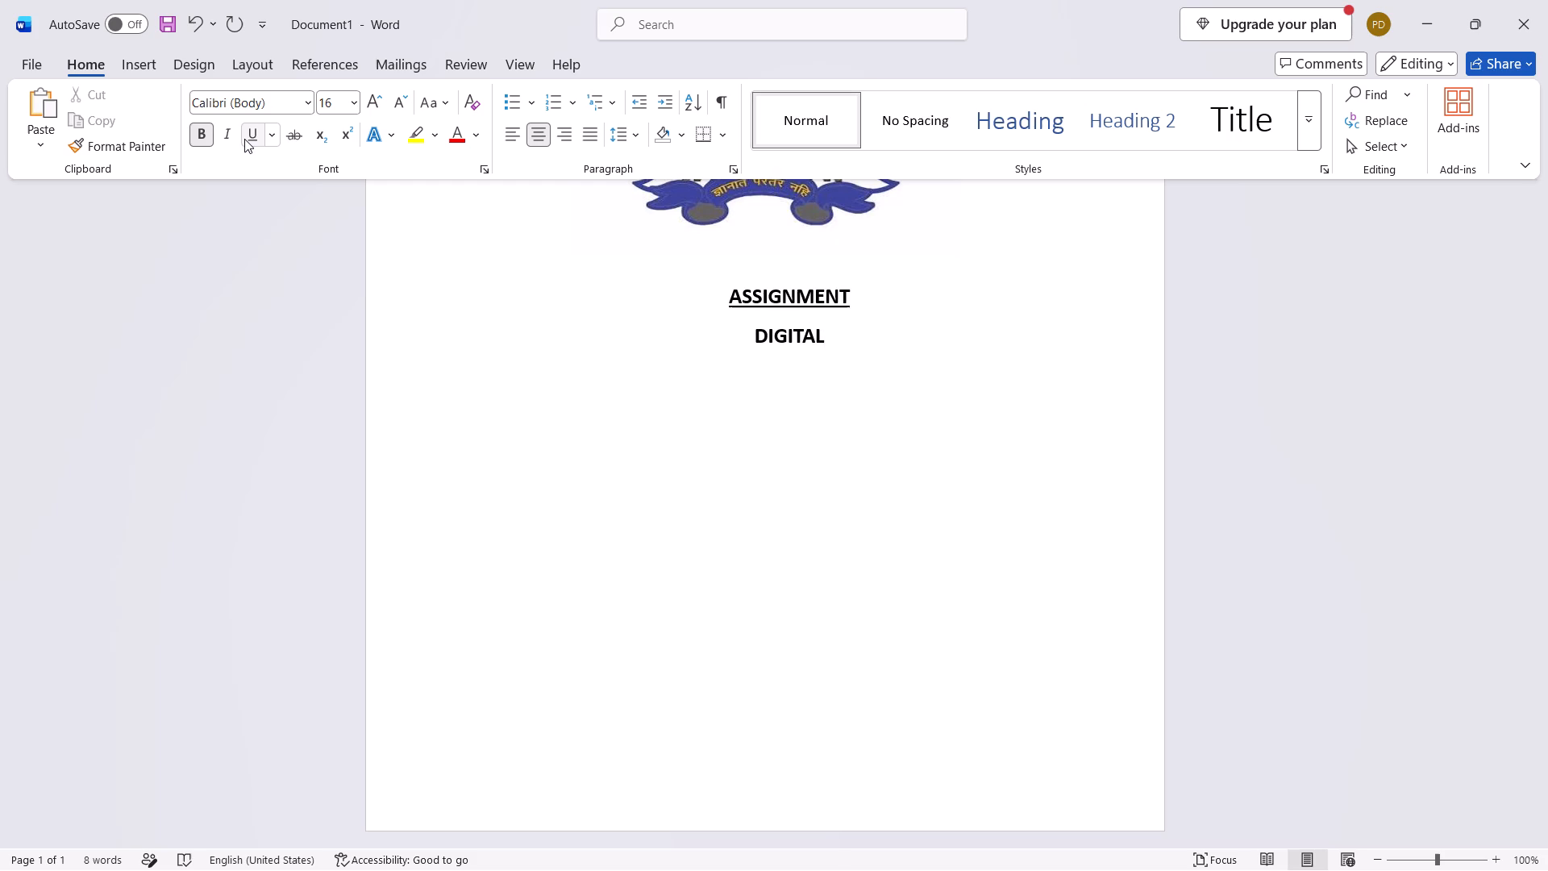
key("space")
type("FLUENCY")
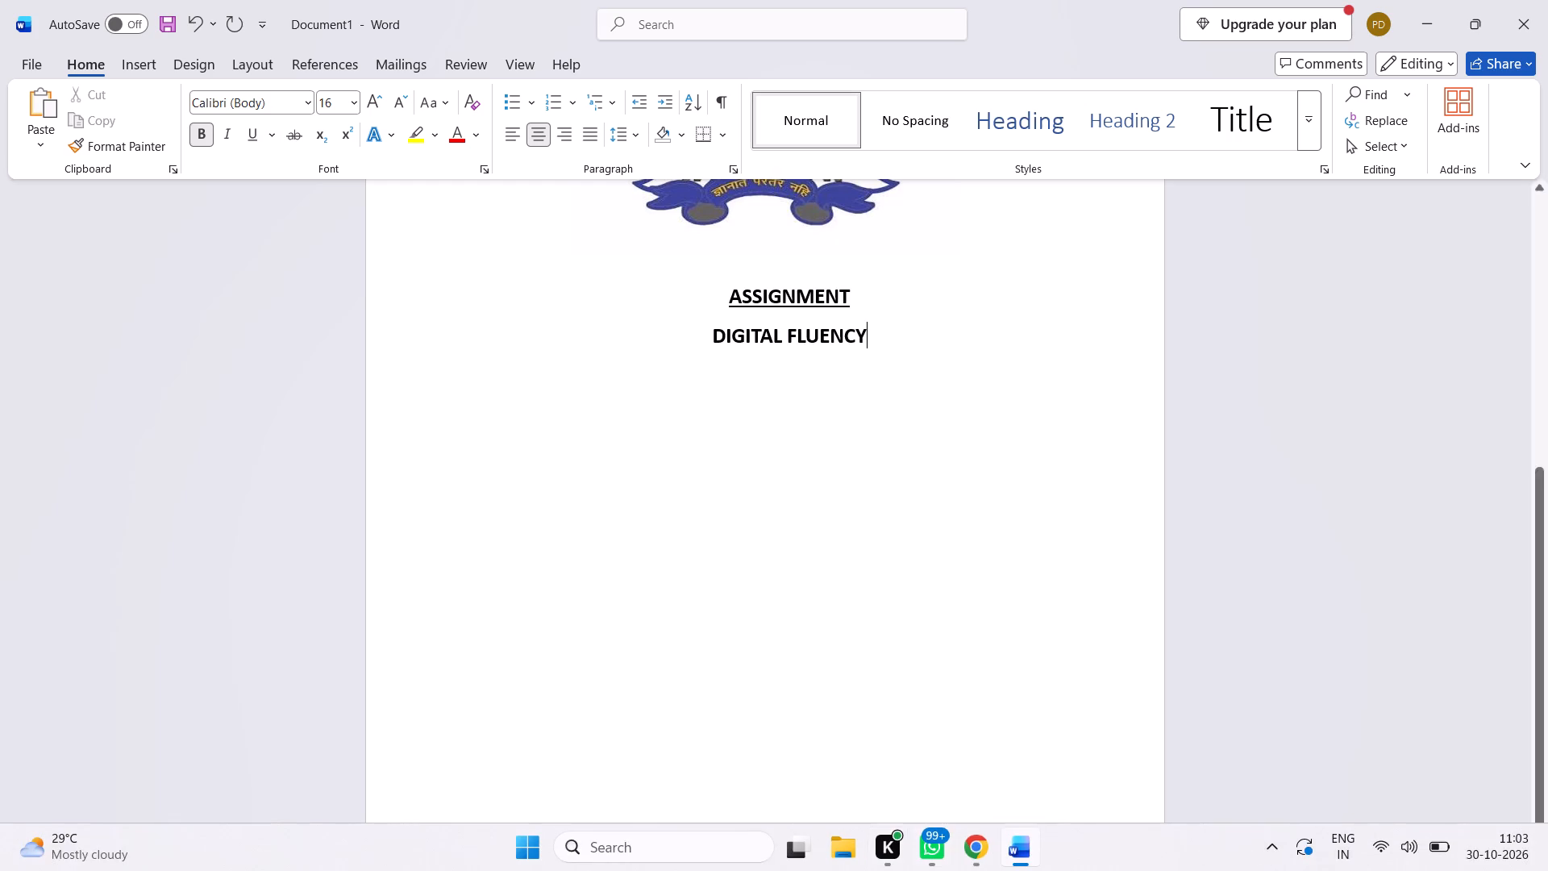
Check the subject line on the reference cover page in the browser and prefix DIGITAL FLUENCY with "SUBJECT- " in Word.
left_click(988, 855)
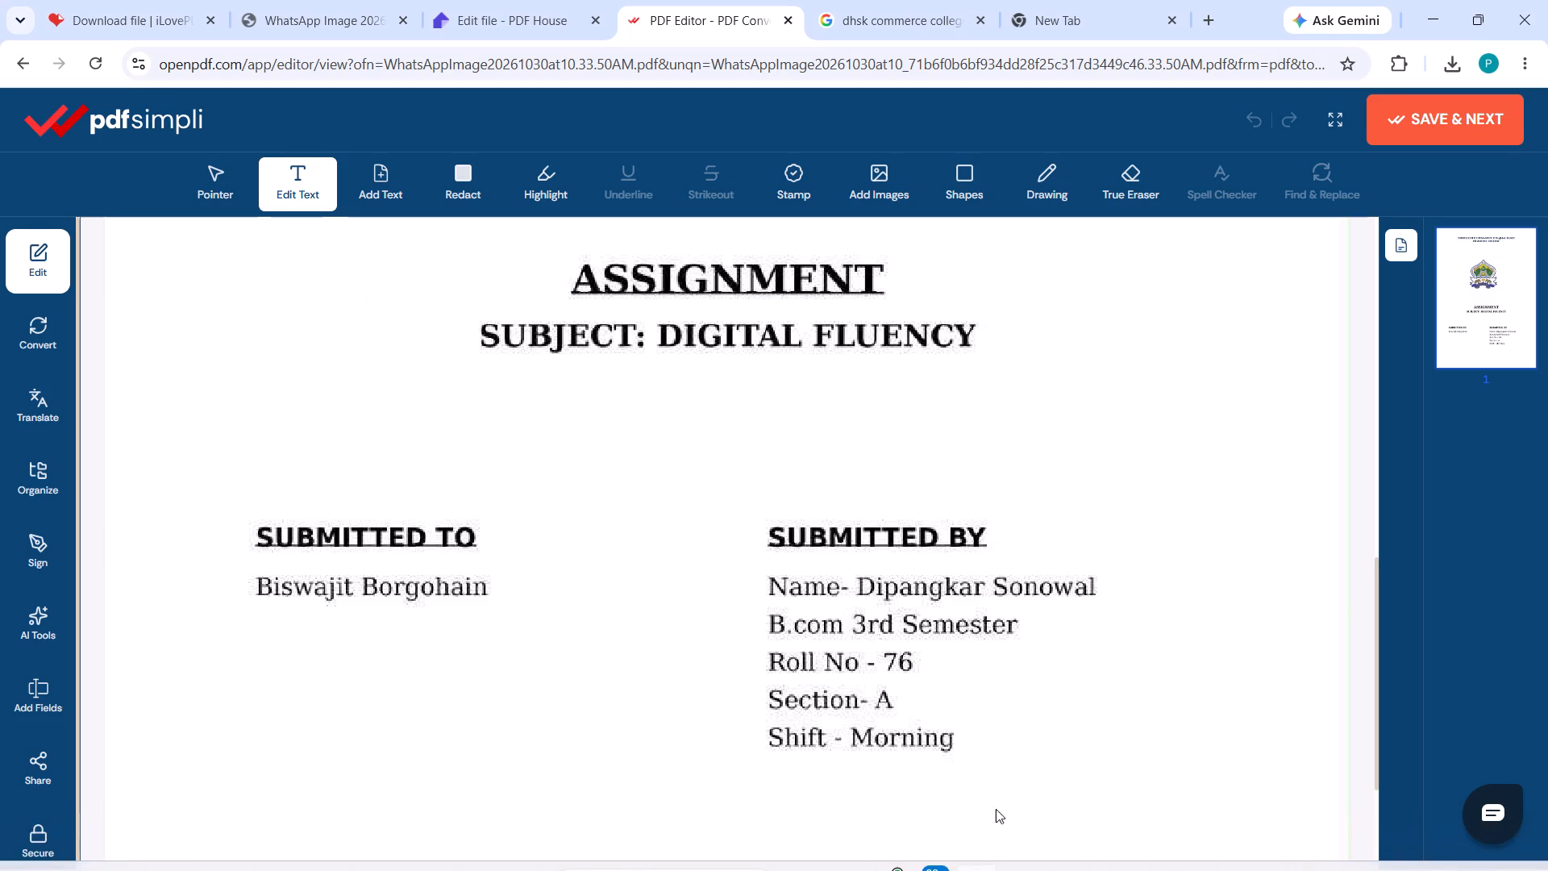
left_click(1006, 838)
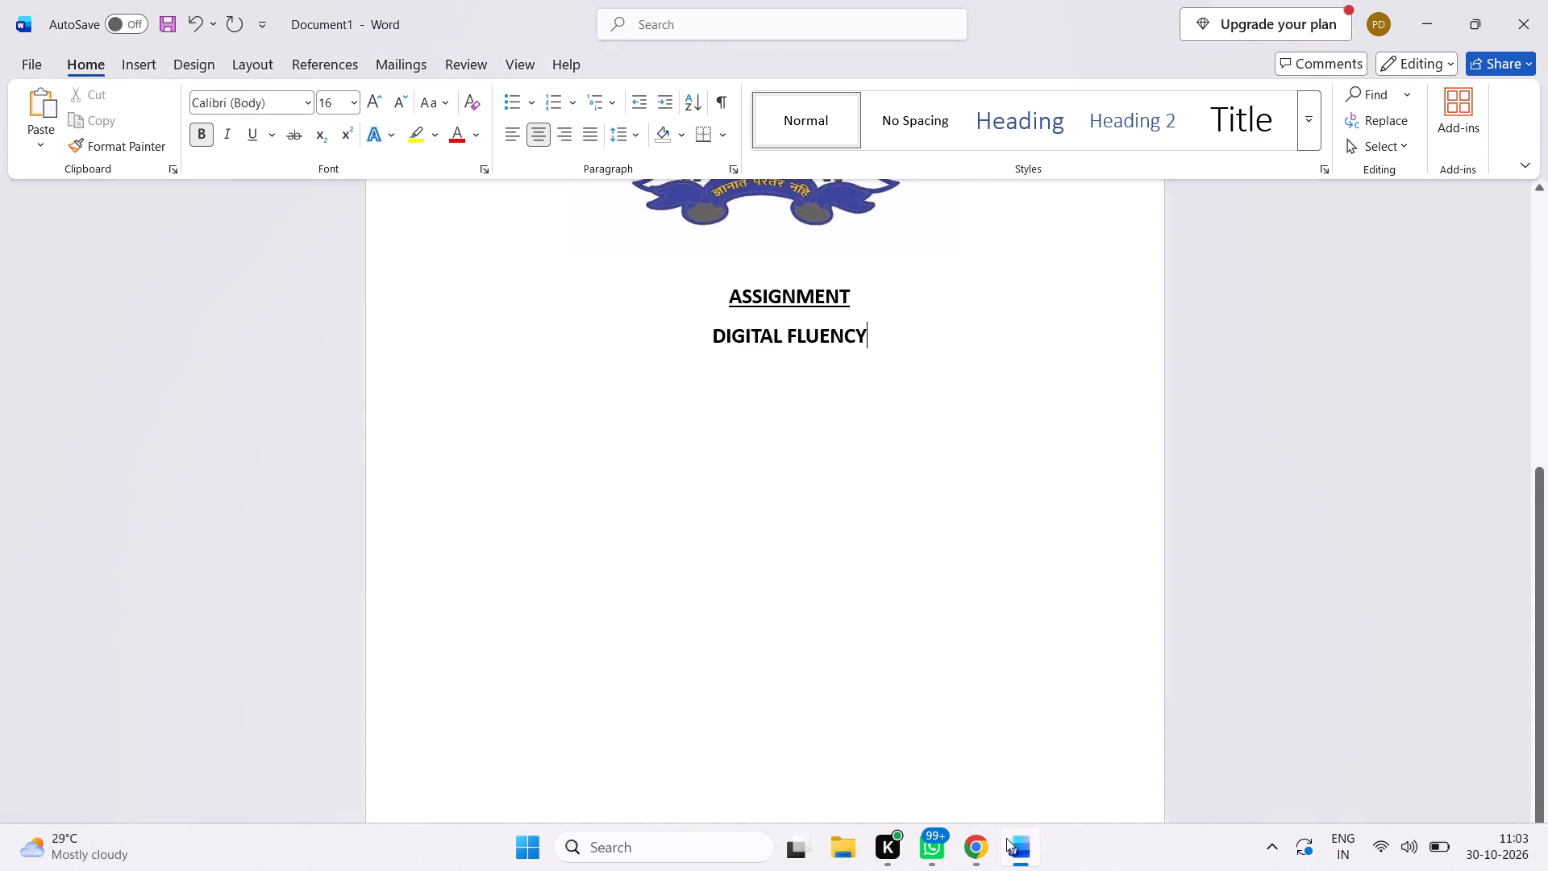
left_click(711, 342)
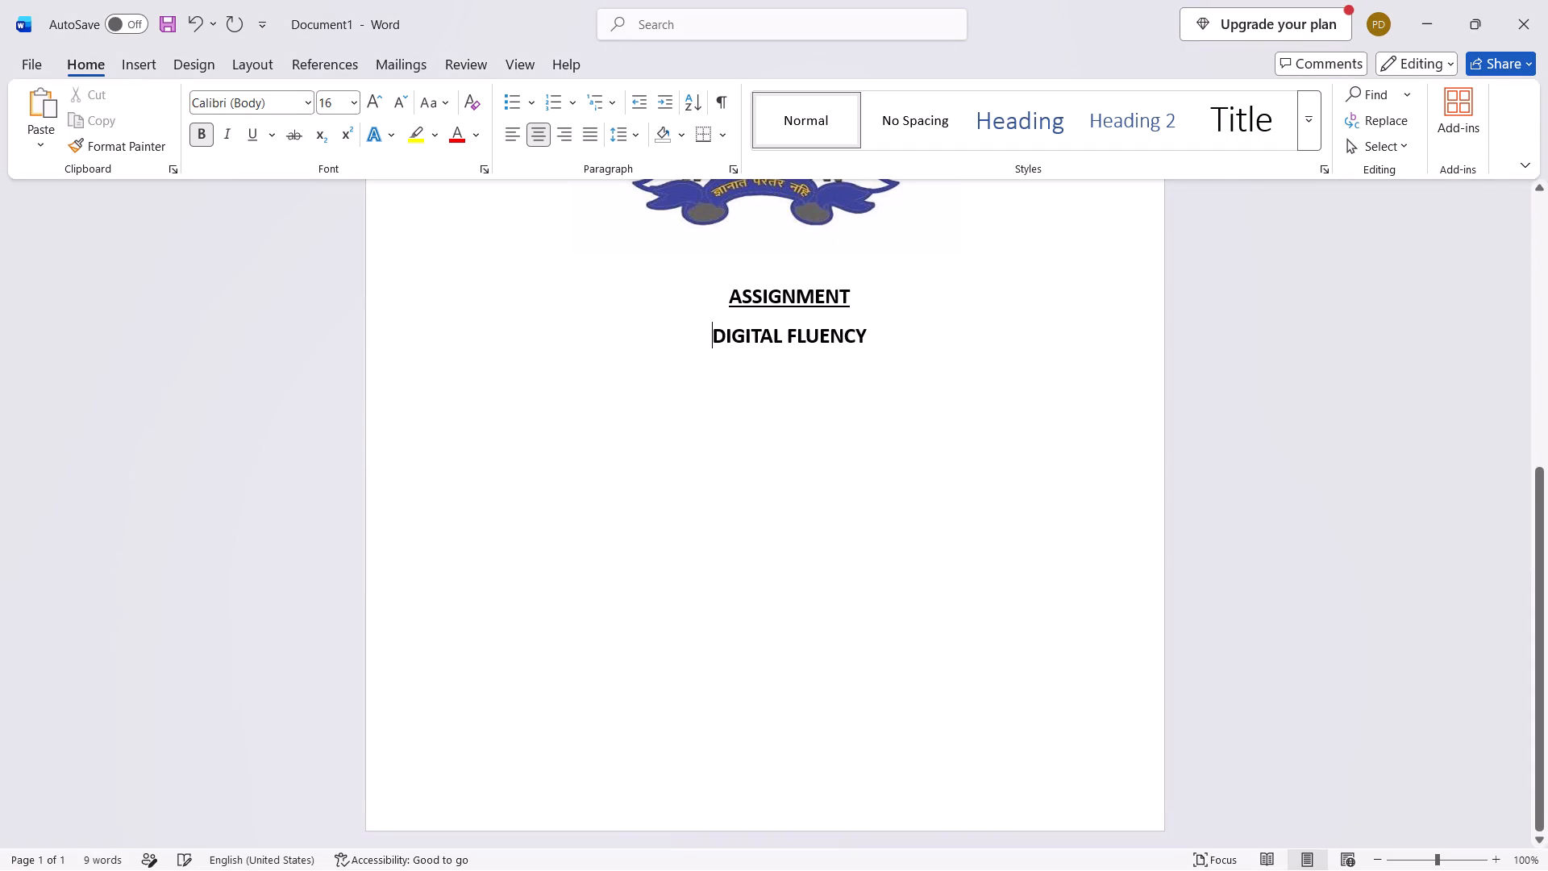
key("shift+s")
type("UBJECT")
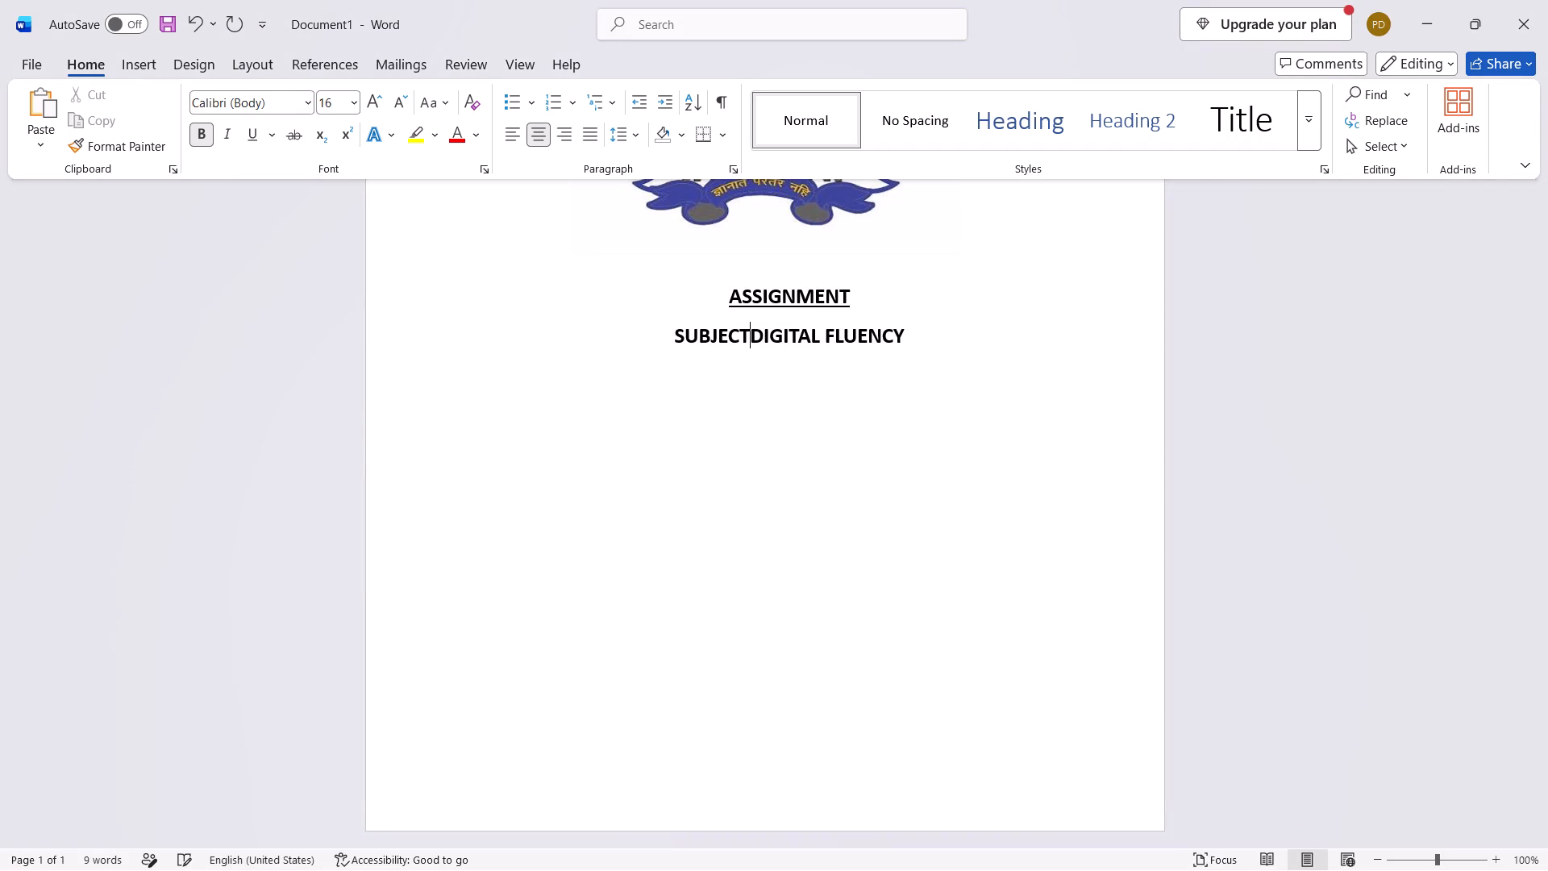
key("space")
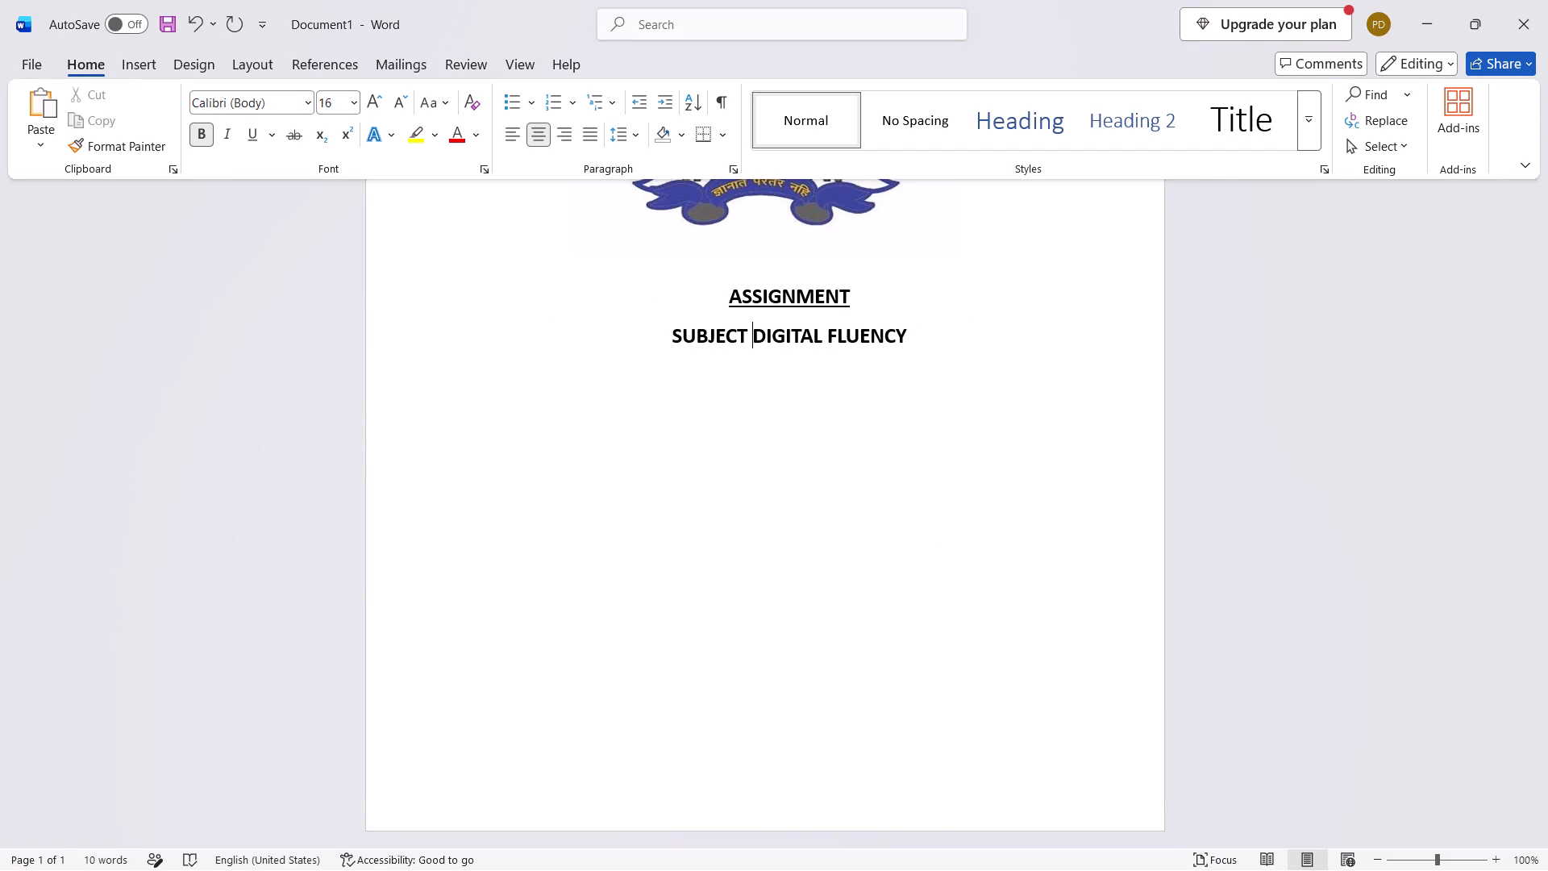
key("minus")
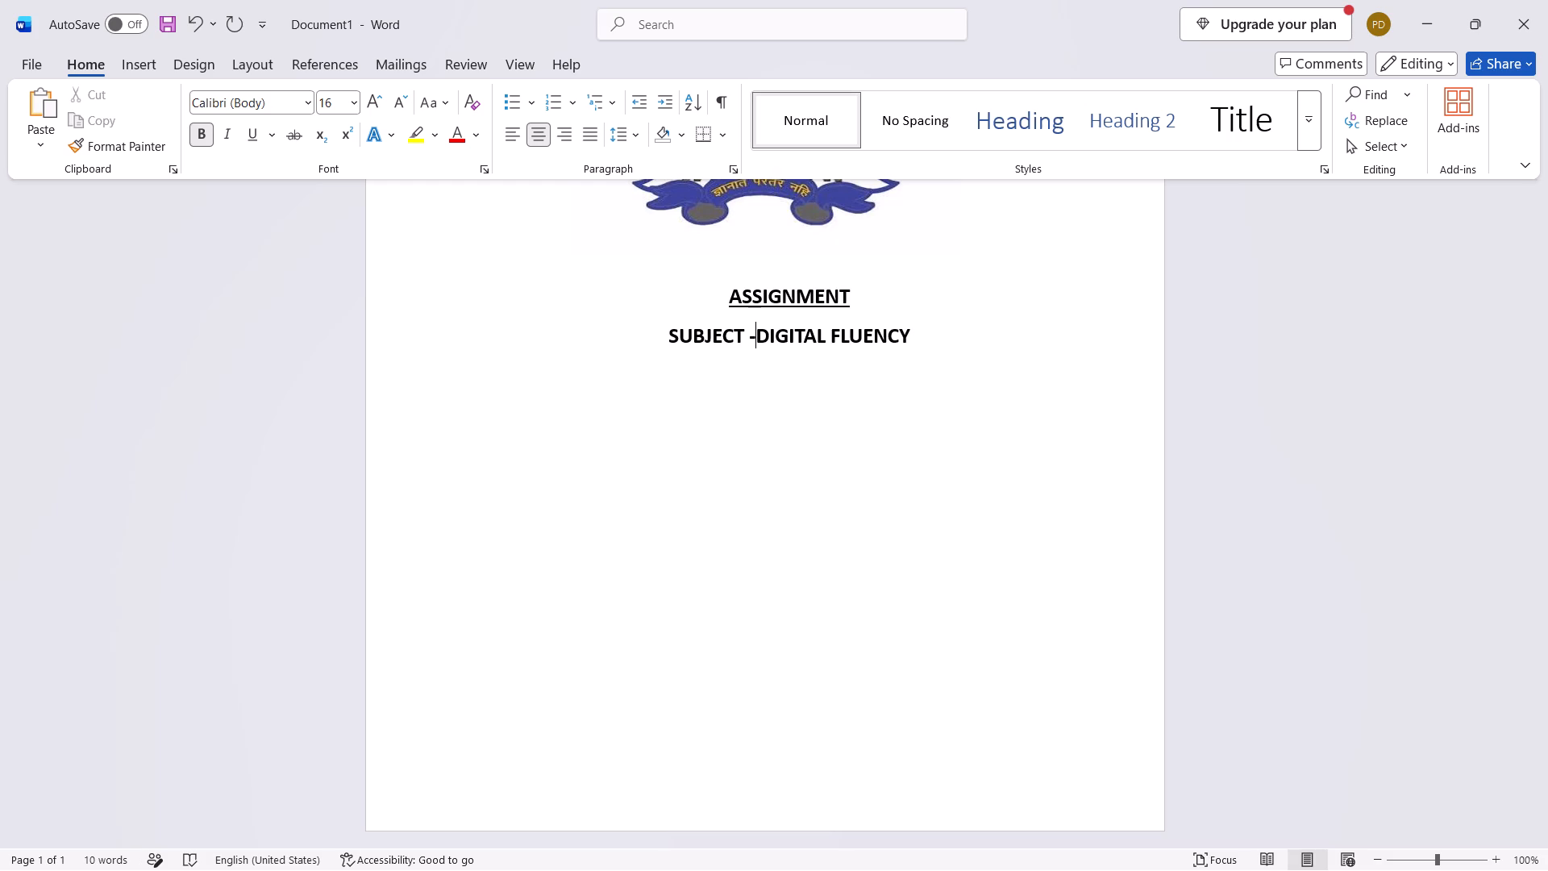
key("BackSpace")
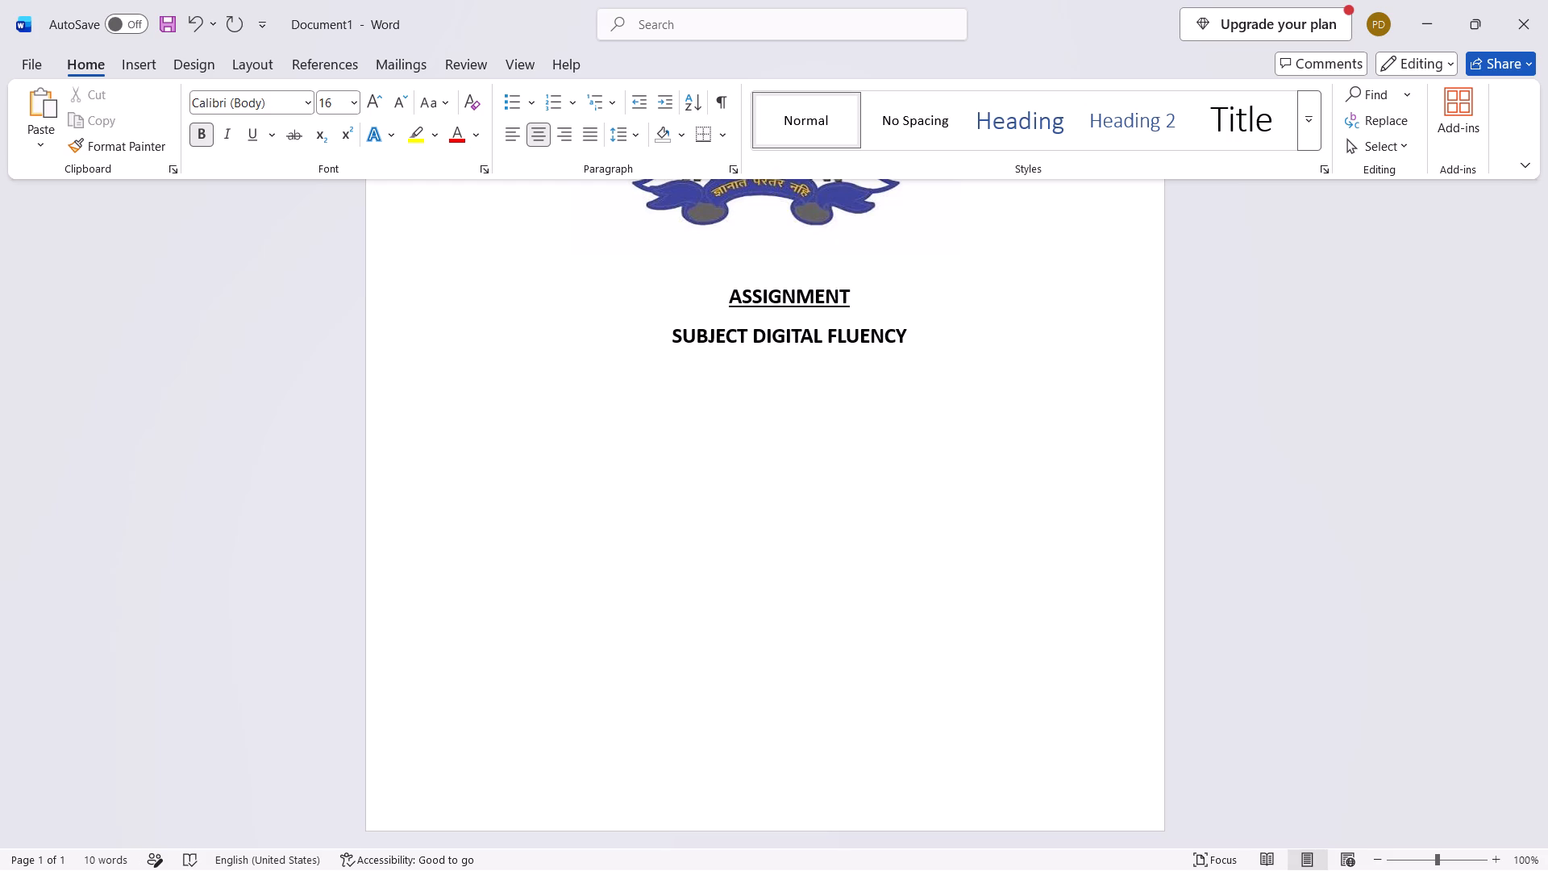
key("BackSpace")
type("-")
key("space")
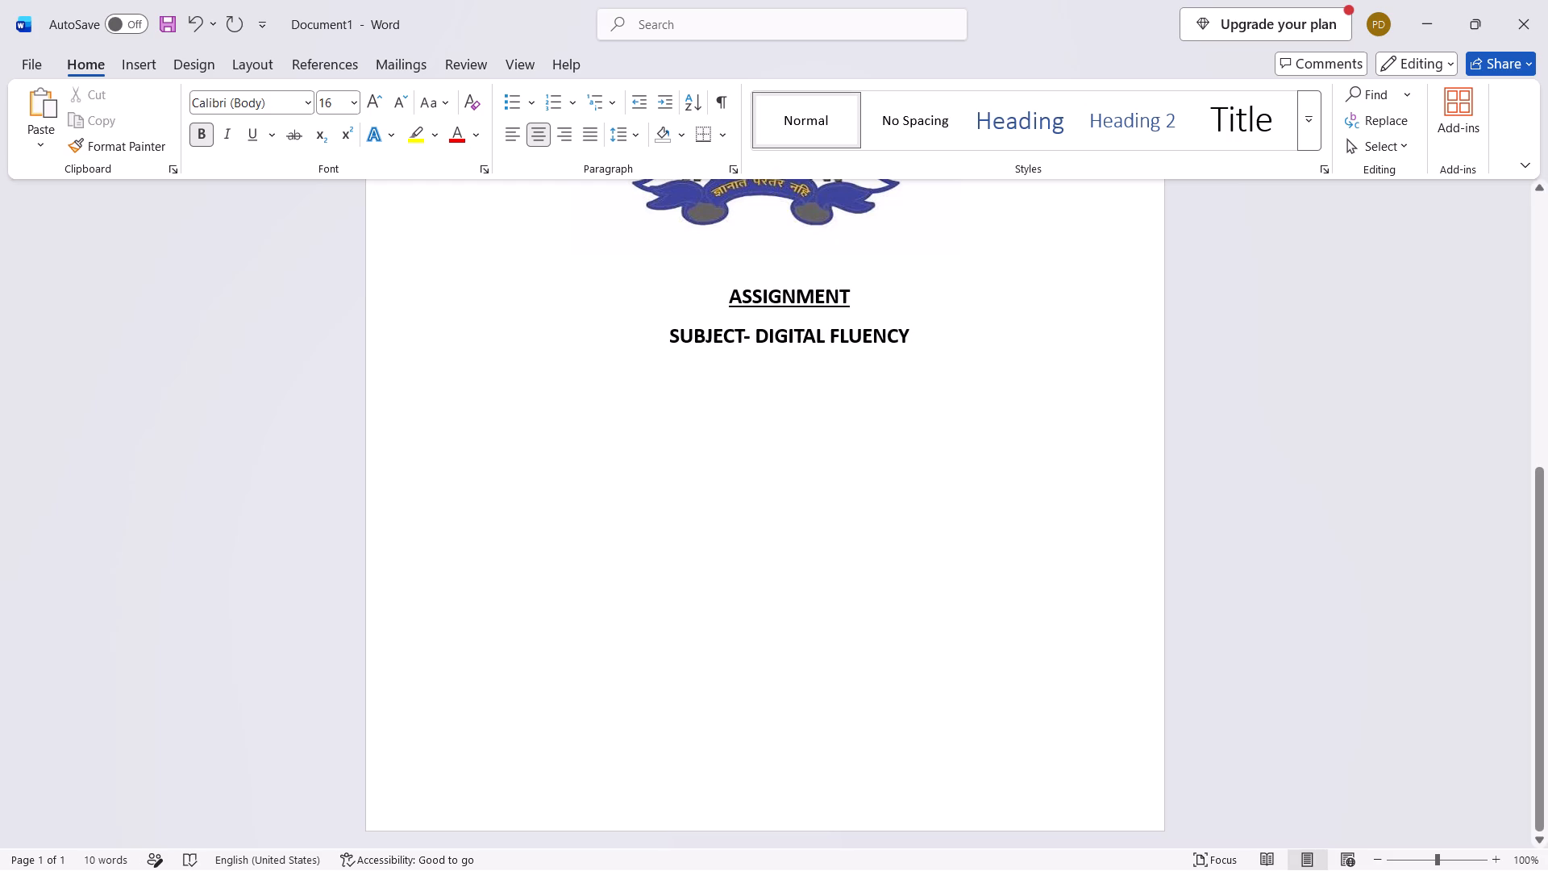
Add a left-aligned, bold and underlined SUBMITTED TO heading below the subject line, leaving two blank lines between them.
left_click(907, 331)
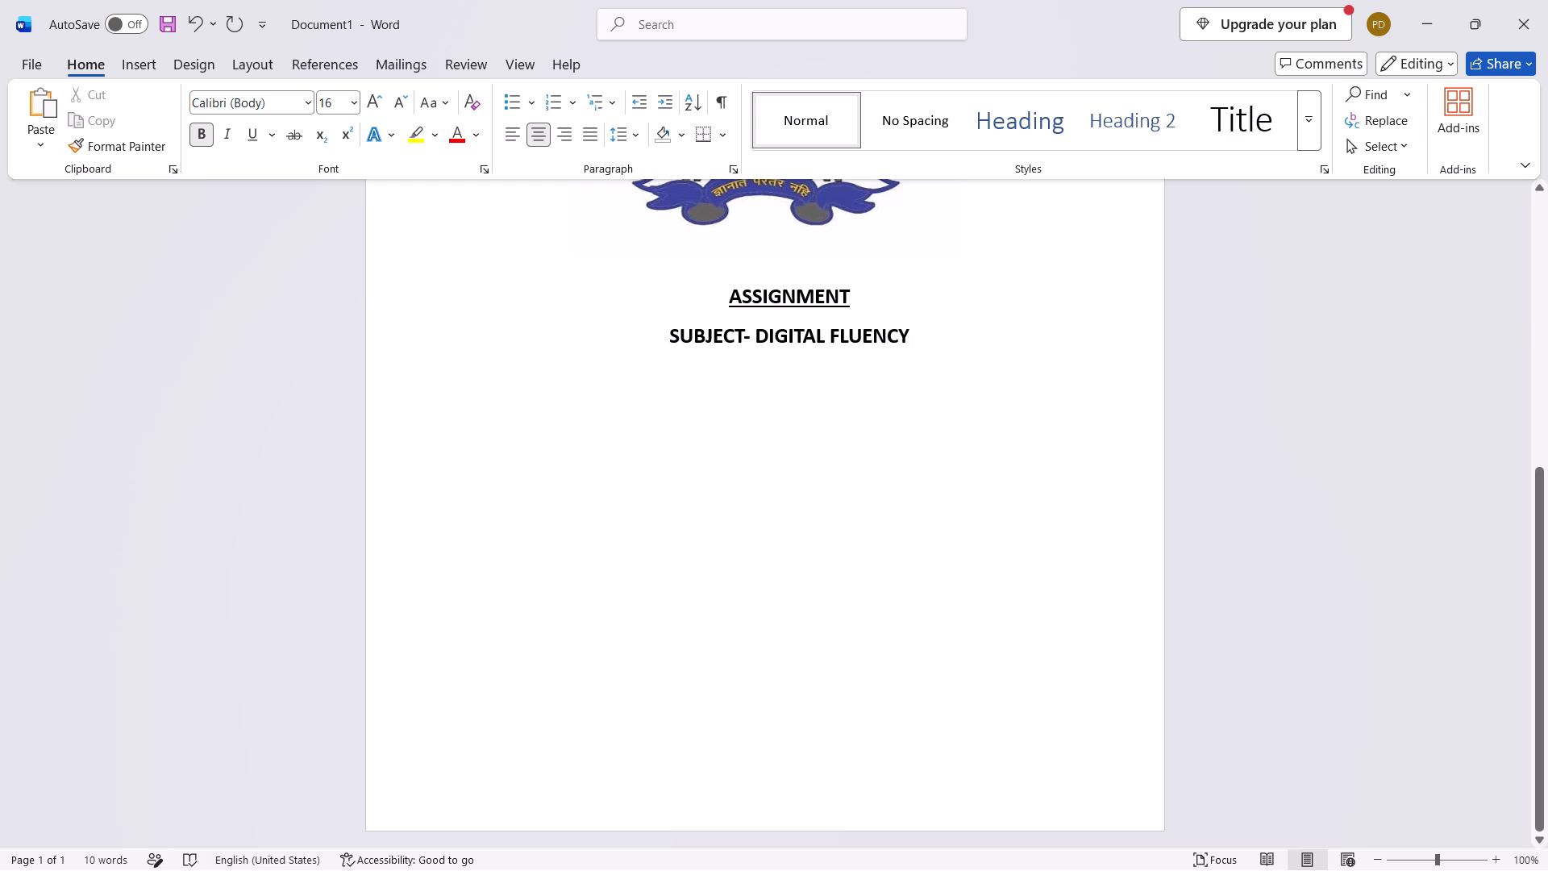
key("Return")
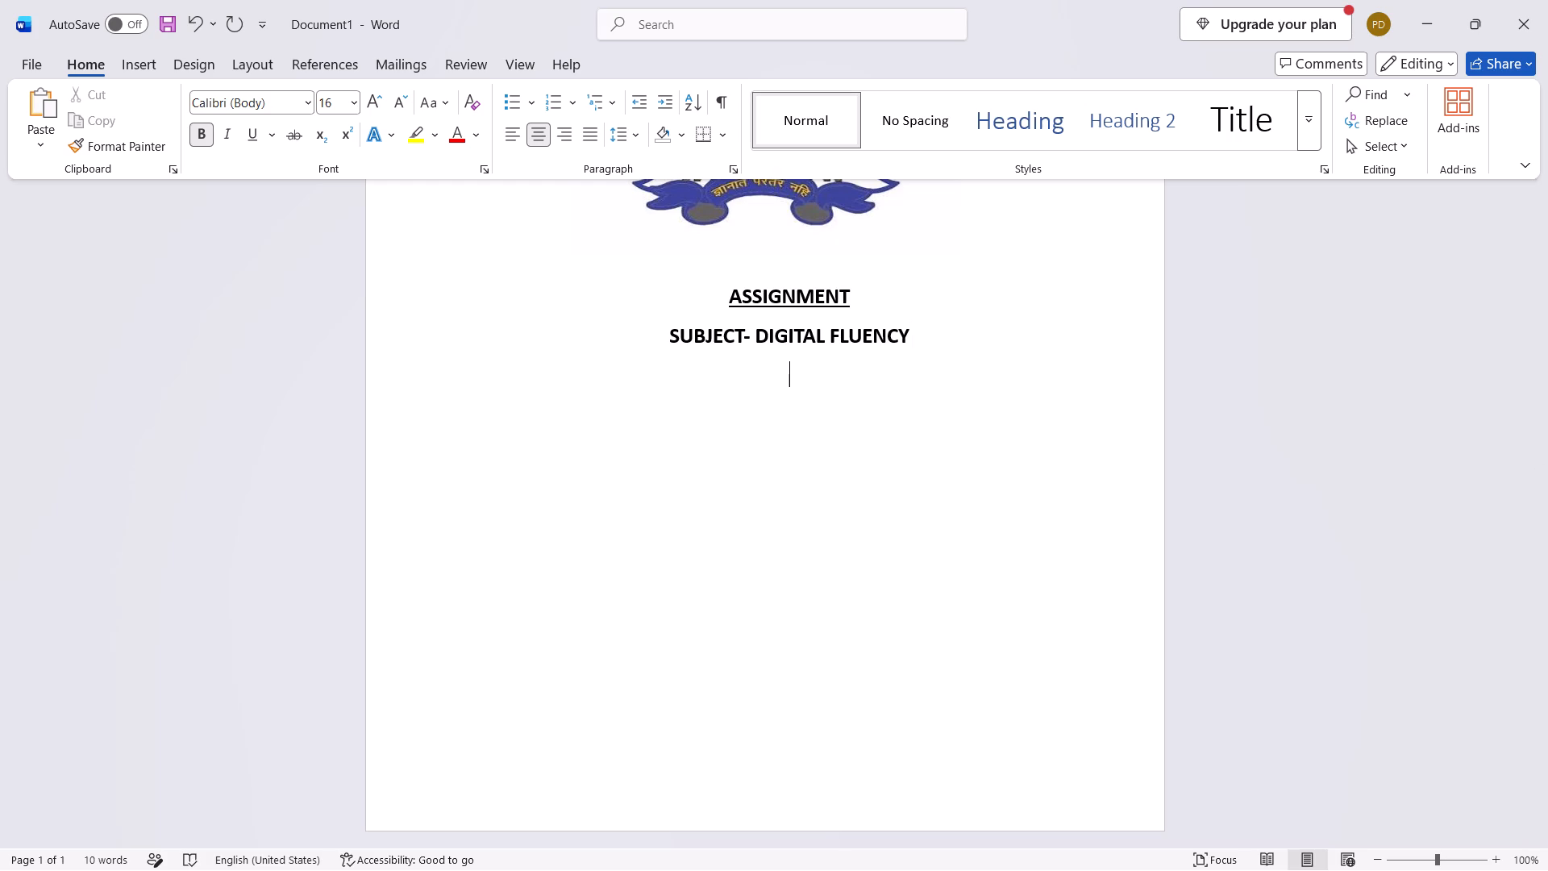
key("Return")
key("Return")
left_click(514, 129)
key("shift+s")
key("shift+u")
Complete the bold, left-aligned heading text as SUBMITTED TO and start a new line below it.
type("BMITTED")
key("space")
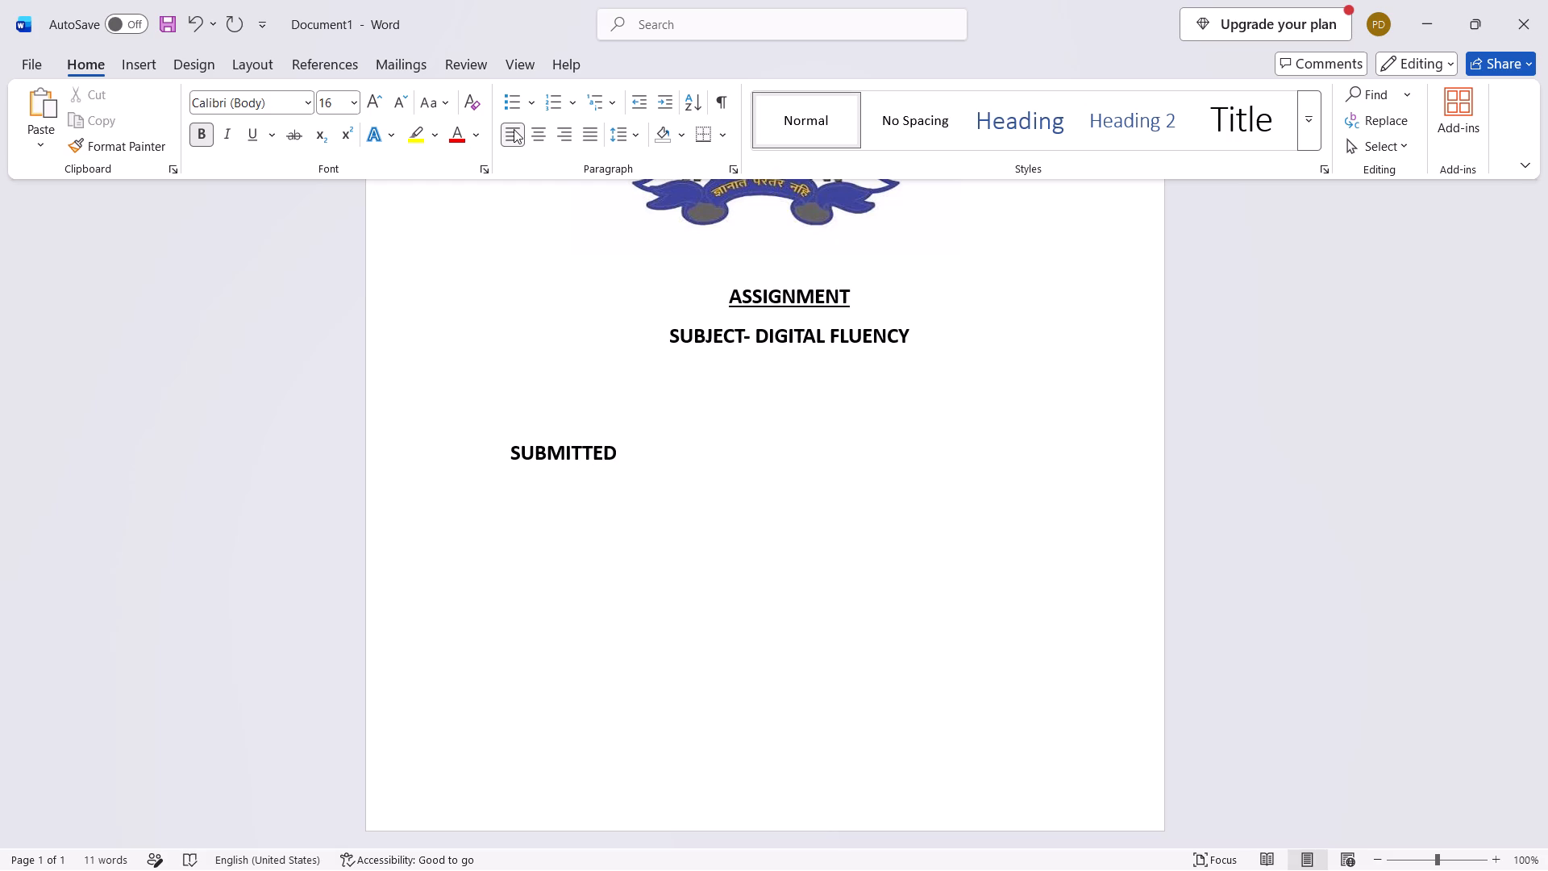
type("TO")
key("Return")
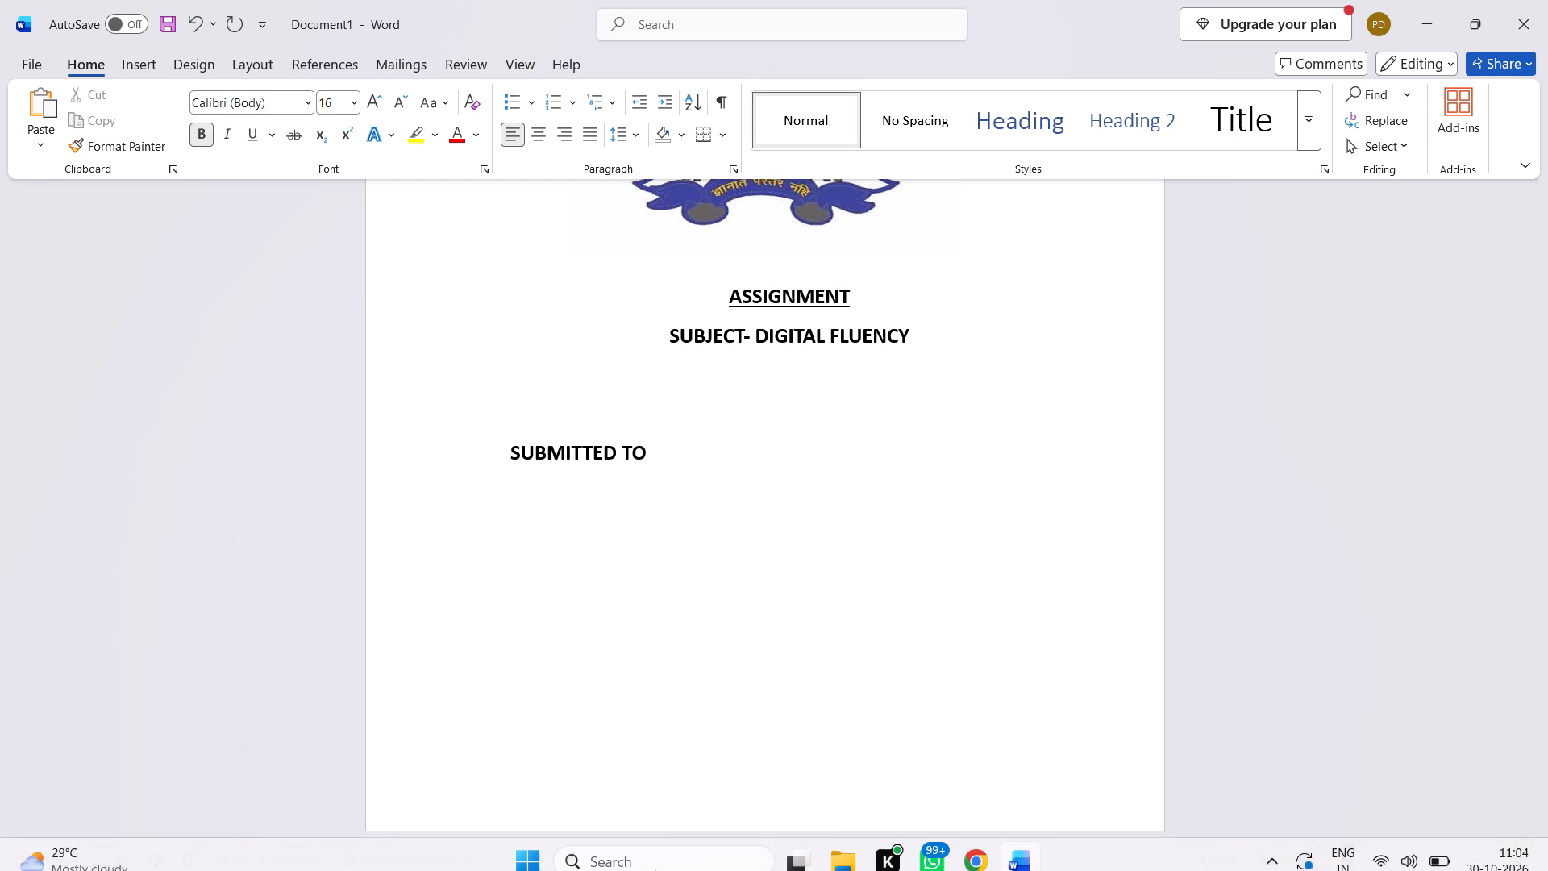
Check the SUBMITTED TO heading on the reference cover page in the browser and underline the matching heading in Word.
left_click(968, 847)
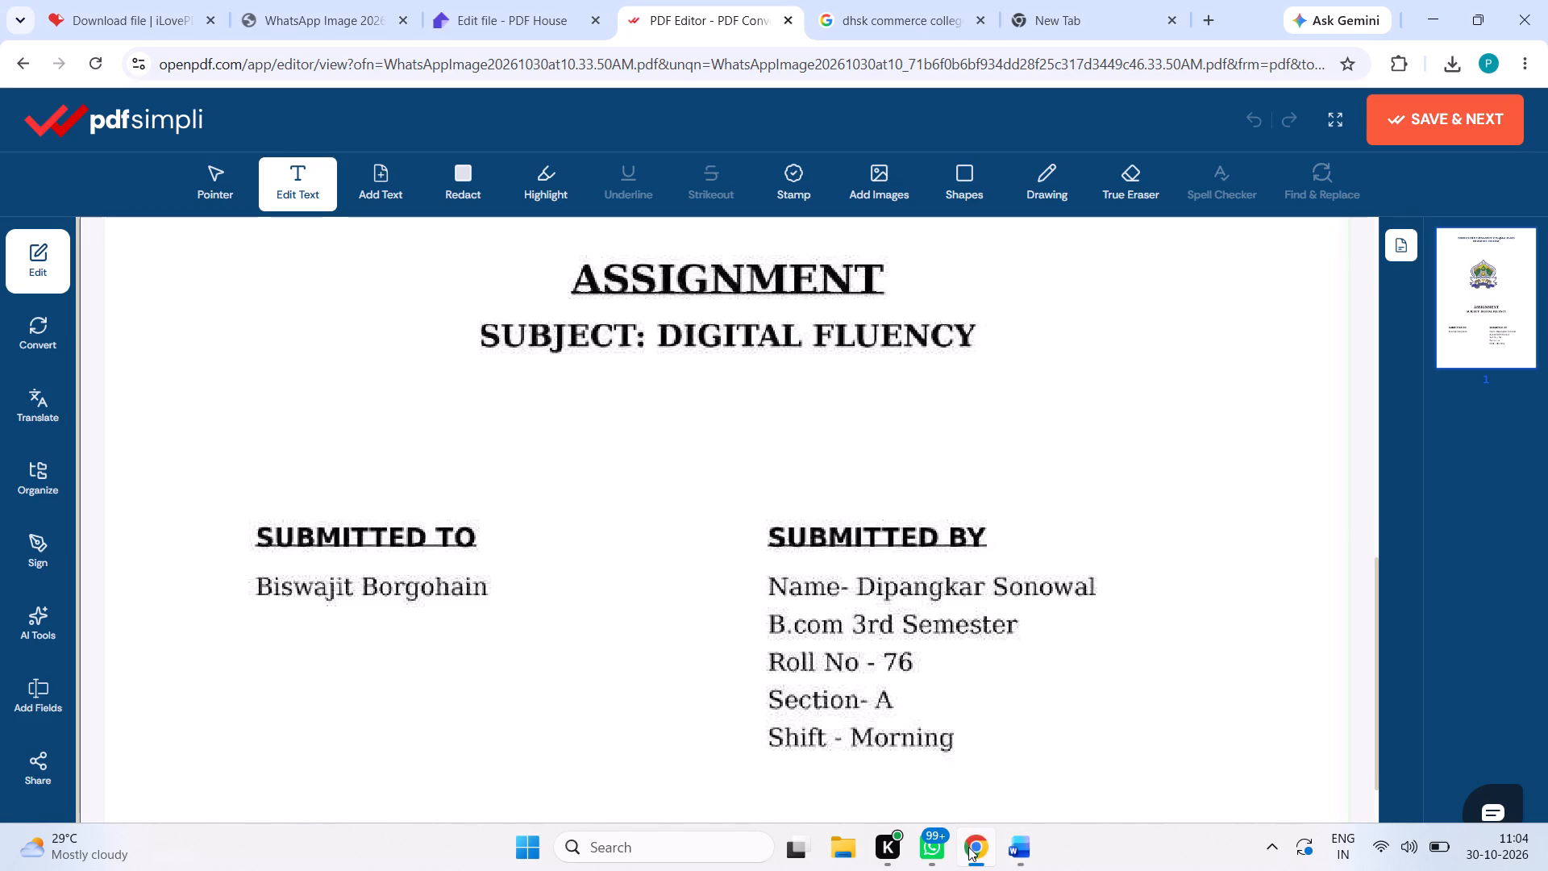
left_click(1024, 846)
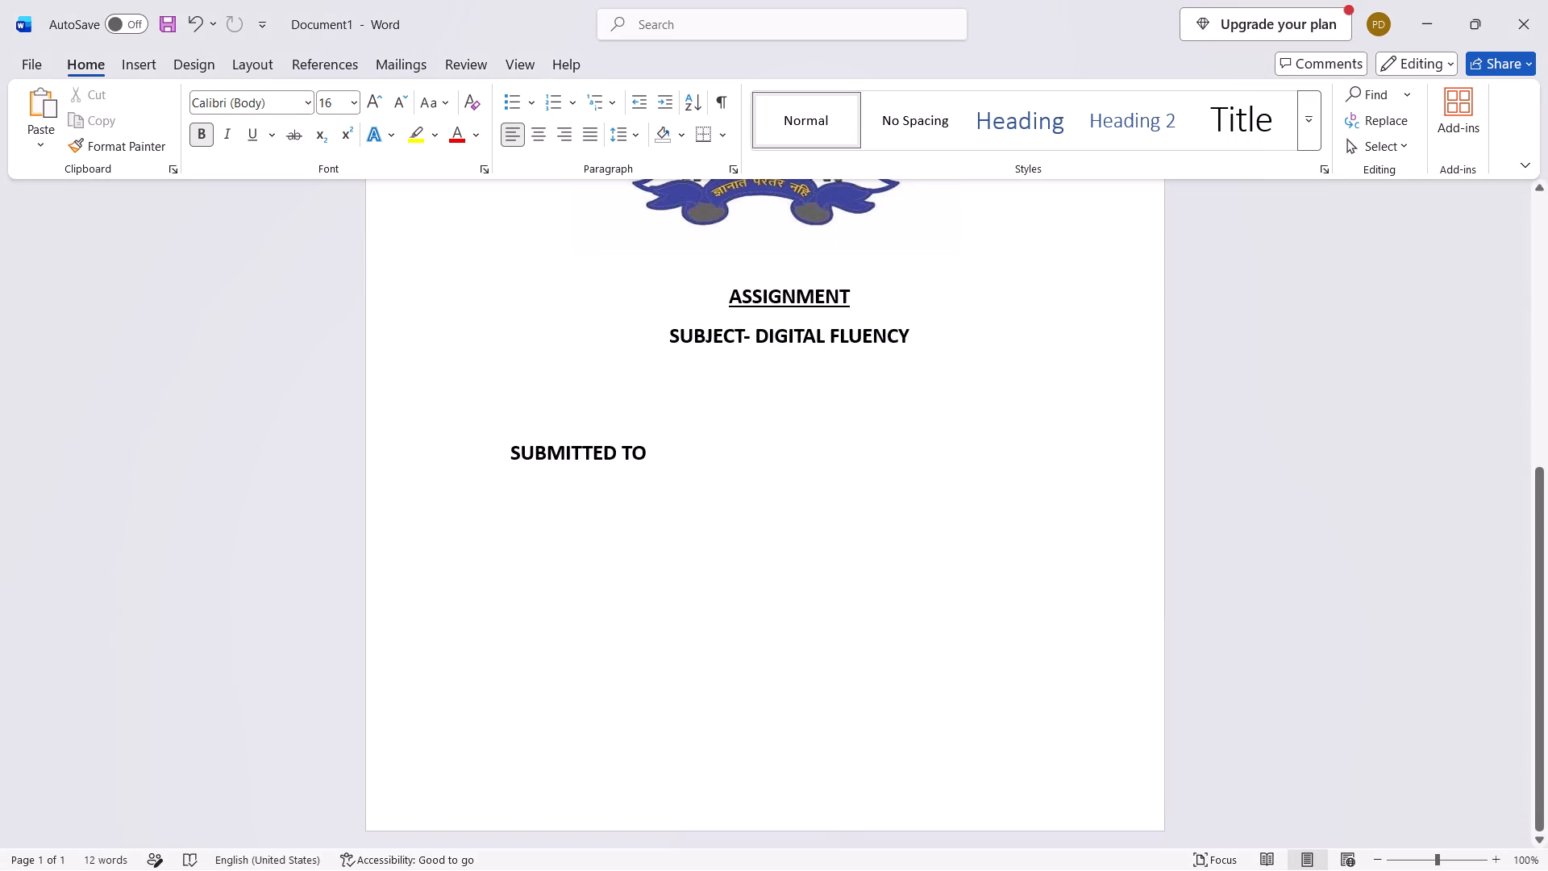
left_click_drag(514, 451, 598, 454)
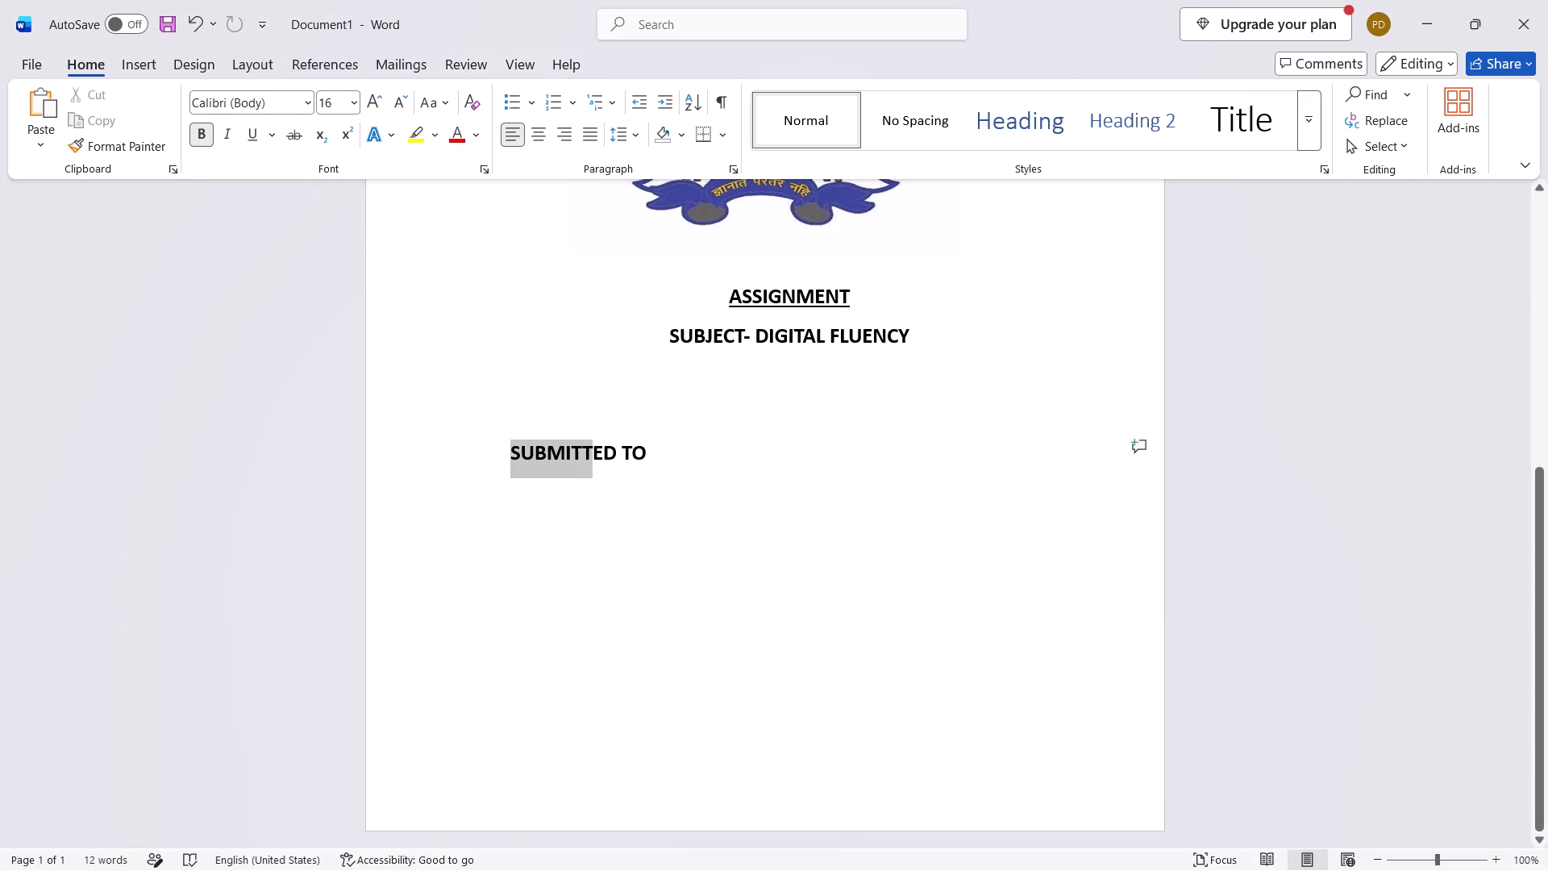
left_click_drag(598, 454, 641, 452)
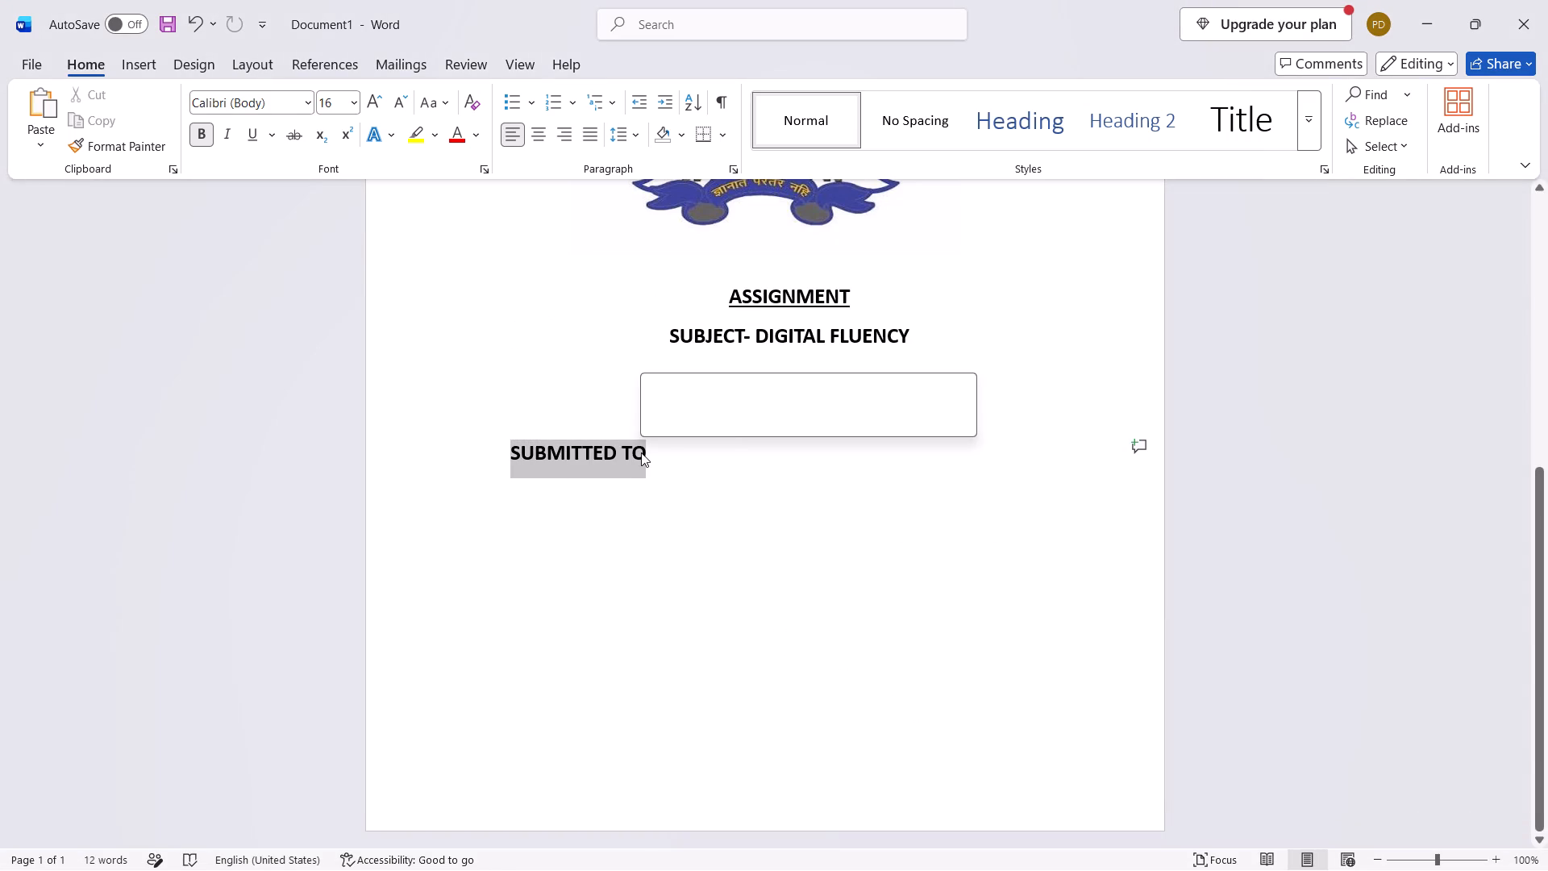
left_click(708, 423)
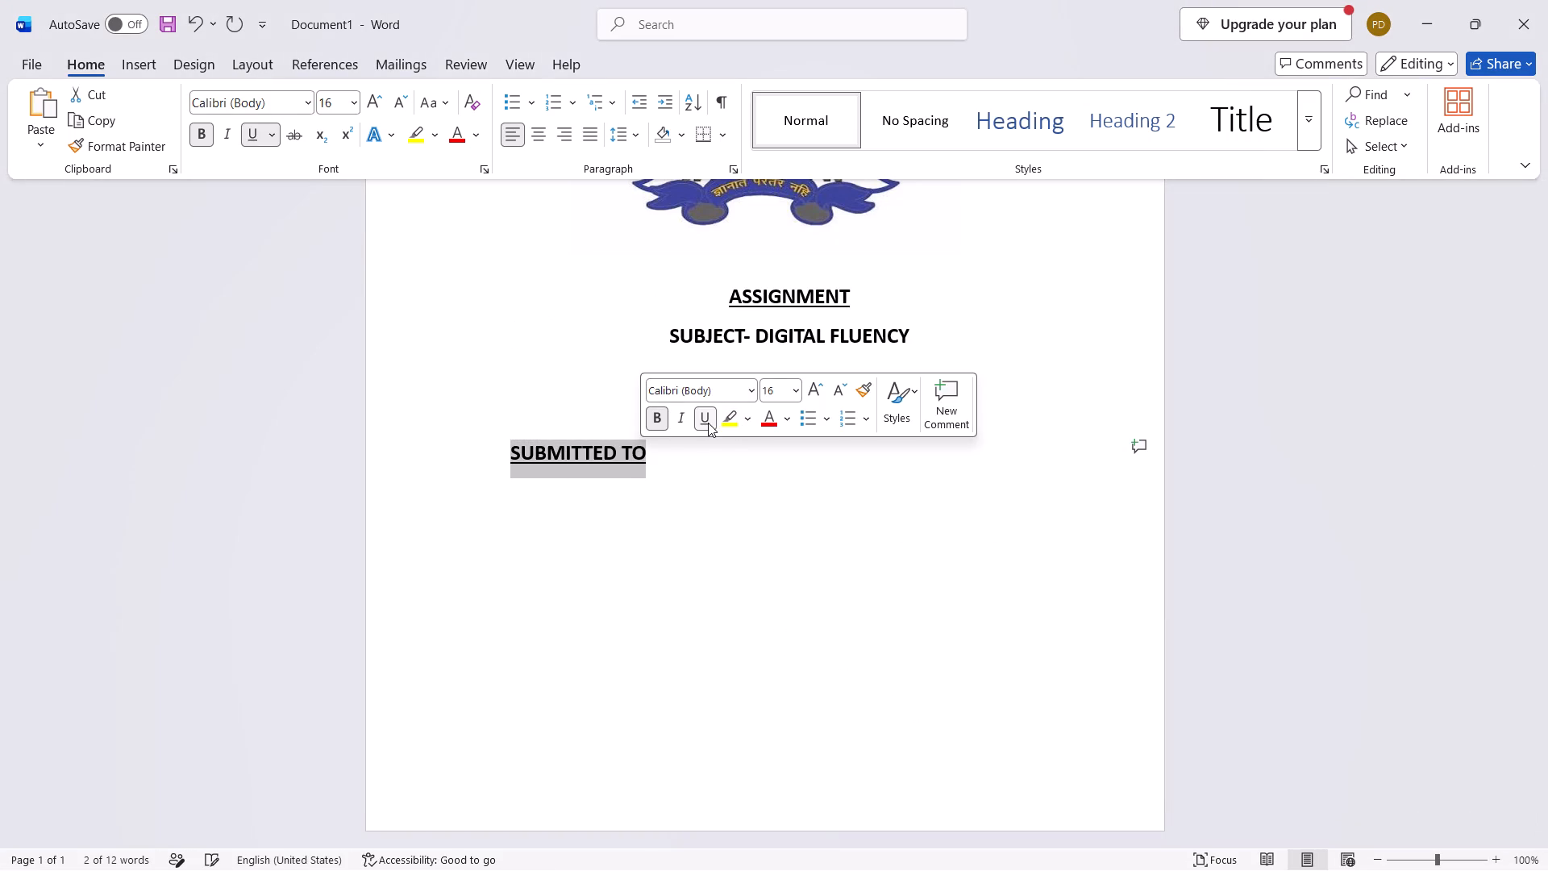
left_click(568, 604)
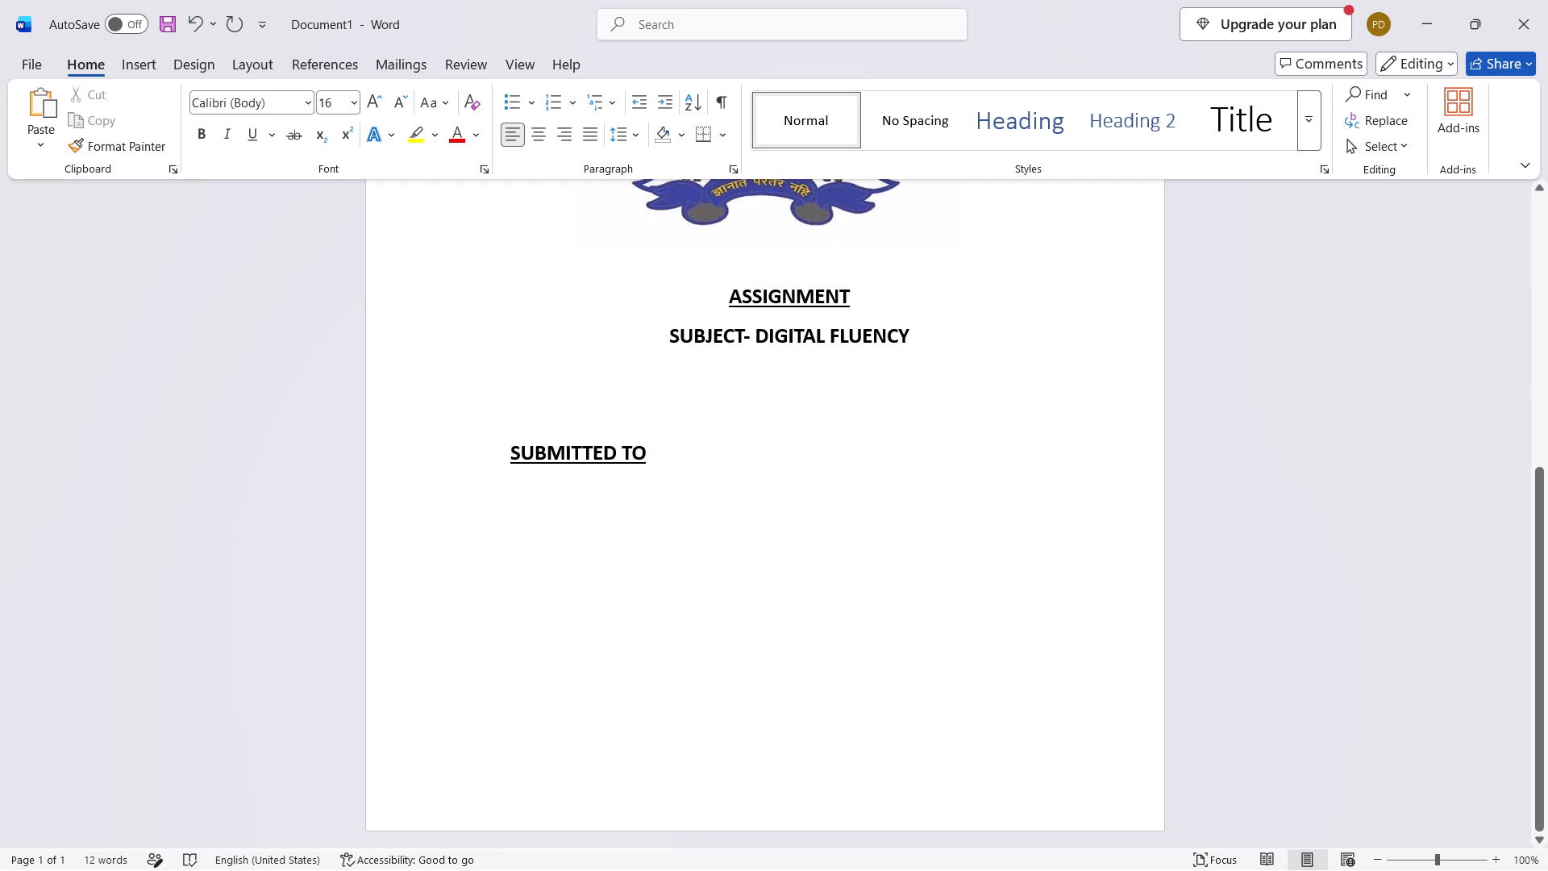
Enter the recipient's name in regular, non-underlined text on the line below the SUBMITTED TO heading.
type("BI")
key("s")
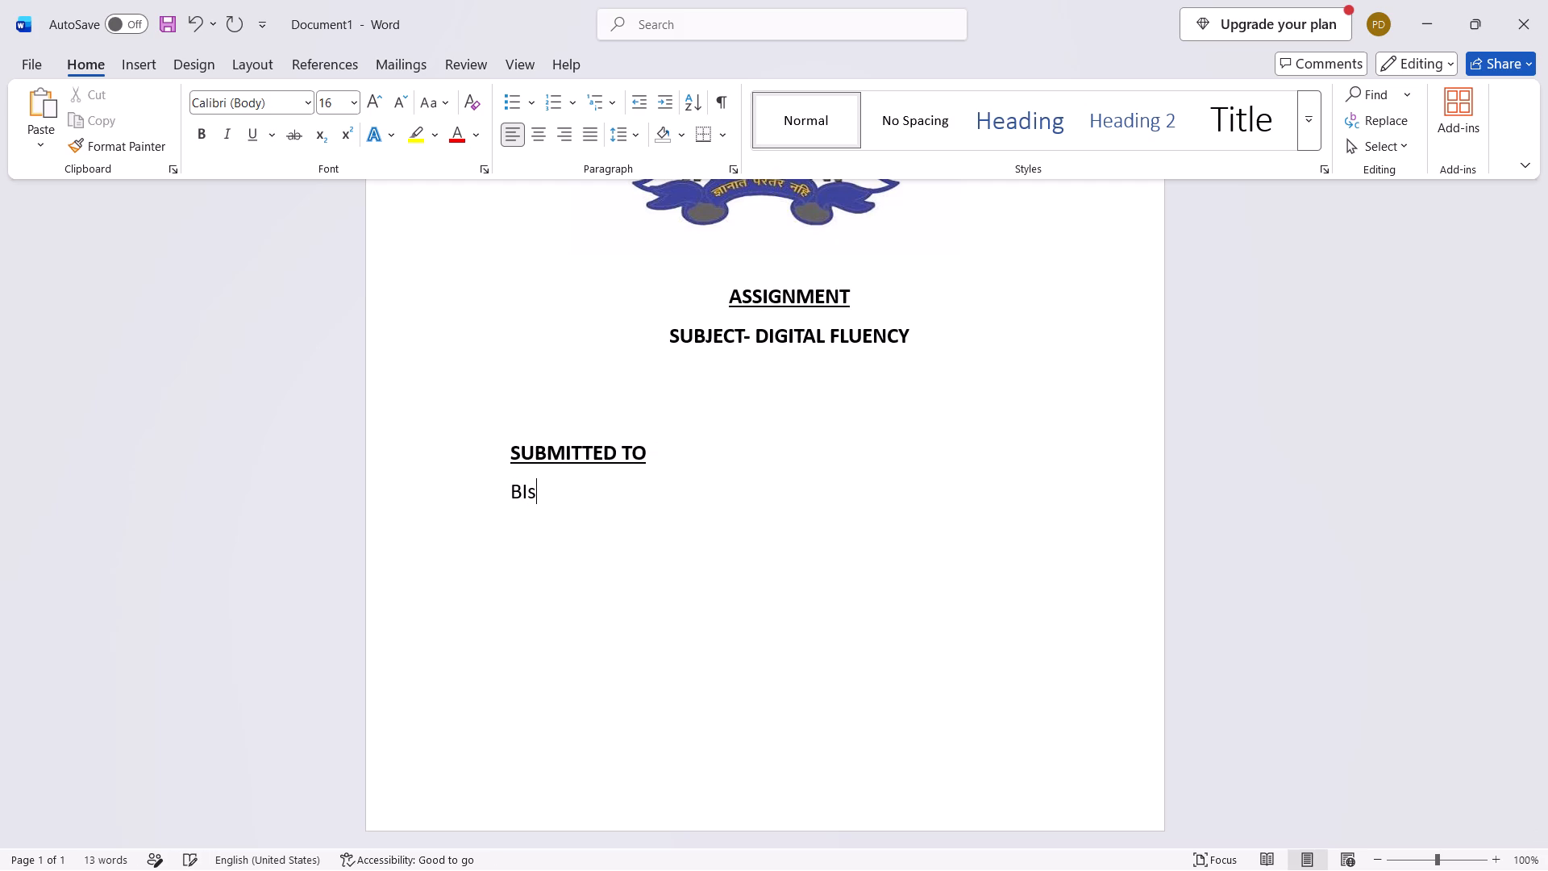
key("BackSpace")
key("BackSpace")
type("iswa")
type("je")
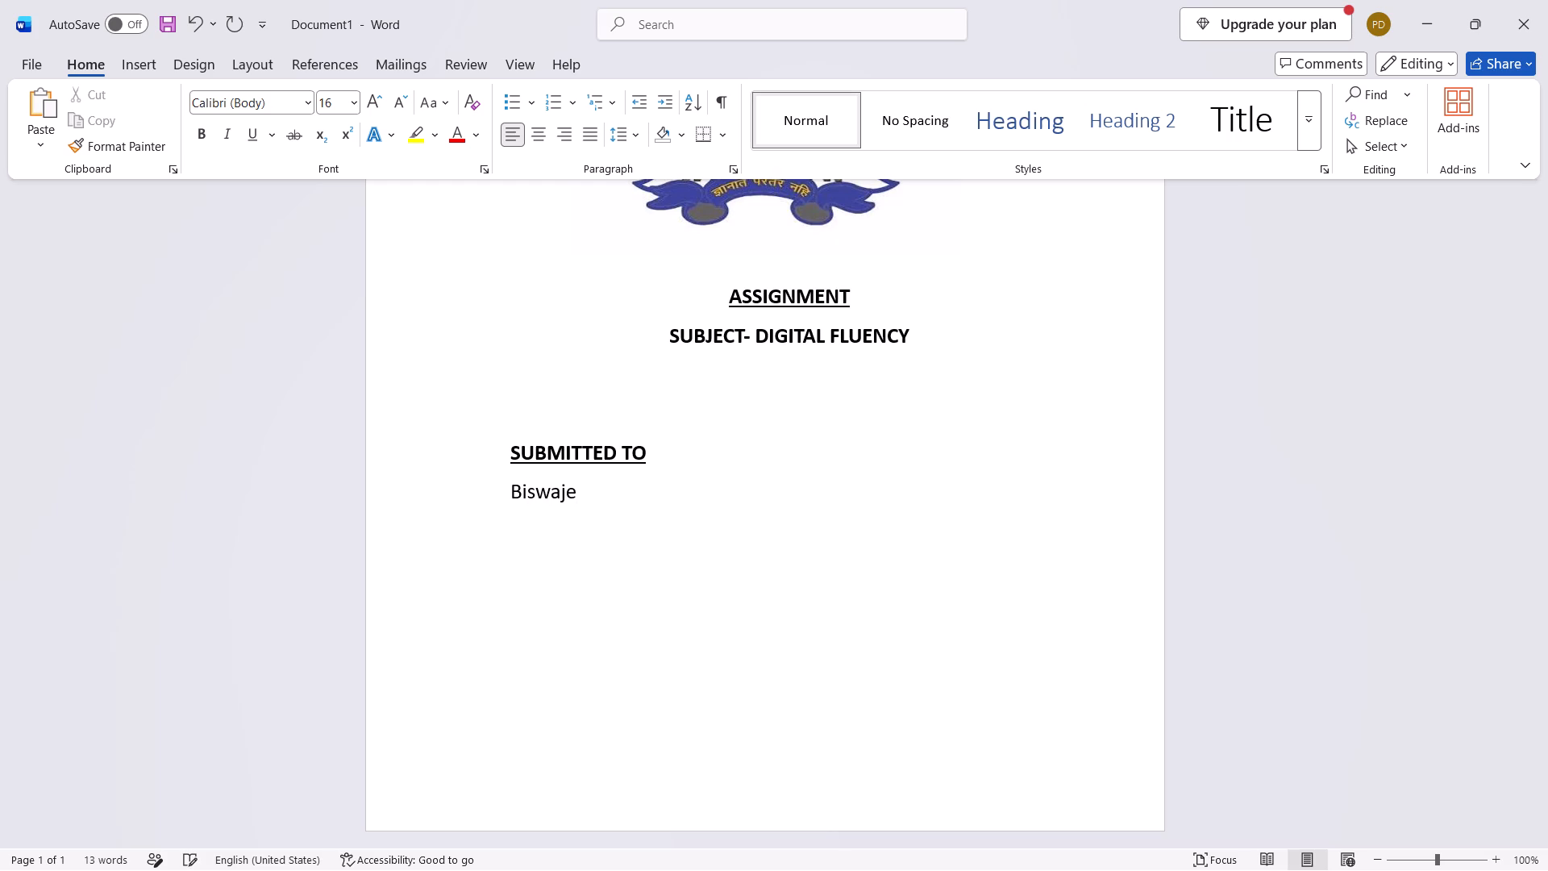
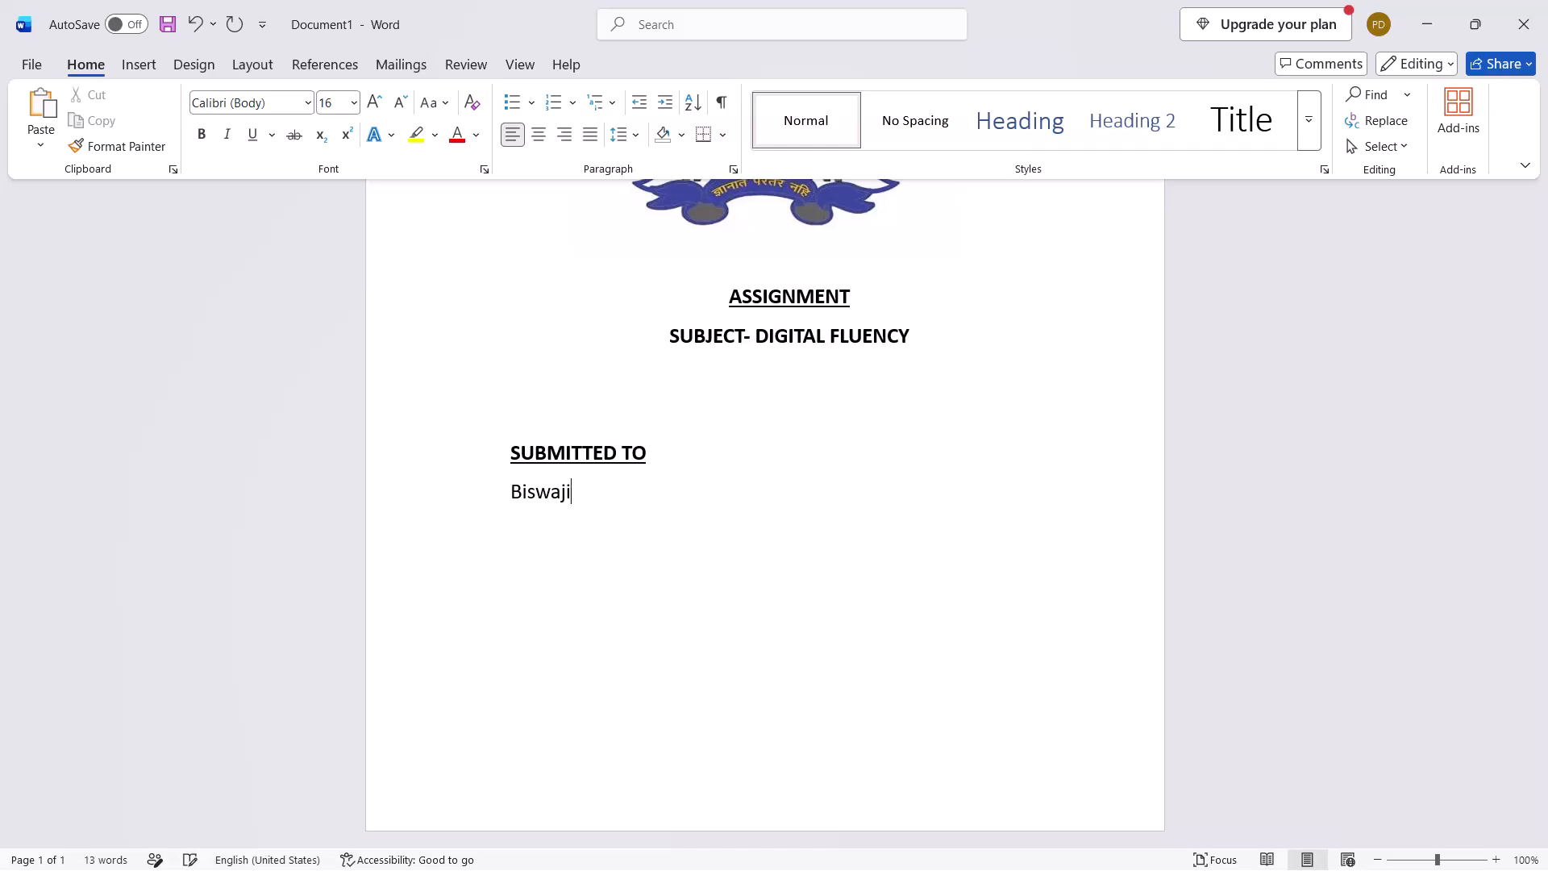
Check the recipient's surname on the reference cover page in the browser and complete the name under SUBMITTED TO in Word.
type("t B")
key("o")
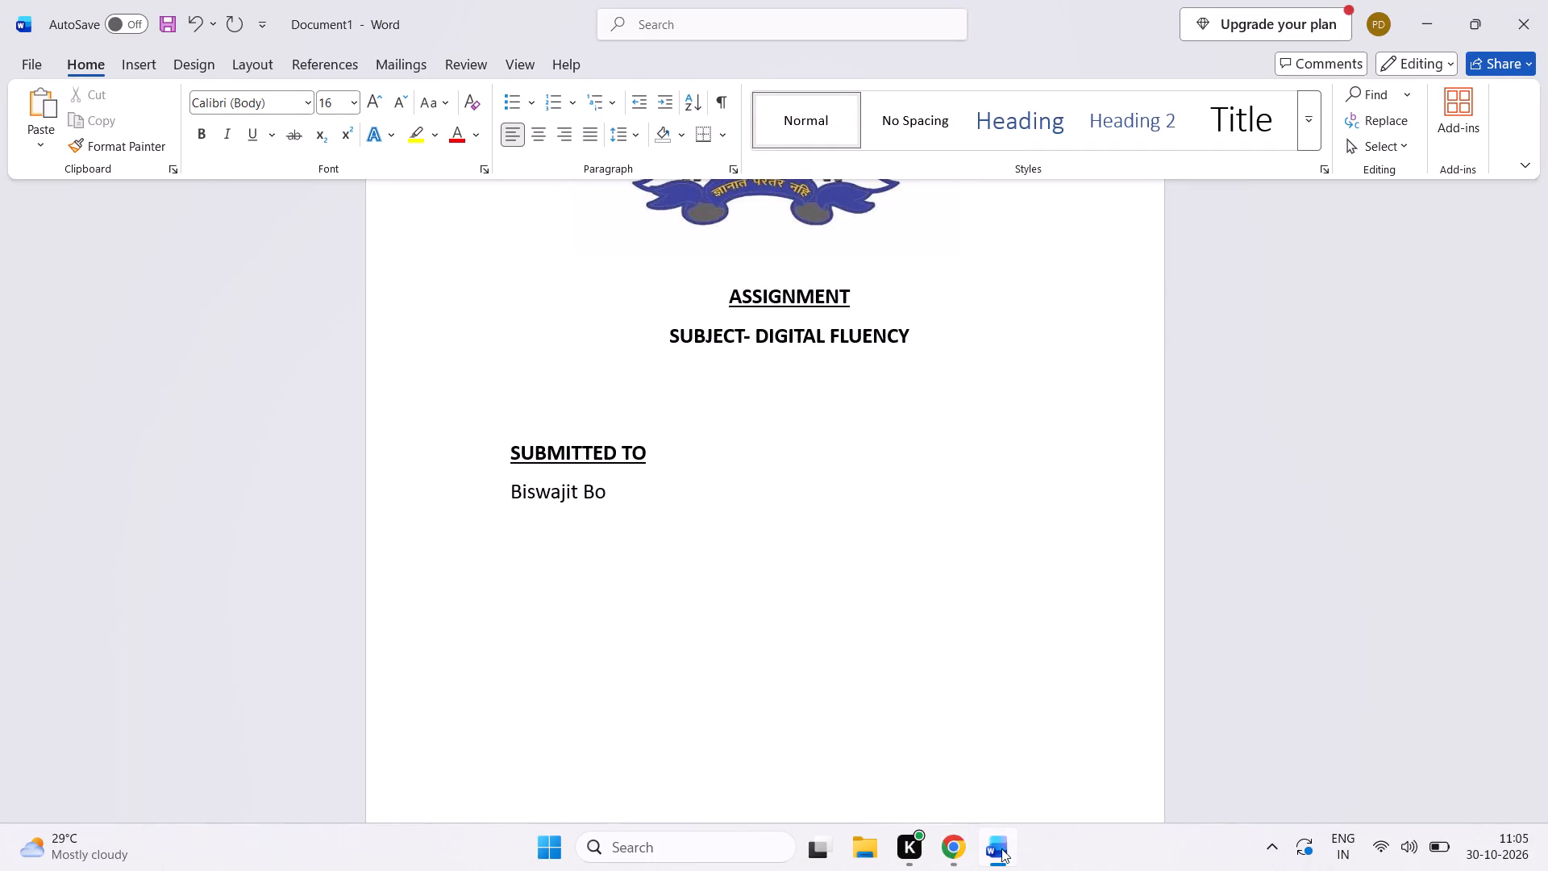
left_click(963, 845)
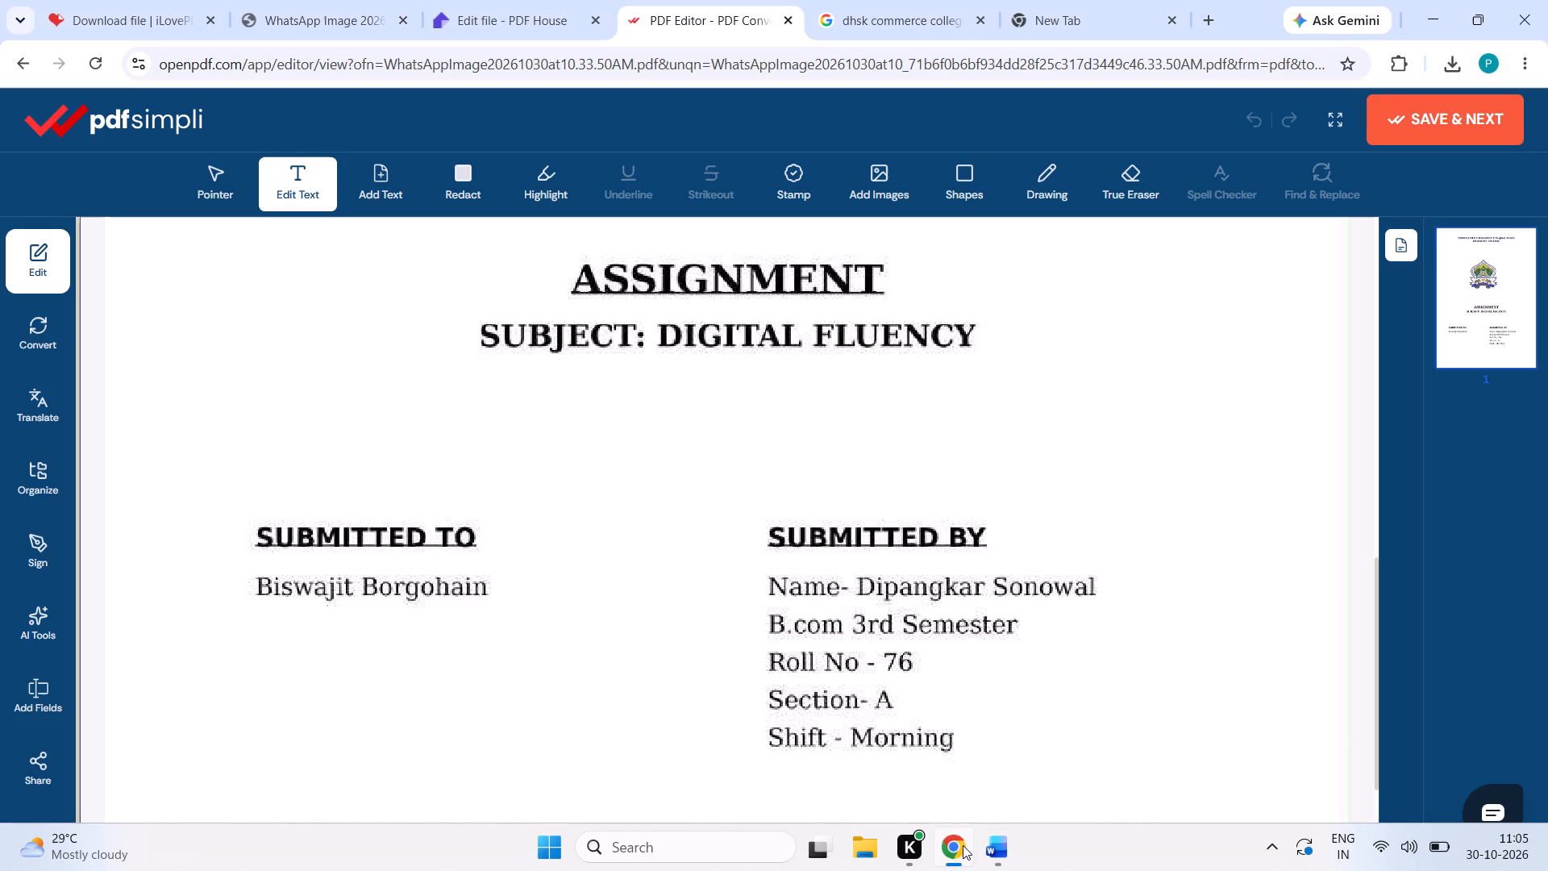
left_click(1009, 867)
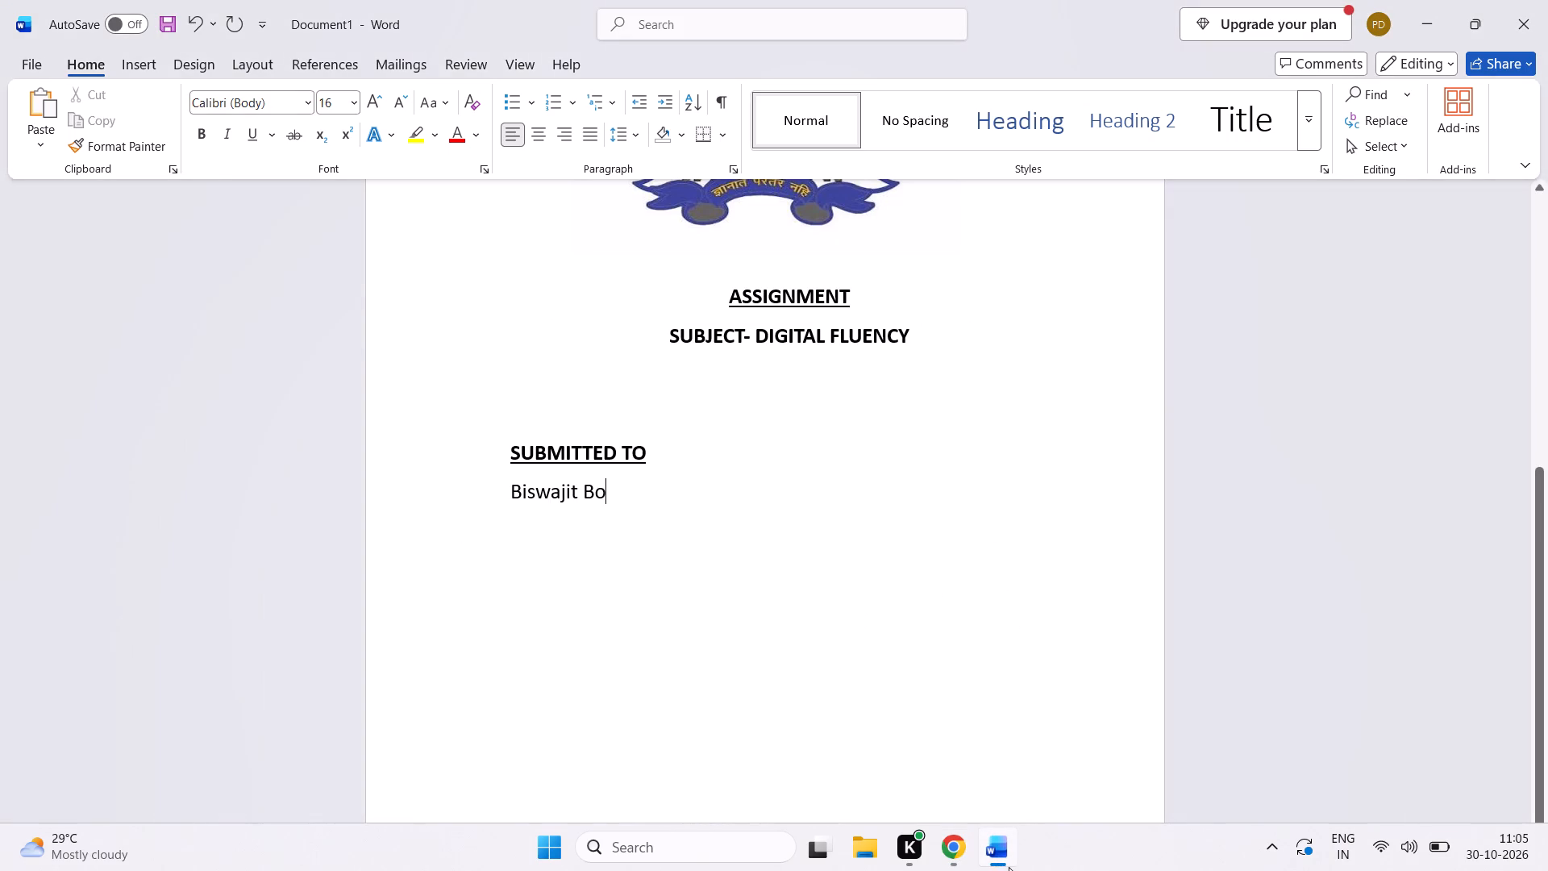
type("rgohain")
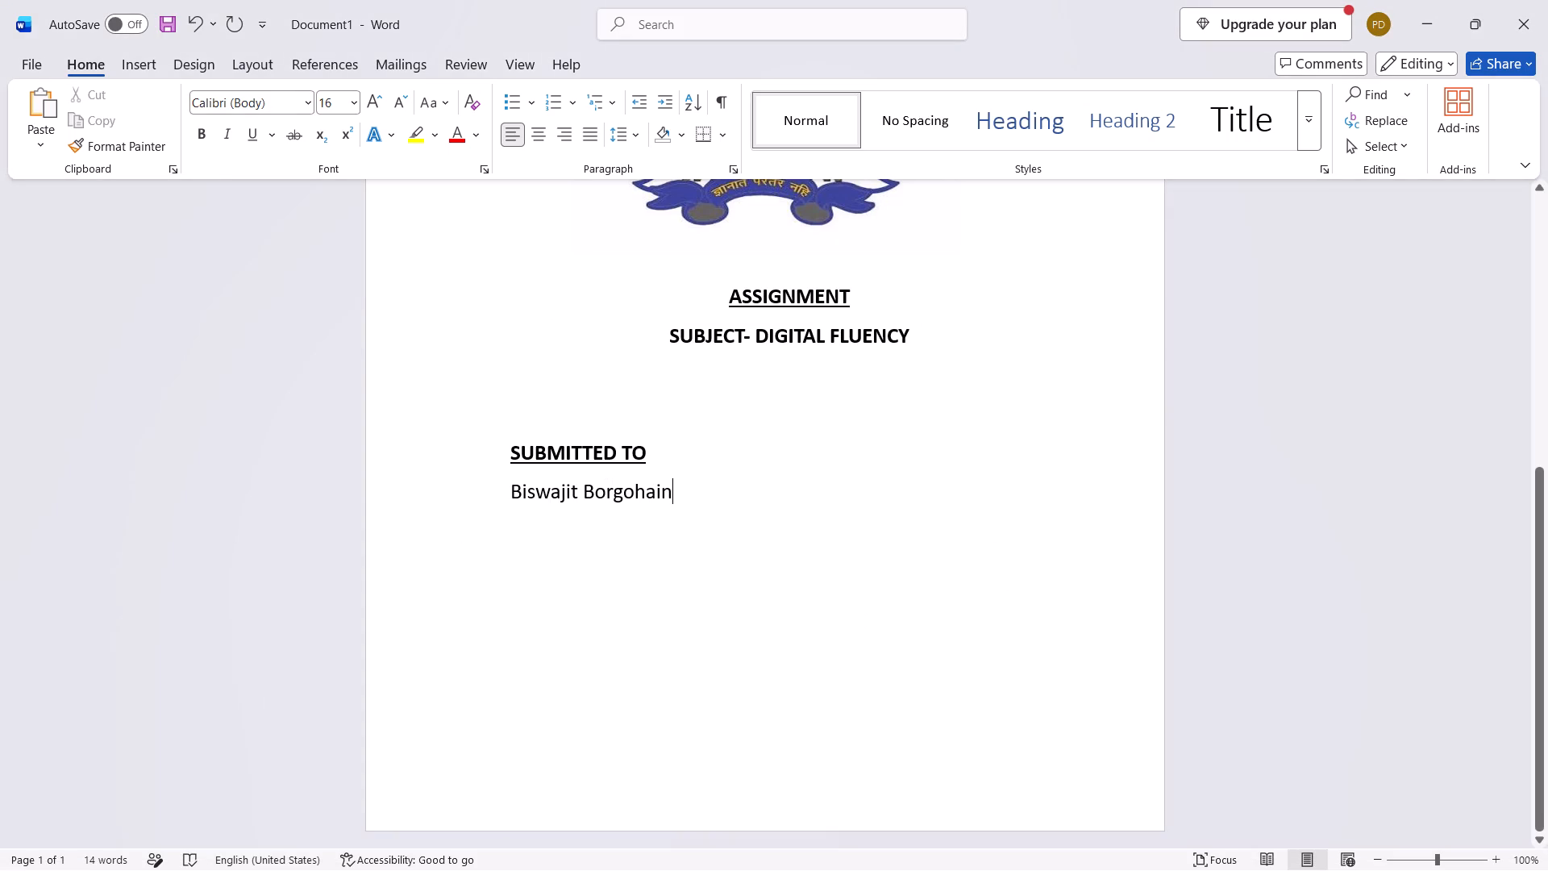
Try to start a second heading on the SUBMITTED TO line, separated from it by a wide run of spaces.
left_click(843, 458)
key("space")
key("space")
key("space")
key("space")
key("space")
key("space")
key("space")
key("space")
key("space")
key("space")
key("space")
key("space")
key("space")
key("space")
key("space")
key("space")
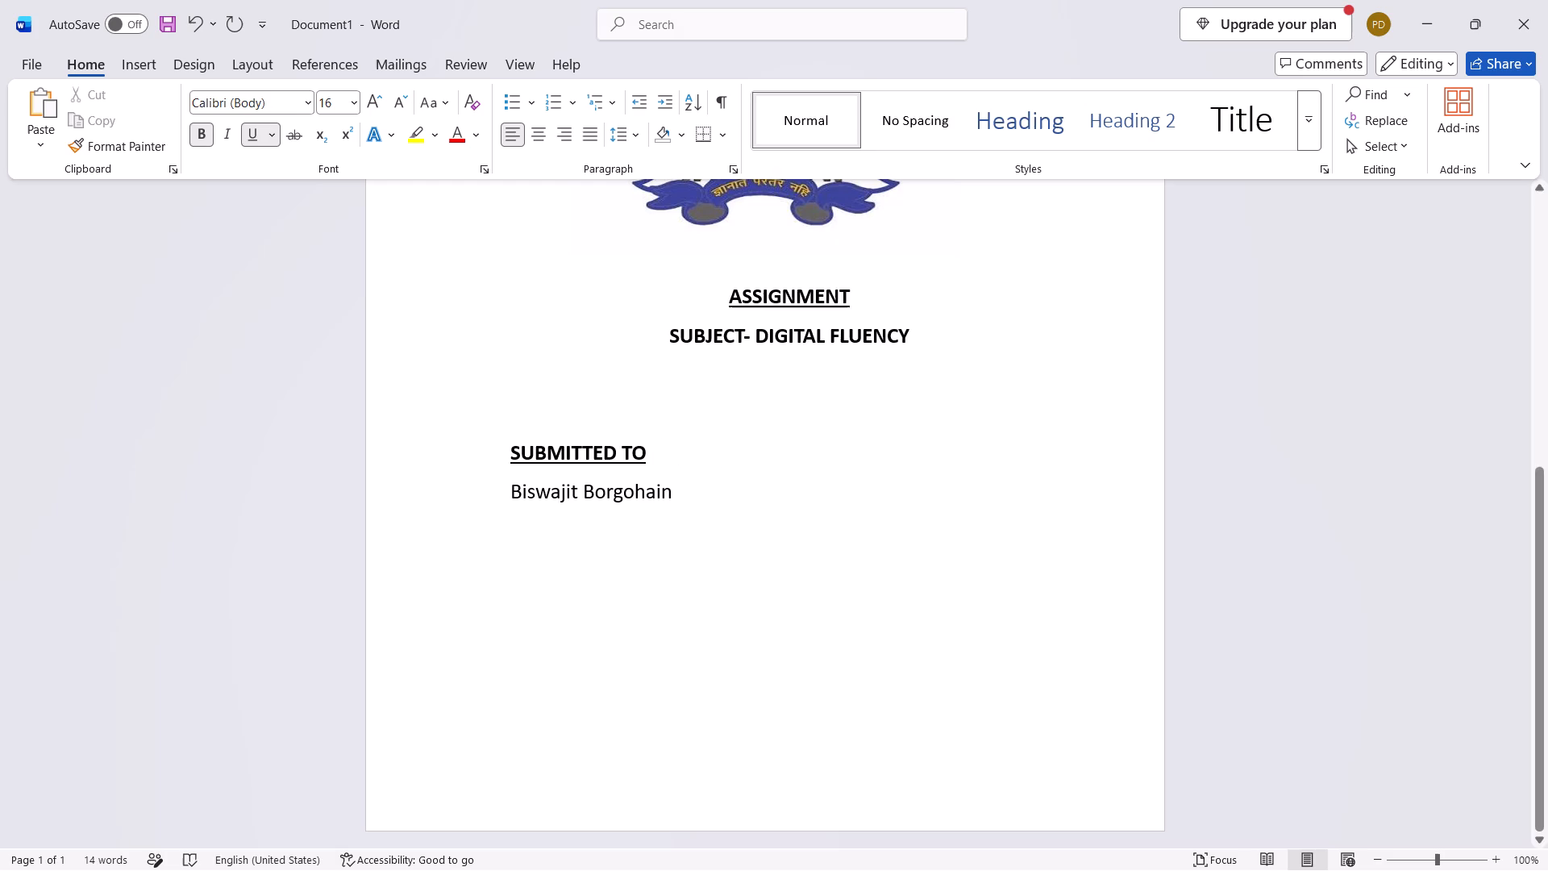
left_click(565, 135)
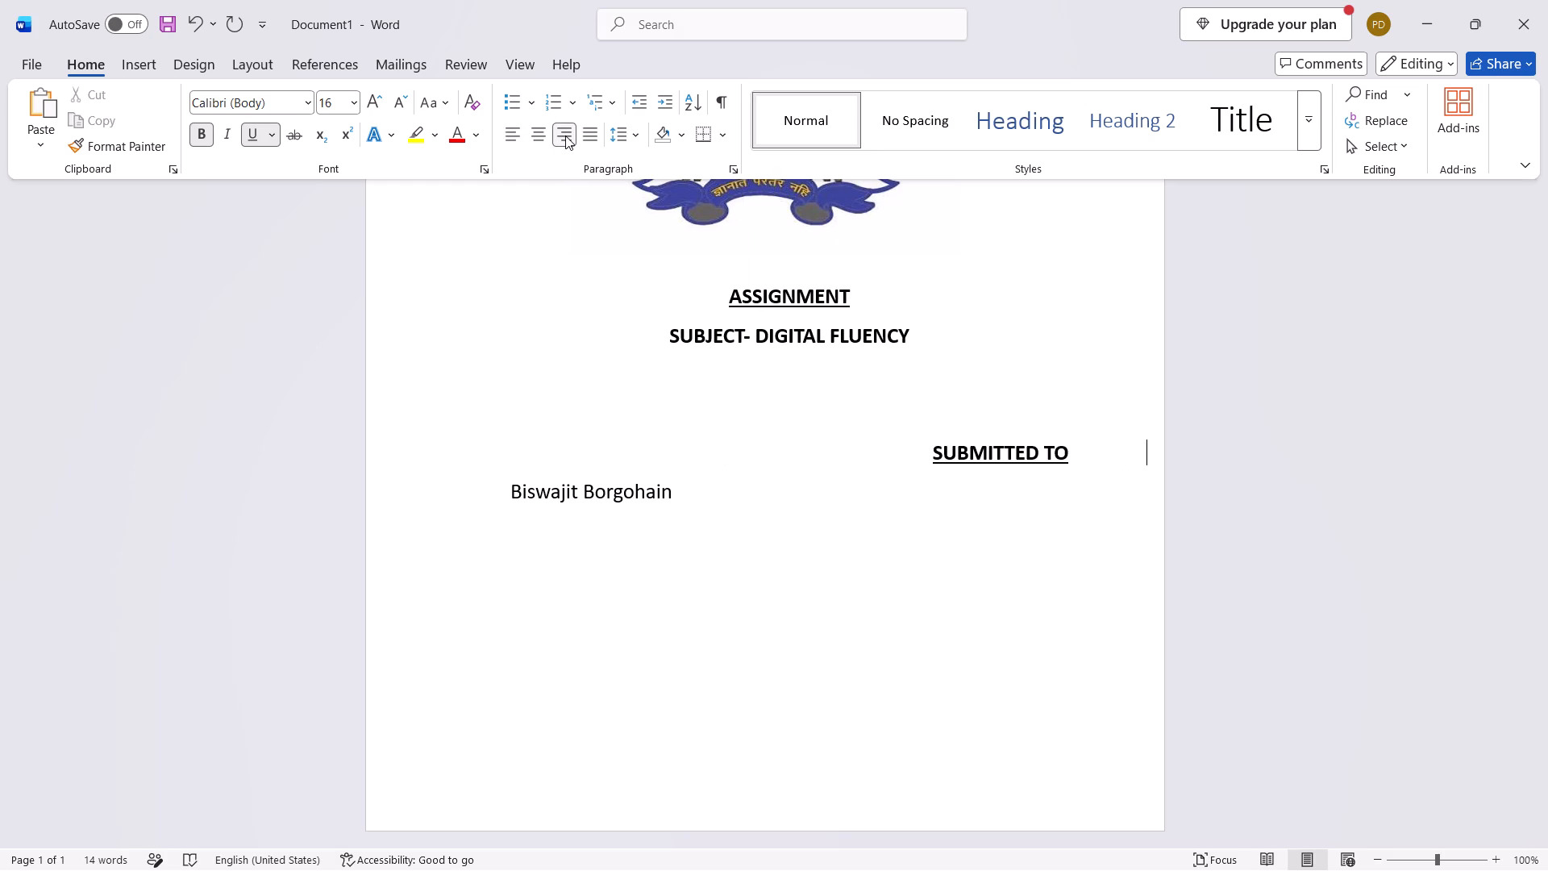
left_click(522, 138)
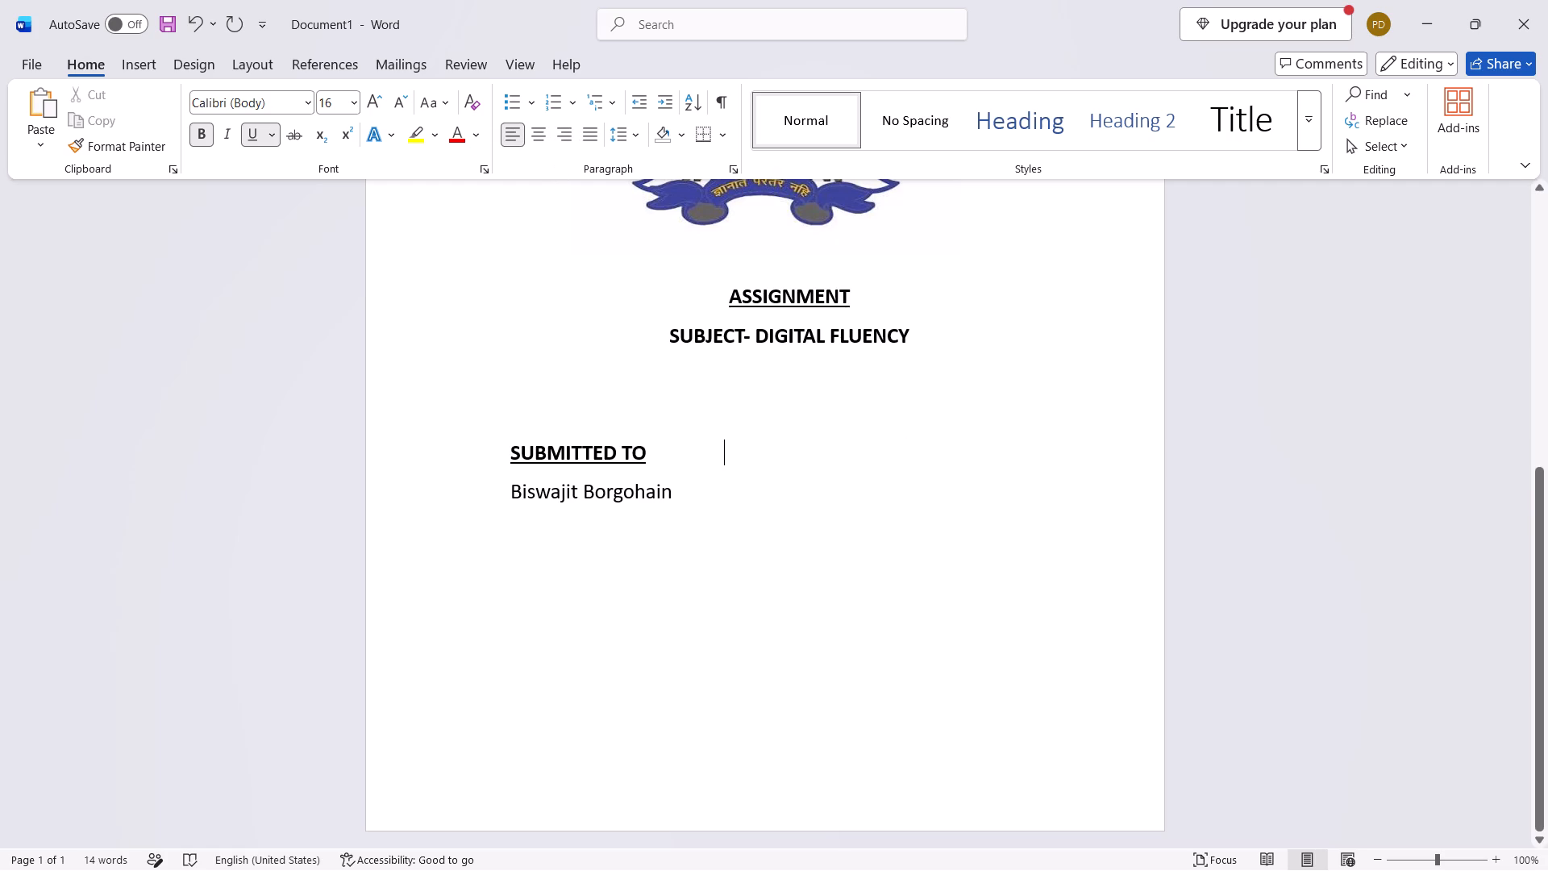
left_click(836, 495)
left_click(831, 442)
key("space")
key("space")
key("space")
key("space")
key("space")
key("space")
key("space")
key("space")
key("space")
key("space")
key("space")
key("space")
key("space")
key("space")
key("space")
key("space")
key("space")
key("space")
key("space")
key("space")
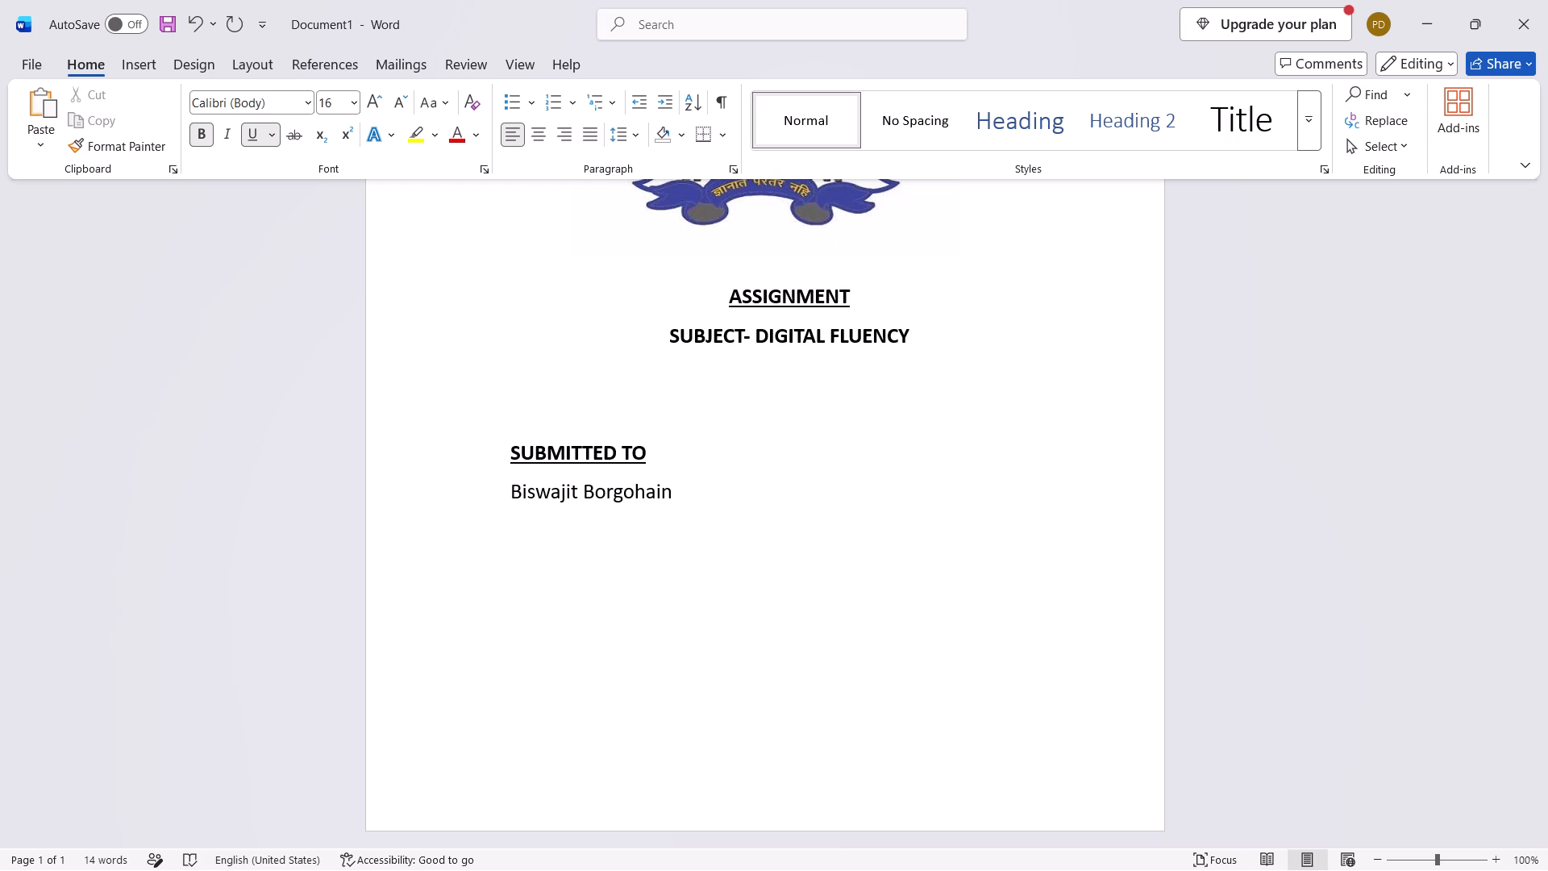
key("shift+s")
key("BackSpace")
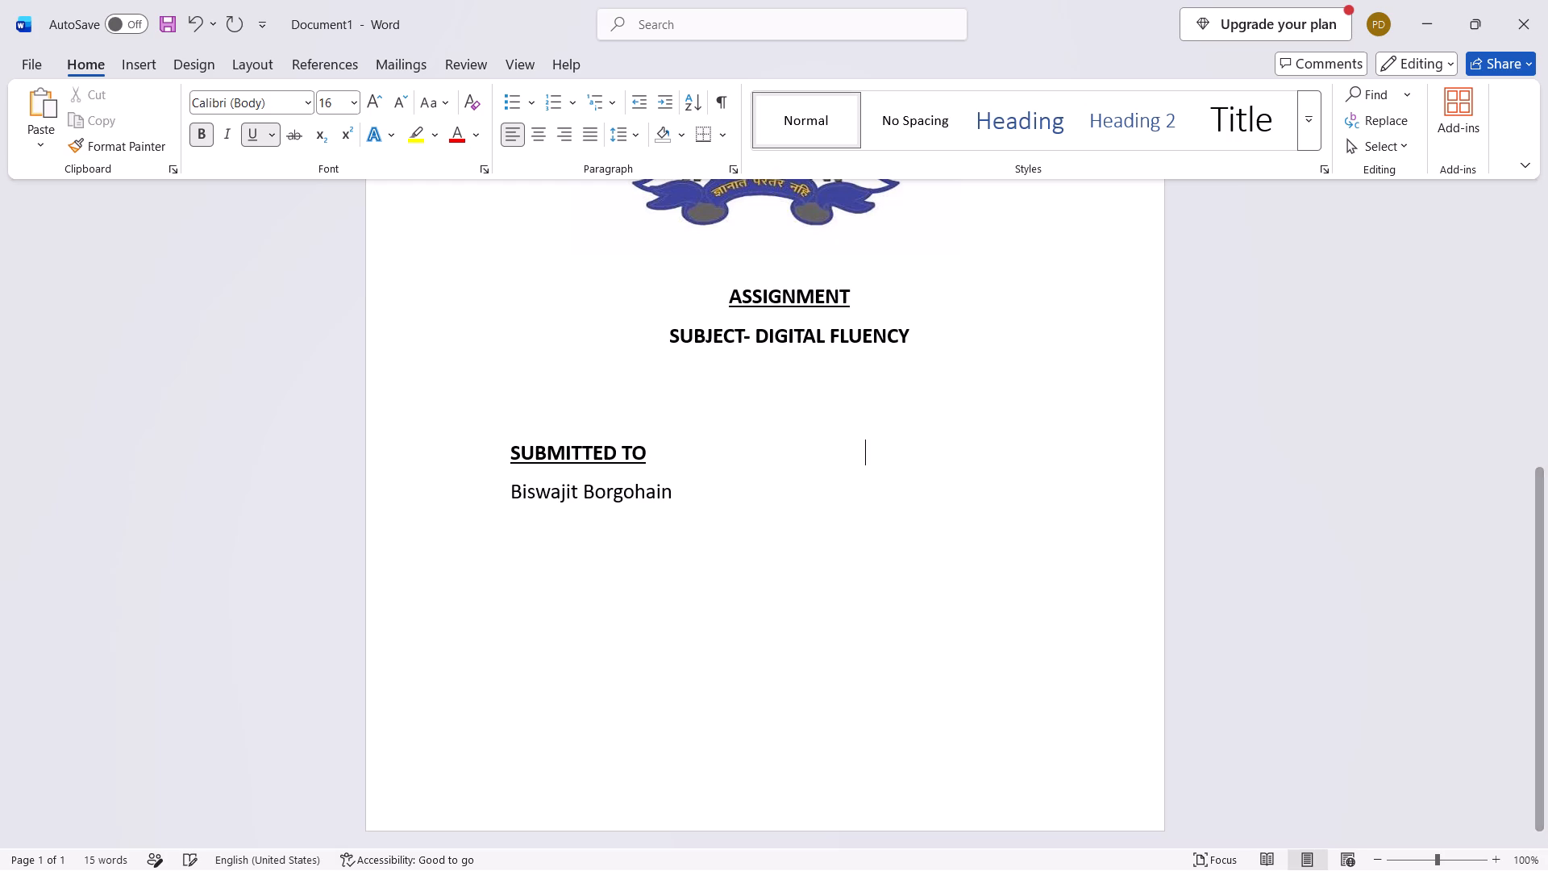
Start a new line below the recipient's name.
left_click(845, 512)
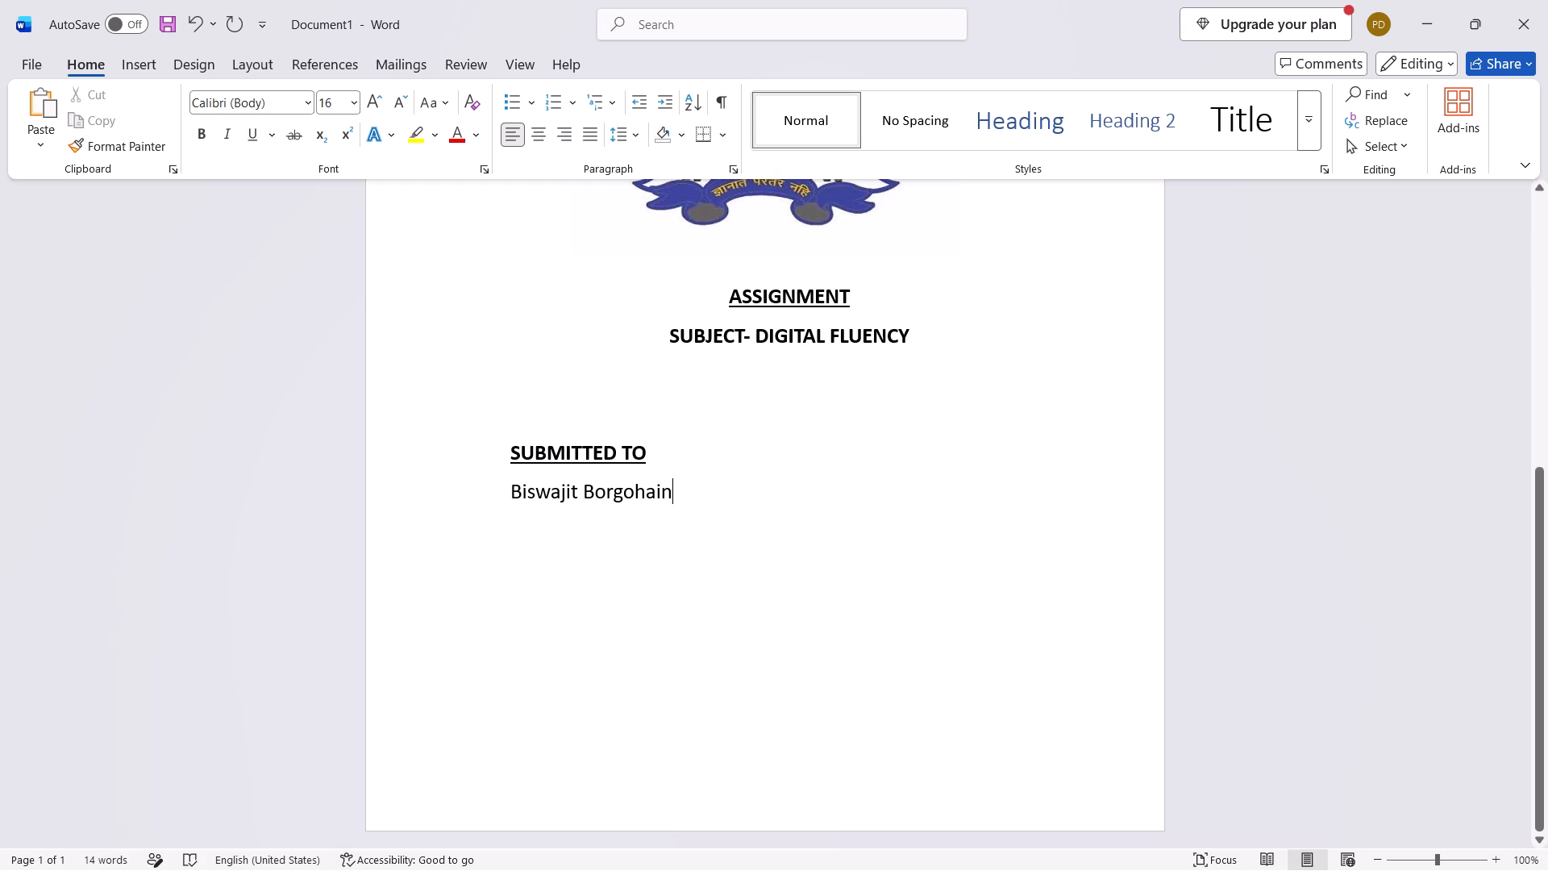
key("Return")
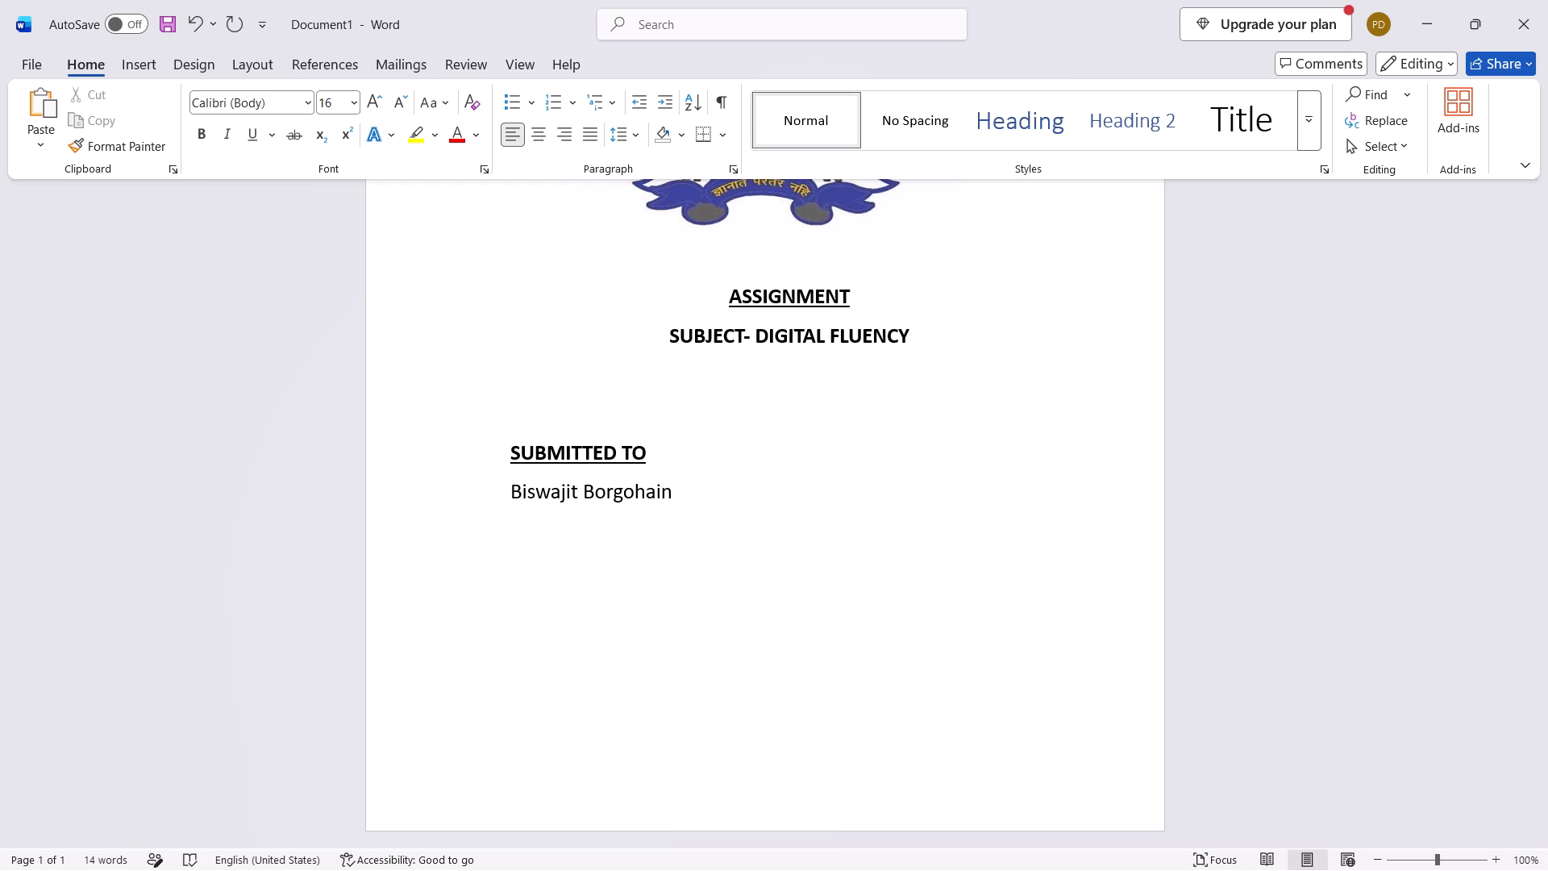
Add the heading SUBMITTED BY, right-aligned, on the line below the recipient's name.
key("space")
left_click(570, 133)
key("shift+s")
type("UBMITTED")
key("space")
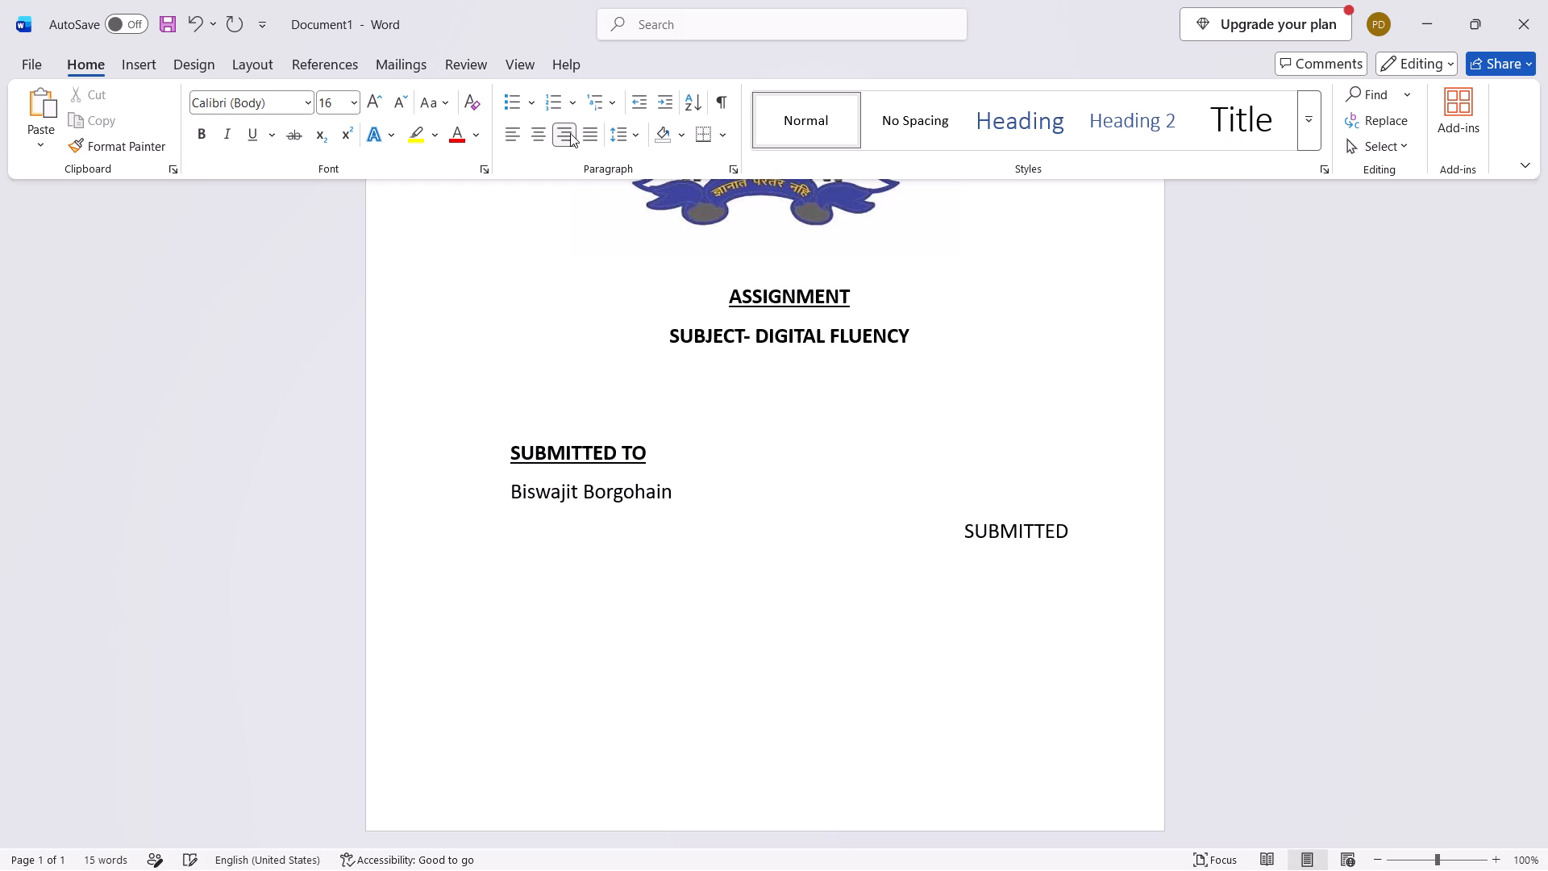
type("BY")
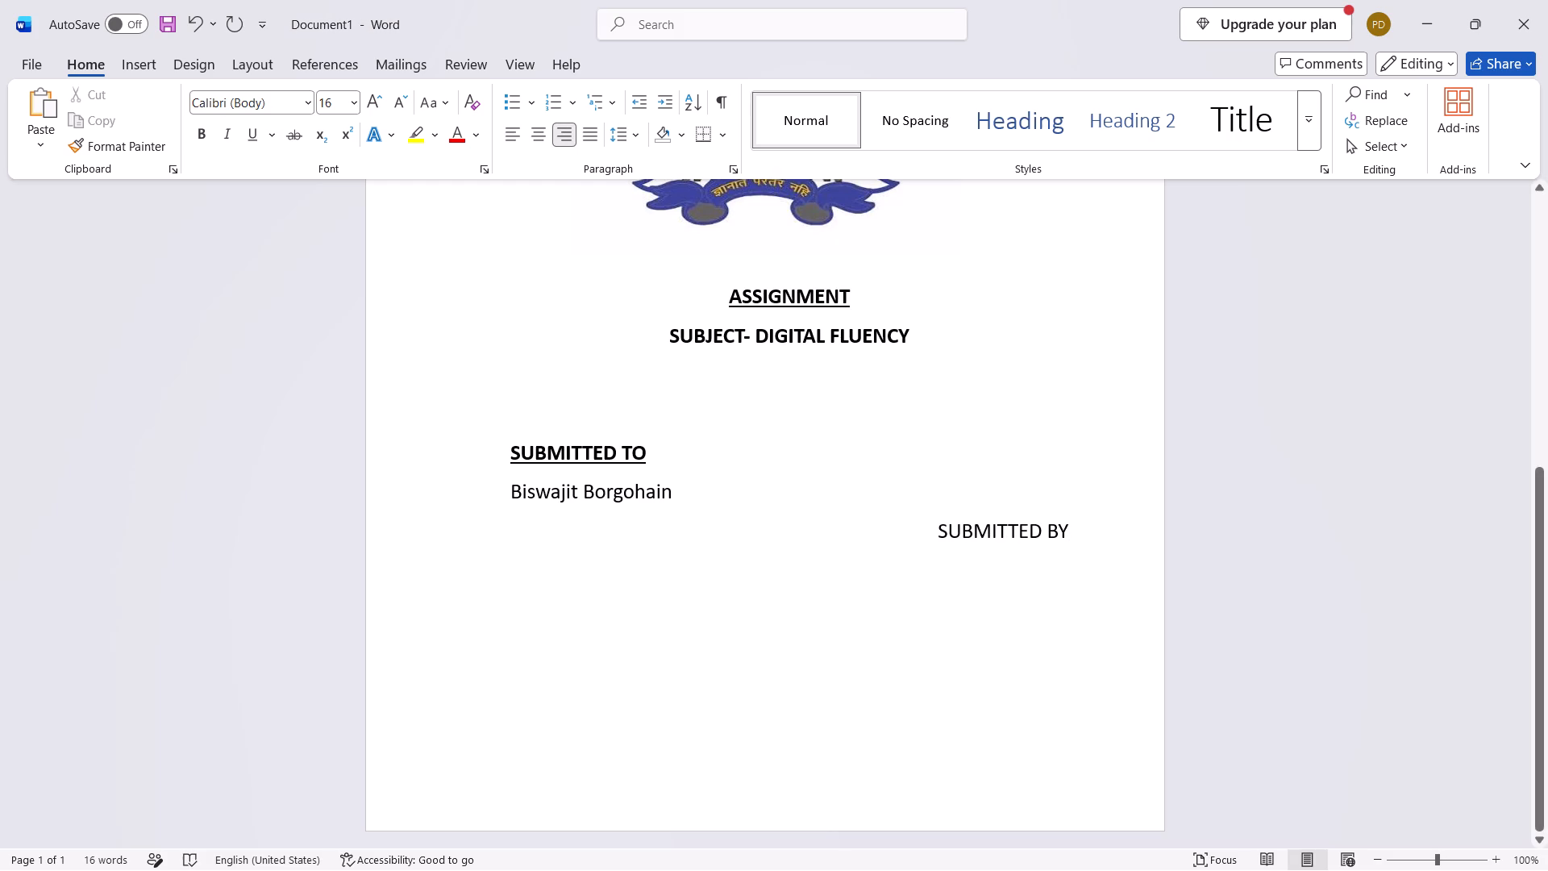
Make the SUBMITTED BY heading bold and underlined.
left_click_drag(940, 530, 1075, 526)
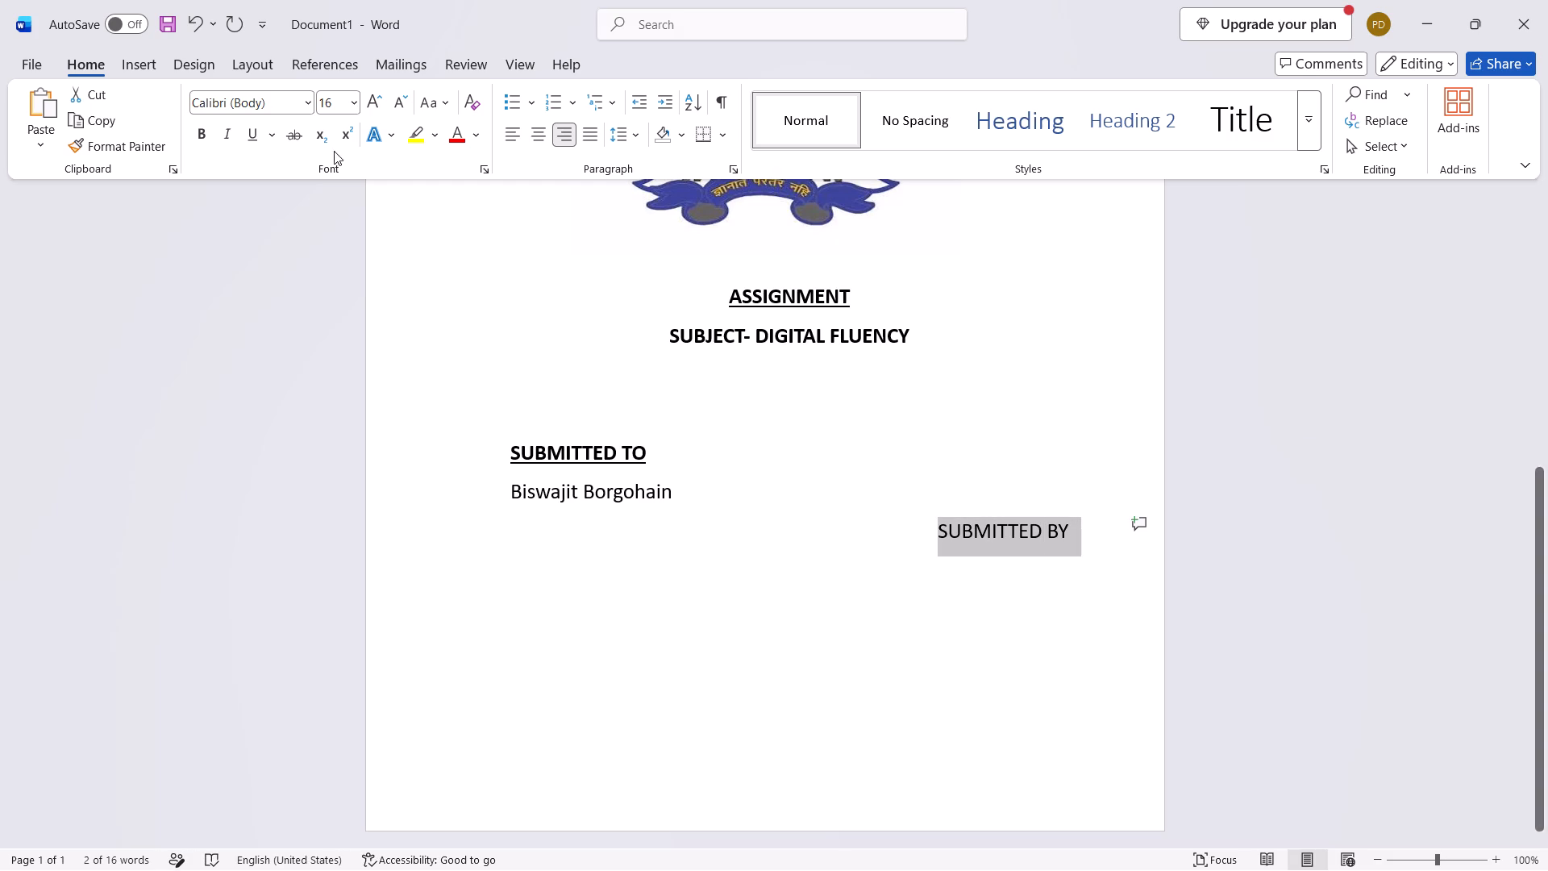
left_click(202, 133)
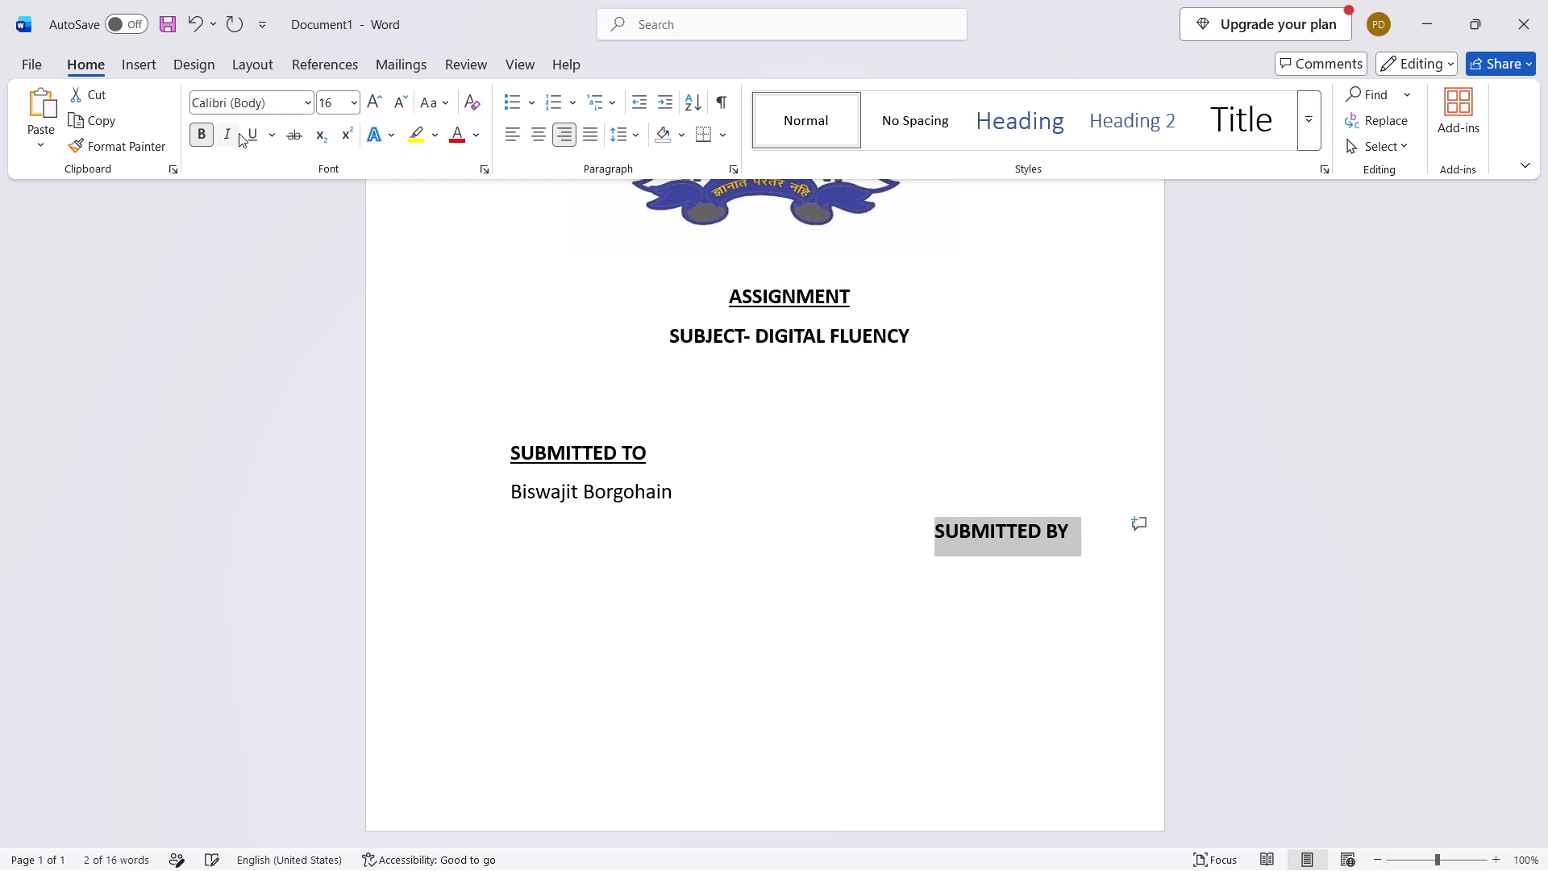
left_click(247, 132)
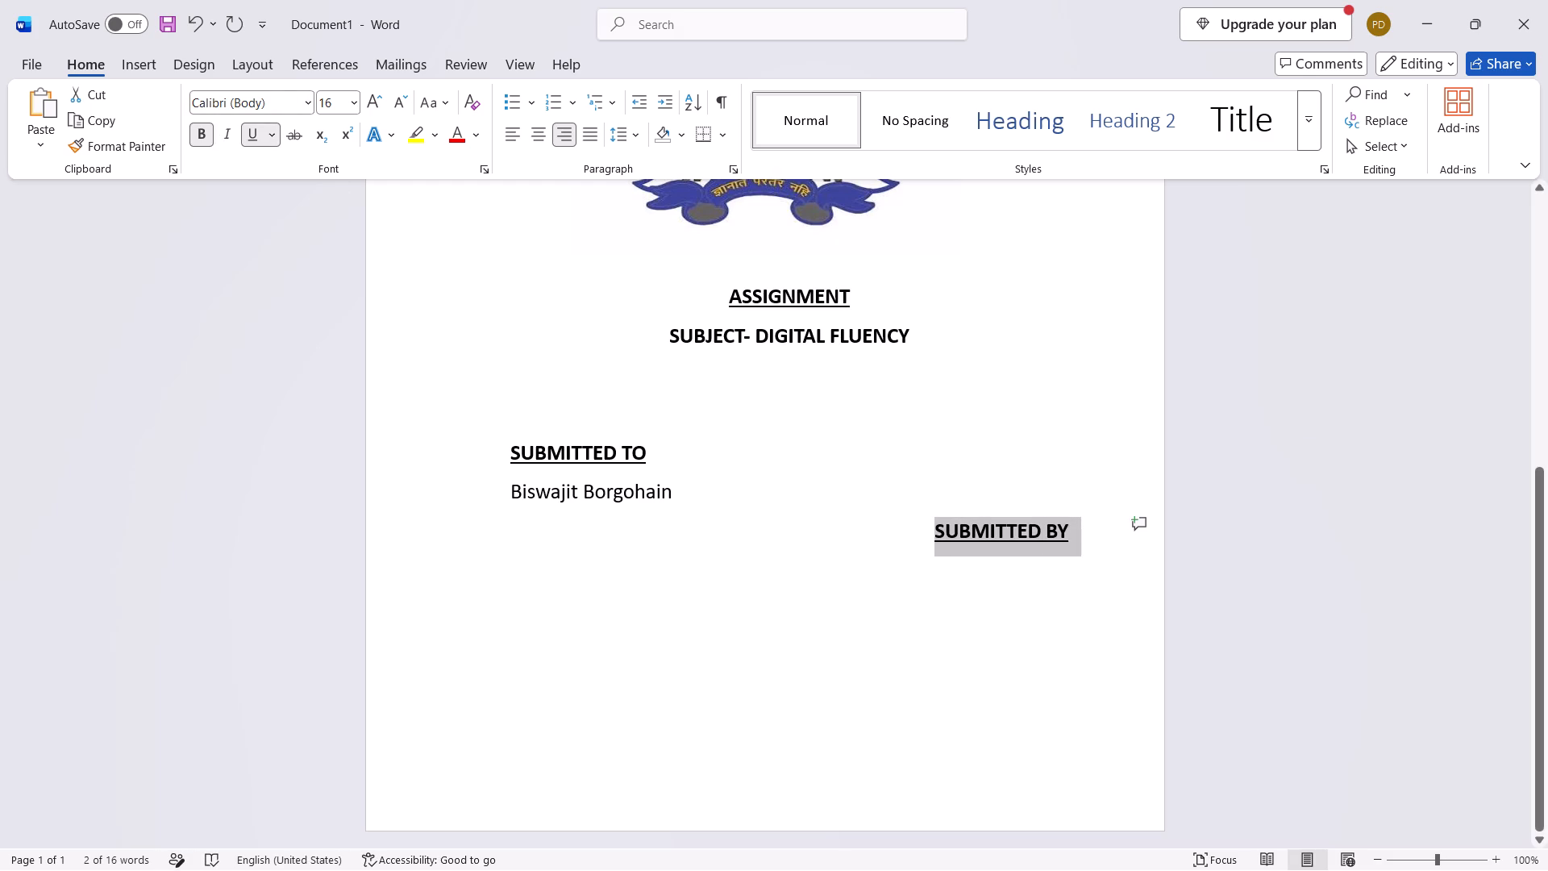
left_click(940, 591)
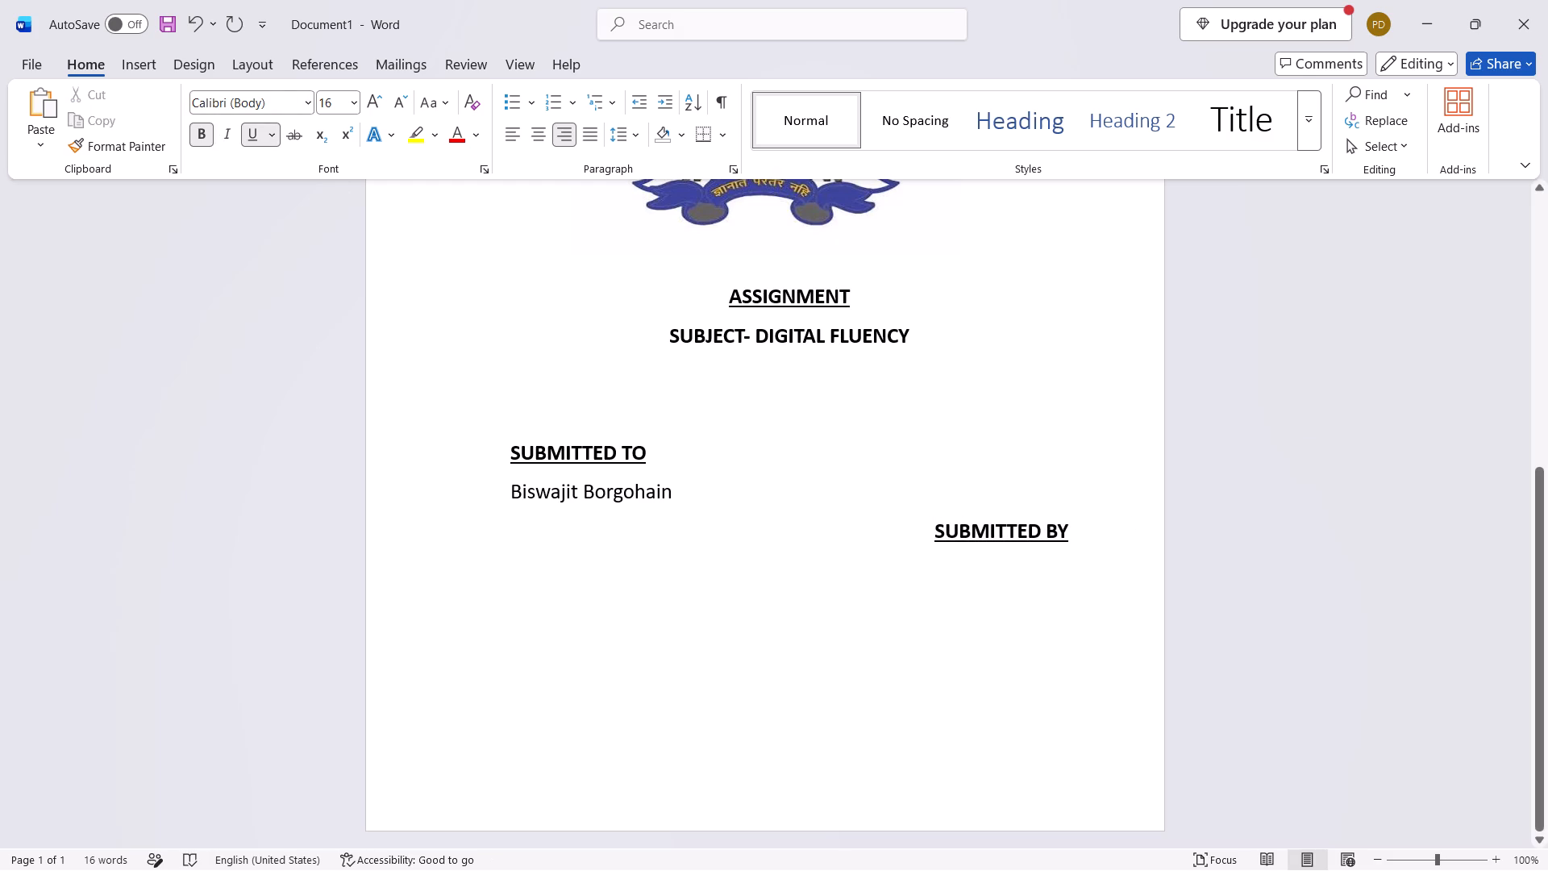
Start a new line below the SUBMITTED BY heading.
left_click(1080, 530)
key("Return")
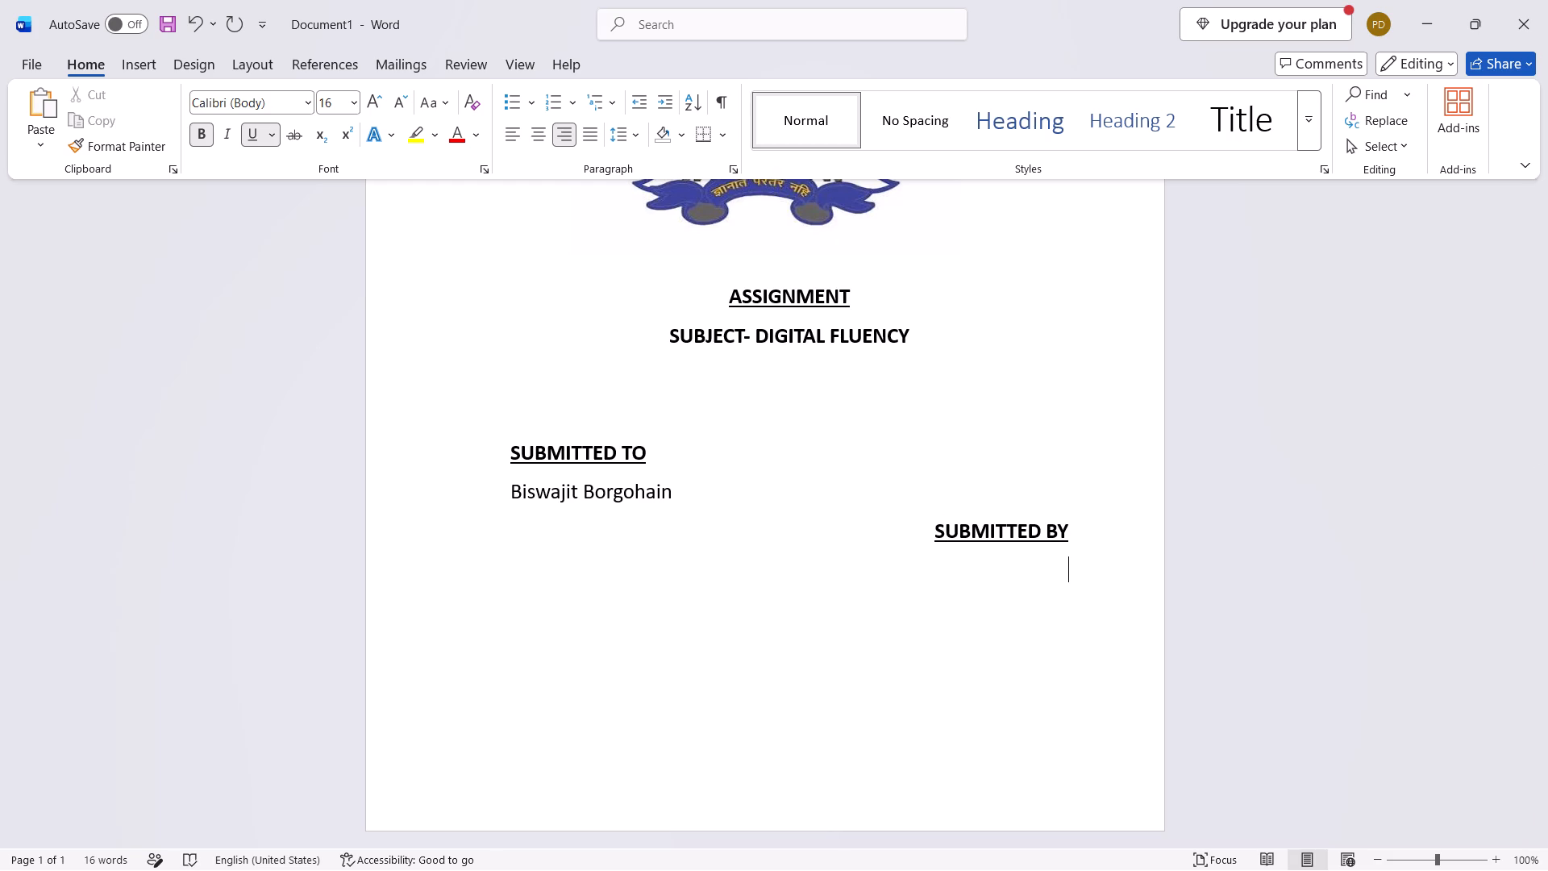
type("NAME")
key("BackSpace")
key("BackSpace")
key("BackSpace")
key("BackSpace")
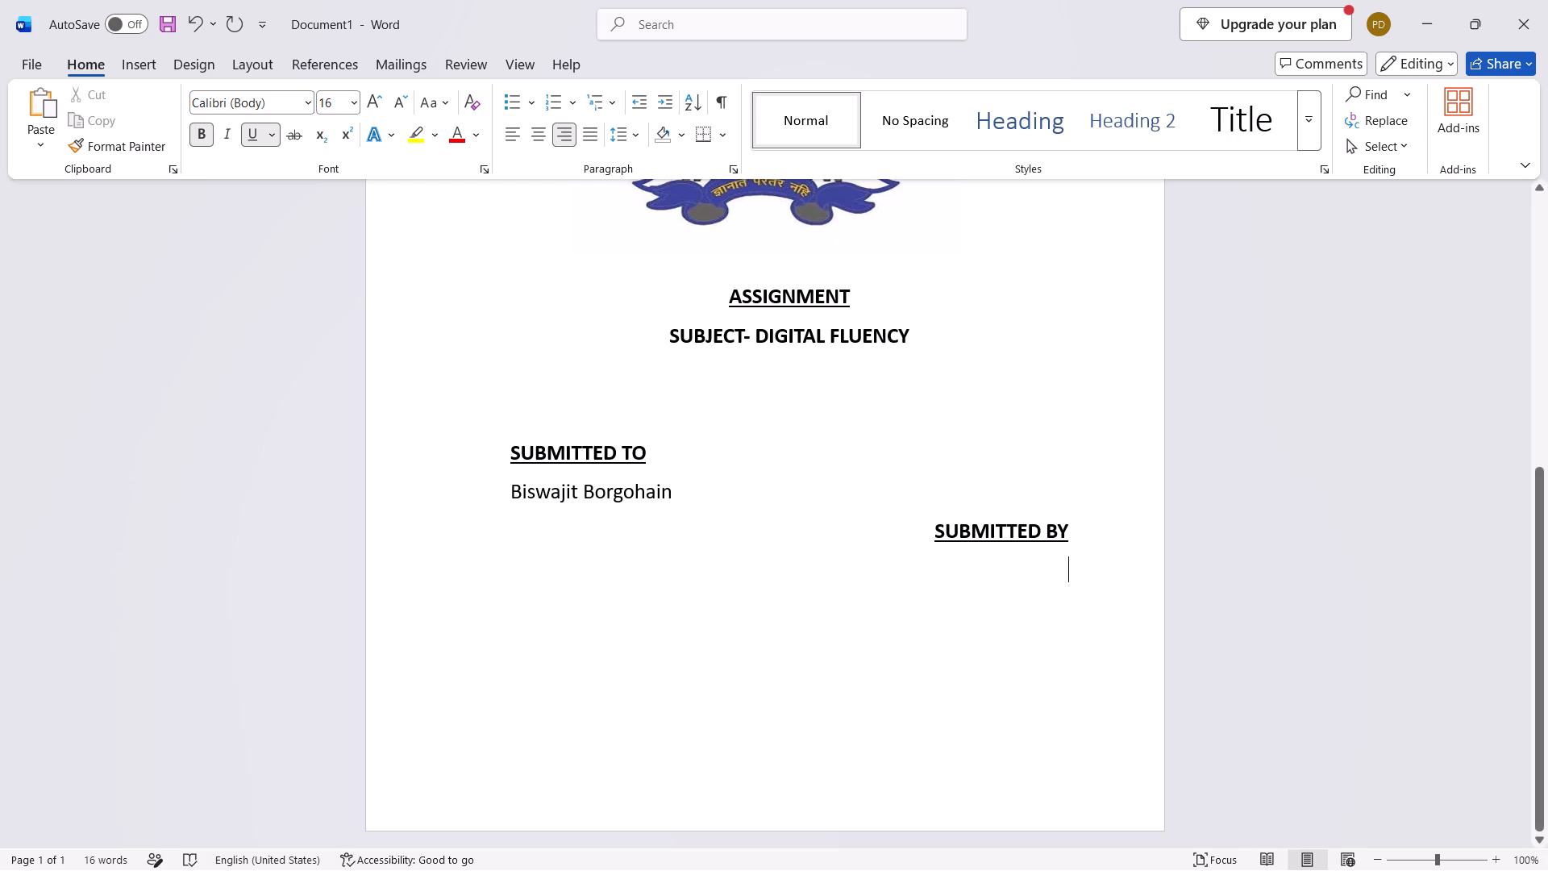
Enter NAME- followed by the submitter's name in regular, non-underlined text under SUBMITTED BY, ending with a new line.
left_click(202, 133)
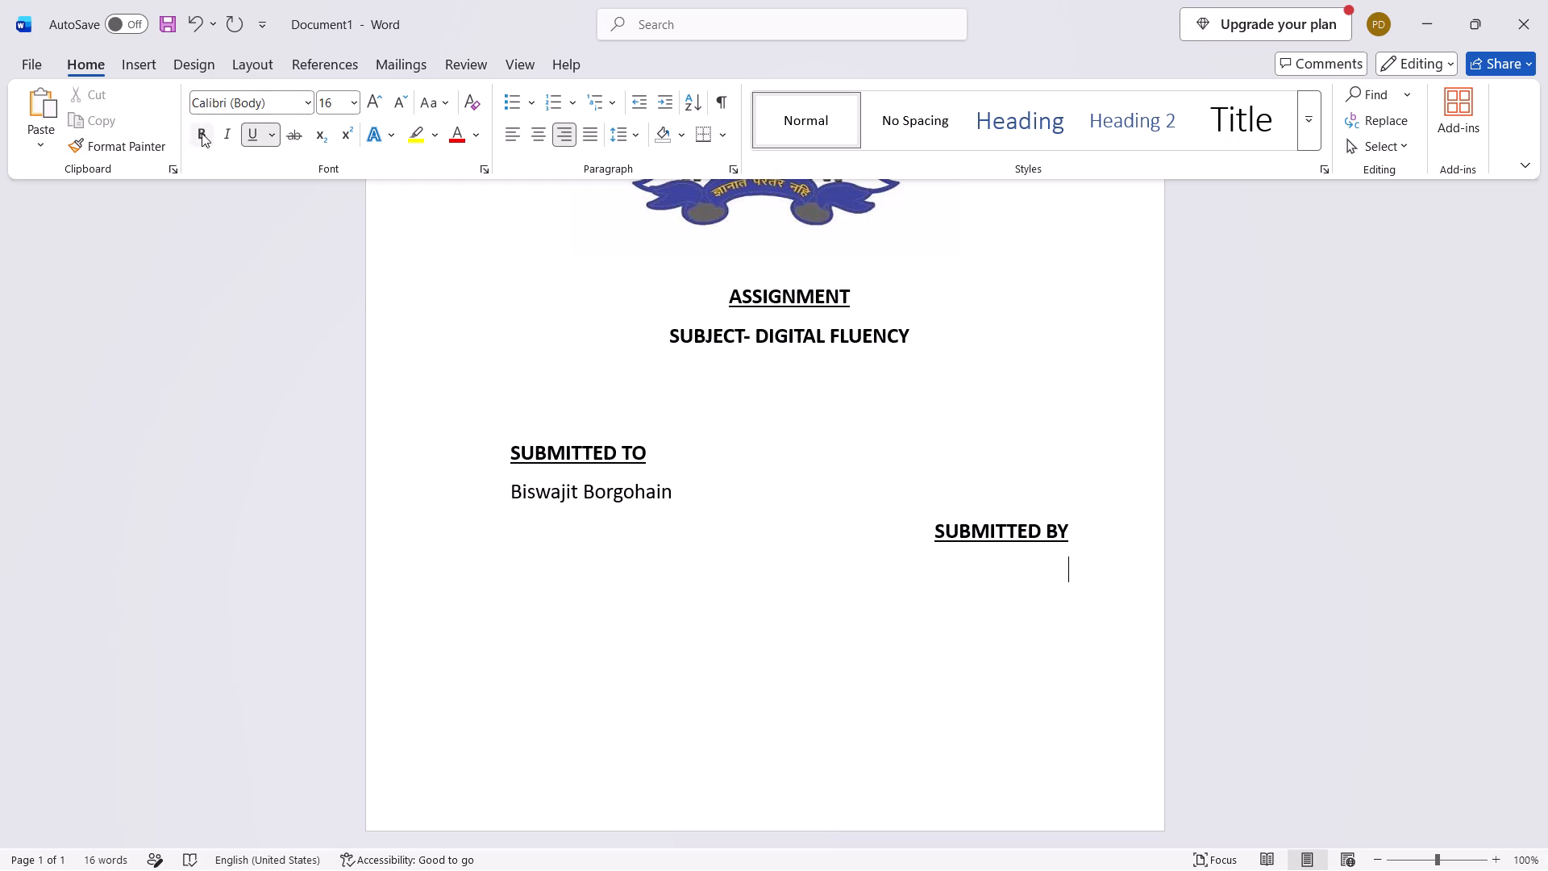
left_click(257, 134)
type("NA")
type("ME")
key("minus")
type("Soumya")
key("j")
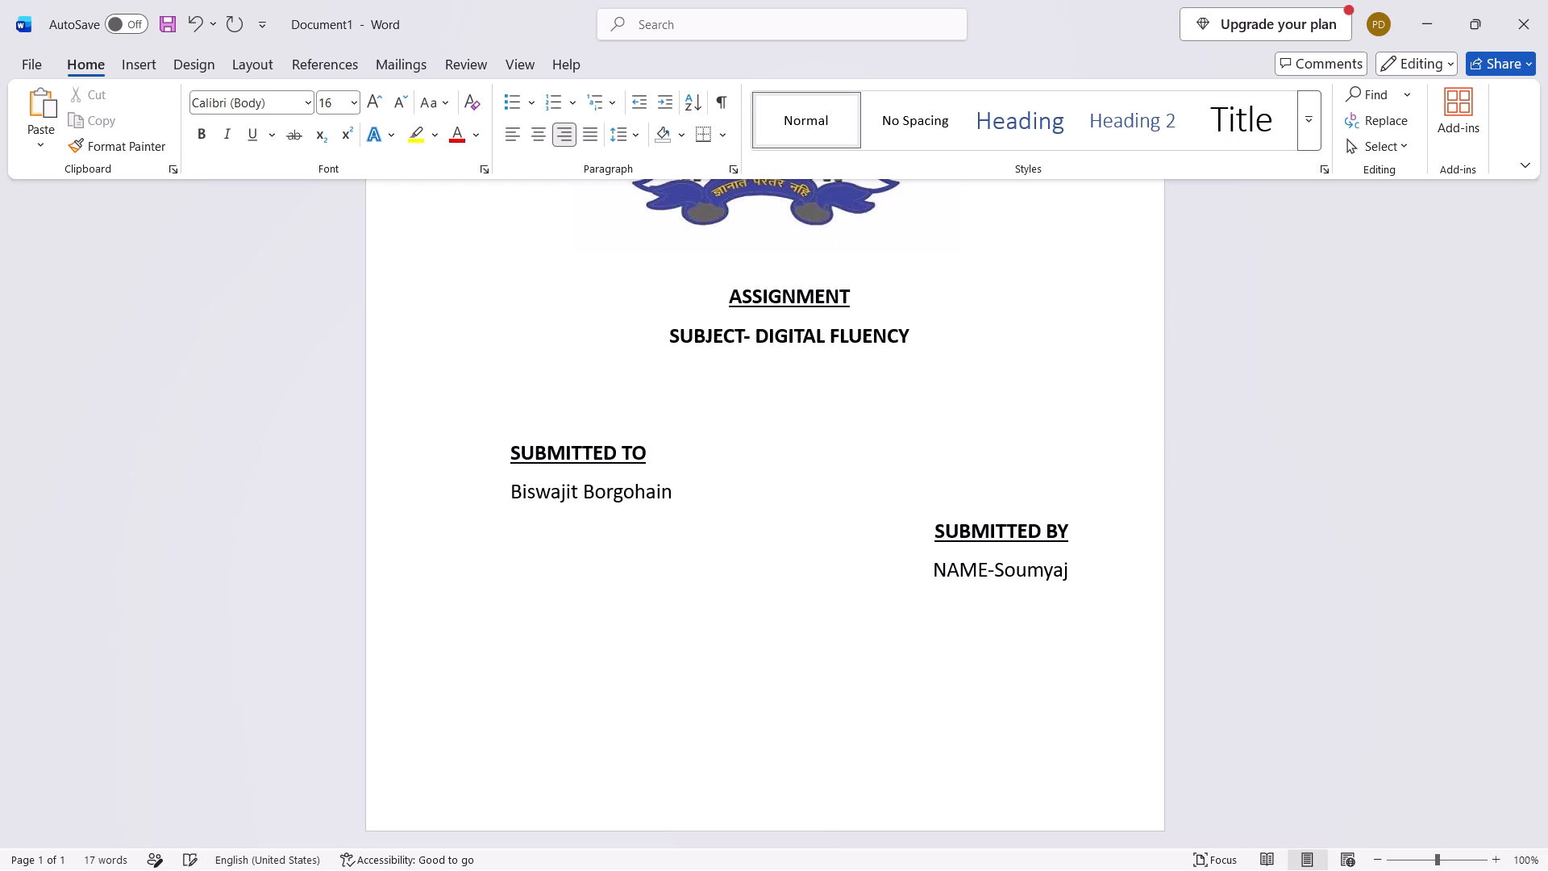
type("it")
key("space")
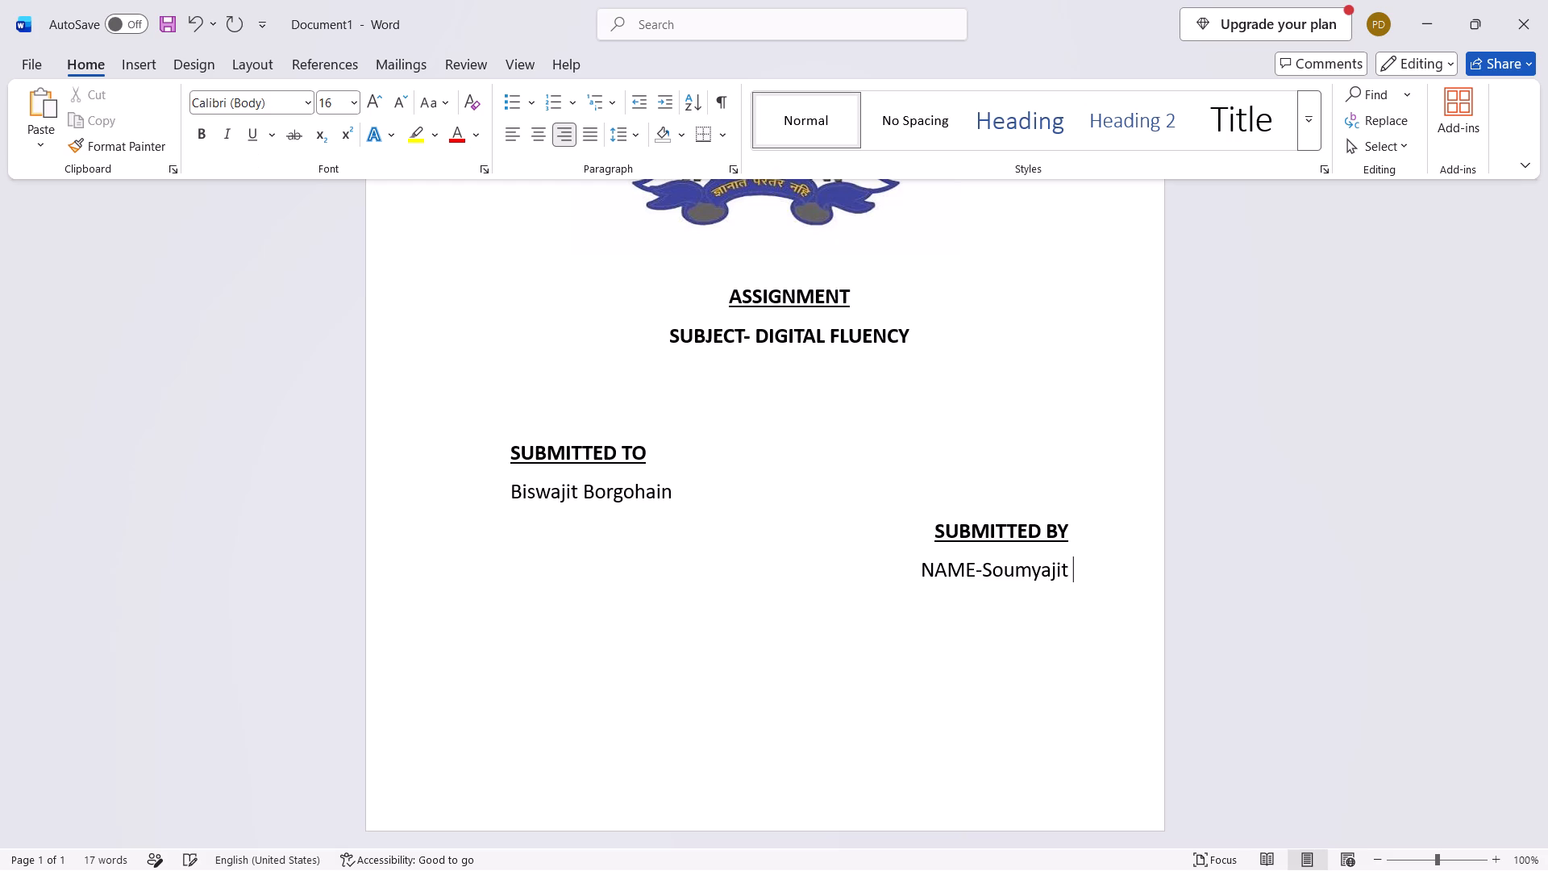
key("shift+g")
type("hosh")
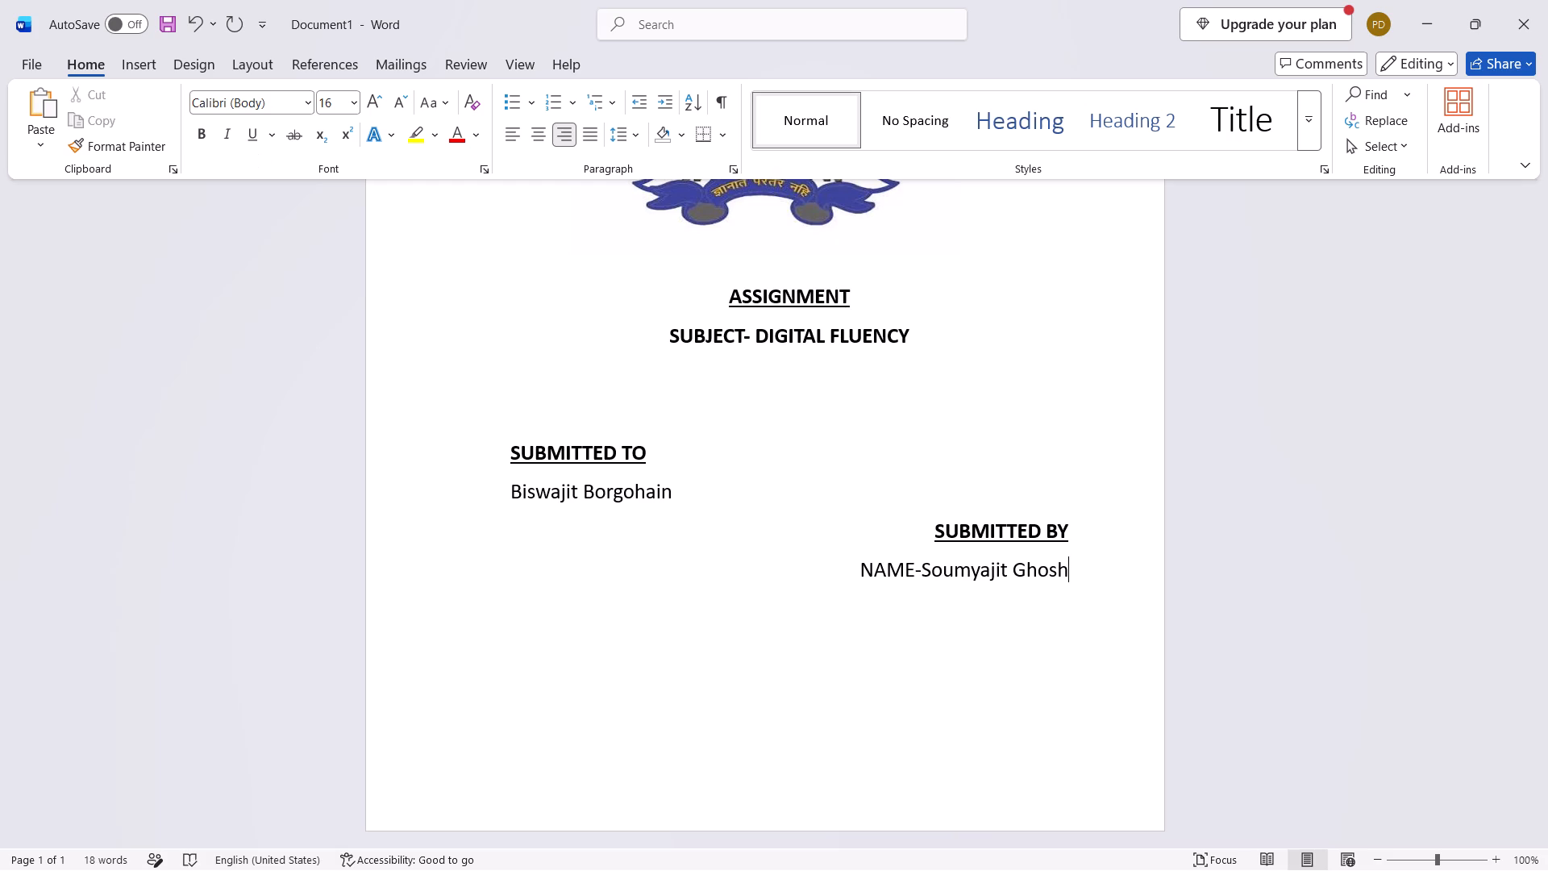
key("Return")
Enter the line "CLASS- 3rd Semester" below the submitter's NAME line.
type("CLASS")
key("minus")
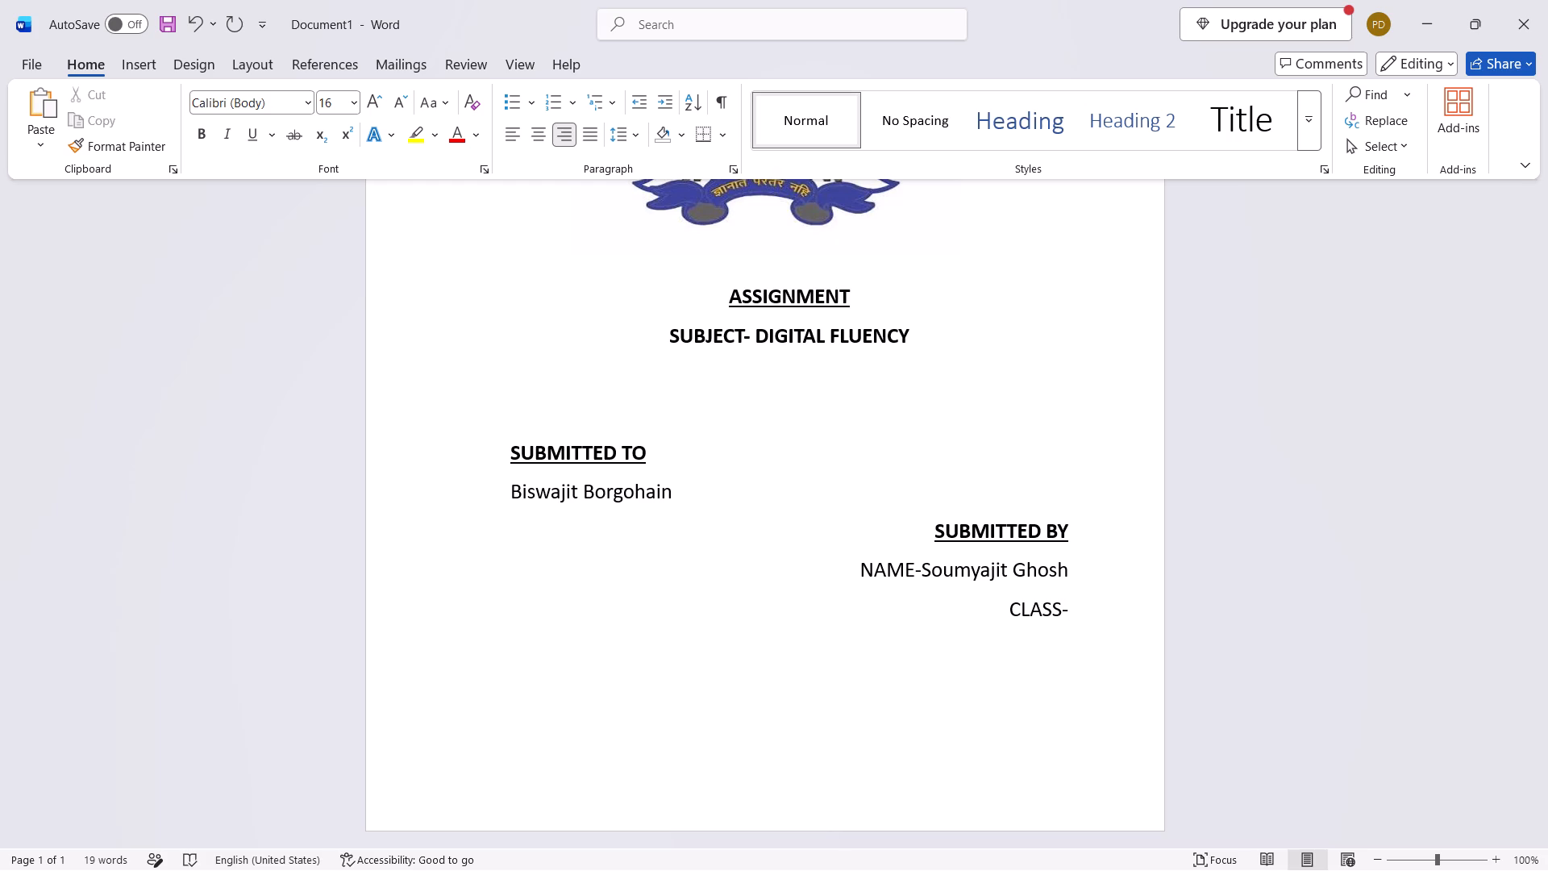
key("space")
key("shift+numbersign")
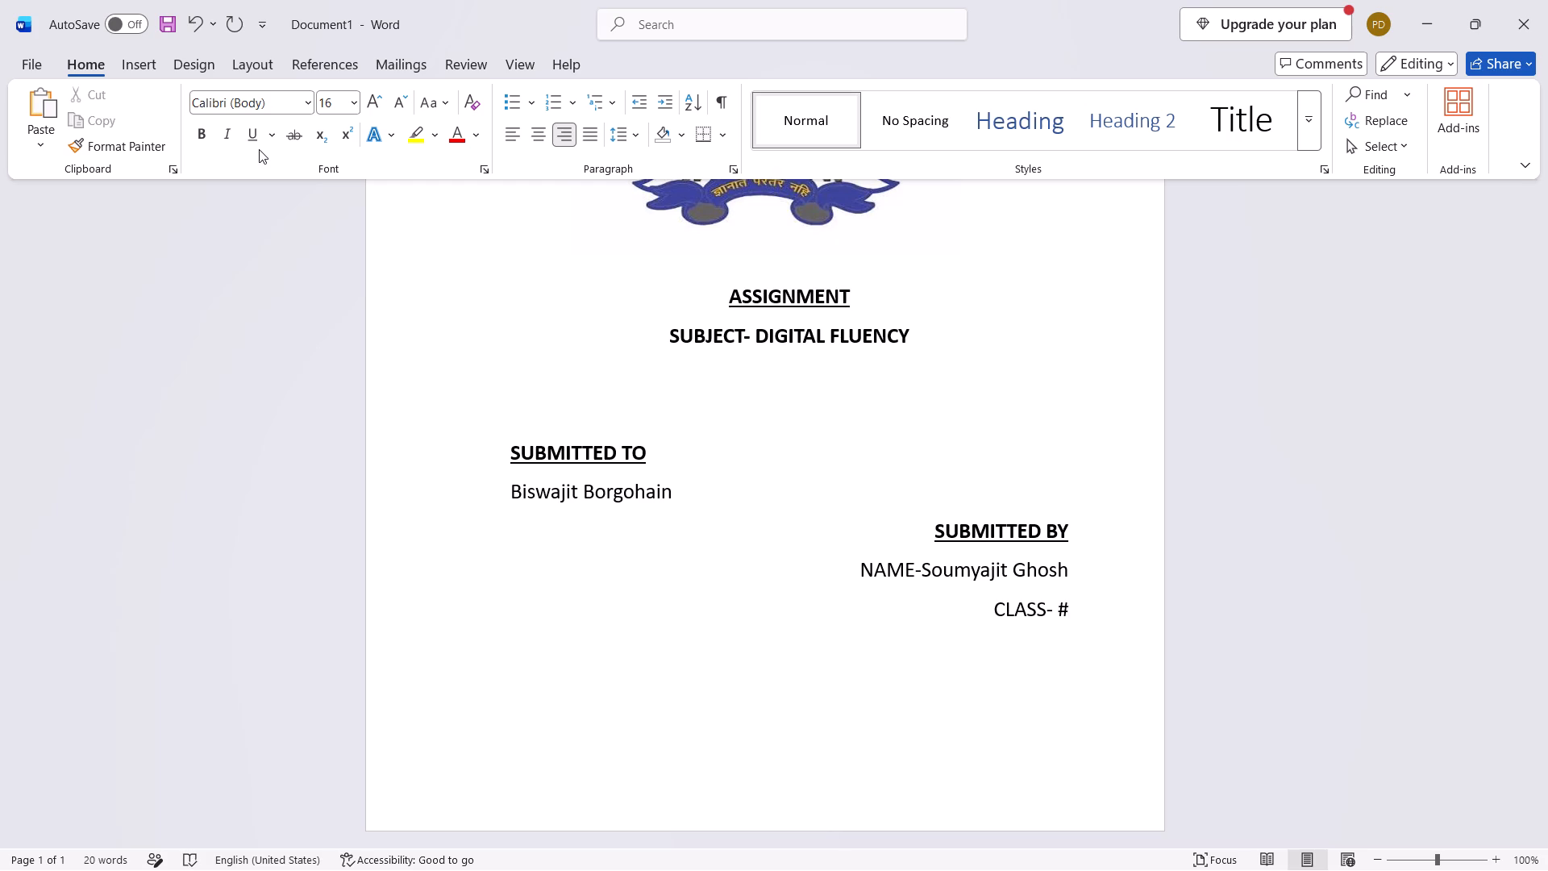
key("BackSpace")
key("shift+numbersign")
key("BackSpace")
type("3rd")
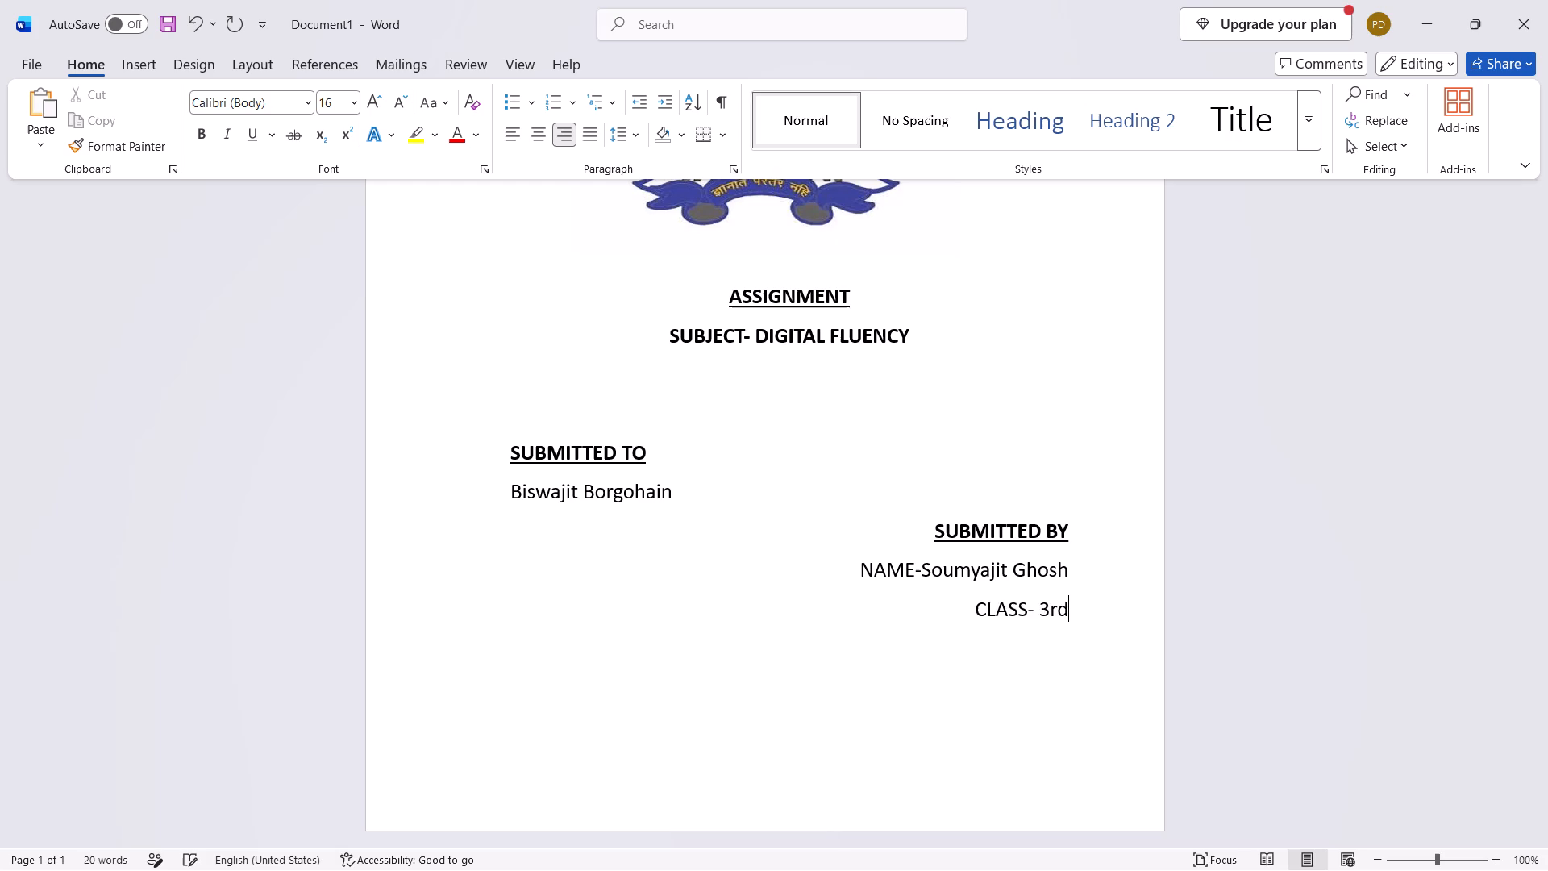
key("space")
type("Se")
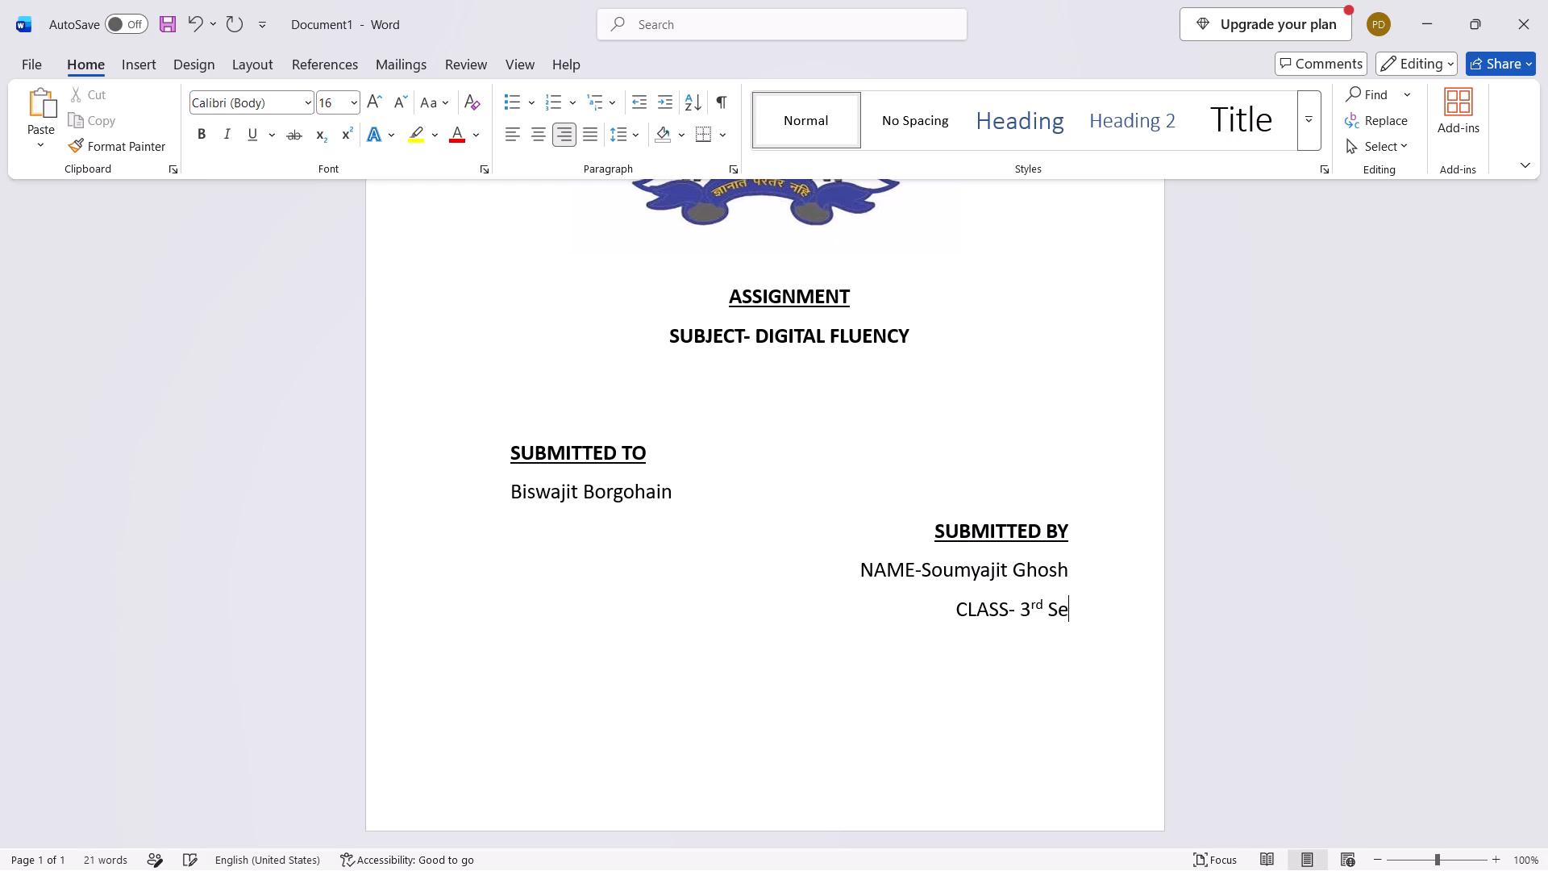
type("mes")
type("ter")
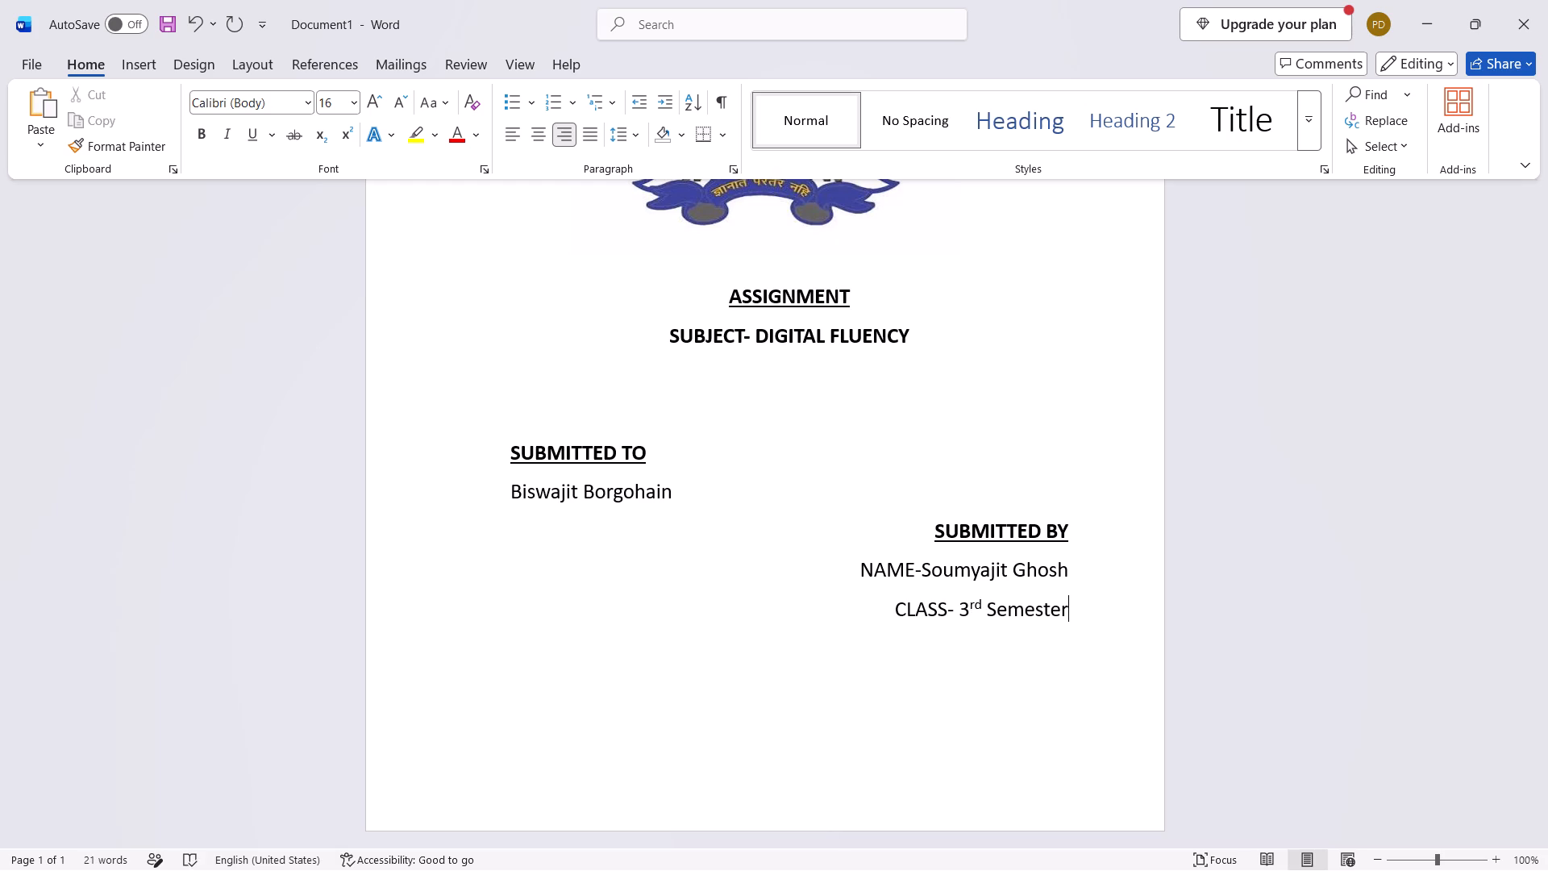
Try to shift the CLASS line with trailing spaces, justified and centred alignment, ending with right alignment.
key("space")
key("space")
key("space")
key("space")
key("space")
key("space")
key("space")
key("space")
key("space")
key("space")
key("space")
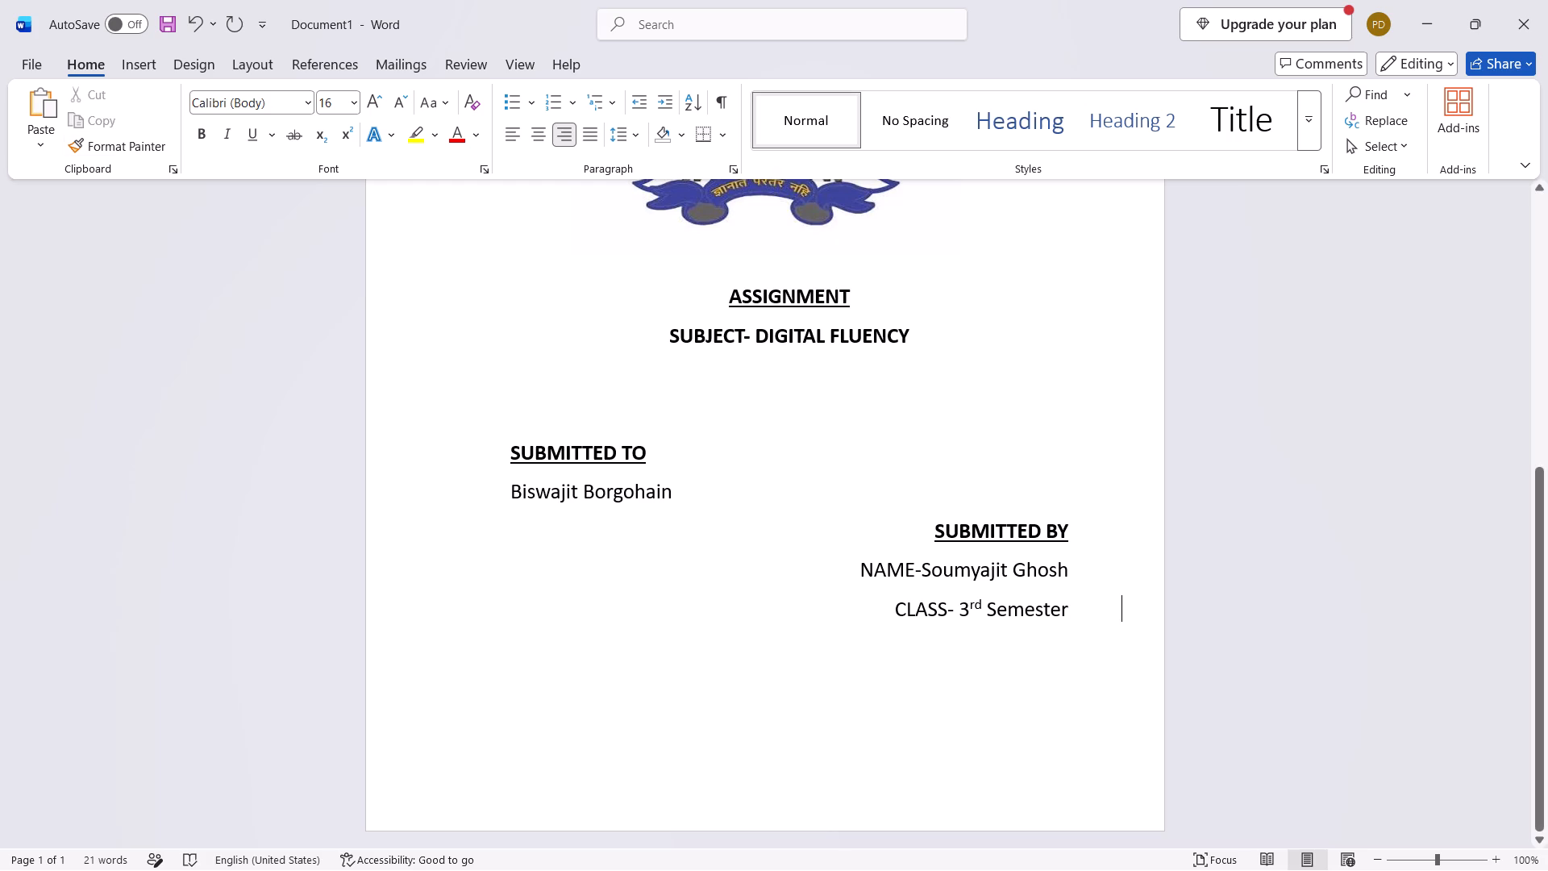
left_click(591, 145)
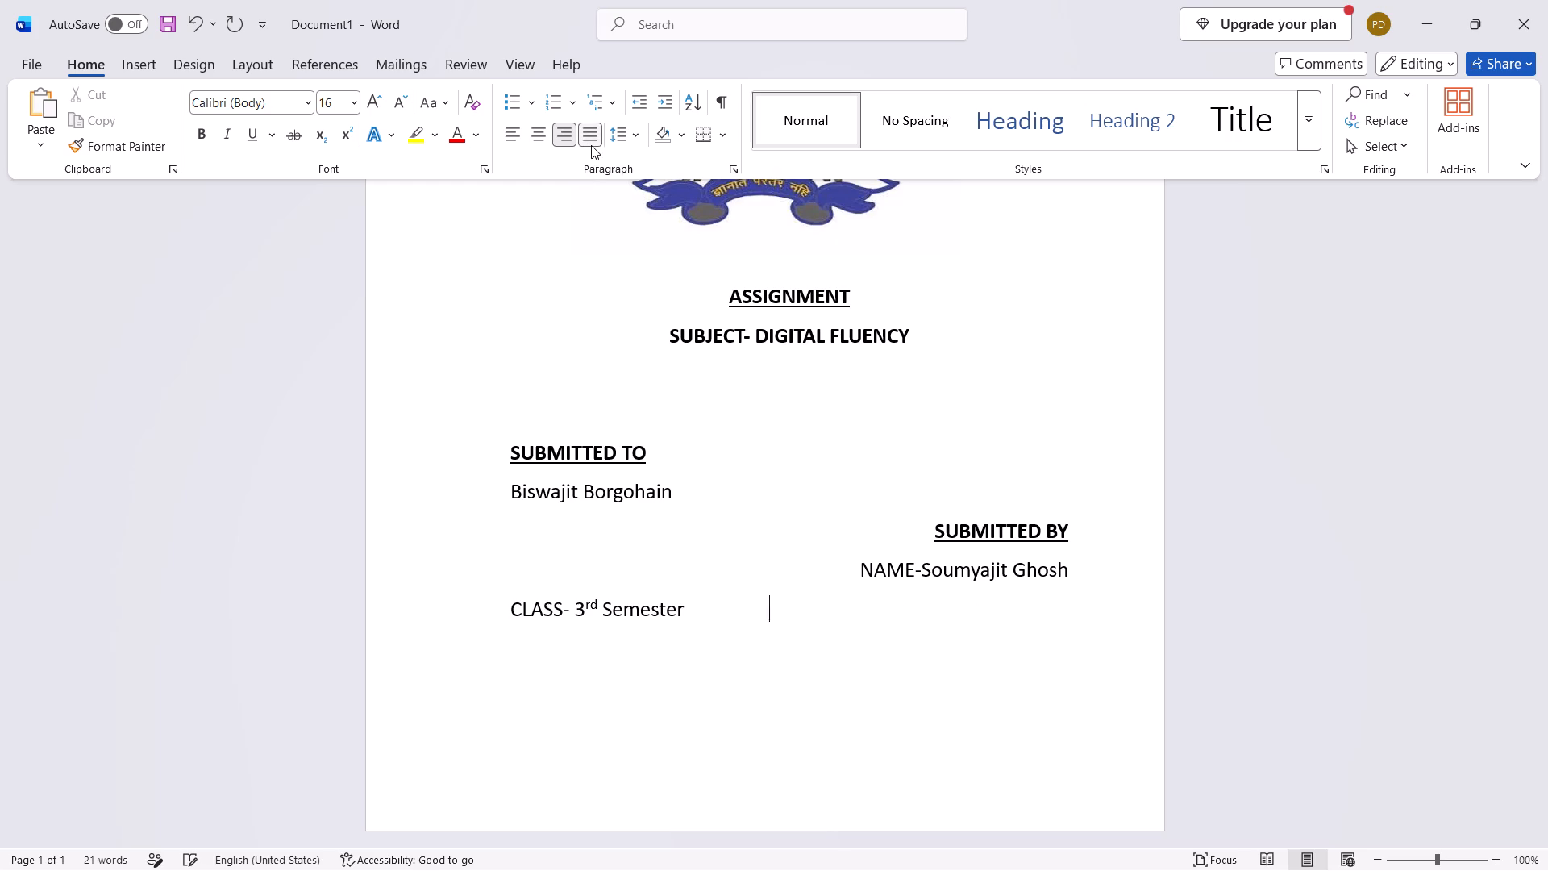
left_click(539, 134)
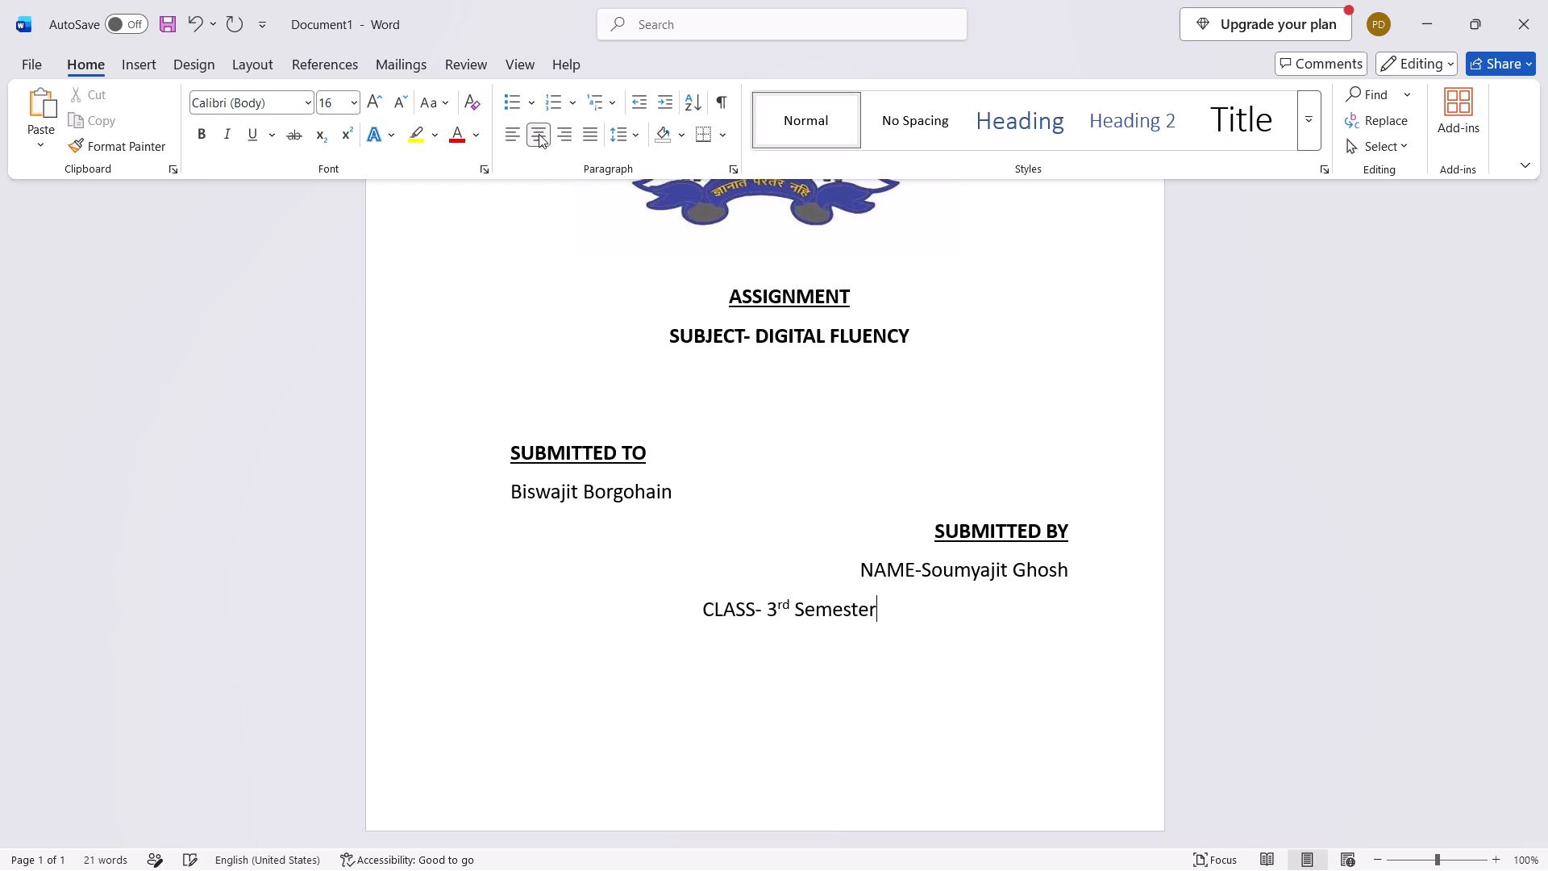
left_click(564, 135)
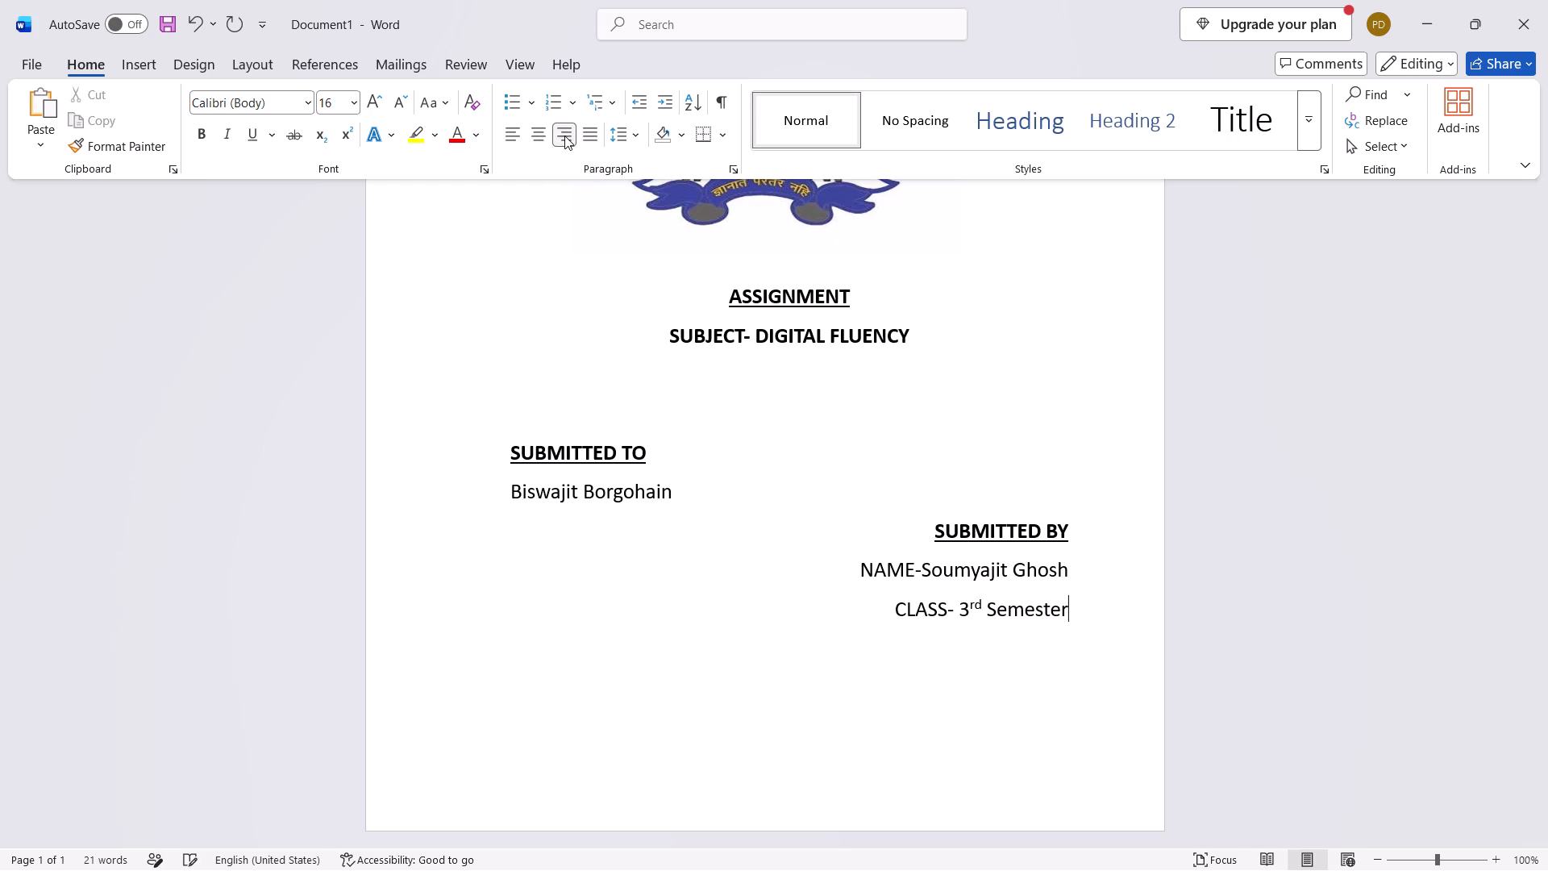
Centre the CLASS line and pad it with leading spaces until its start lines up with the NAME line above.
left_click(889, 607)
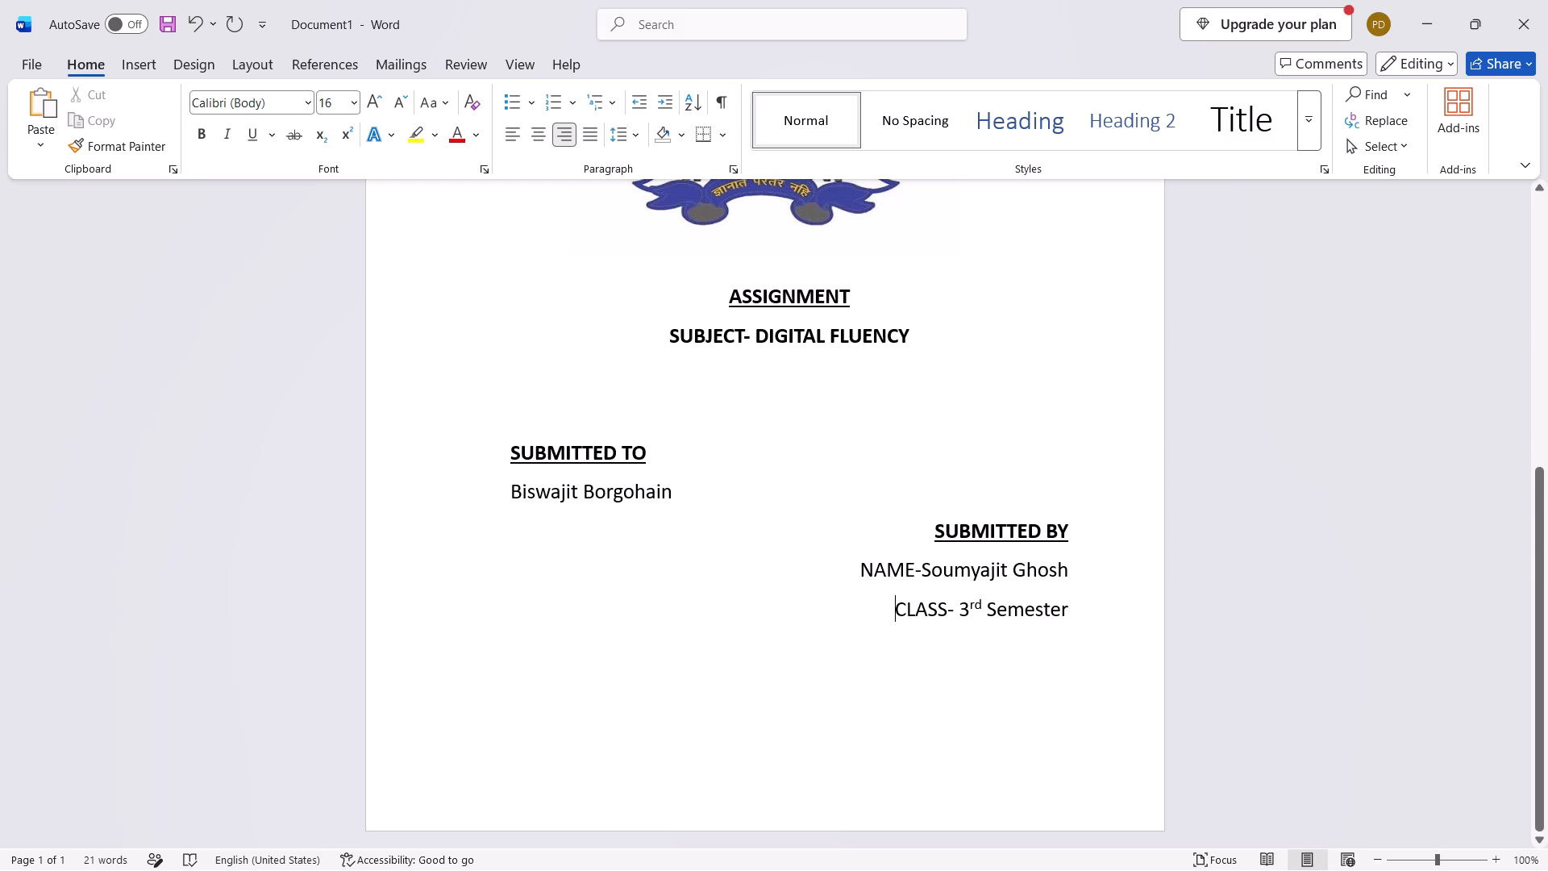
key("BackSpace")
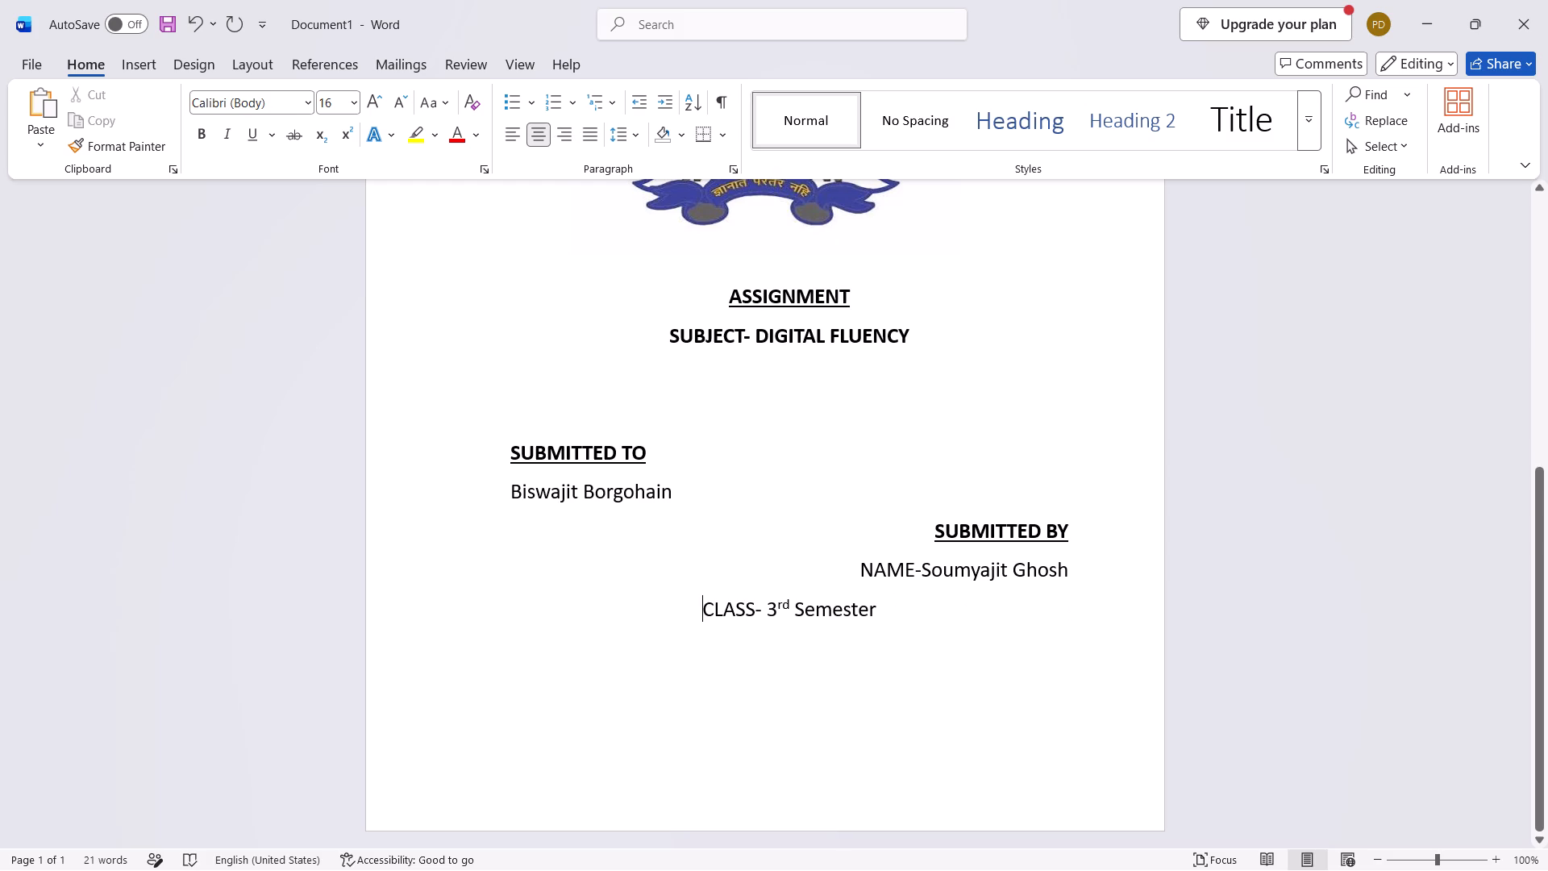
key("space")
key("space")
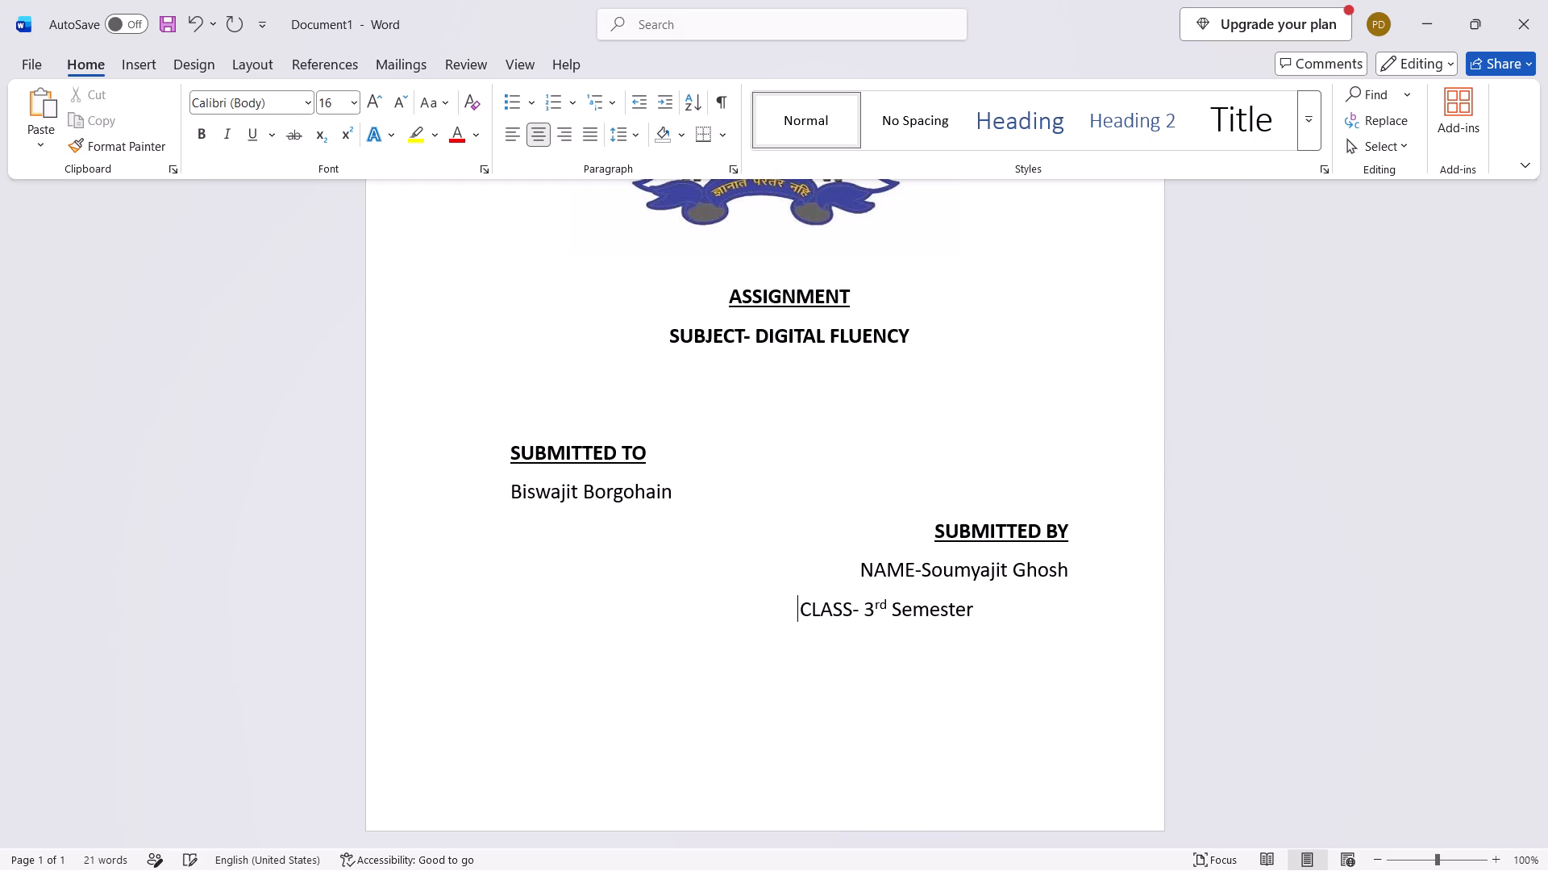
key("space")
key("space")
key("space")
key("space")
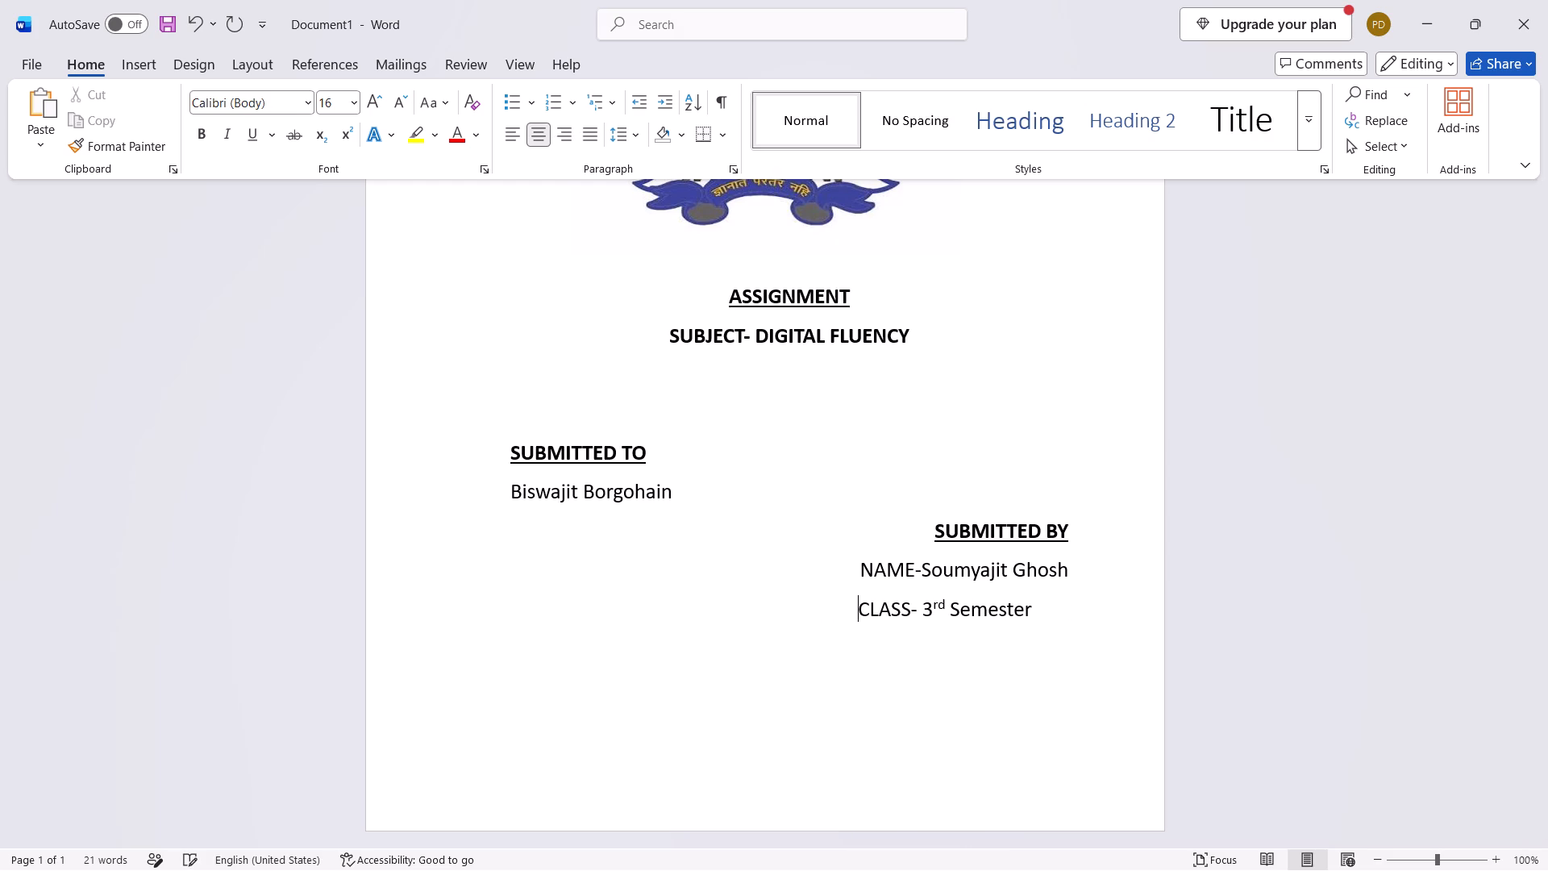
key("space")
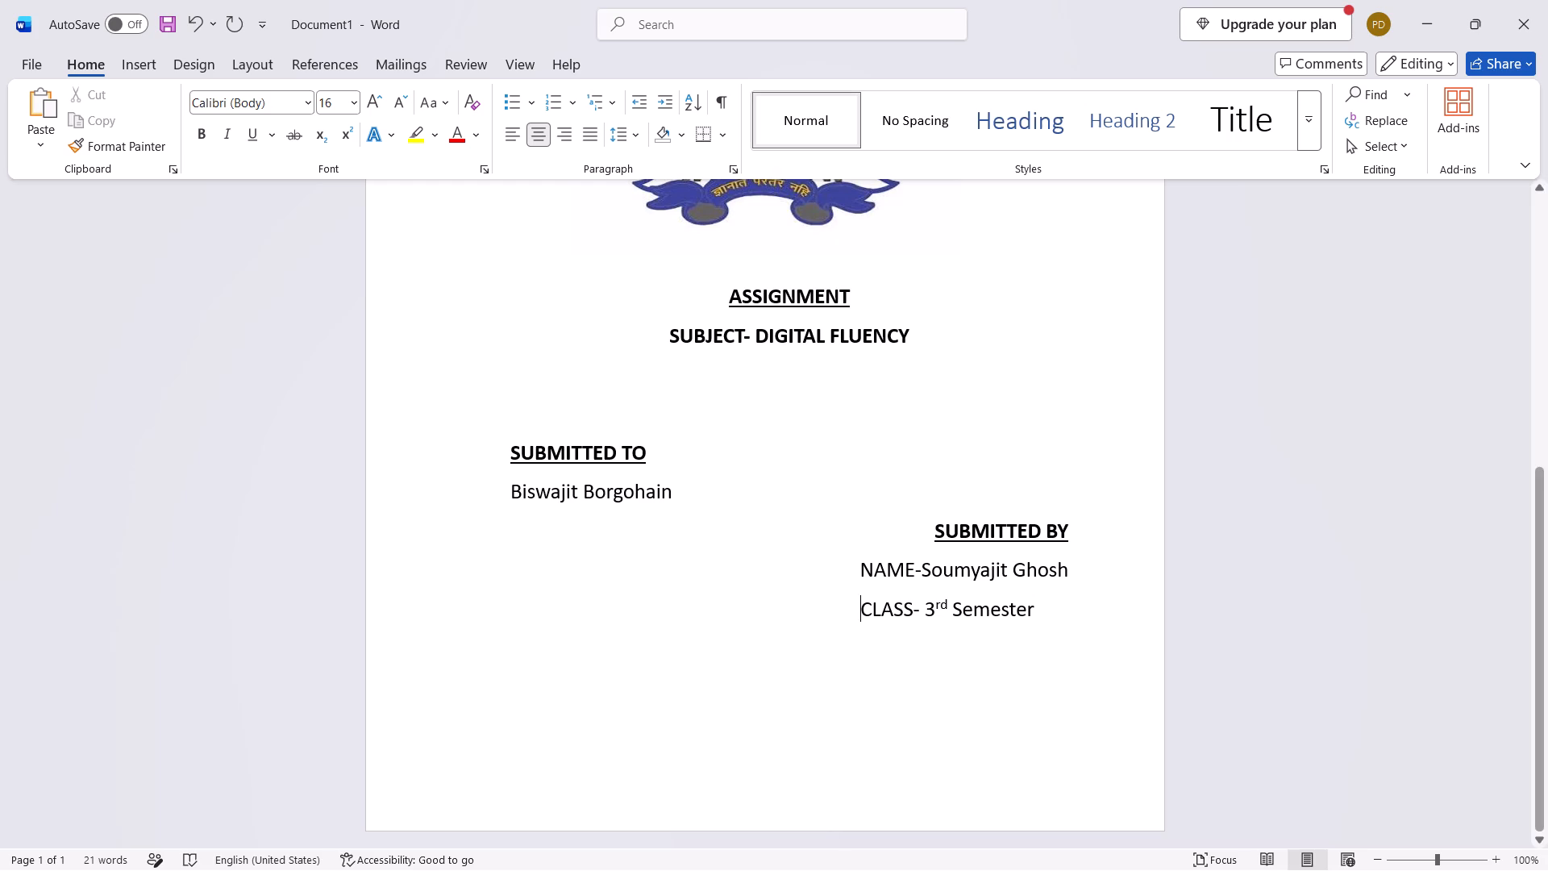
Add the line "SECTION- B" directly below the CLASS line in the SUBMITTED BY block.
left_click(1043, 607)
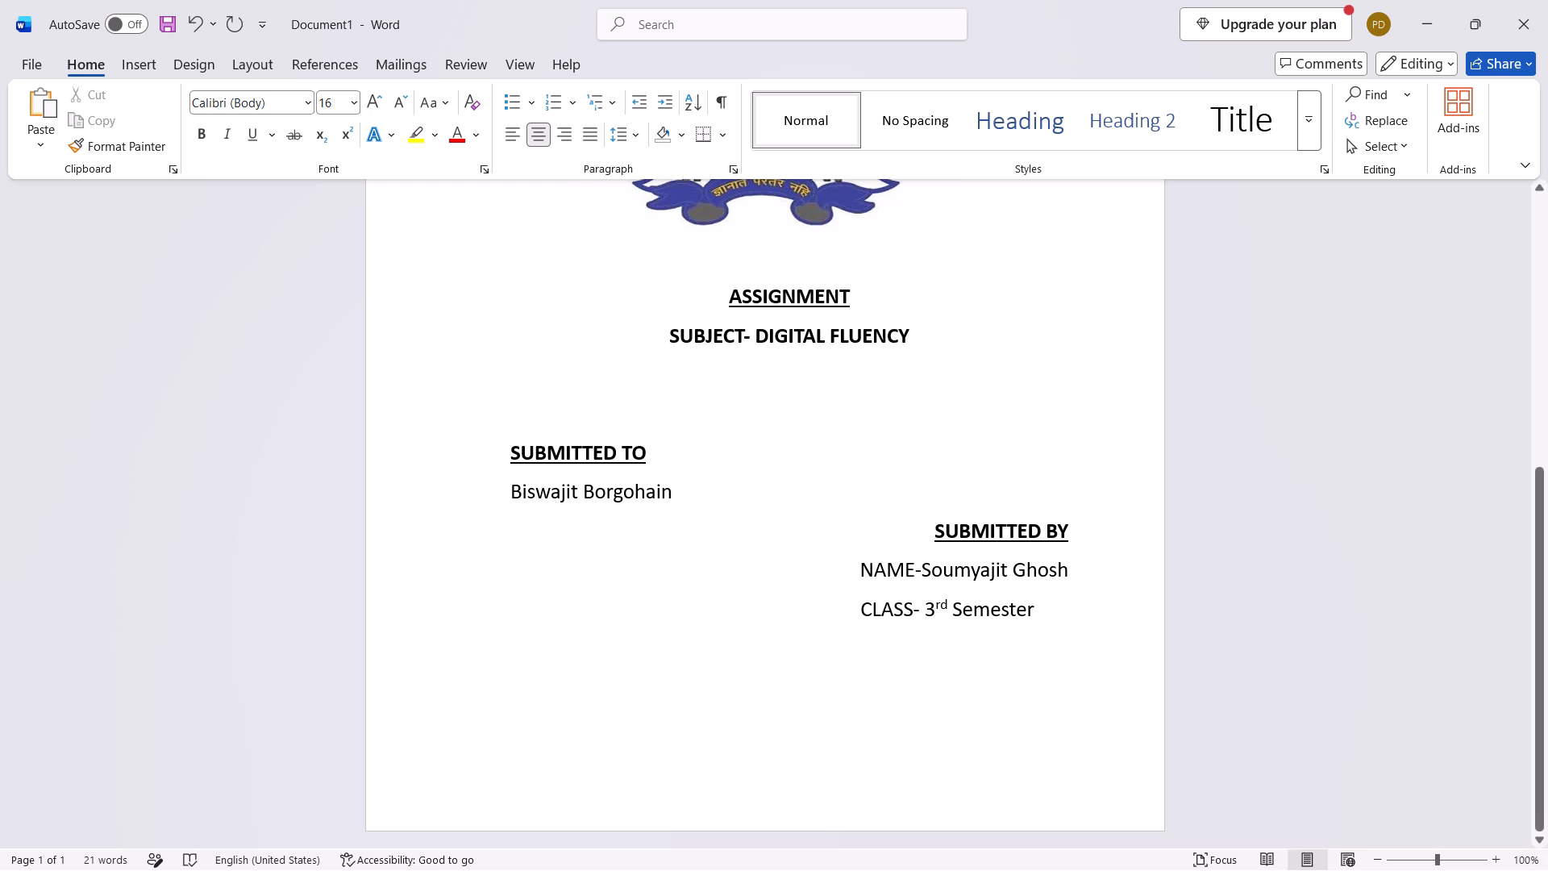
key("Return")
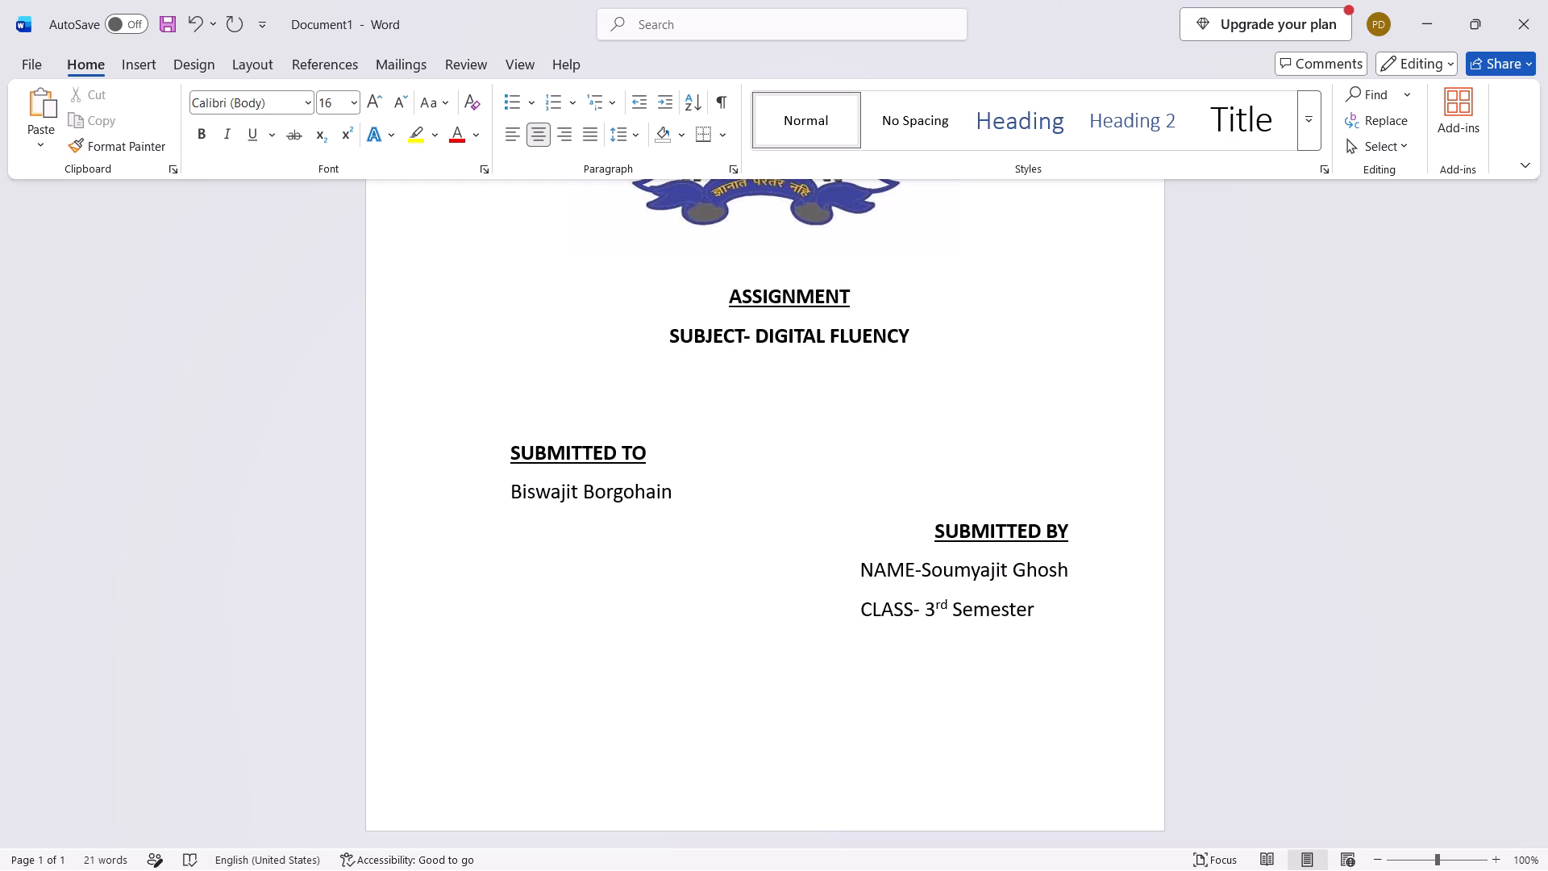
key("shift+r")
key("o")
key("BackSpace")
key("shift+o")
key("BackSpace")
key("BackSpace")
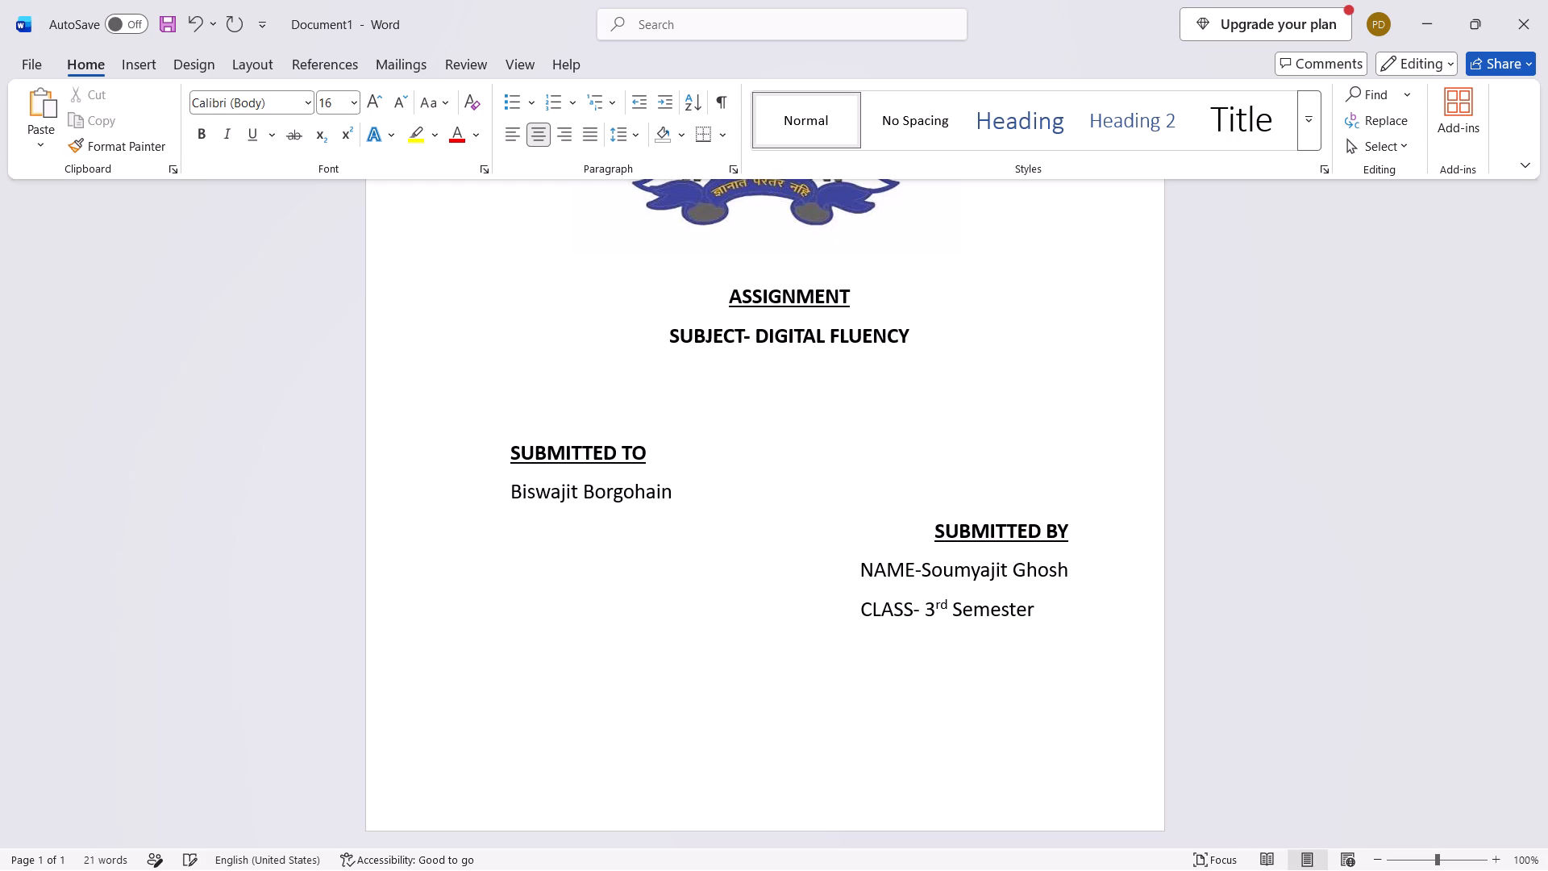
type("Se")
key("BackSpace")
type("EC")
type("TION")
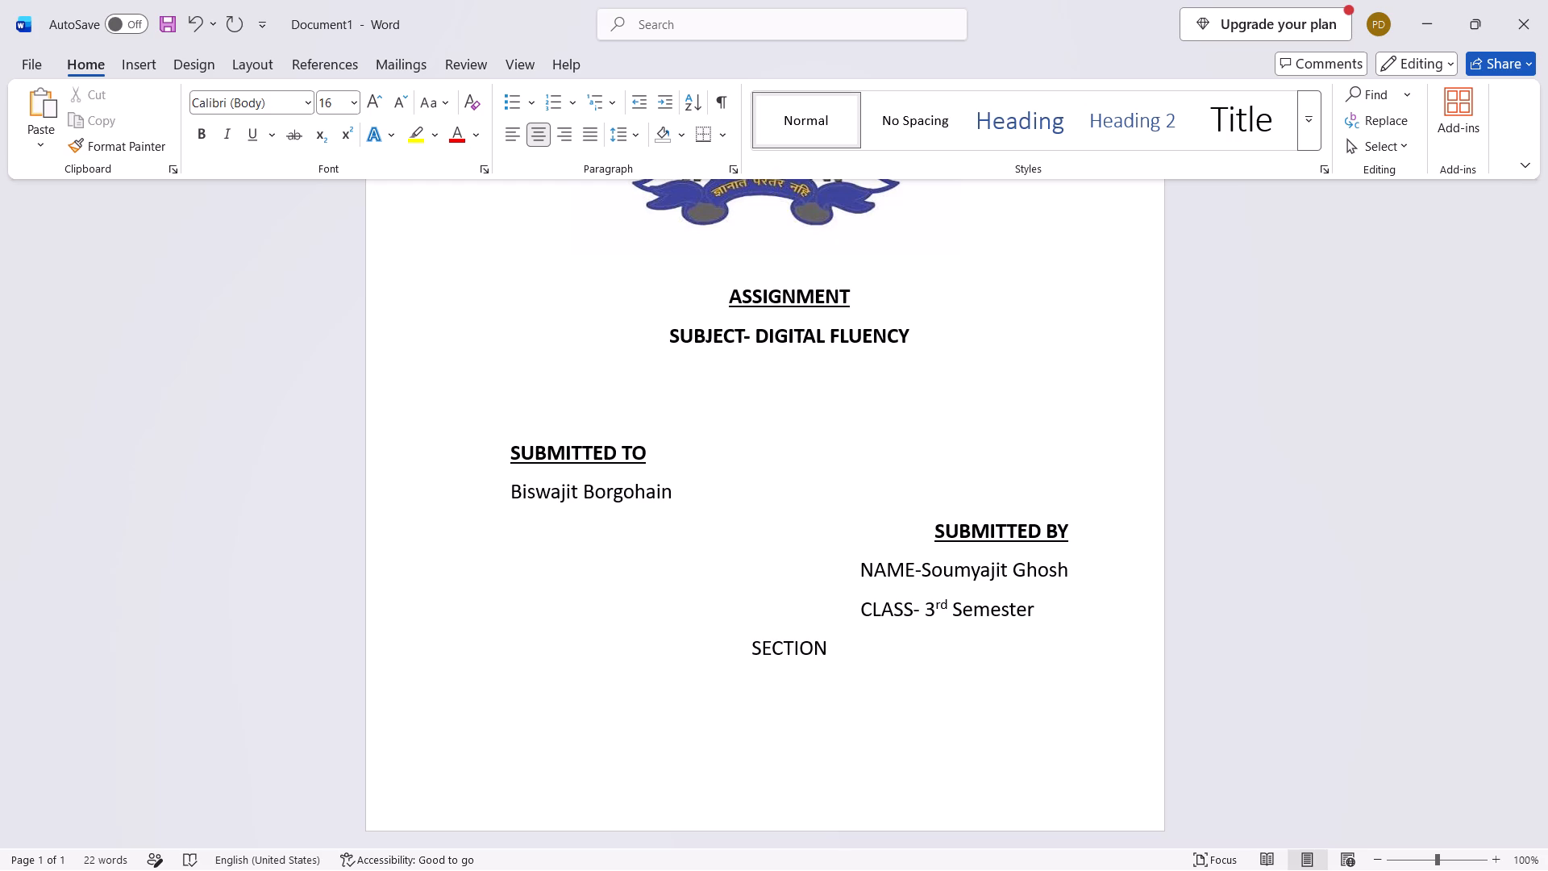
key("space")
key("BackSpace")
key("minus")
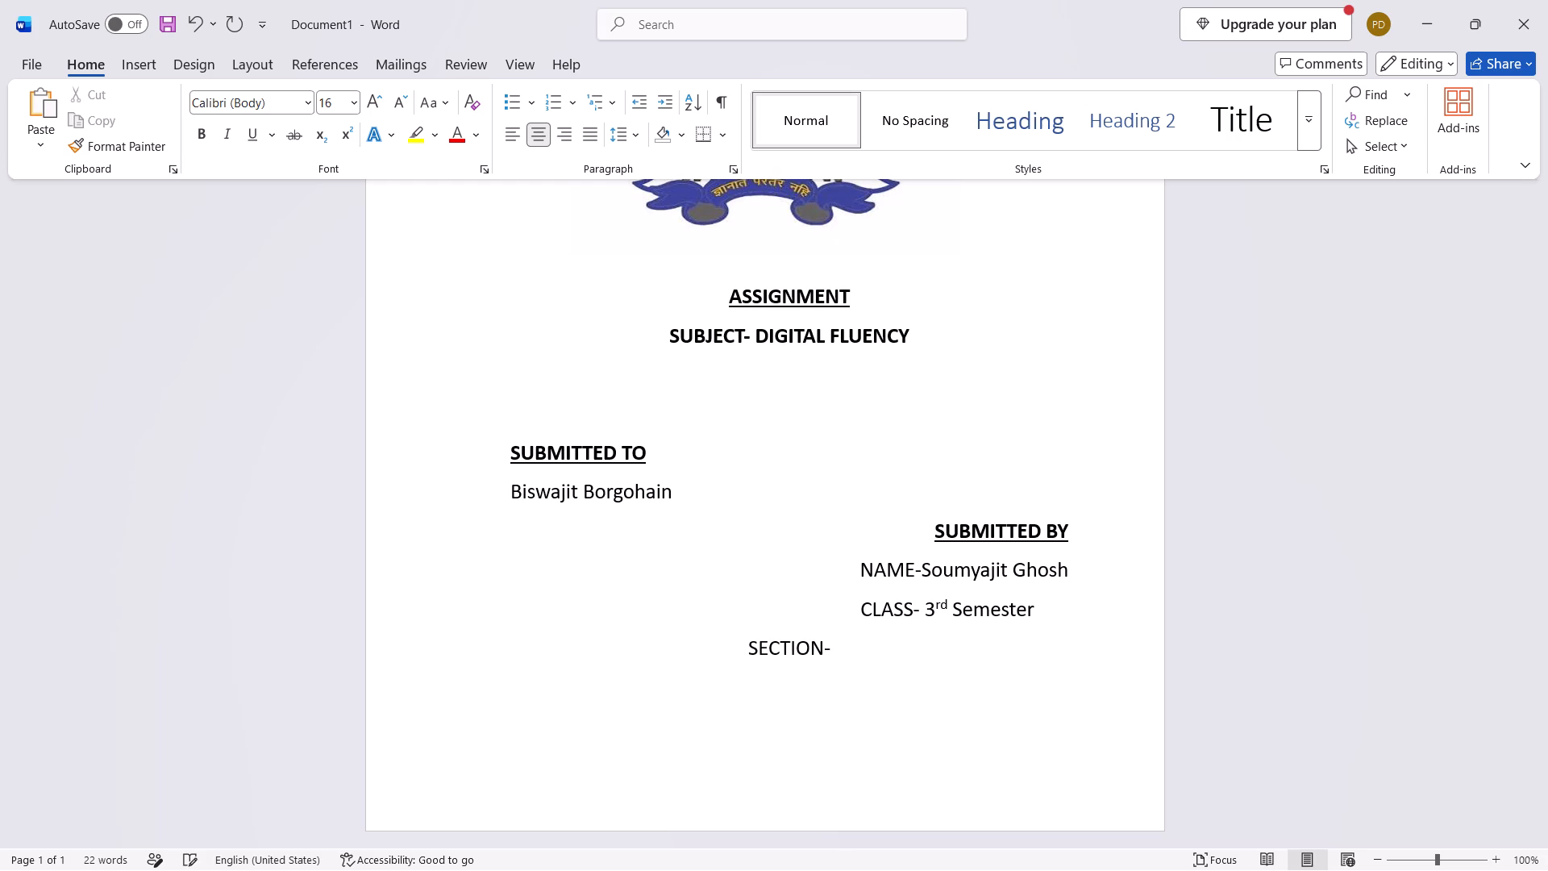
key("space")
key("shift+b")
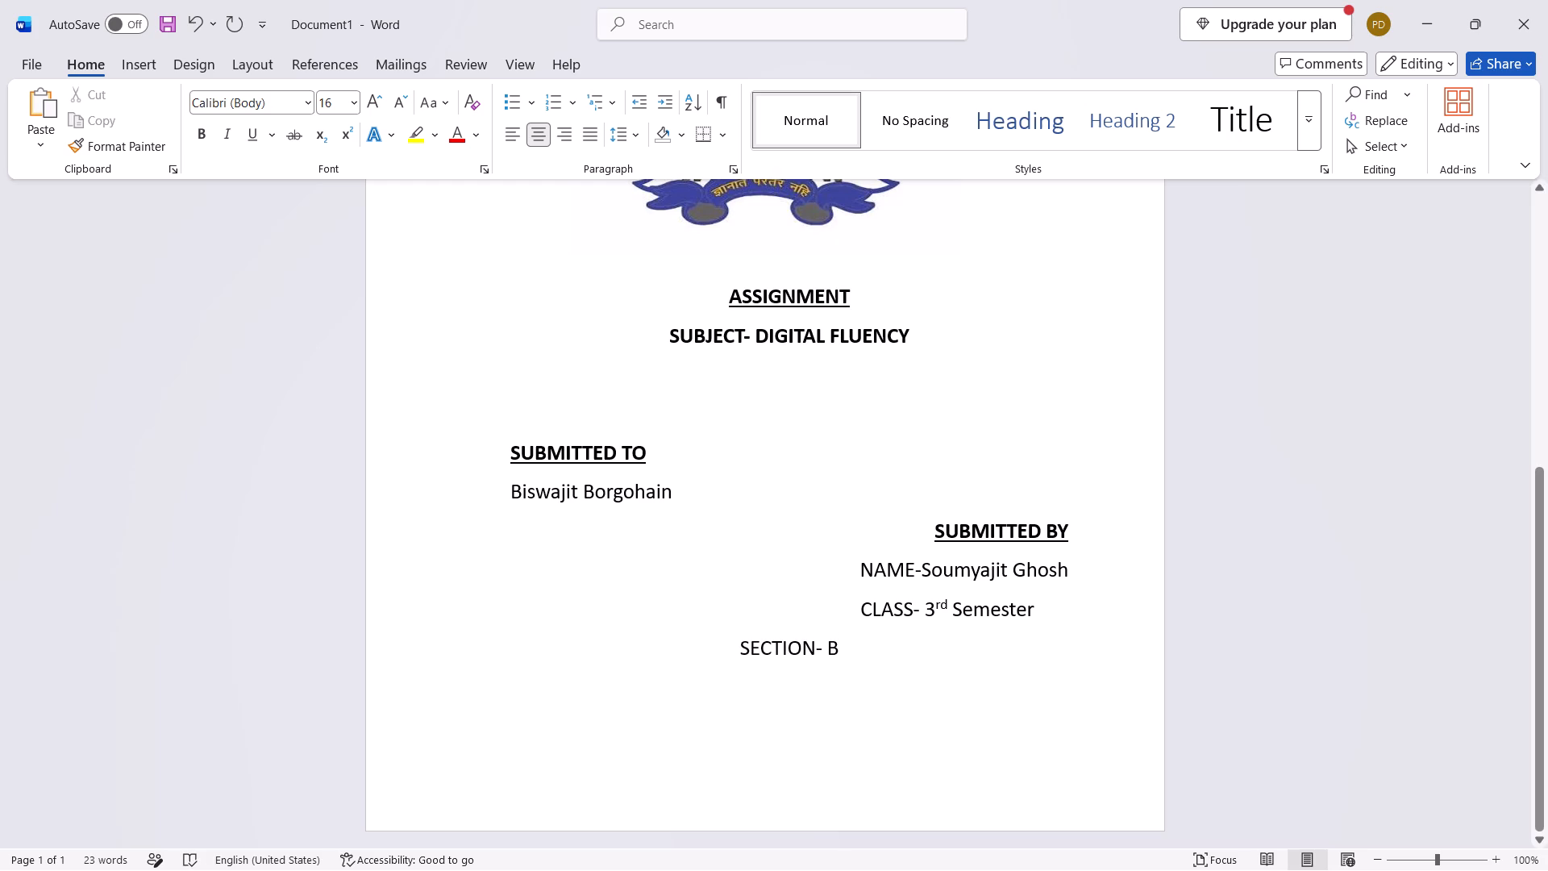
Pad the SECTION line with leading spaces until its start lines up with the CLASS line above.
left_click(741, 640)
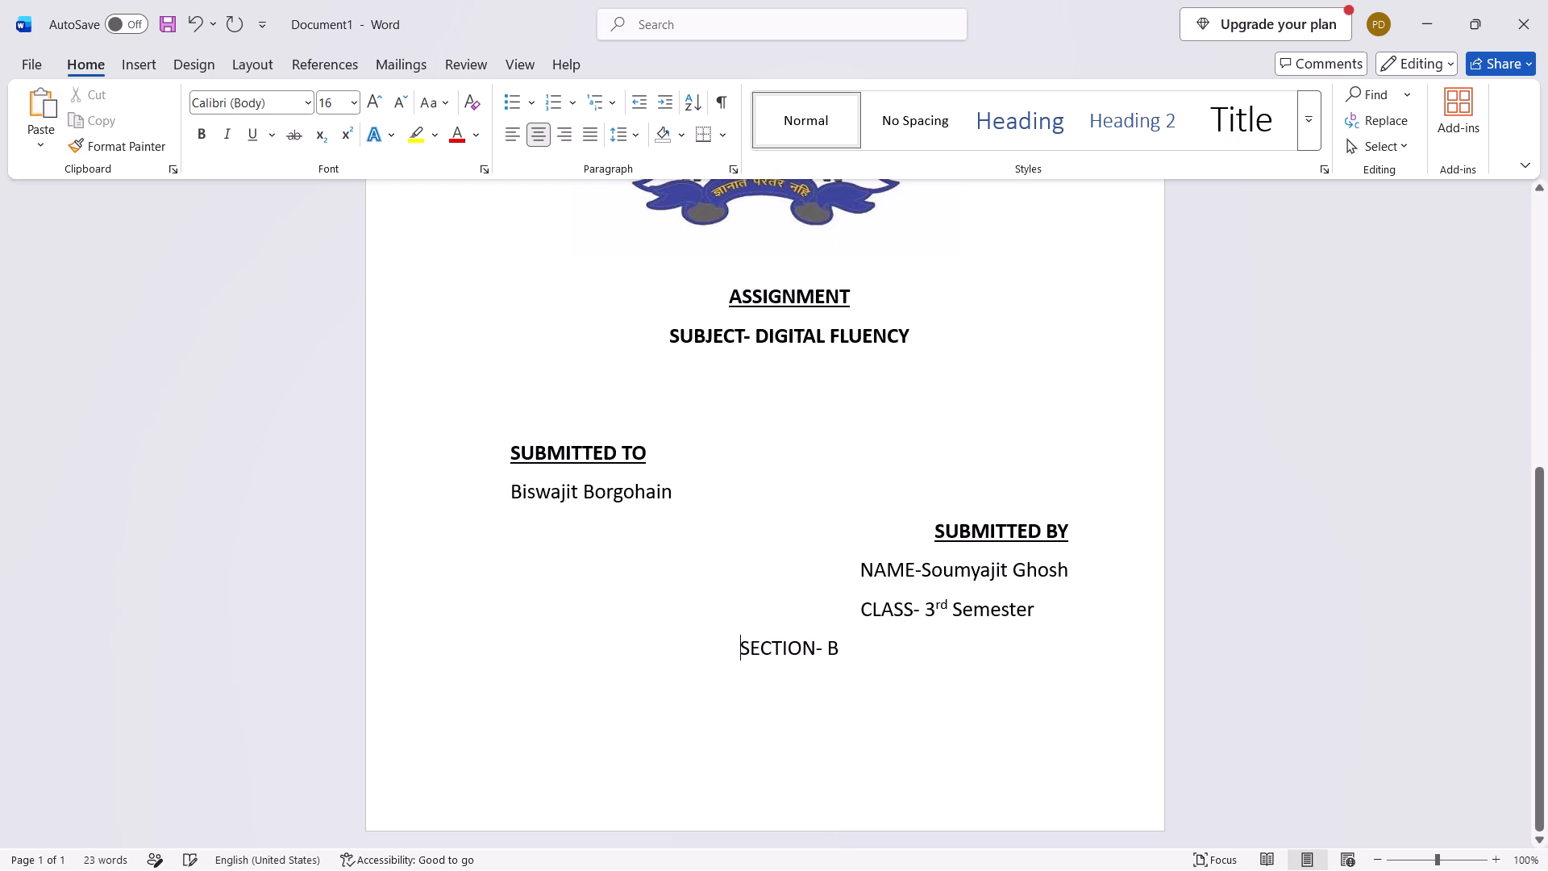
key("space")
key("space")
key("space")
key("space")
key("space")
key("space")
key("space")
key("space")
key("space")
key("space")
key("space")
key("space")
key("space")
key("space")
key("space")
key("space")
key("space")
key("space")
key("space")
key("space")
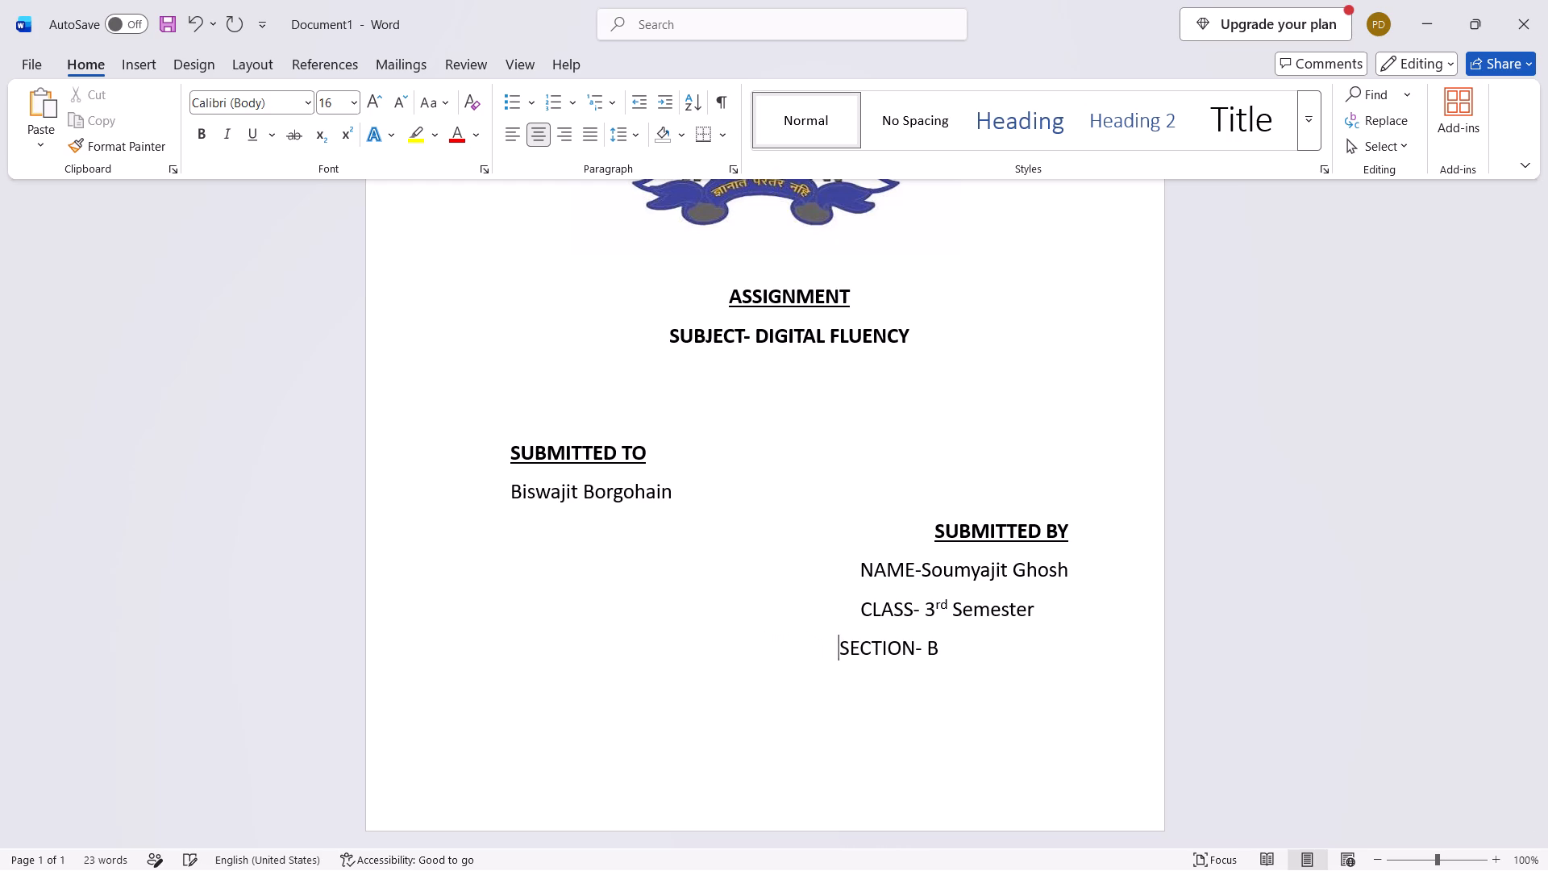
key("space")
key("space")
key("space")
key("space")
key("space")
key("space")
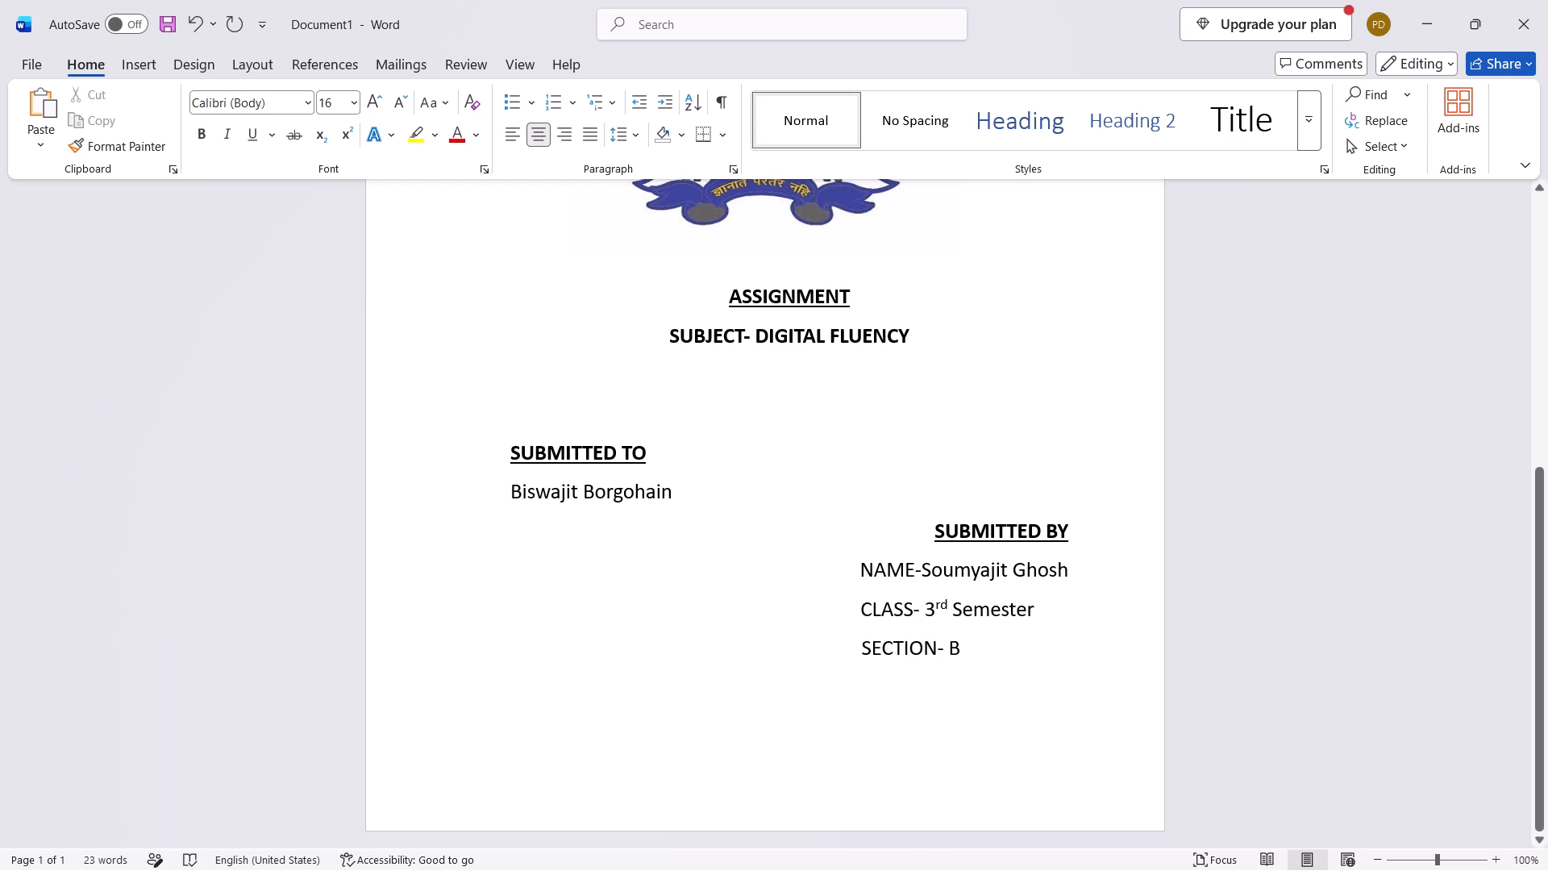
Add a line below the SECTION line reading "ROLL NO-" followed by the submitter's roll number.
left_click(957, 651)
key("Return")
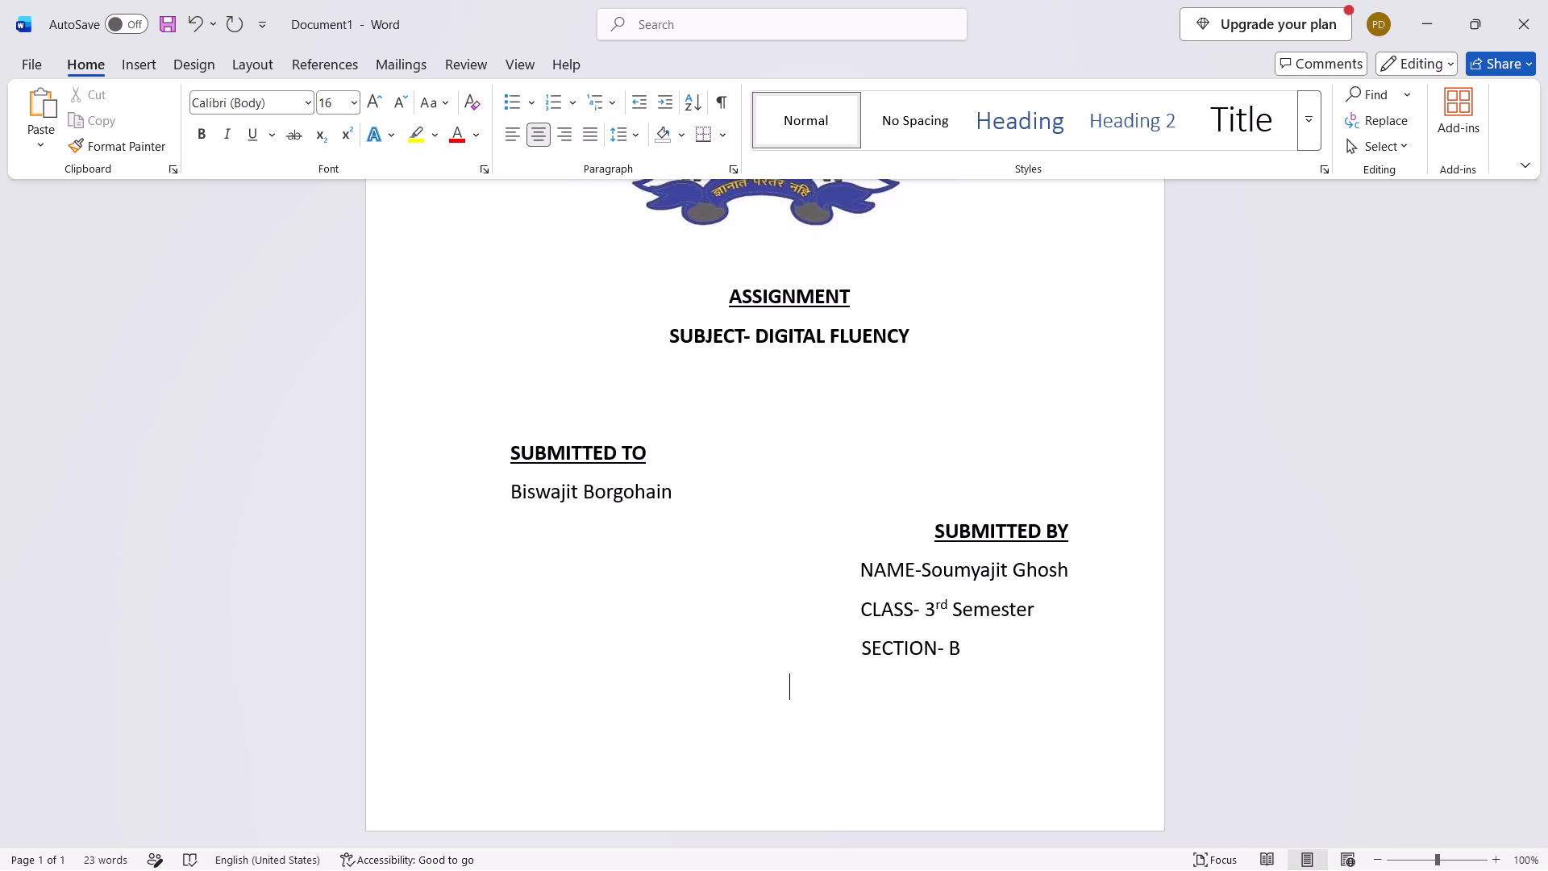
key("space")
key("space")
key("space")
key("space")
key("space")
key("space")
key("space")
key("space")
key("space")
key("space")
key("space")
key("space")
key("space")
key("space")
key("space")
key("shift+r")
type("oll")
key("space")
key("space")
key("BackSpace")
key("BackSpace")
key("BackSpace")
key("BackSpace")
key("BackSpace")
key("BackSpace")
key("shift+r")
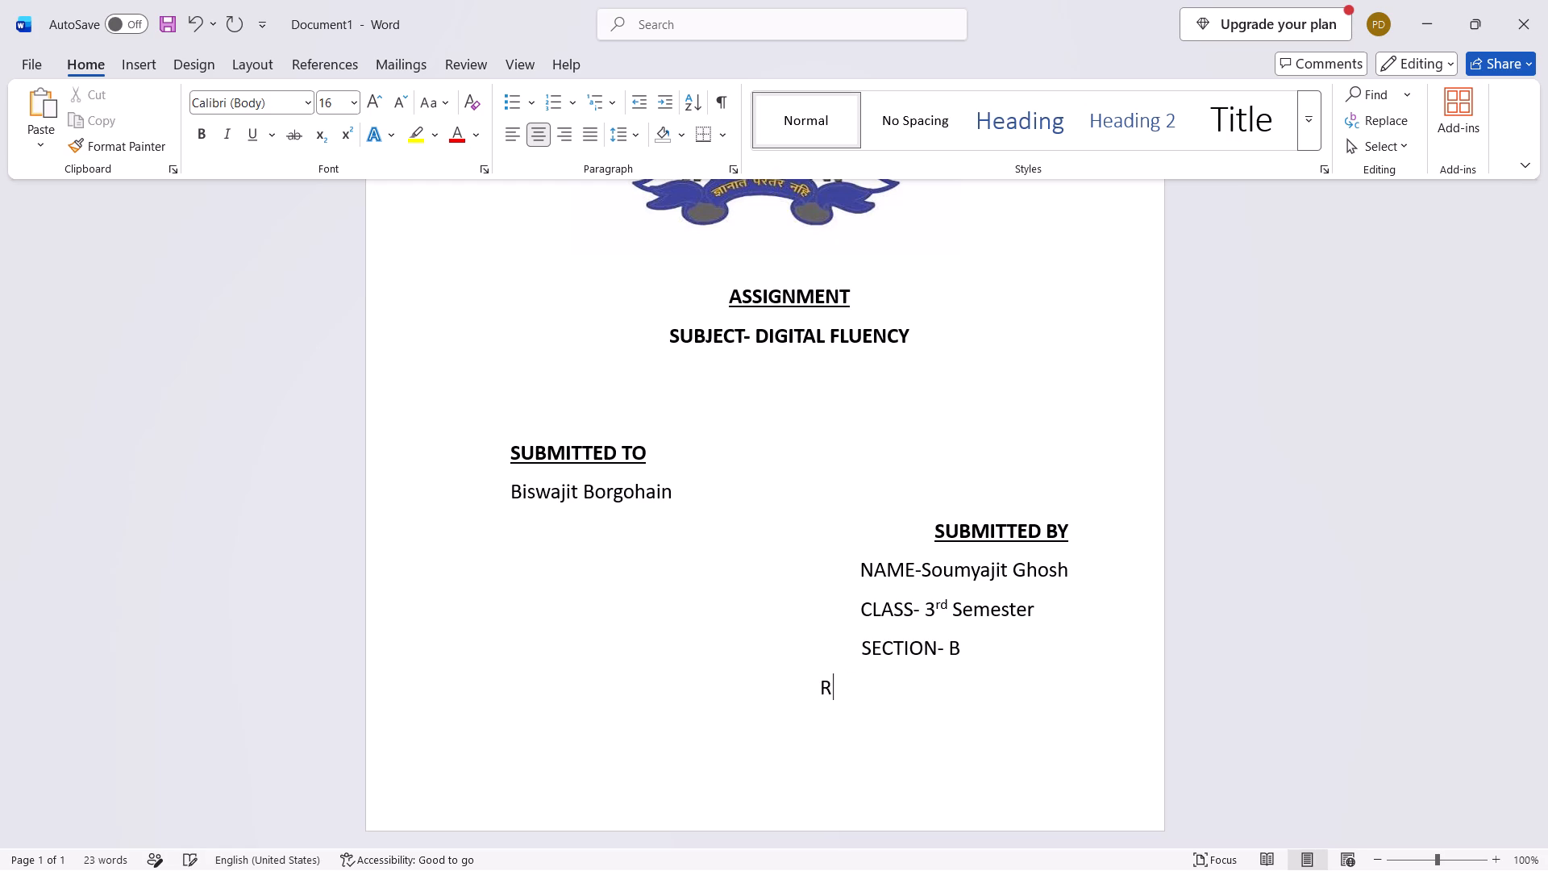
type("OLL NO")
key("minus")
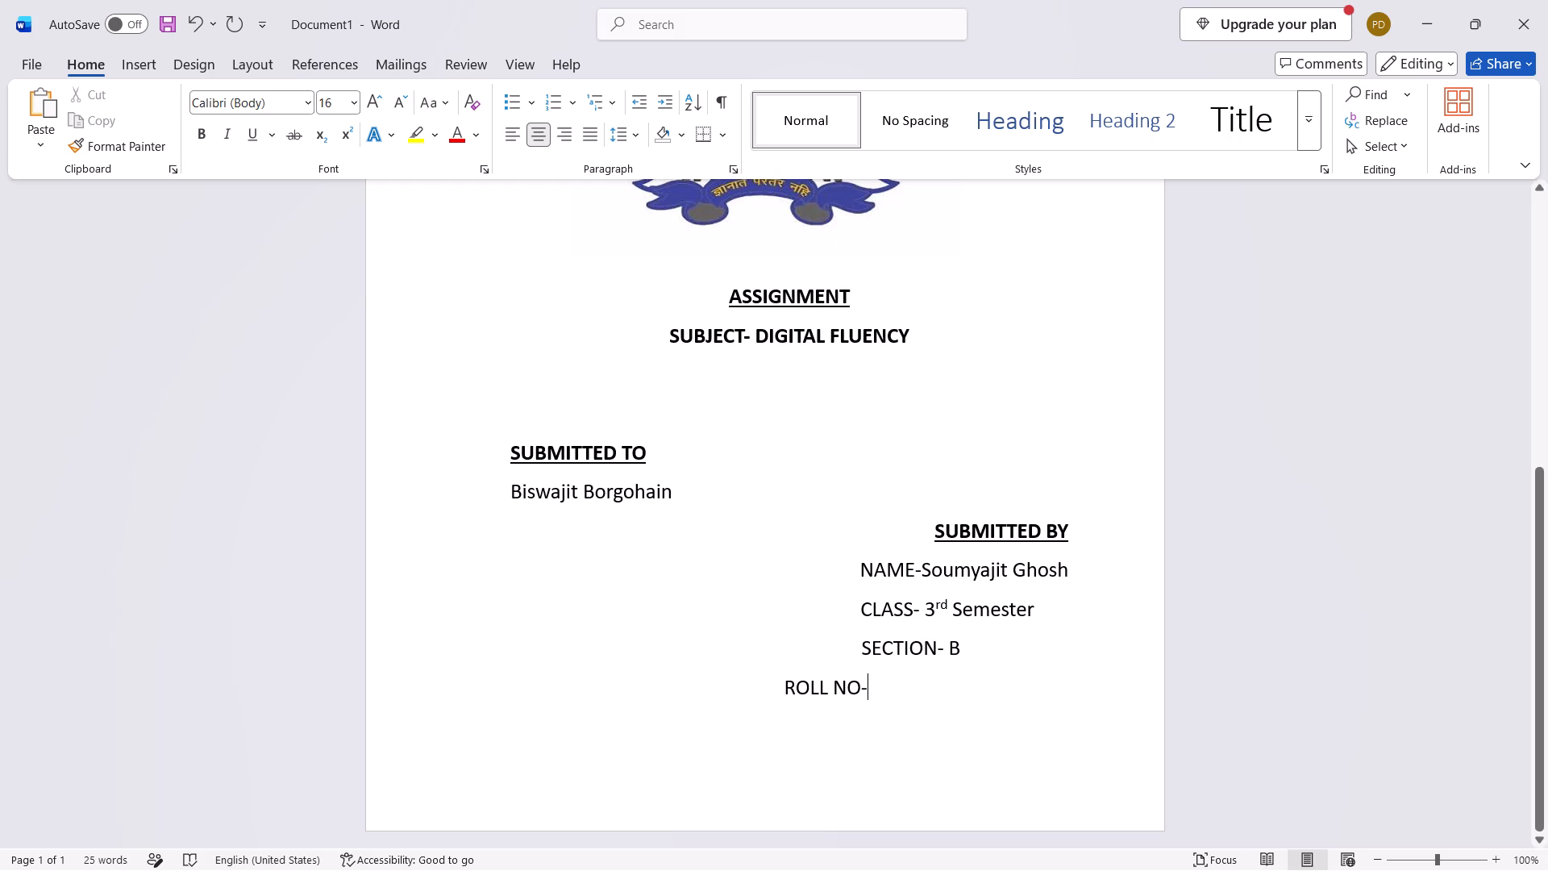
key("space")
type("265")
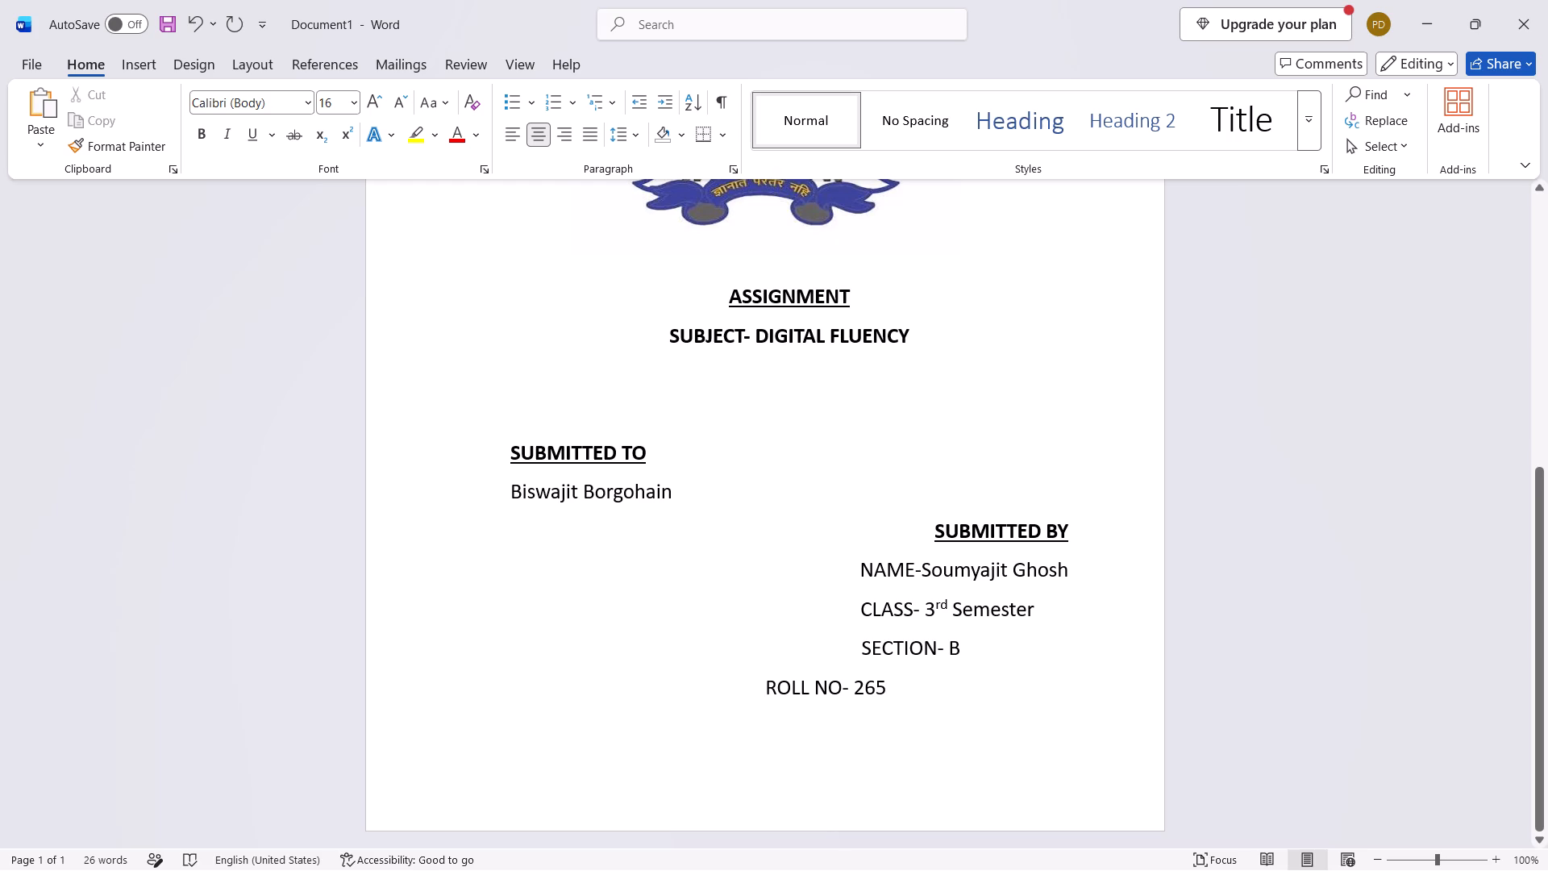
Pad the ROLL NO line with more leading spaces until its start roughly lines up with the SECTION line.
left_click(774, 682)
left_click(762, 684)
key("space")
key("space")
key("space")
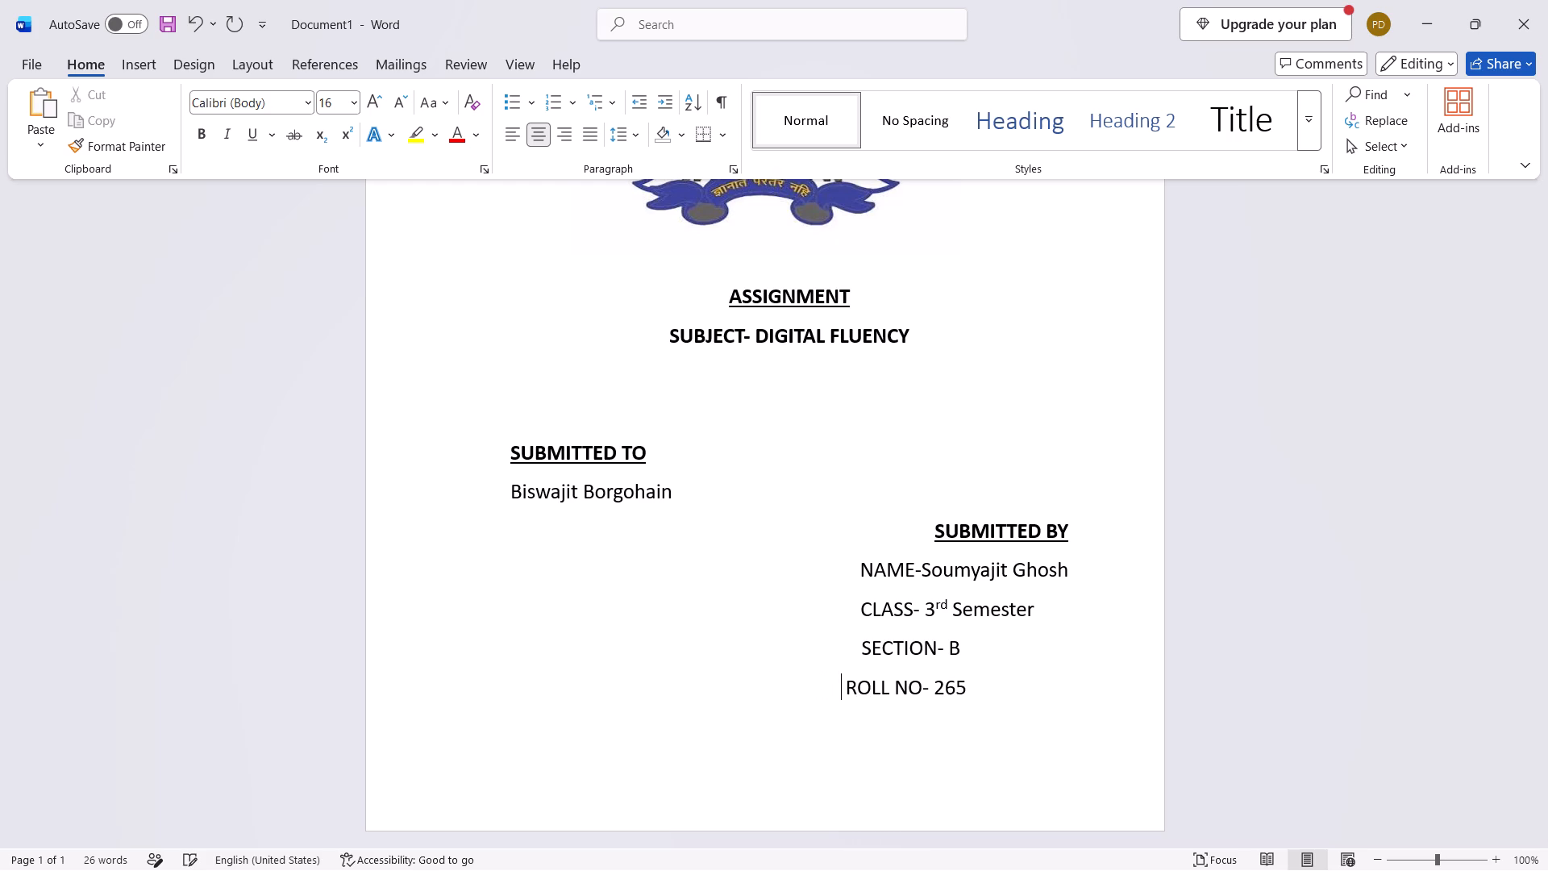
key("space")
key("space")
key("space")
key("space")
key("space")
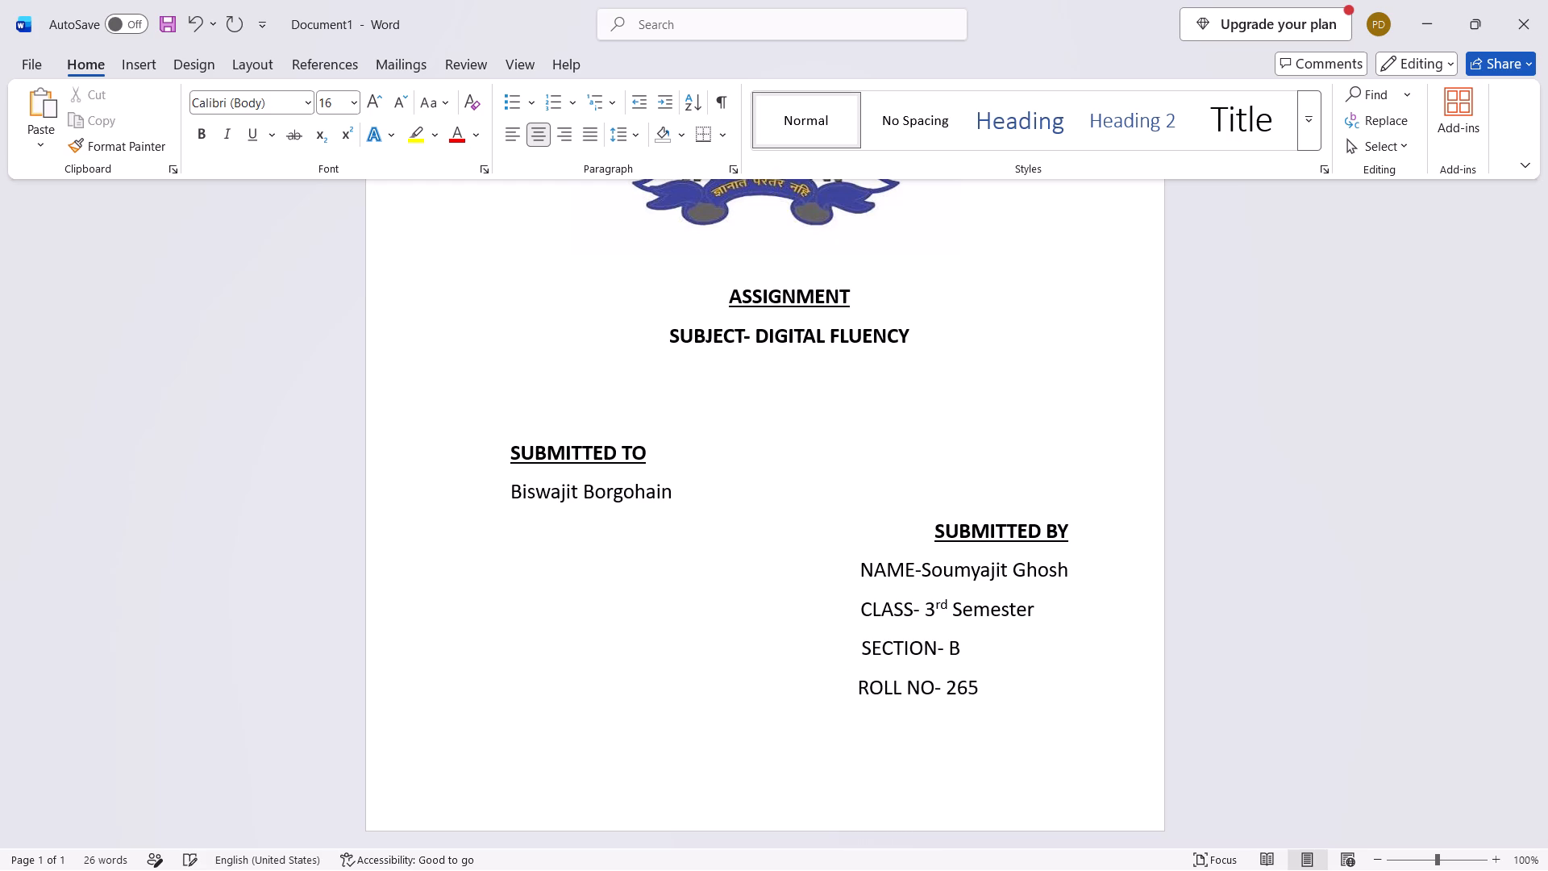
Start a new line below the ROLL NO line, then return to the ROLL NO line.
left_click(981, 689)
key("Return")
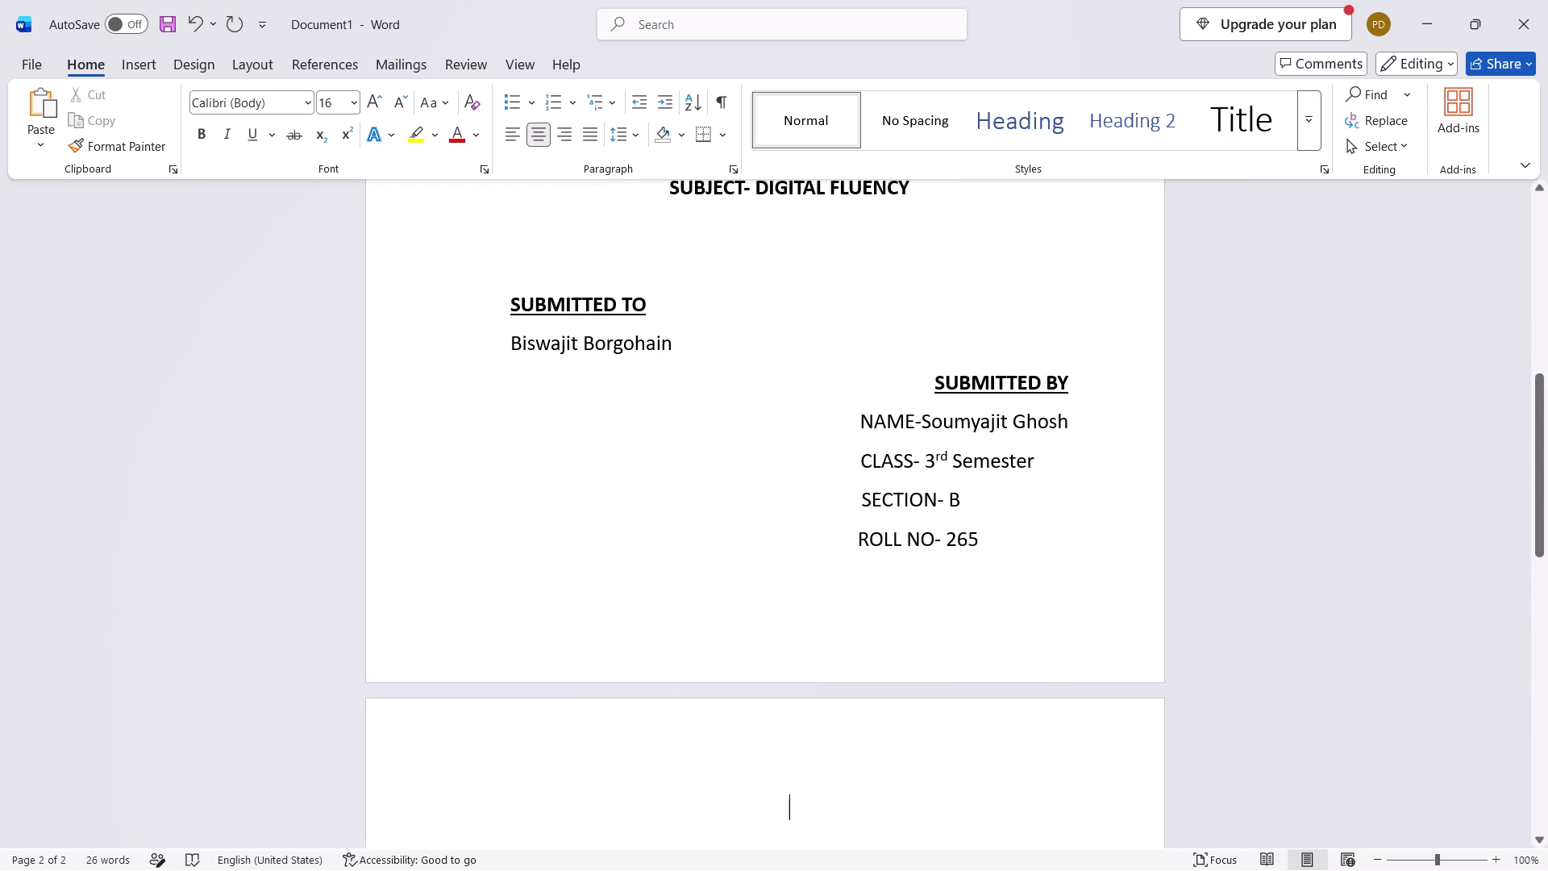
left_click(993, 548)
Append "SHIFT- Morning" after the section letter on the SECTION line, separated by three spaces.
left_click(971, 500)
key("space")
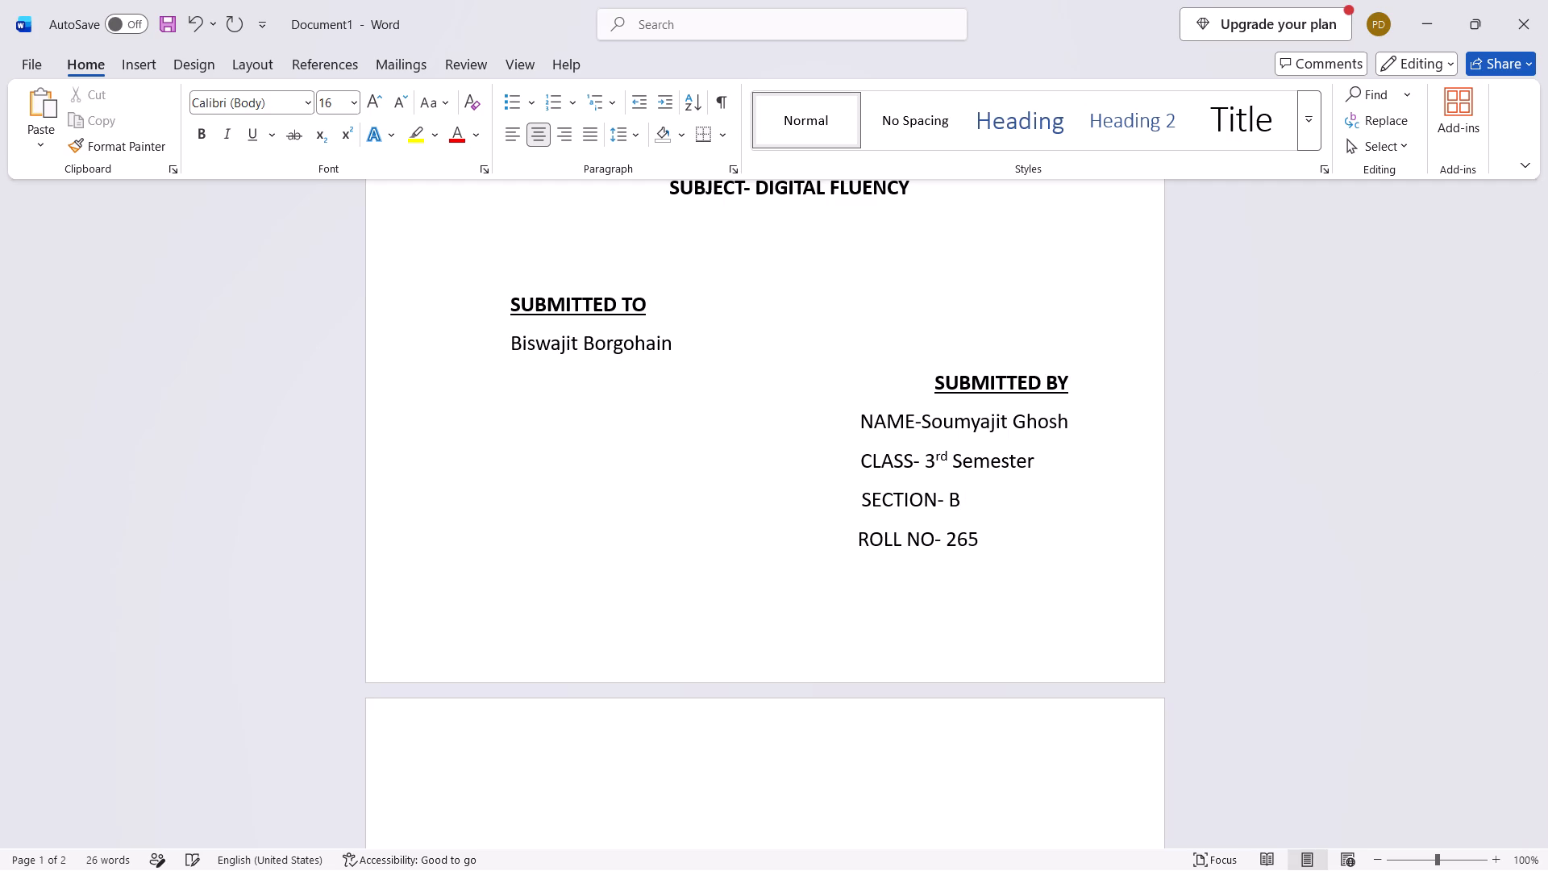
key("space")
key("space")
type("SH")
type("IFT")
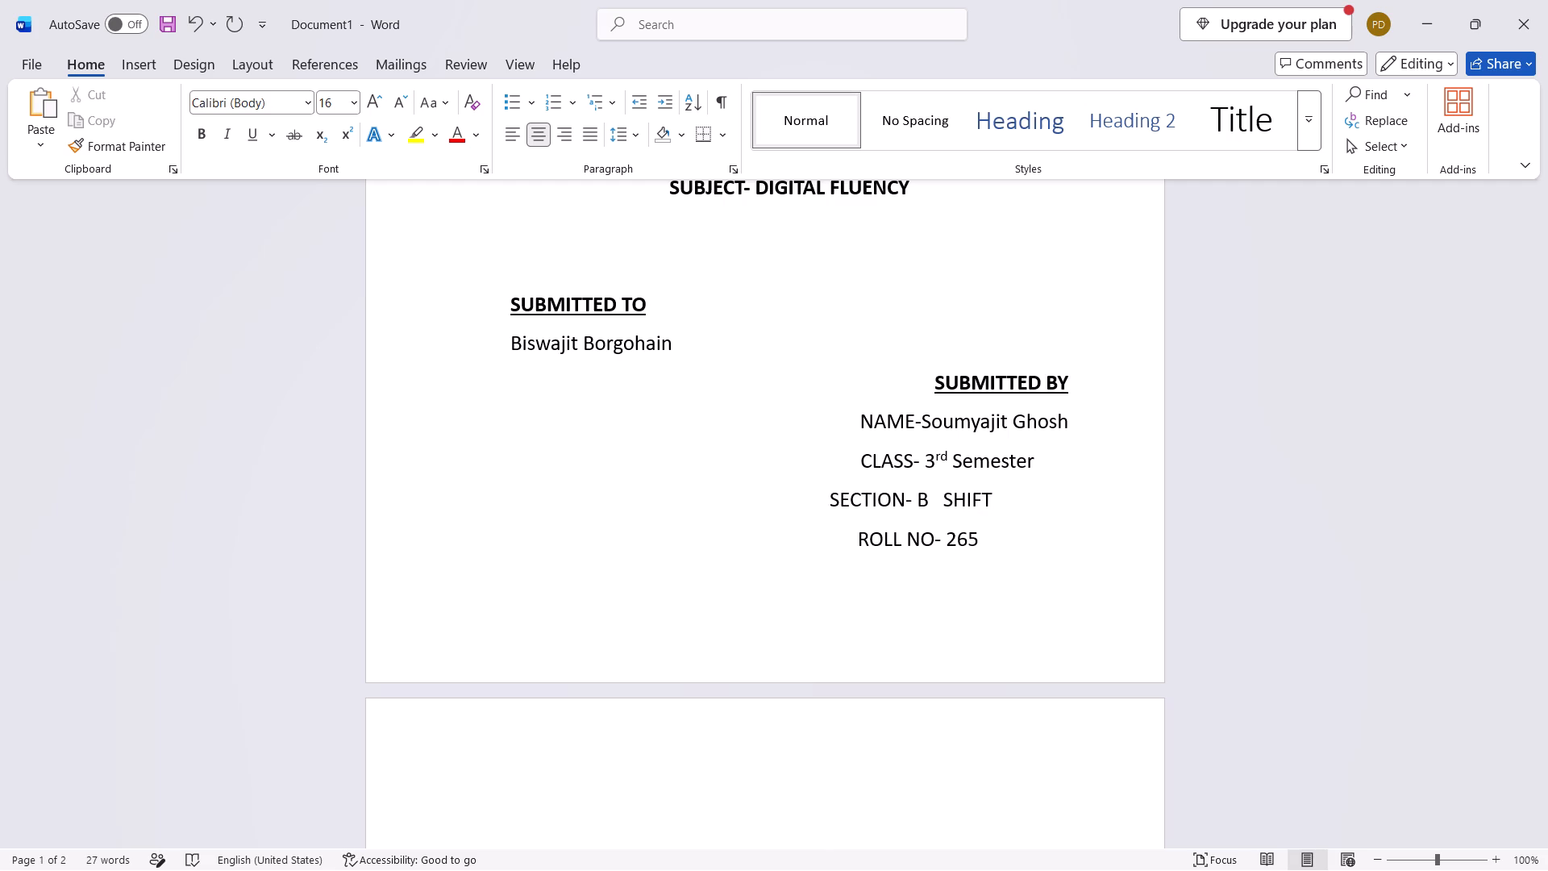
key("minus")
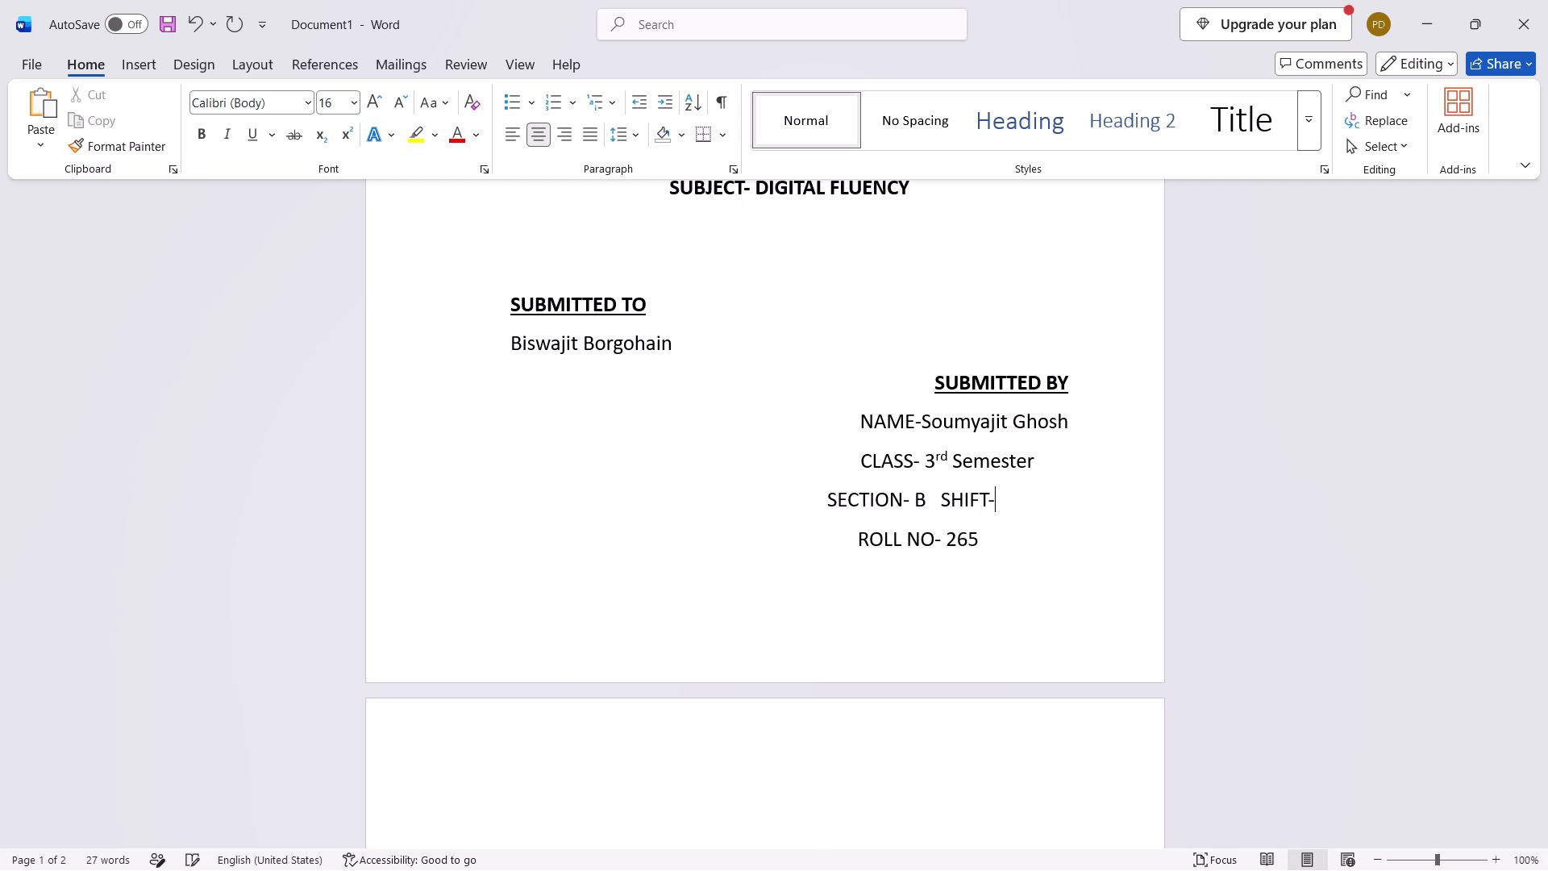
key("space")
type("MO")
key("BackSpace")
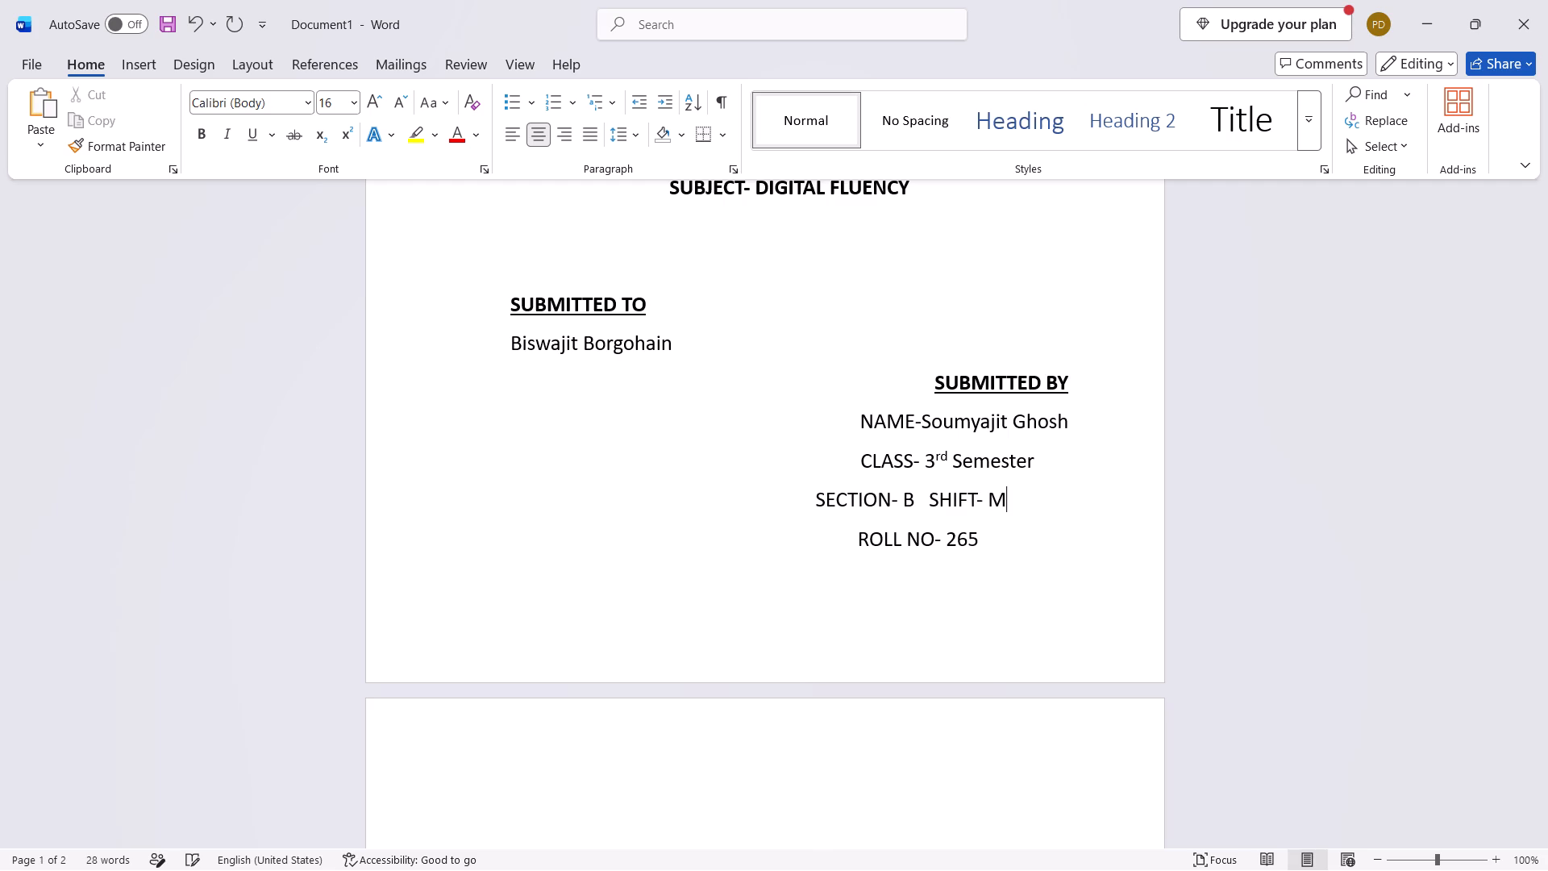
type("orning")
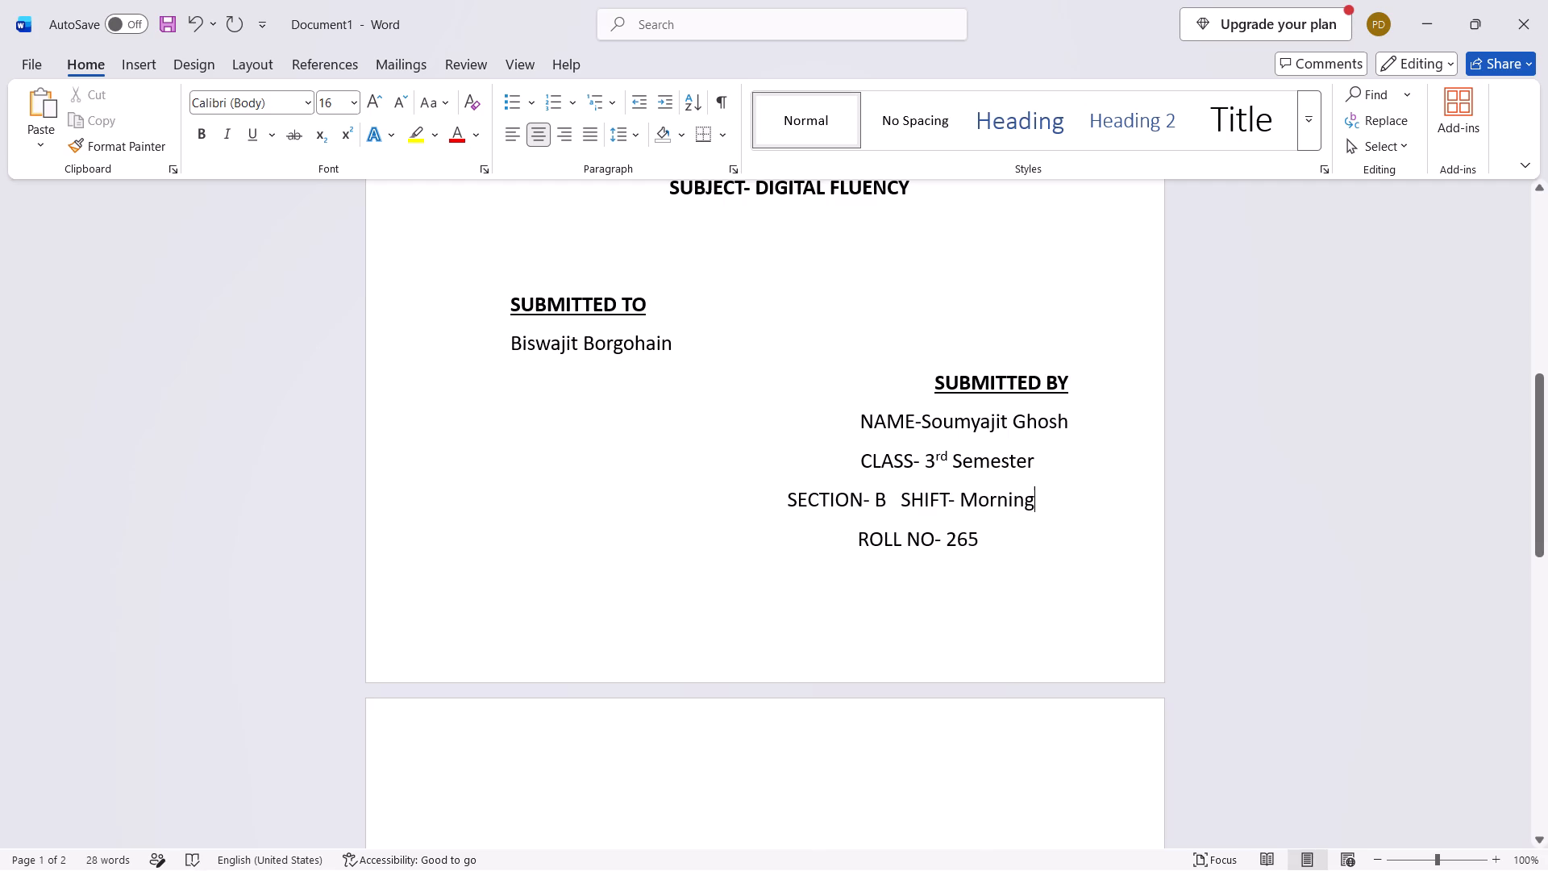
Switch the NAME line from right to centred alignment and indent it with 20 leading spaces.
left_click(860, 414)
key("BackSpace")
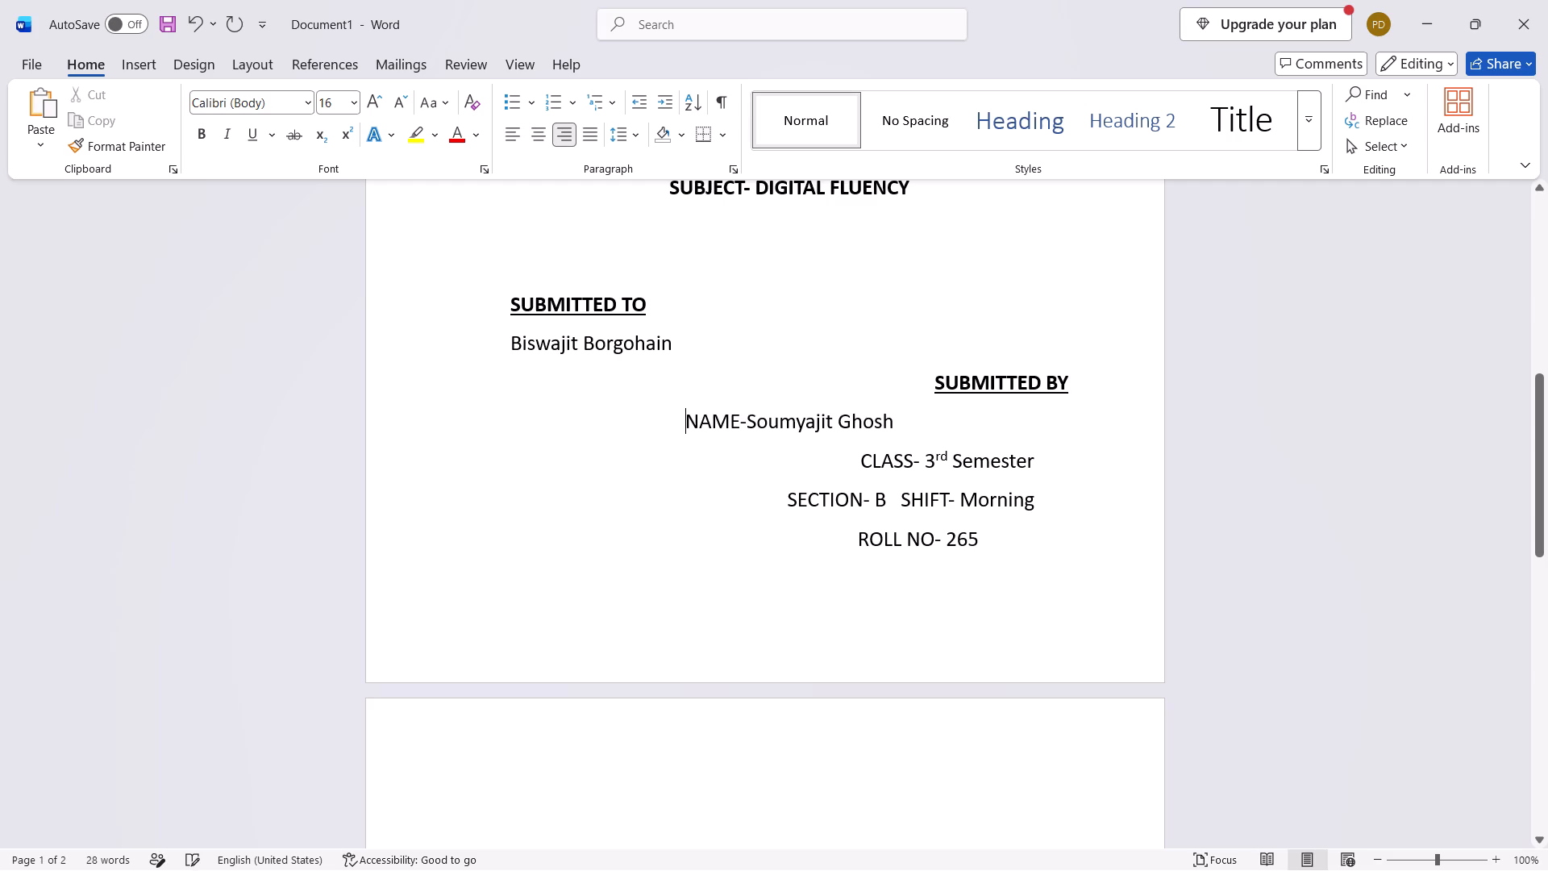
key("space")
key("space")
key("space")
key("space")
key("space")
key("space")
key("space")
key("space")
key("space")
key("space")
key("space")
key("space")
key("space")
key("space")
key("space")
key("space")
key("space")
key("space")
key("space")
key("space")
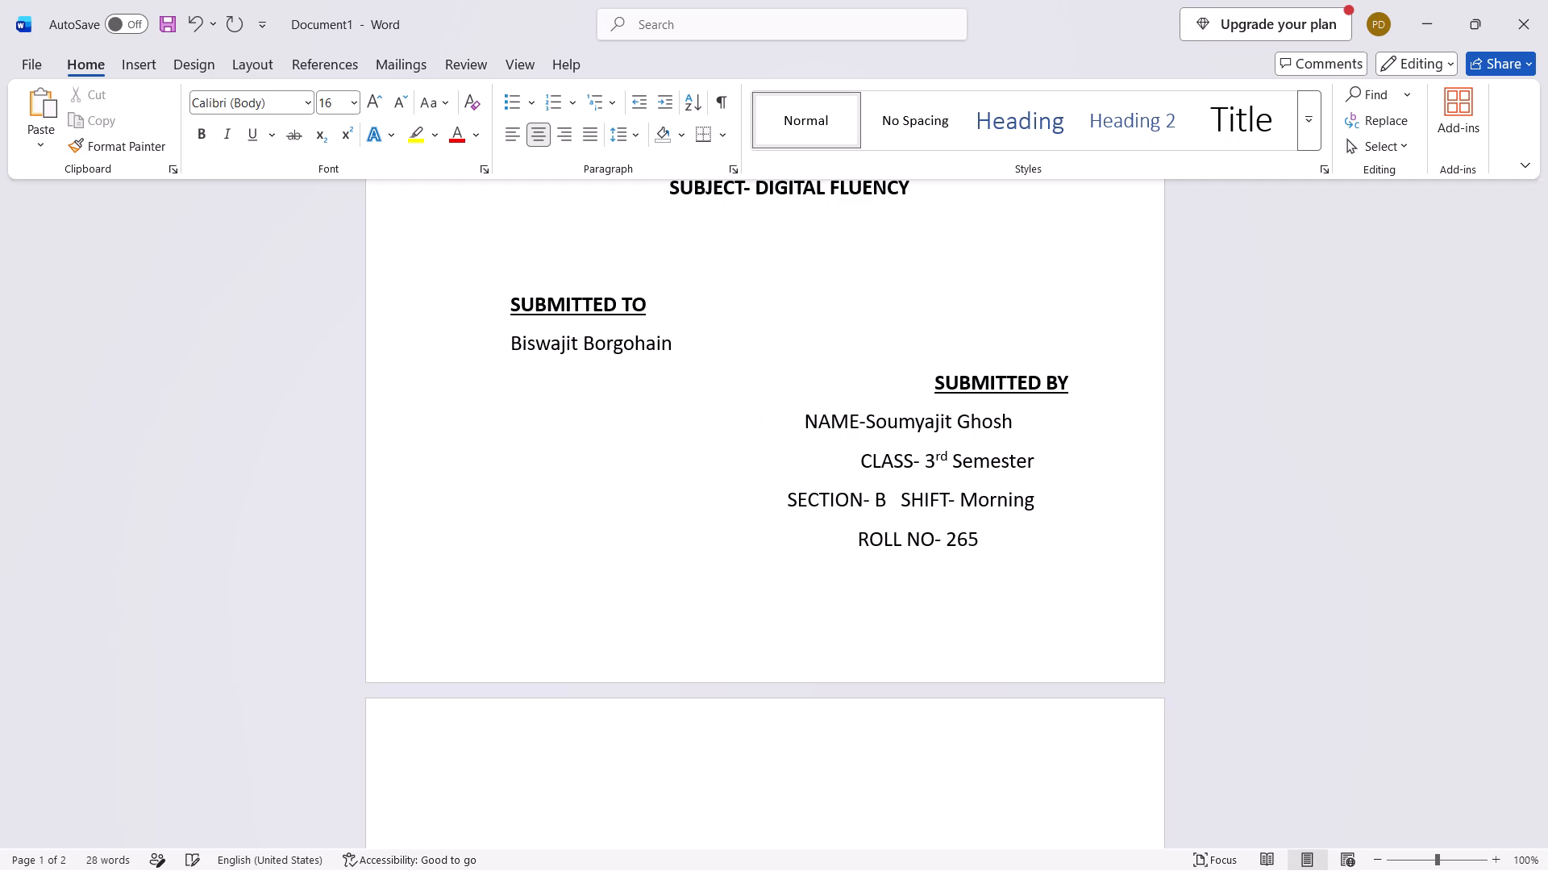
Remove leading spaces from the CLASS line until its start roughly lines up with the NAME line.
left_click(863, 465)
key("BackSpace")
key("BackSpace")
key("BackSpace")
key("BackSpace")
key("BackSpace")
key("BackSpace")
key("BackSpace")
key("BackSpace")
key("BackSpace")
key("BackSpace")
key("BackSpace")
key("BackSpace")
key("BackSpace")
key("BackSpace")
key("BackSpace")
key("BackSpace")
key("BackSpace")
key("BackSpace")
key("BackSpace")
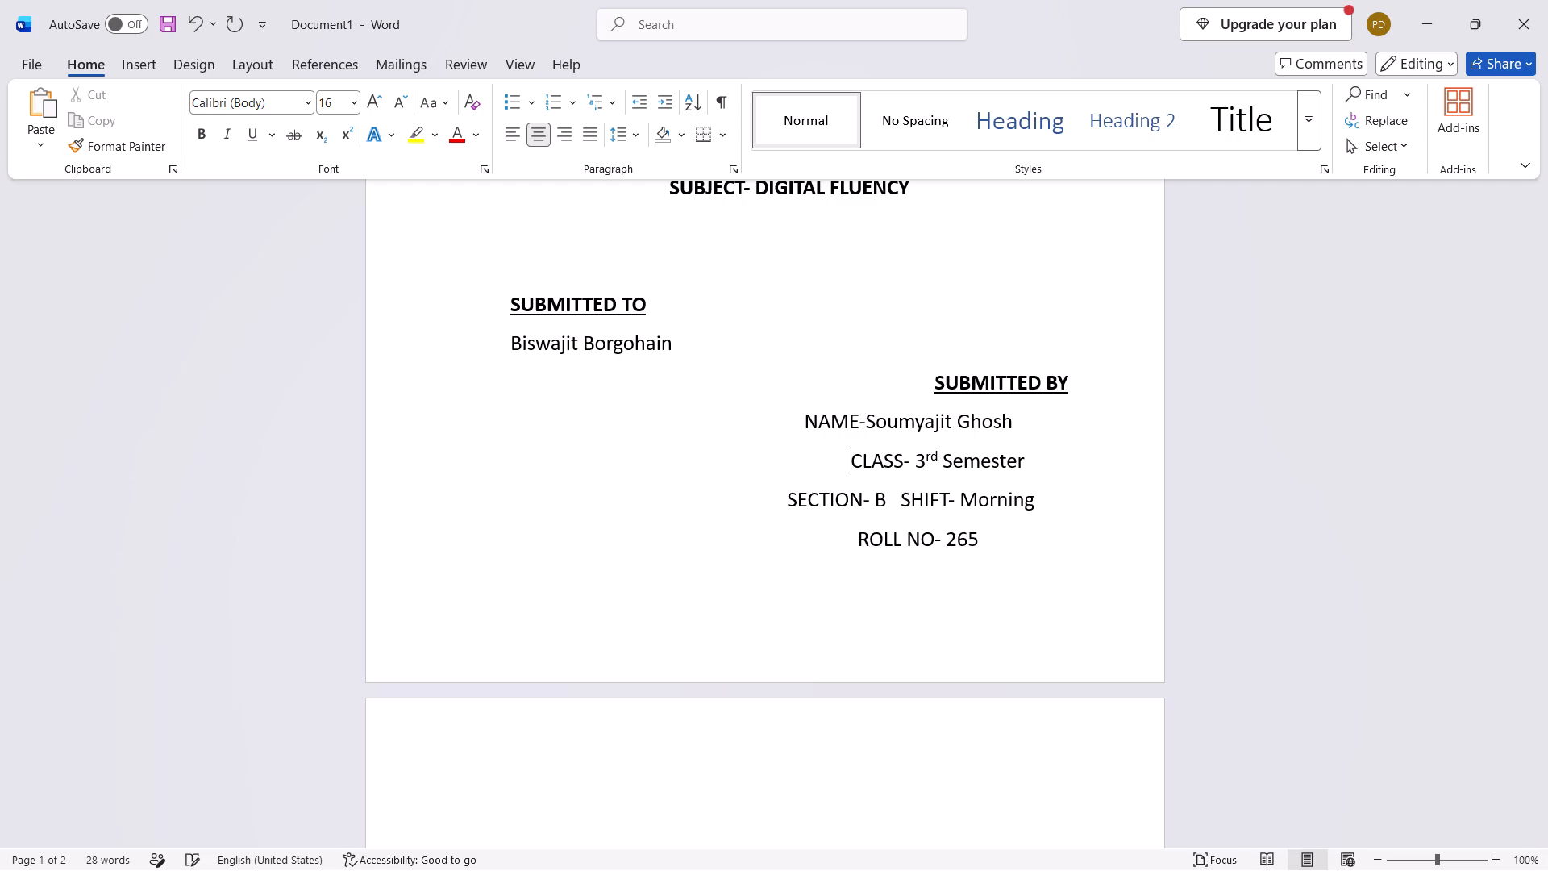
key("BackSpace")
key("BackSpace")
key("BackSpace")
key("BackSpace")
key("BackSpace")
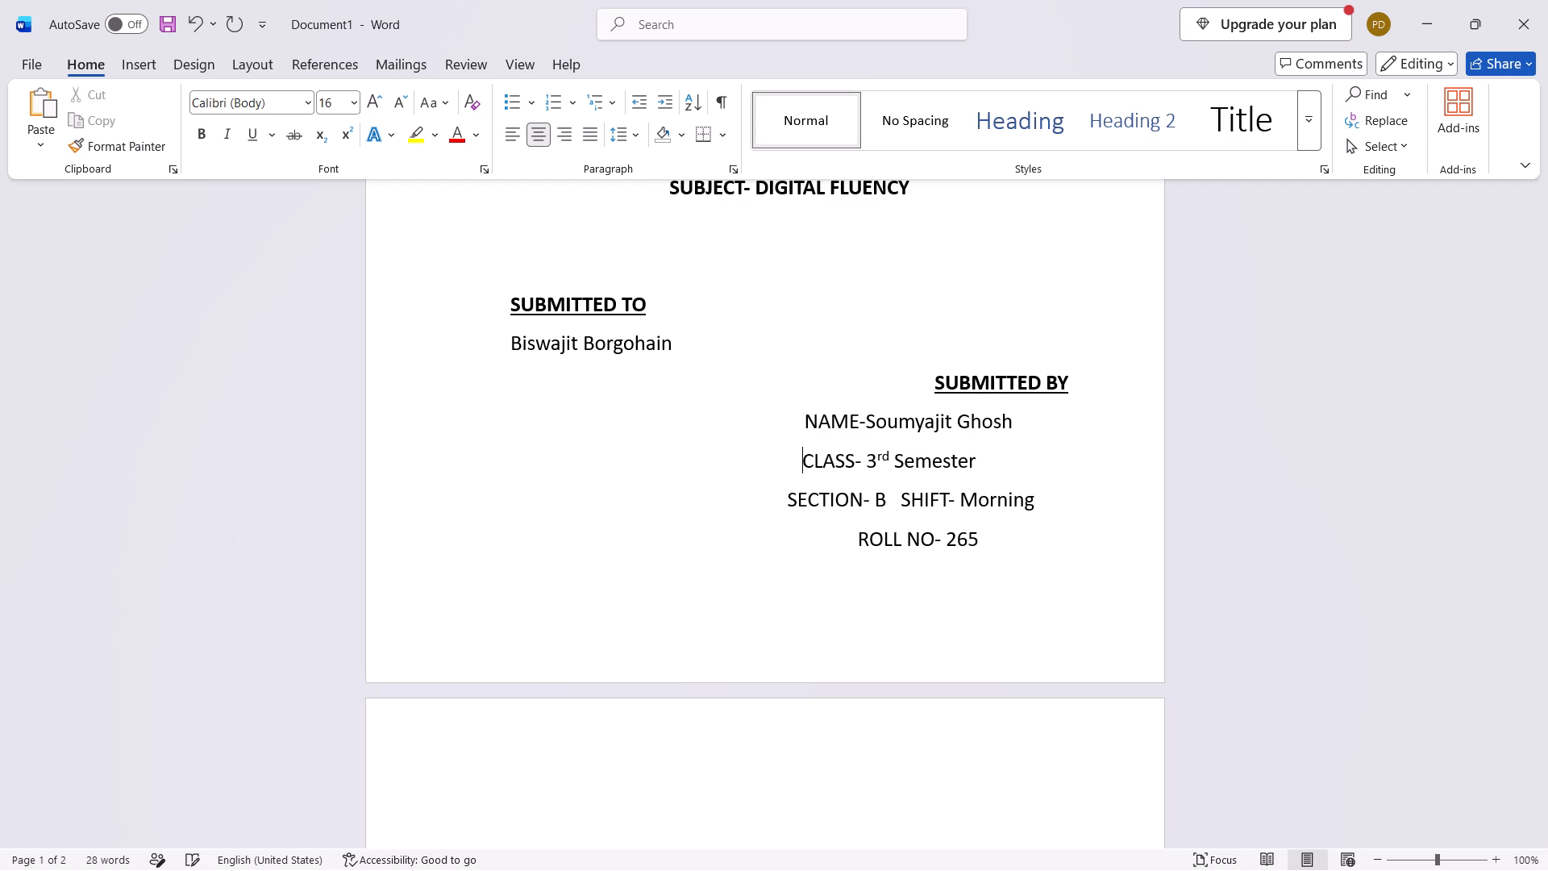
Append "(B)" after "3rd Semester" on the CLASS line, separated by one space.
left_click(980, 455)
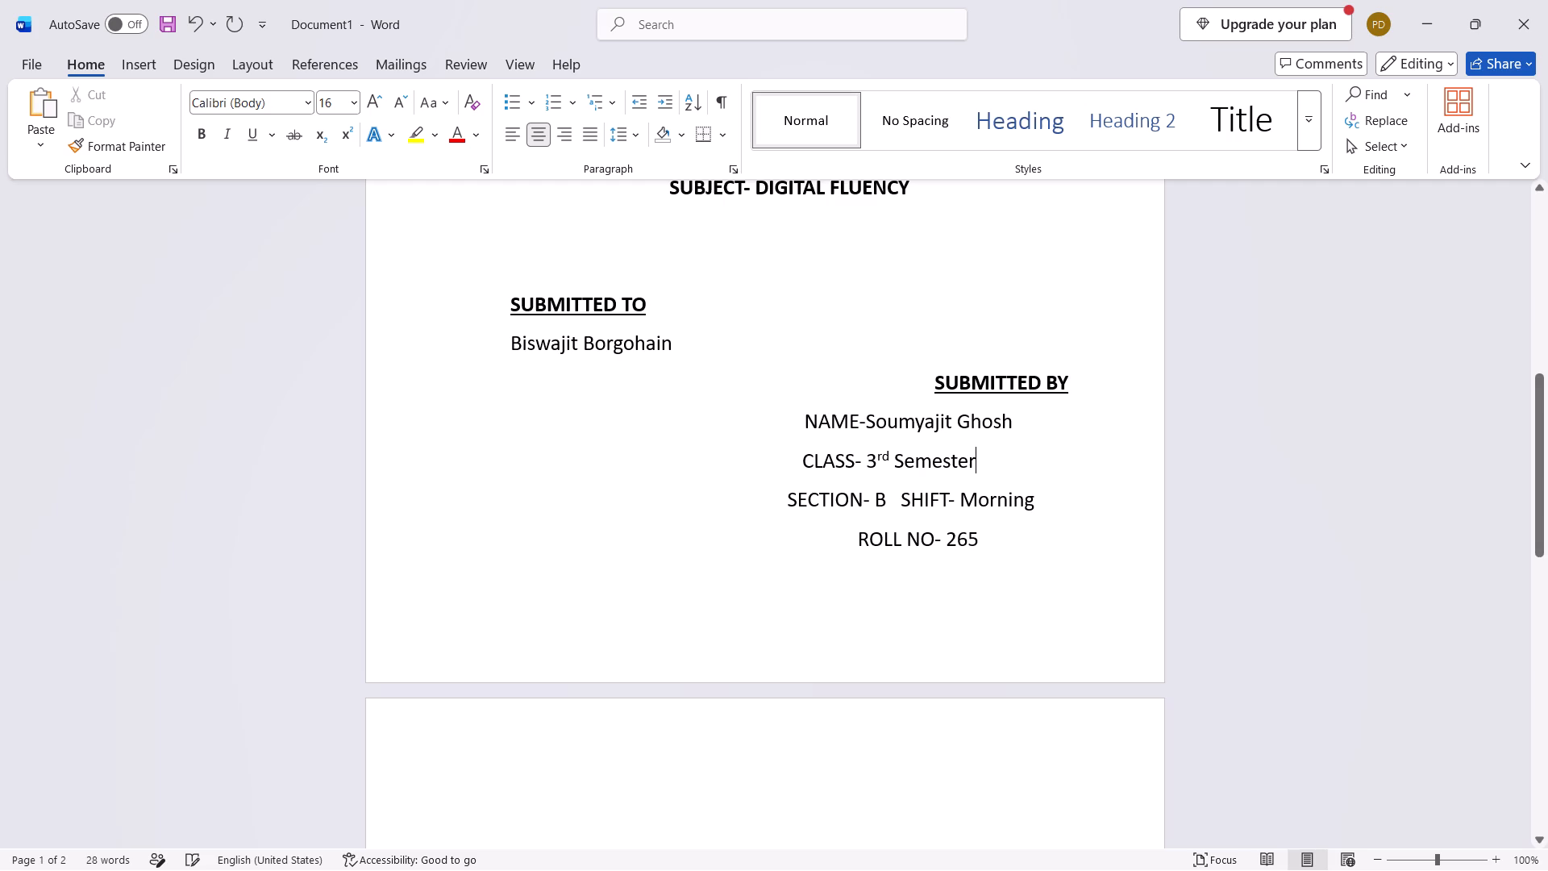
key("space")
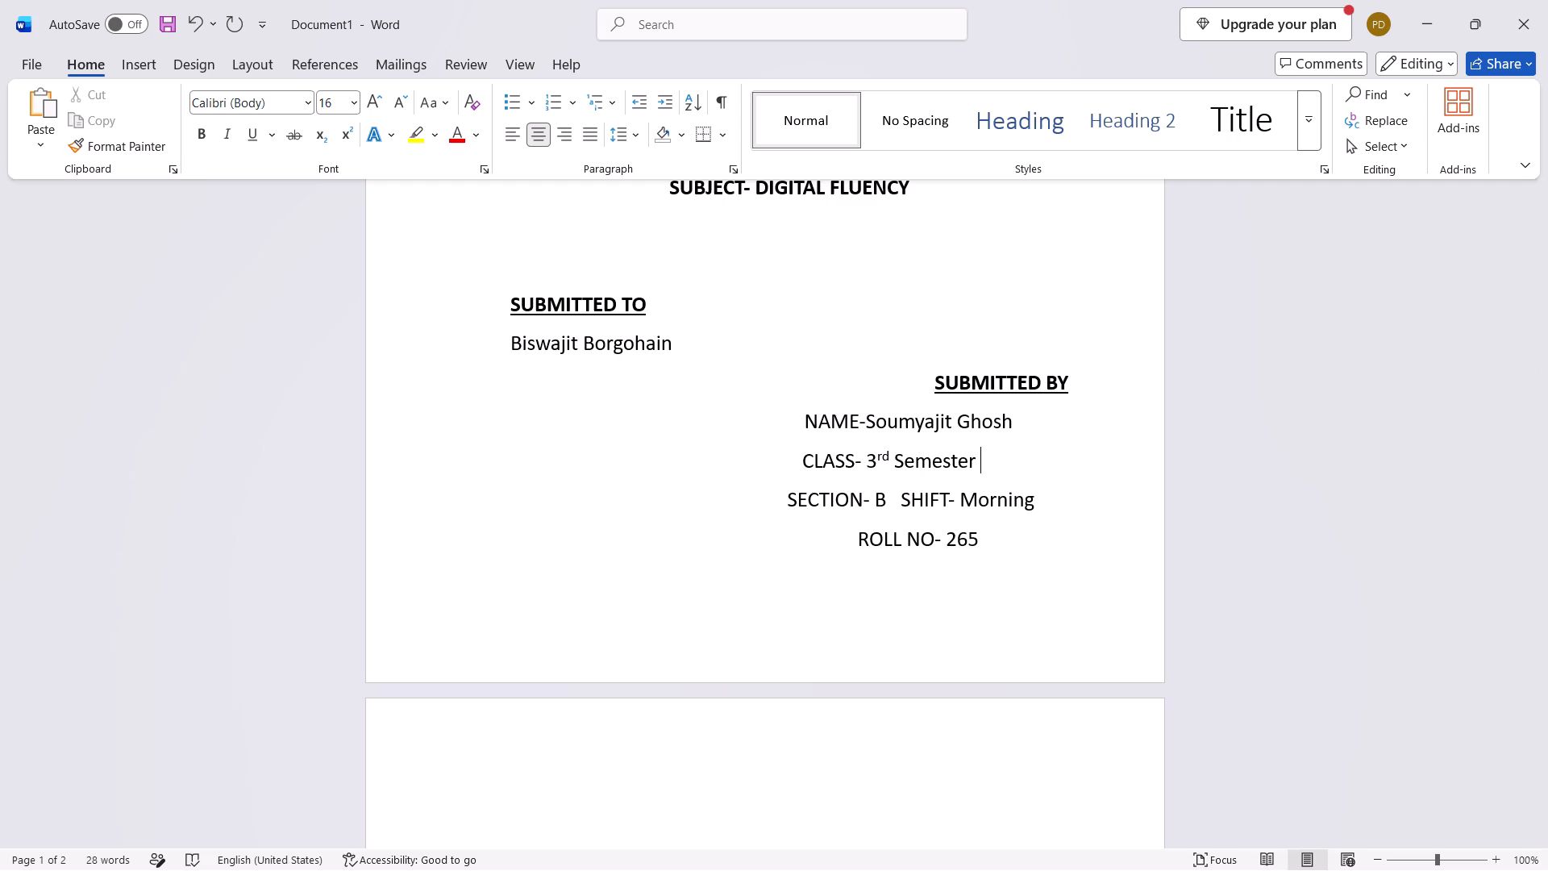
key("shift+parenleft")
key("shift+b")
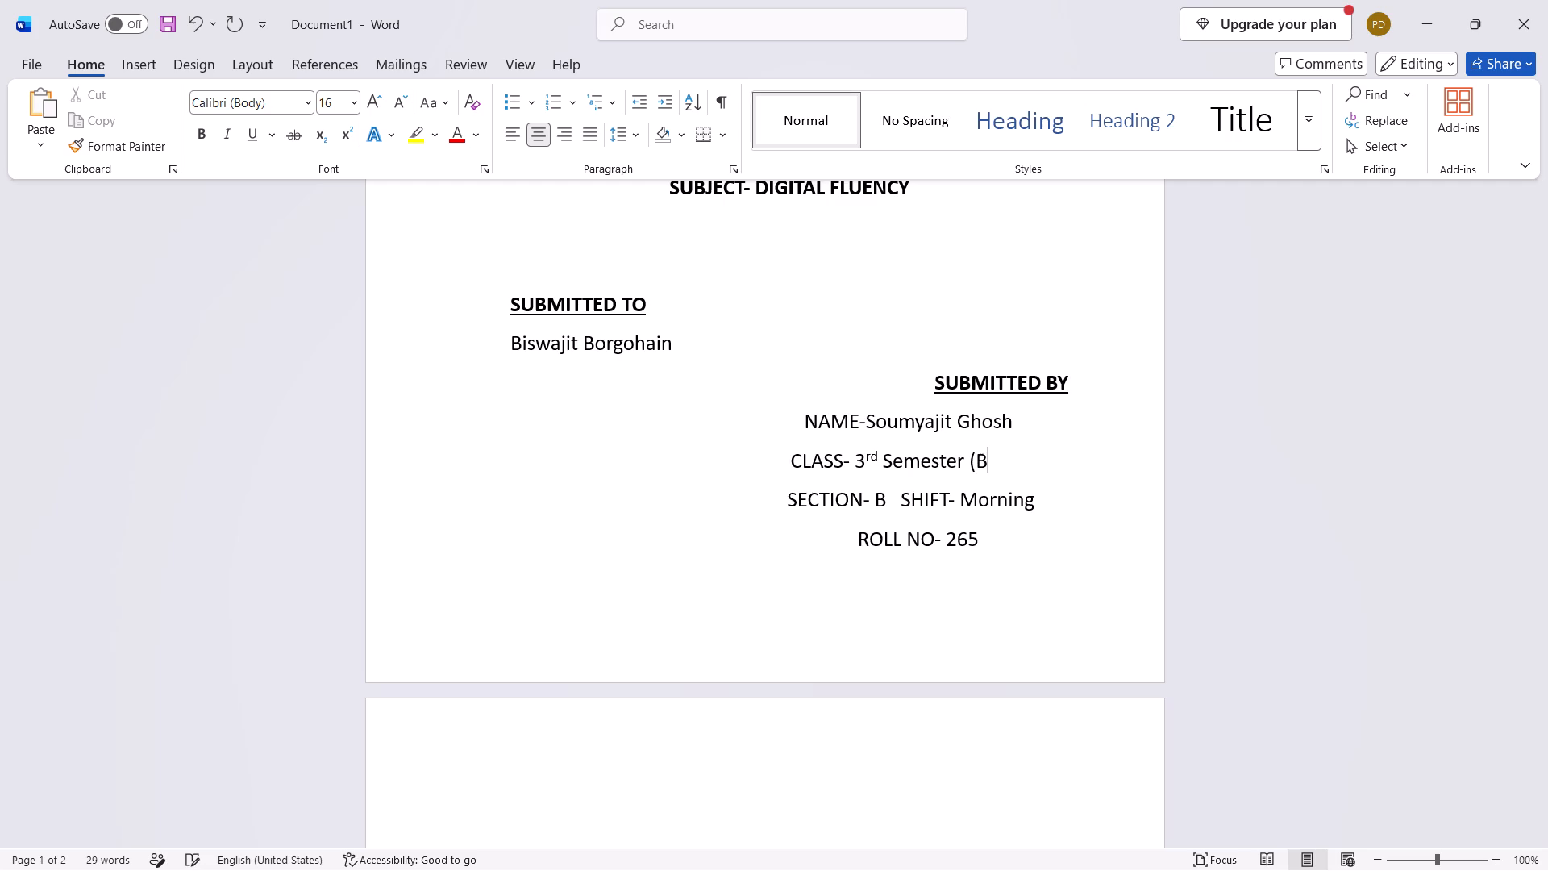
key("shift+parenright")
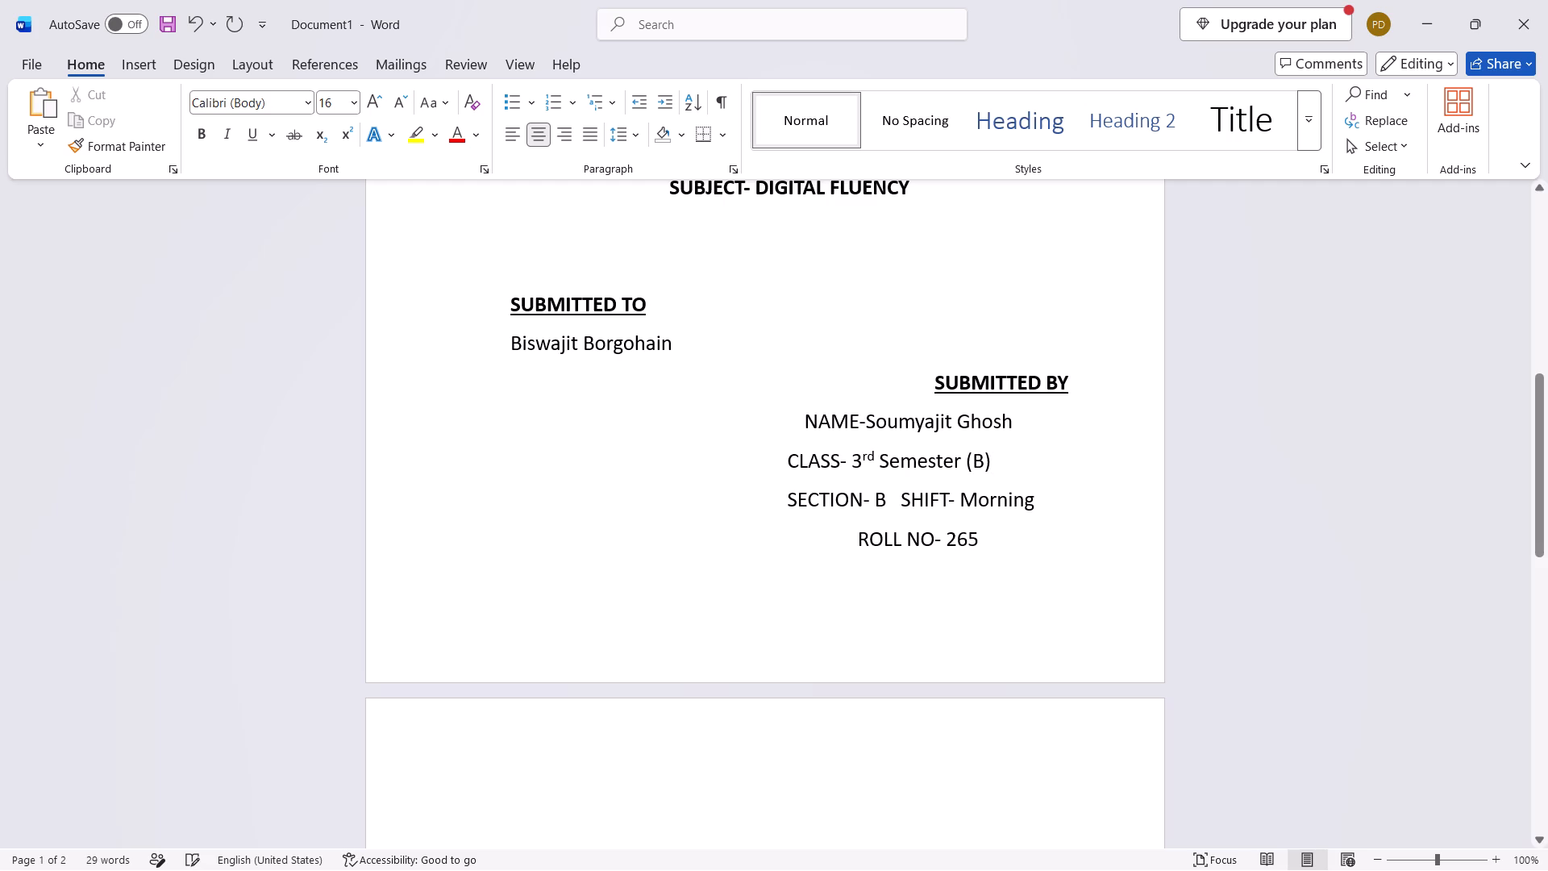
Delete "SECTION- B" and the spaces after it so the line holds only "SHIFT- Morning".
left_click(898, 507)
key("BackSpace")
key("BackSpace")
key("BackSpace")
key("BackSpace")
key("BackSpace")
key("BackSpace")
key("BackSpace")
key("BackSpace")
key("BackSpace")
key("BackSpace")
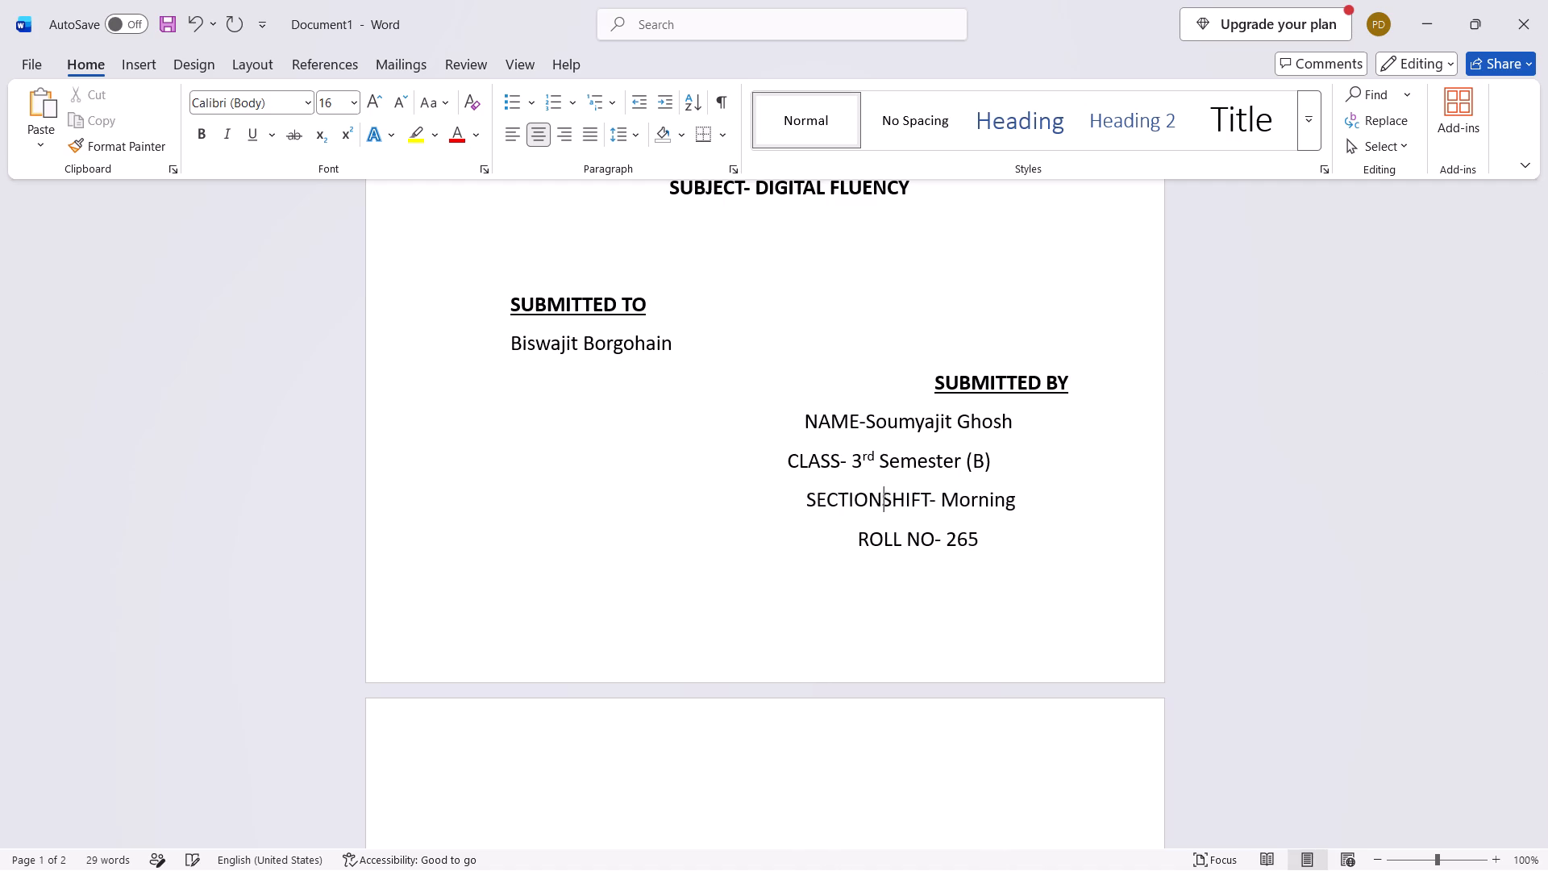
key("BackSpace")
key("BackSpace")
key("BackSpace")
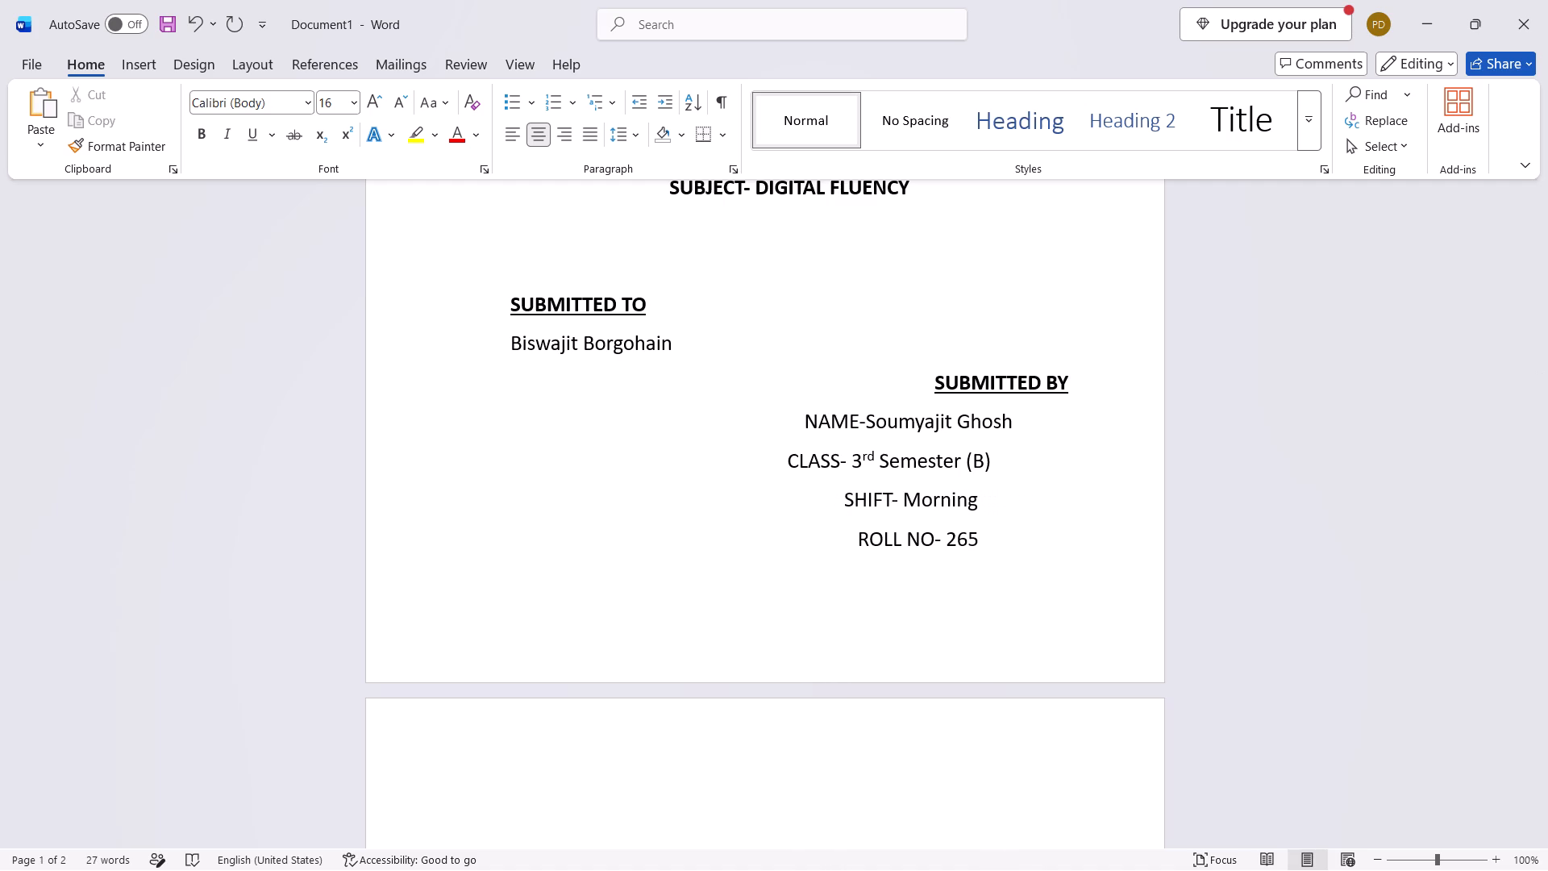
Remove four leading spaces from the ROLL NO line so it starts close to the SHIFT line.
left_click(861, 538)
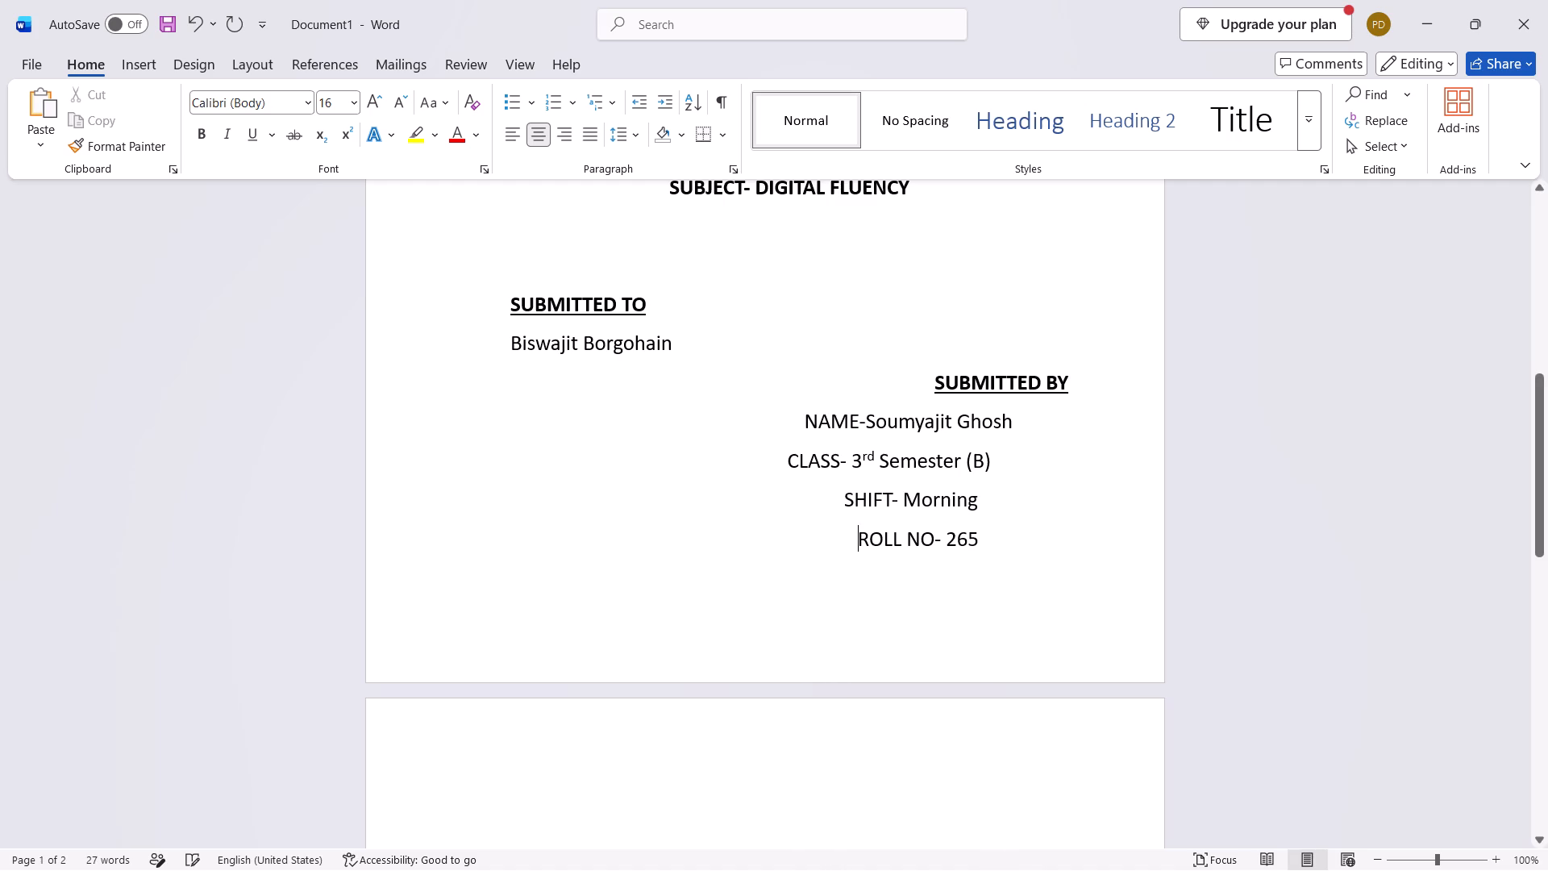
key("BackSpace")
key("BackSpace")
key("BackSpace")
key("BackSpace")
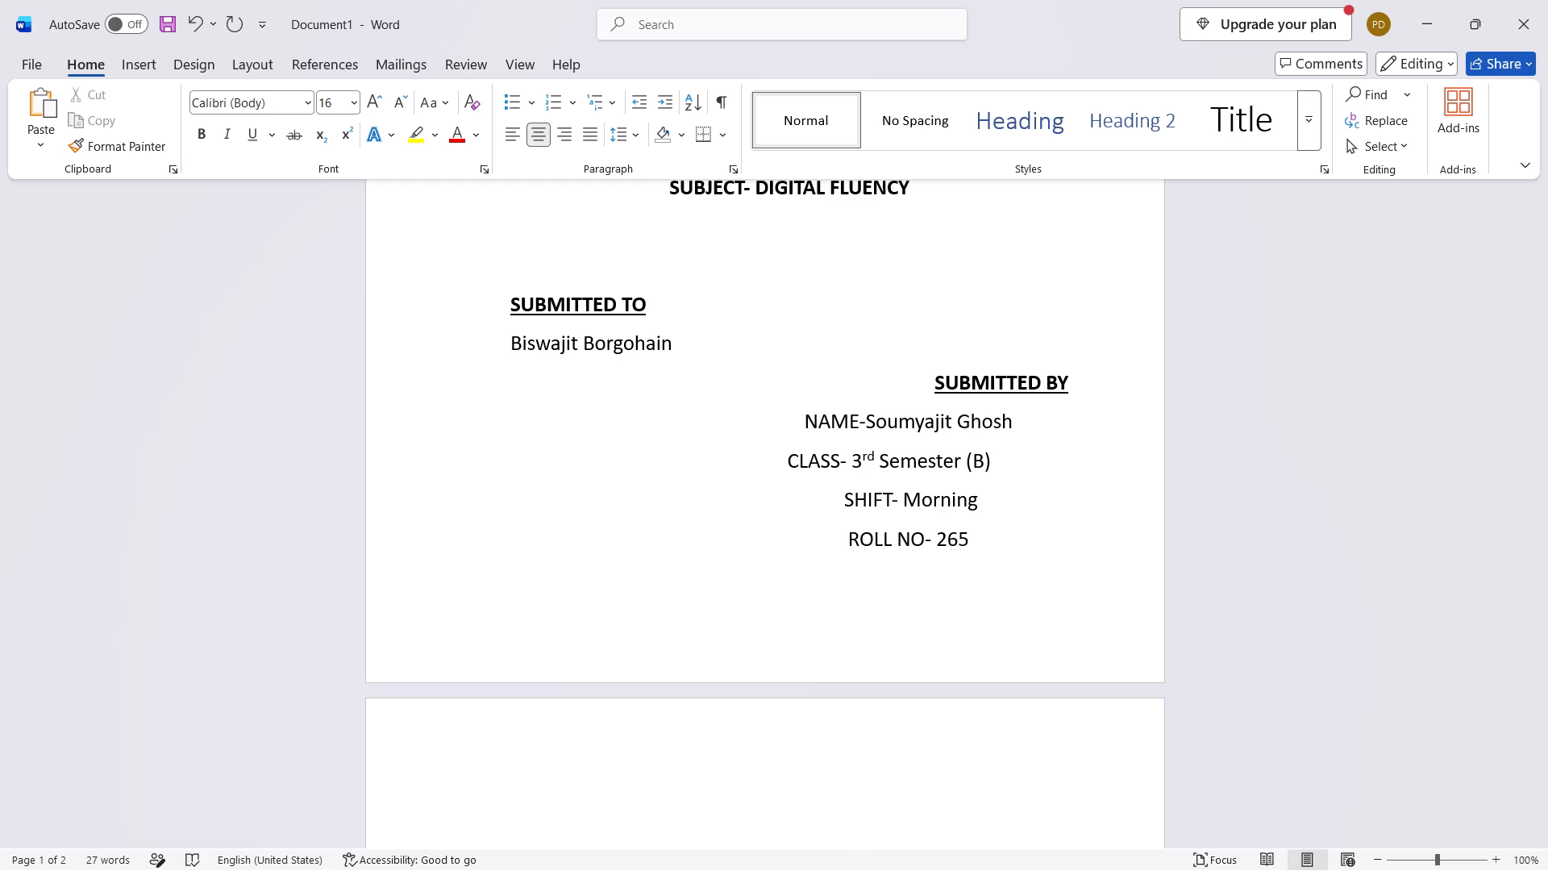
Pad the NAME line with more leading spaces until it ends under the end of SUBMITTED BY, keeping the name on one line.
left_click(799, 410)
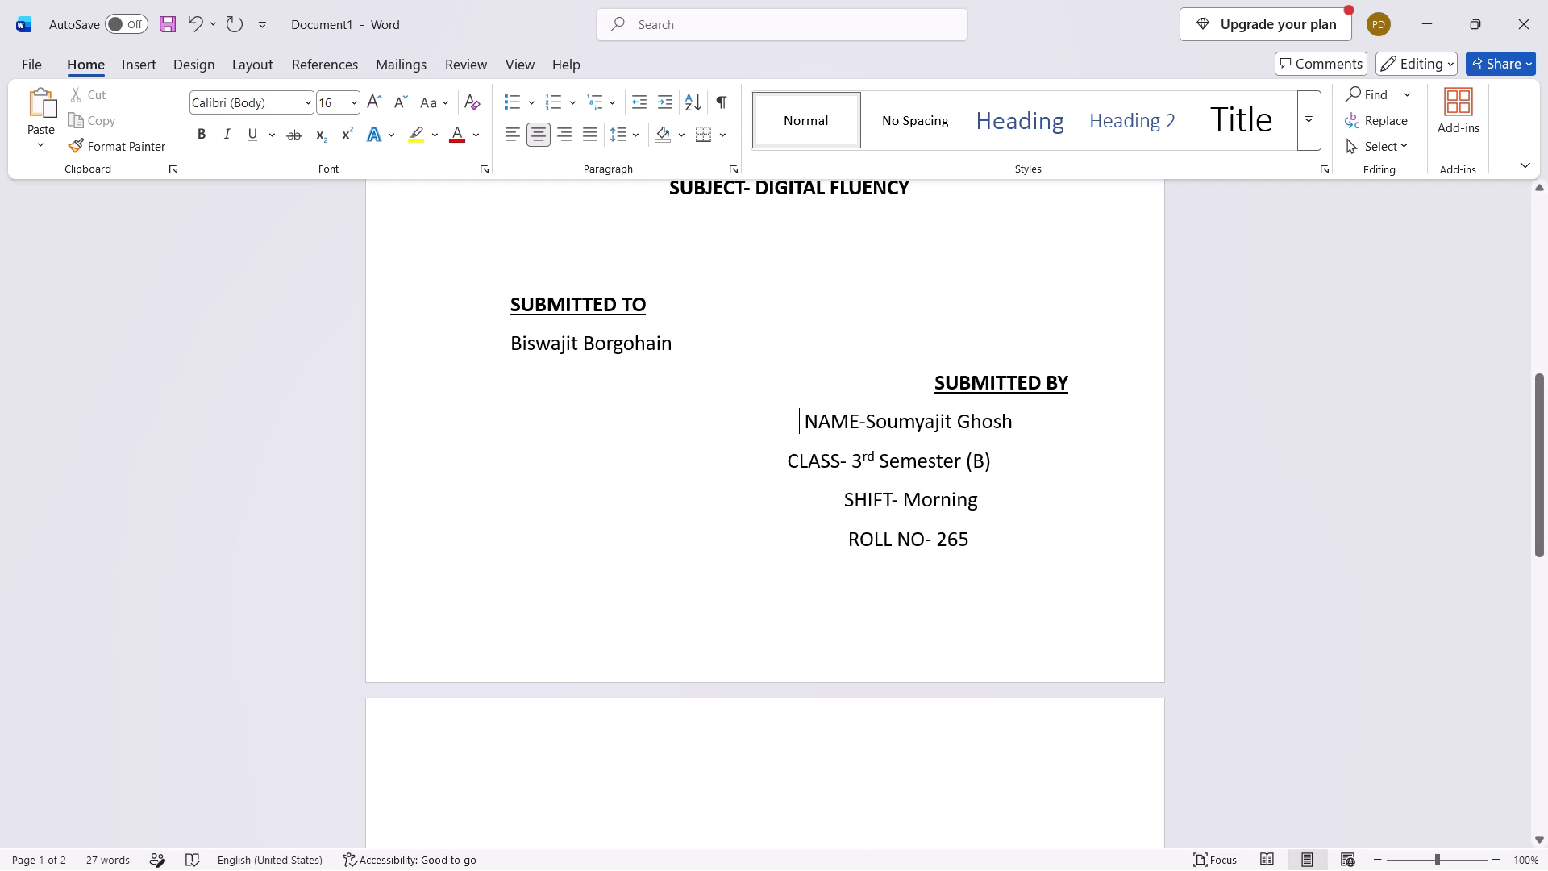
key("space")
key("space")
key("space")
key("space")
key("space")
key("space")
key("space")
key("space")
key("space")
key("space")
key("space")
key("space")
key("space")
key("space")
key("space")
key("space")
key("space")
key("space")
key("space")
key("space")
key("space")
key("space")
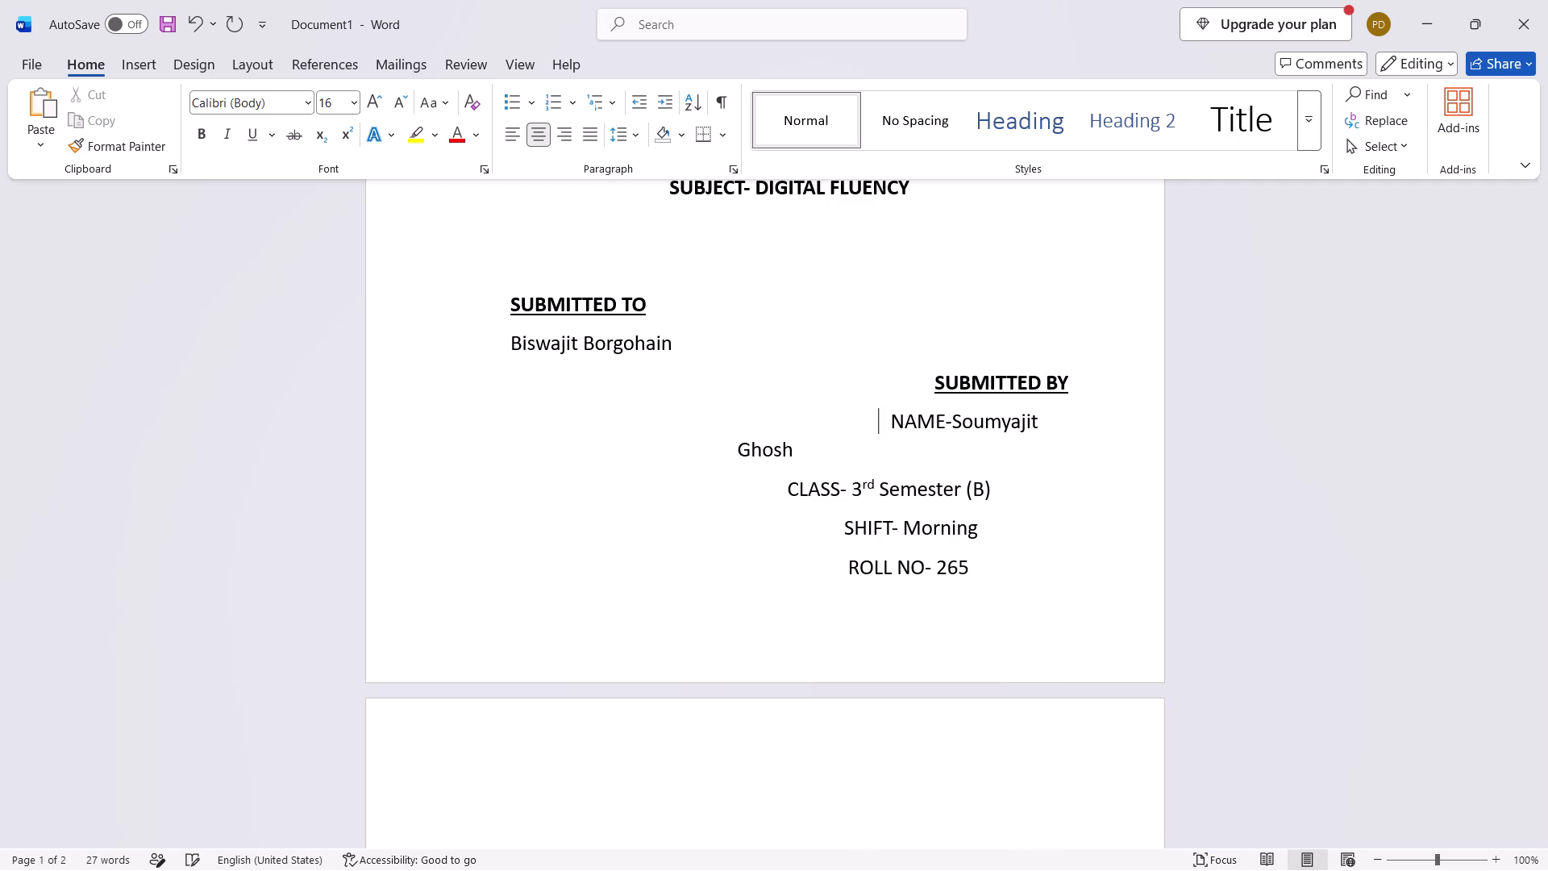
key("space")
key("BackSpace")
key("BackSpace")
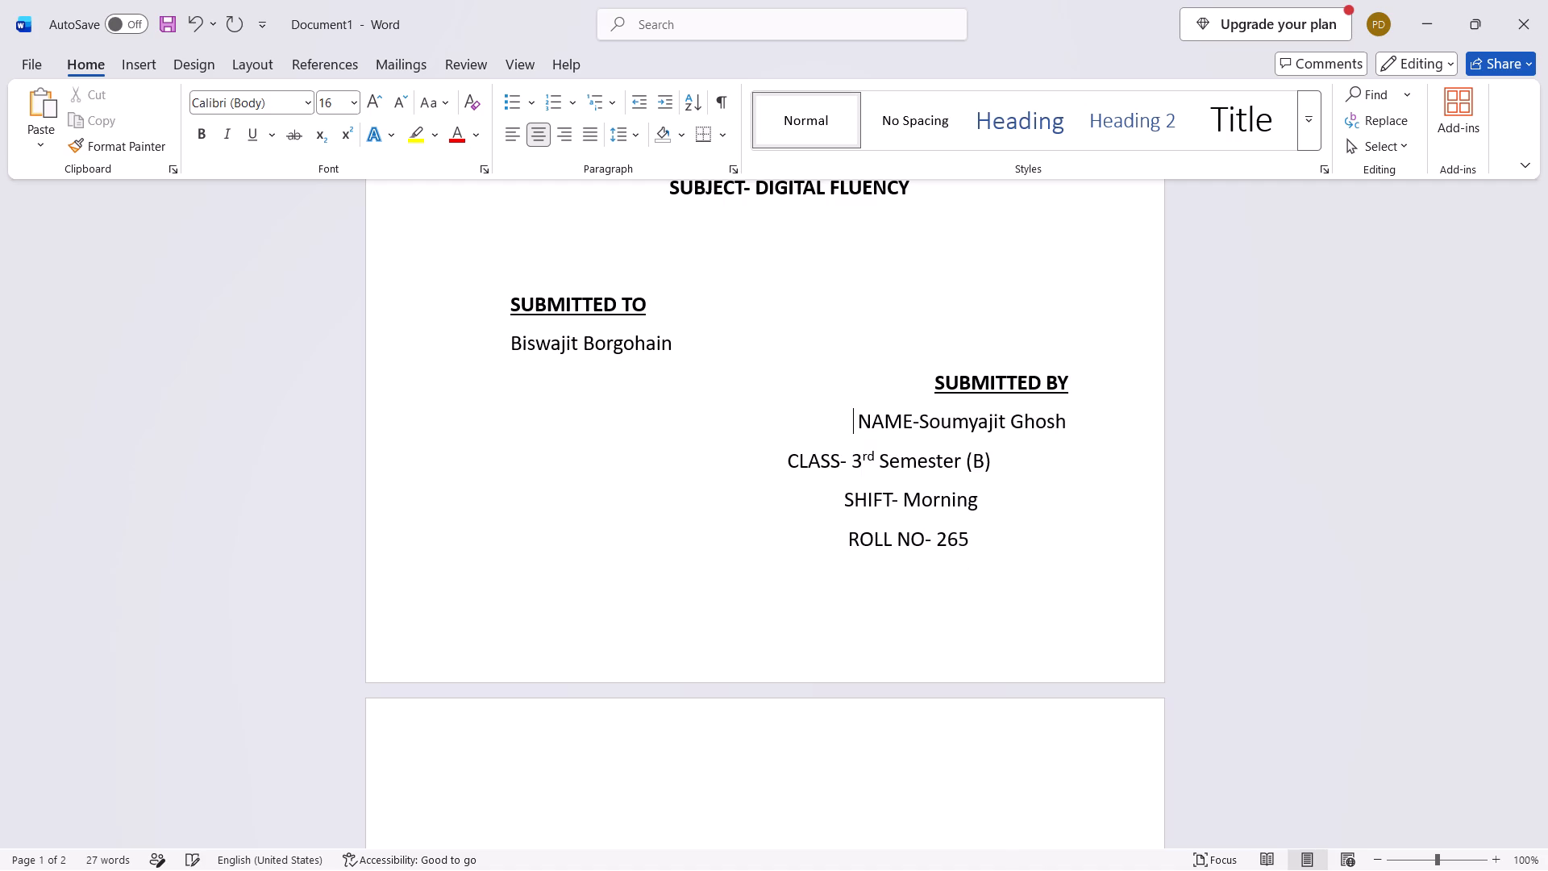
Pad the CLASS line with leading spaces until its start roughly lines up with the NAME line.
left_click(776, 455)
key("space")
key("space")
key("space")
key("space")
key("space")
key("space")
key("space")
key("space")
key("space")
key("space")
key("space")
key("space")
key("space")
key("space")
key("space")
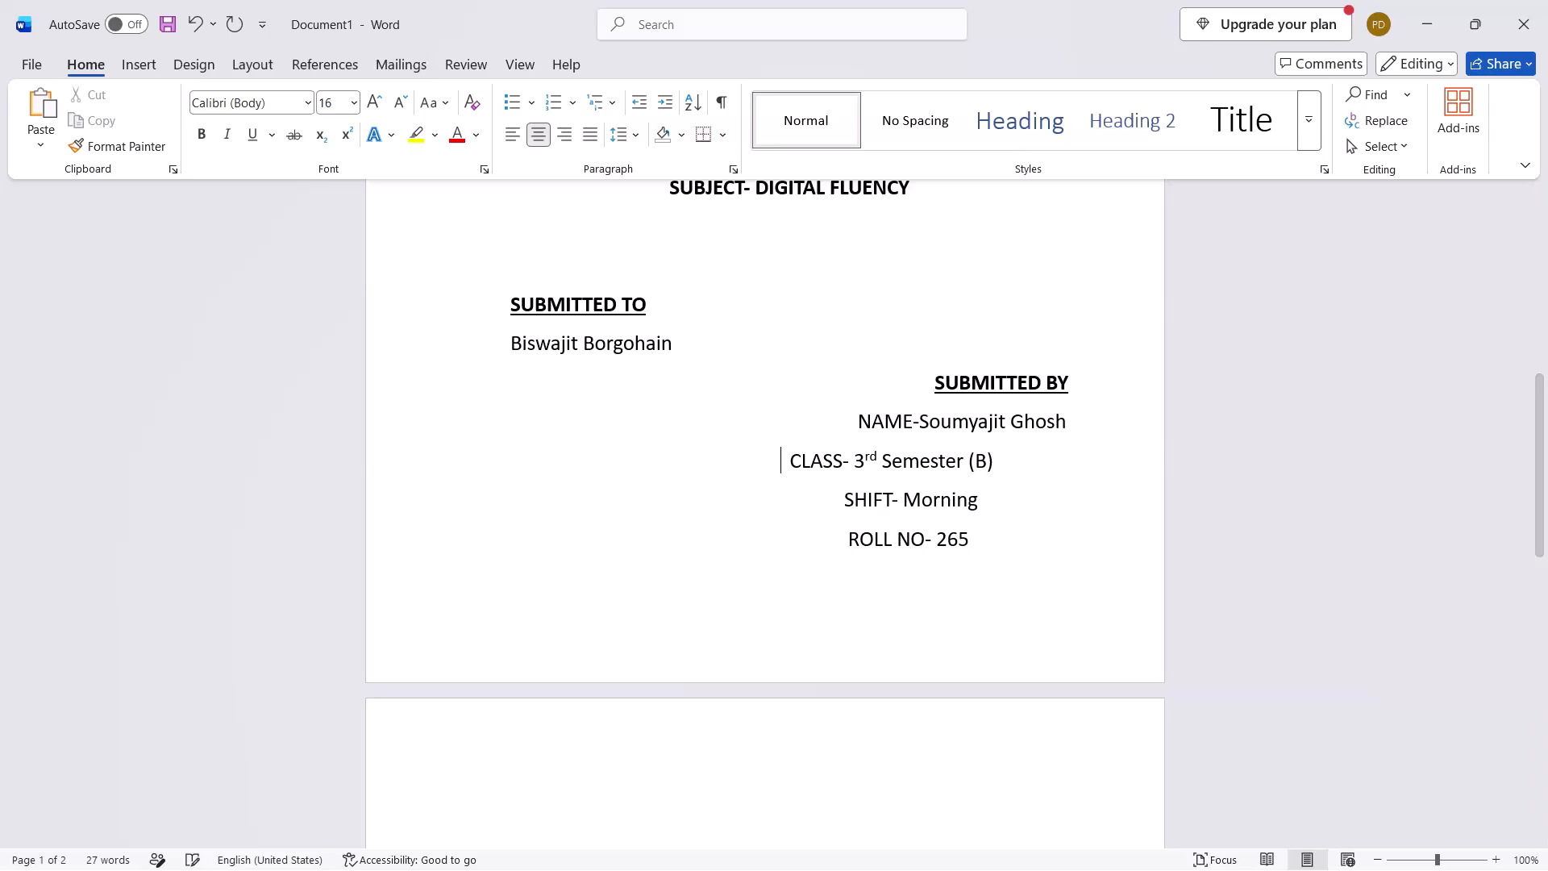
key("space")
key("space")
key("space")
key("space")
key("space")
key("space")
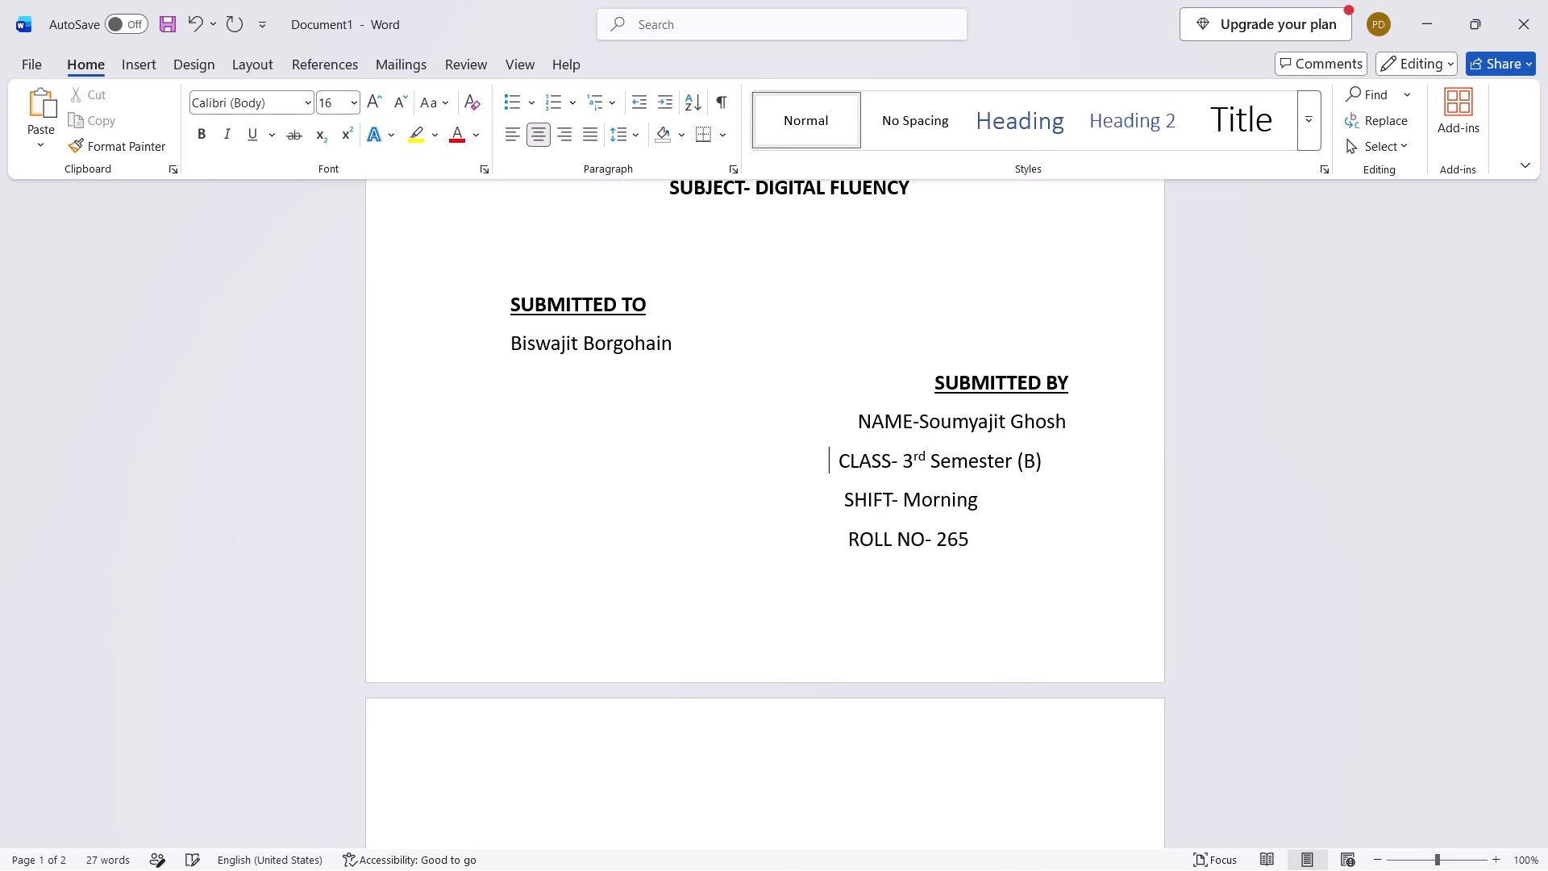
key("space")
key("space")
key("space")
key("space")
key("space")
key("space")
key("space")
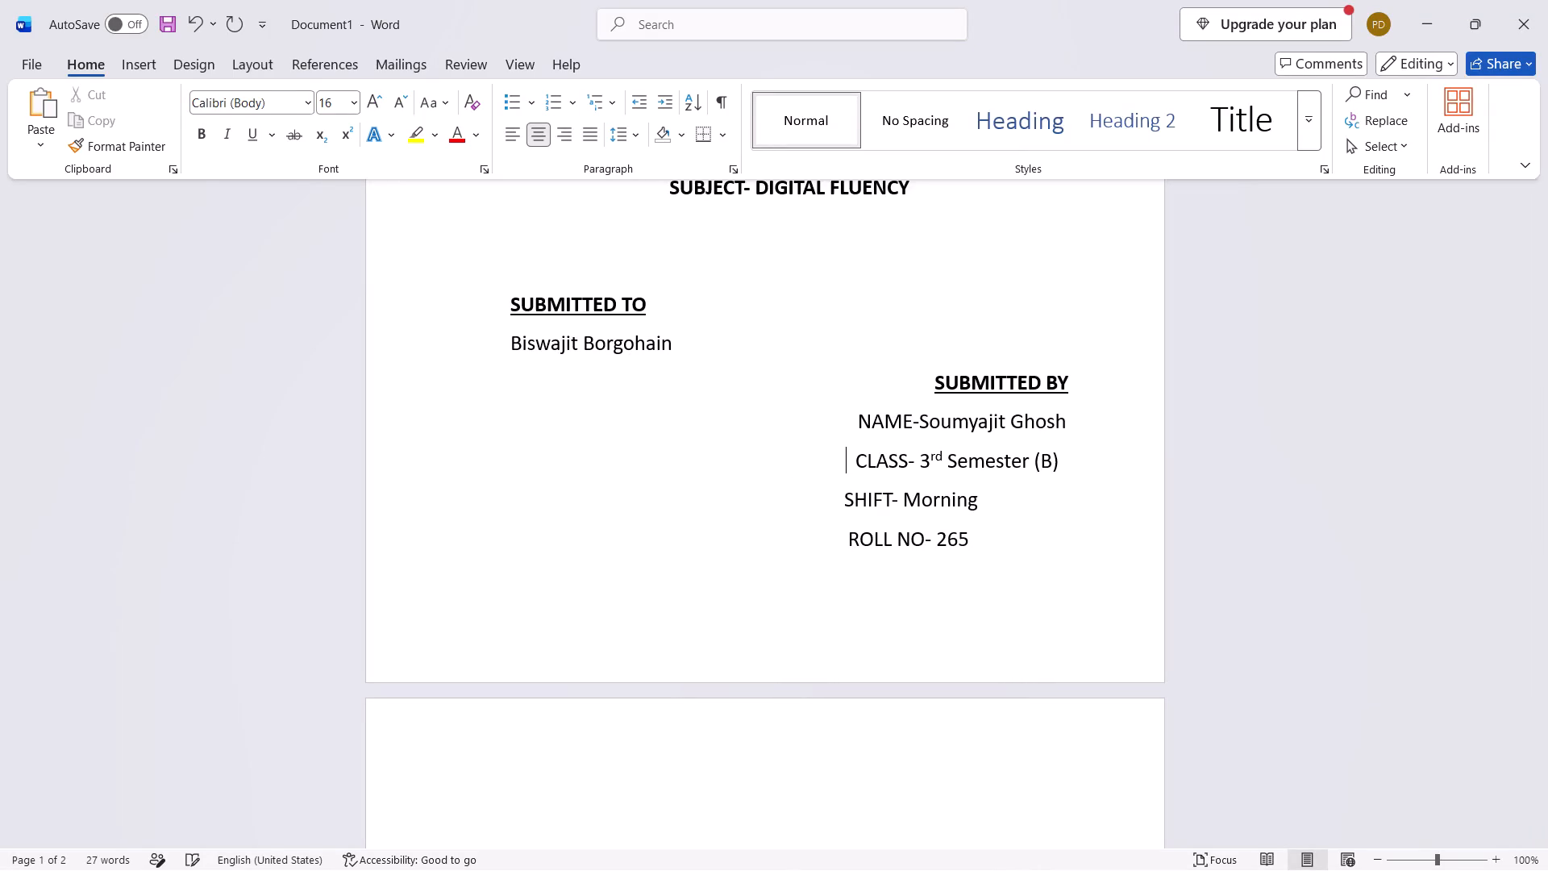
Add three leading spaces to the SHIFT line to line up its start with the NAME line.
left_click(835, 497)
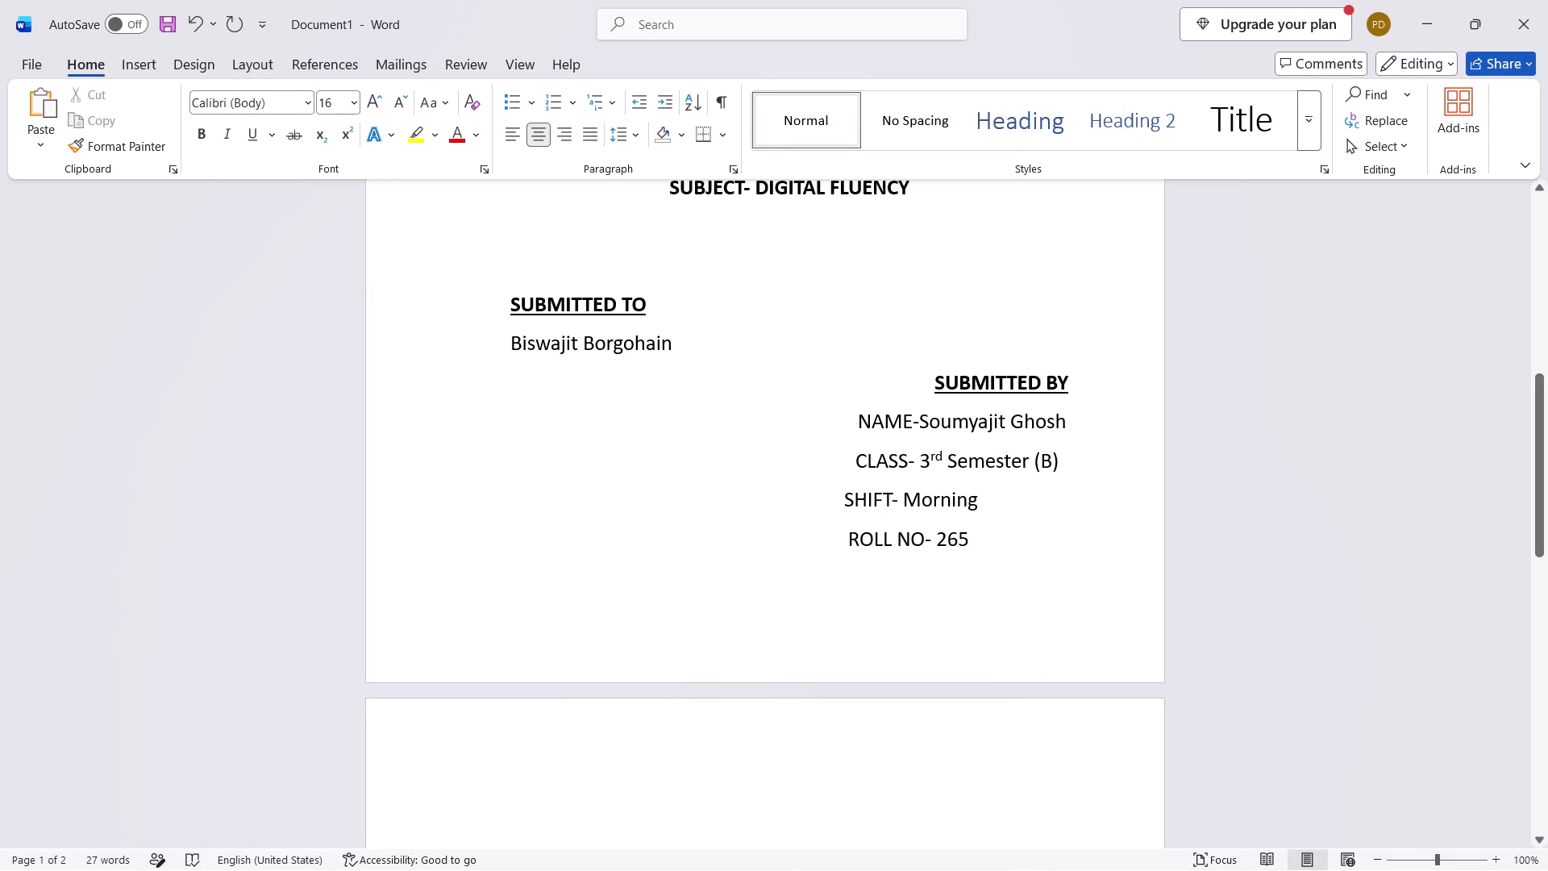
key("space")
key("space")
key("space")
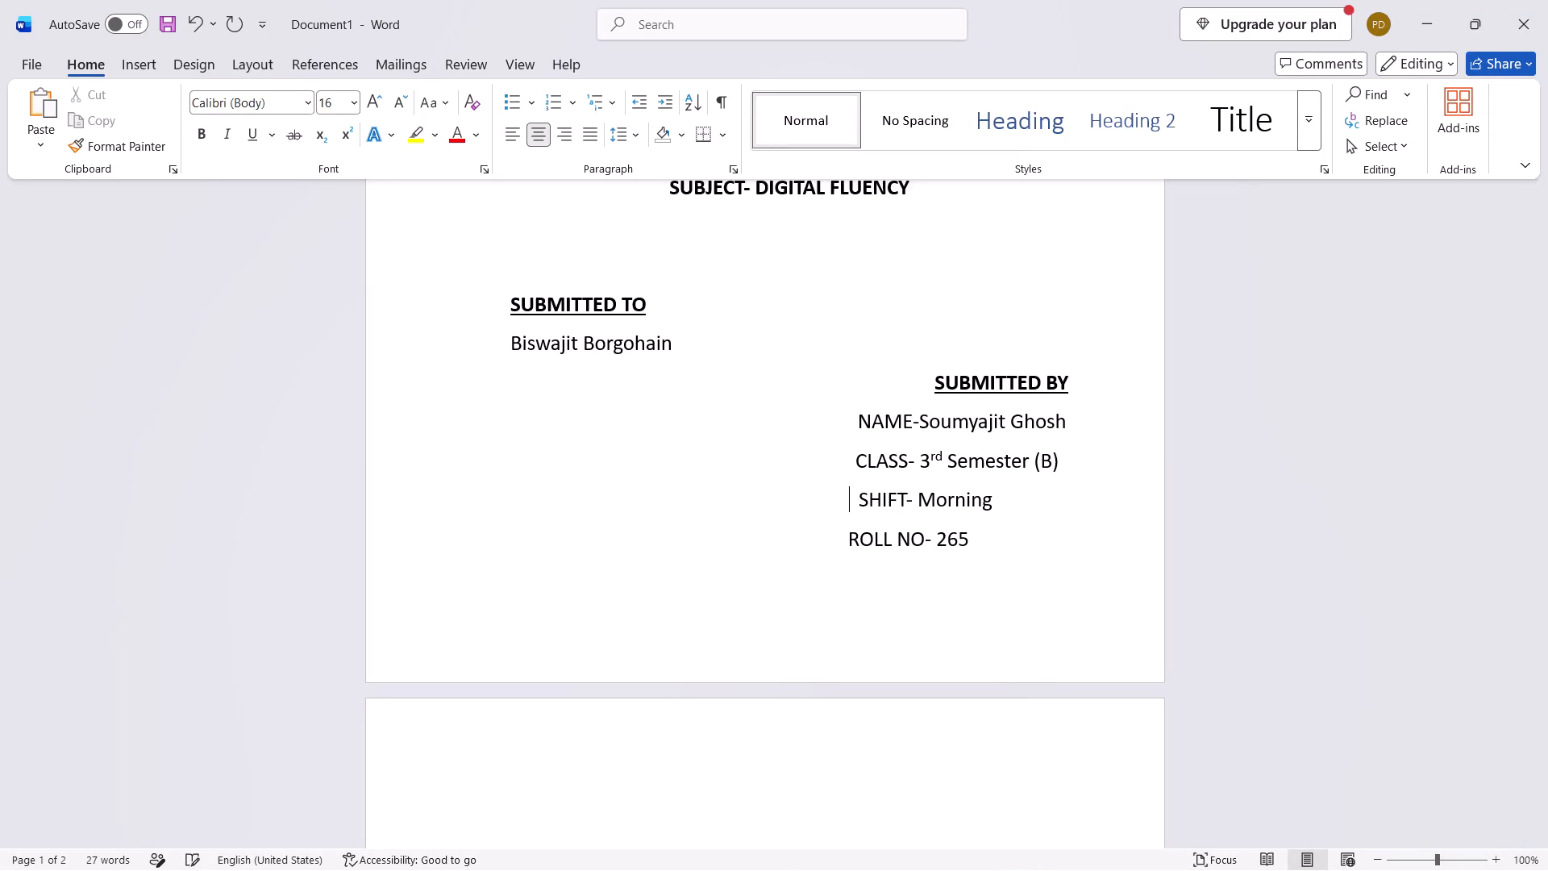
Add five leading spaces to the ROLL NO line to line up its start with the SHIFT line.
left_click(846, 532)
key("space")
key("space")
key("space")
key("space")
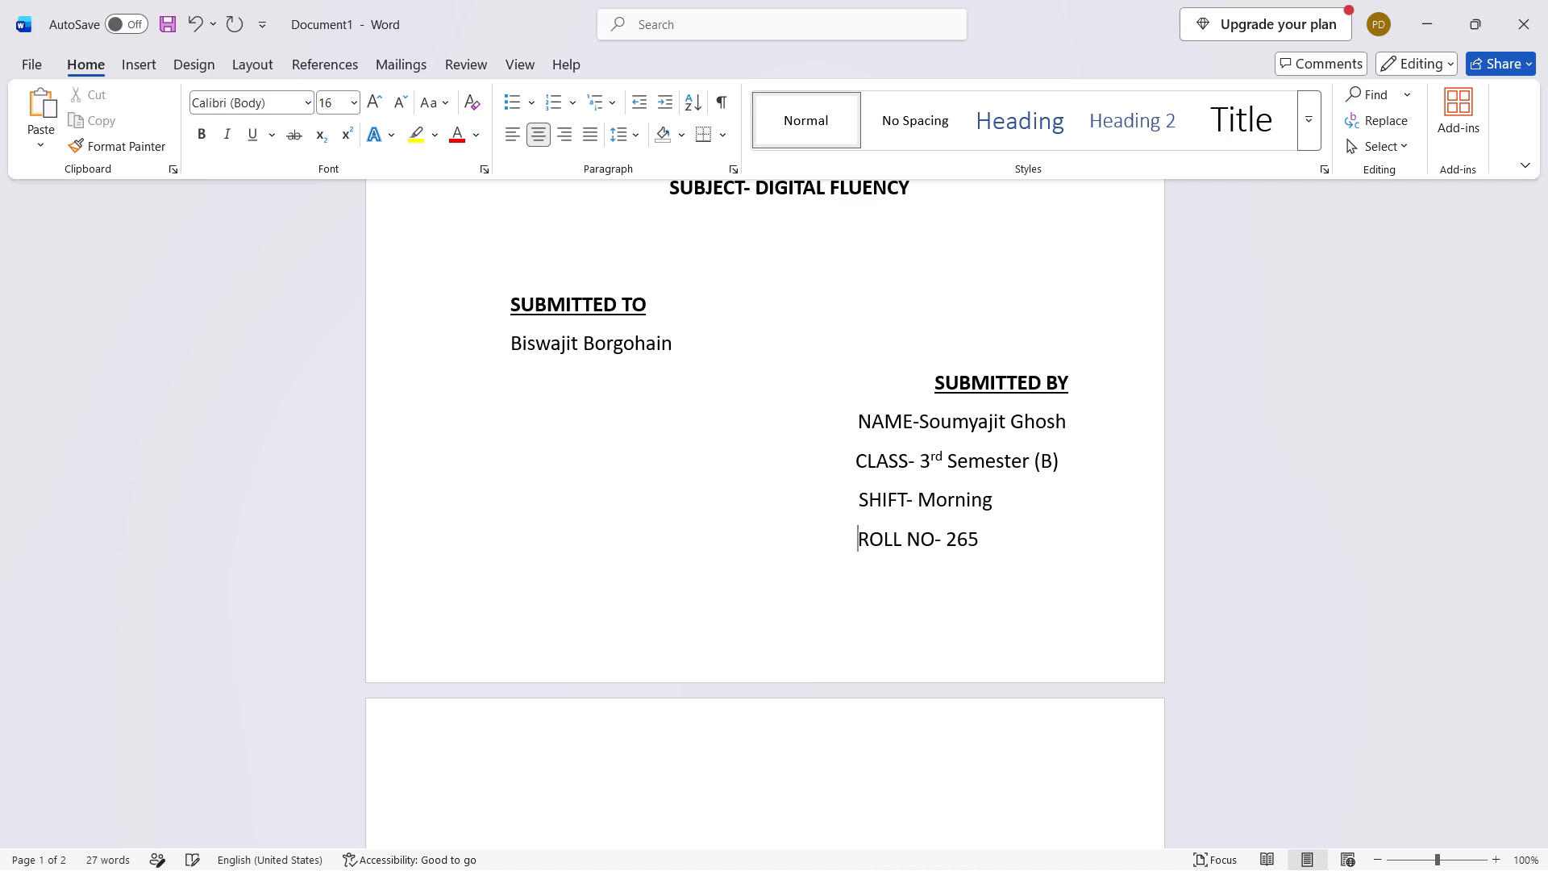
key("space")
Review the whole cover page, from the college title and logo down to the ROLL NO line.
scroll(846, 532, "up", 7)
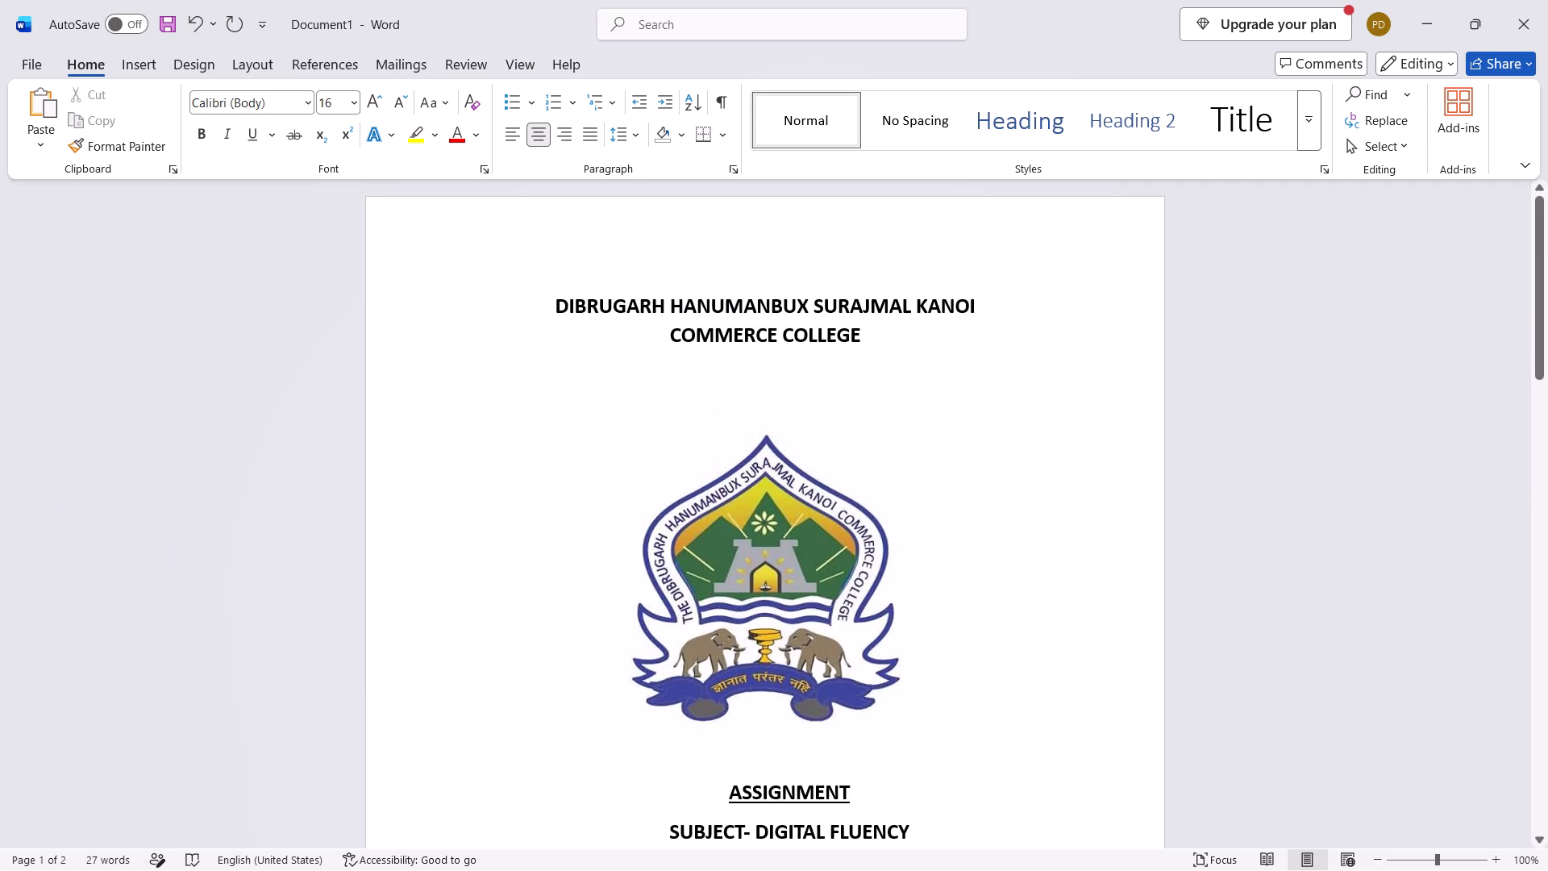
scroll(846, 532, "right", 1)
scroll(846, 532, "down", 1)
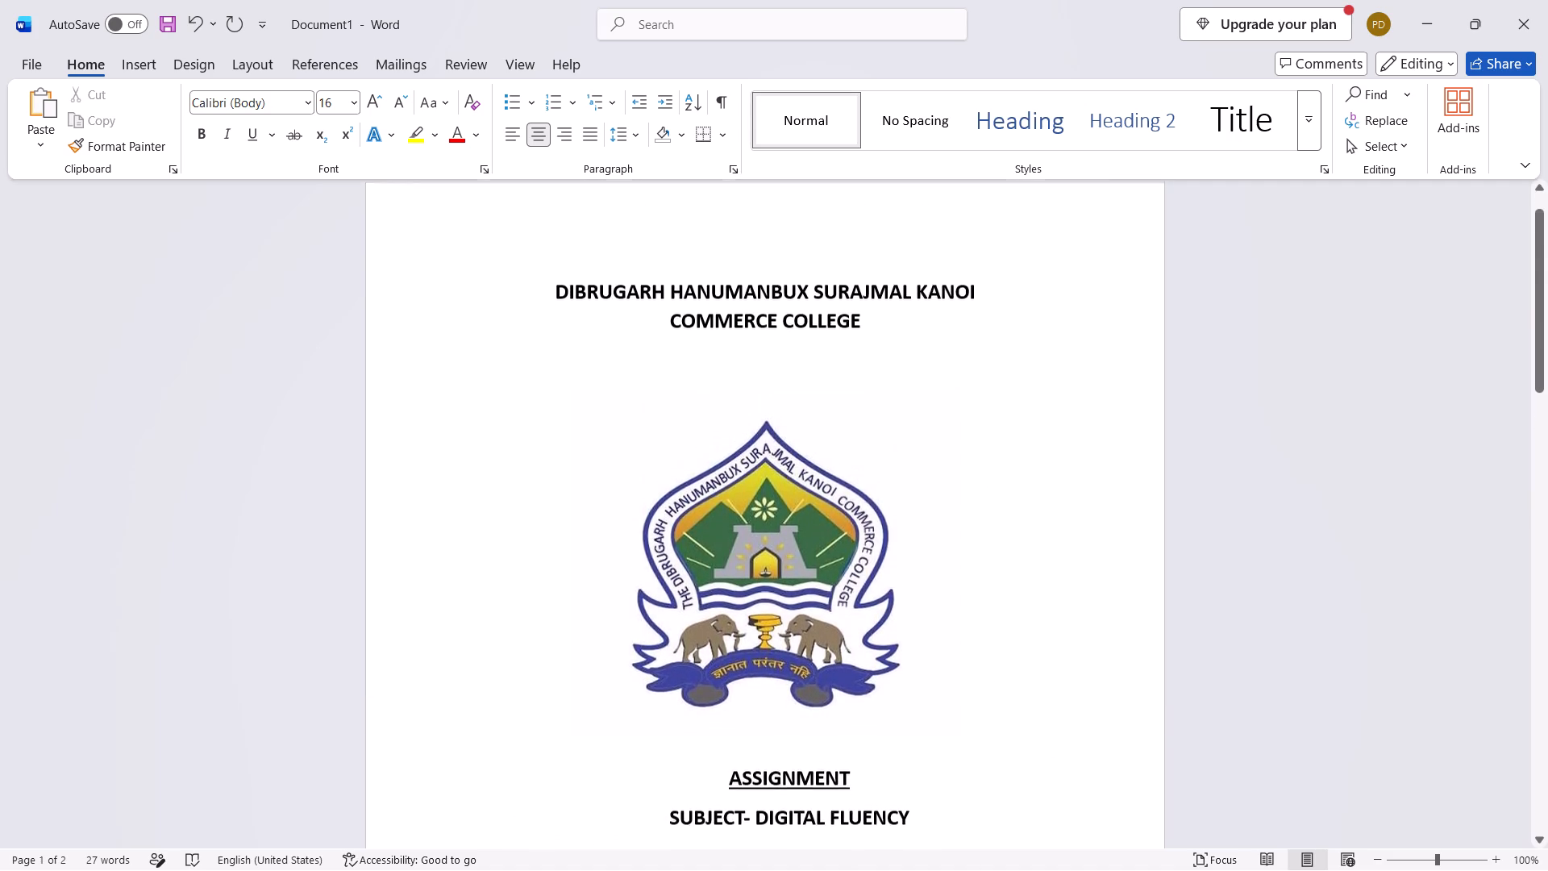
scroll(846, 532, "down", 1)
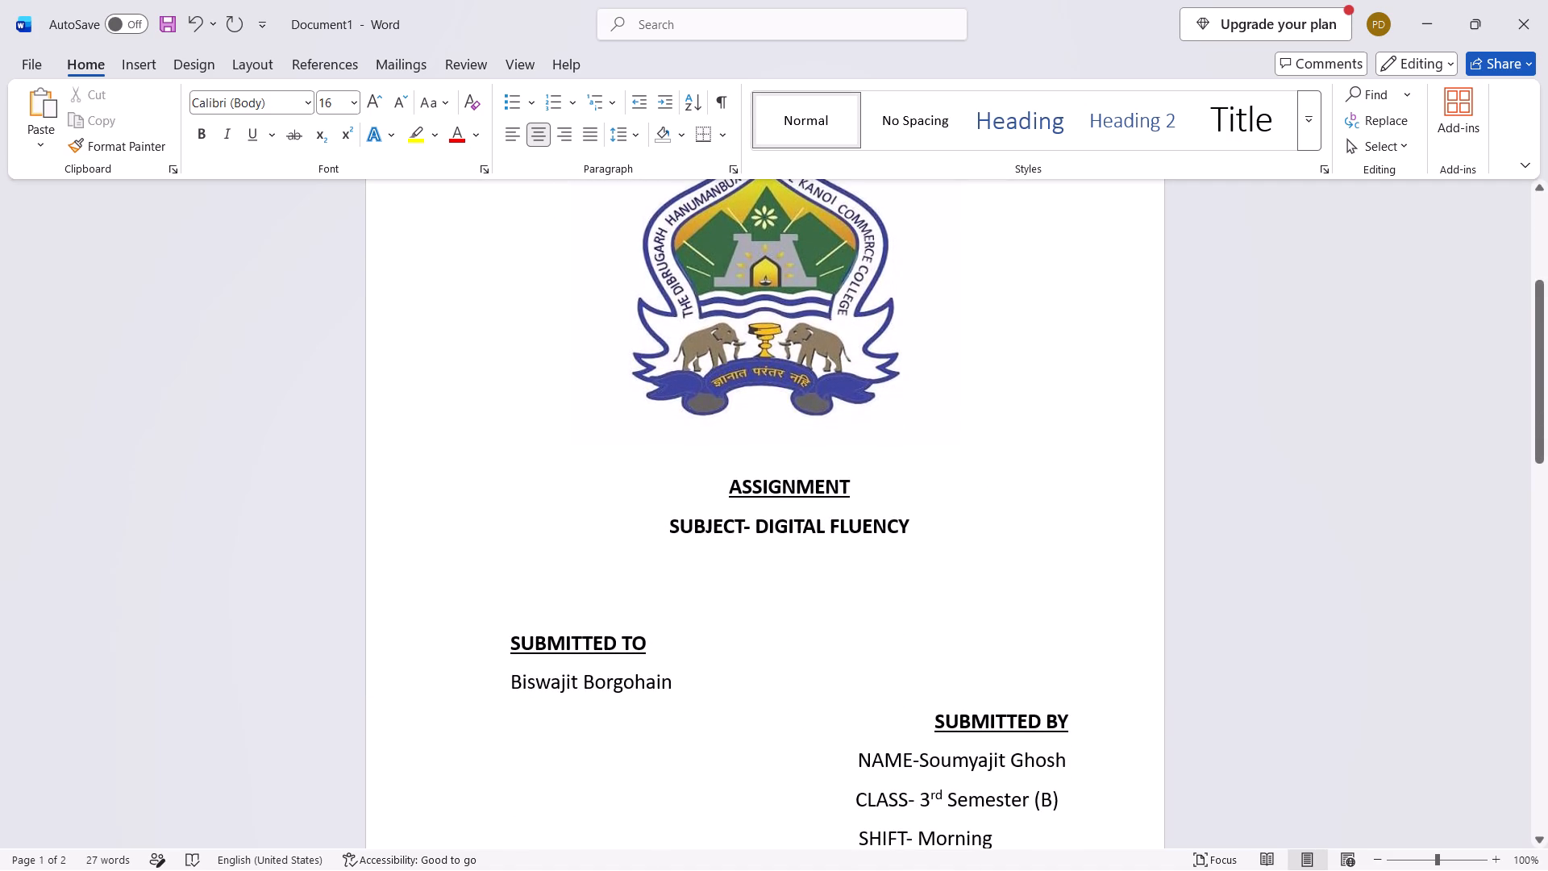
scroll(846, 532, "down", 2)
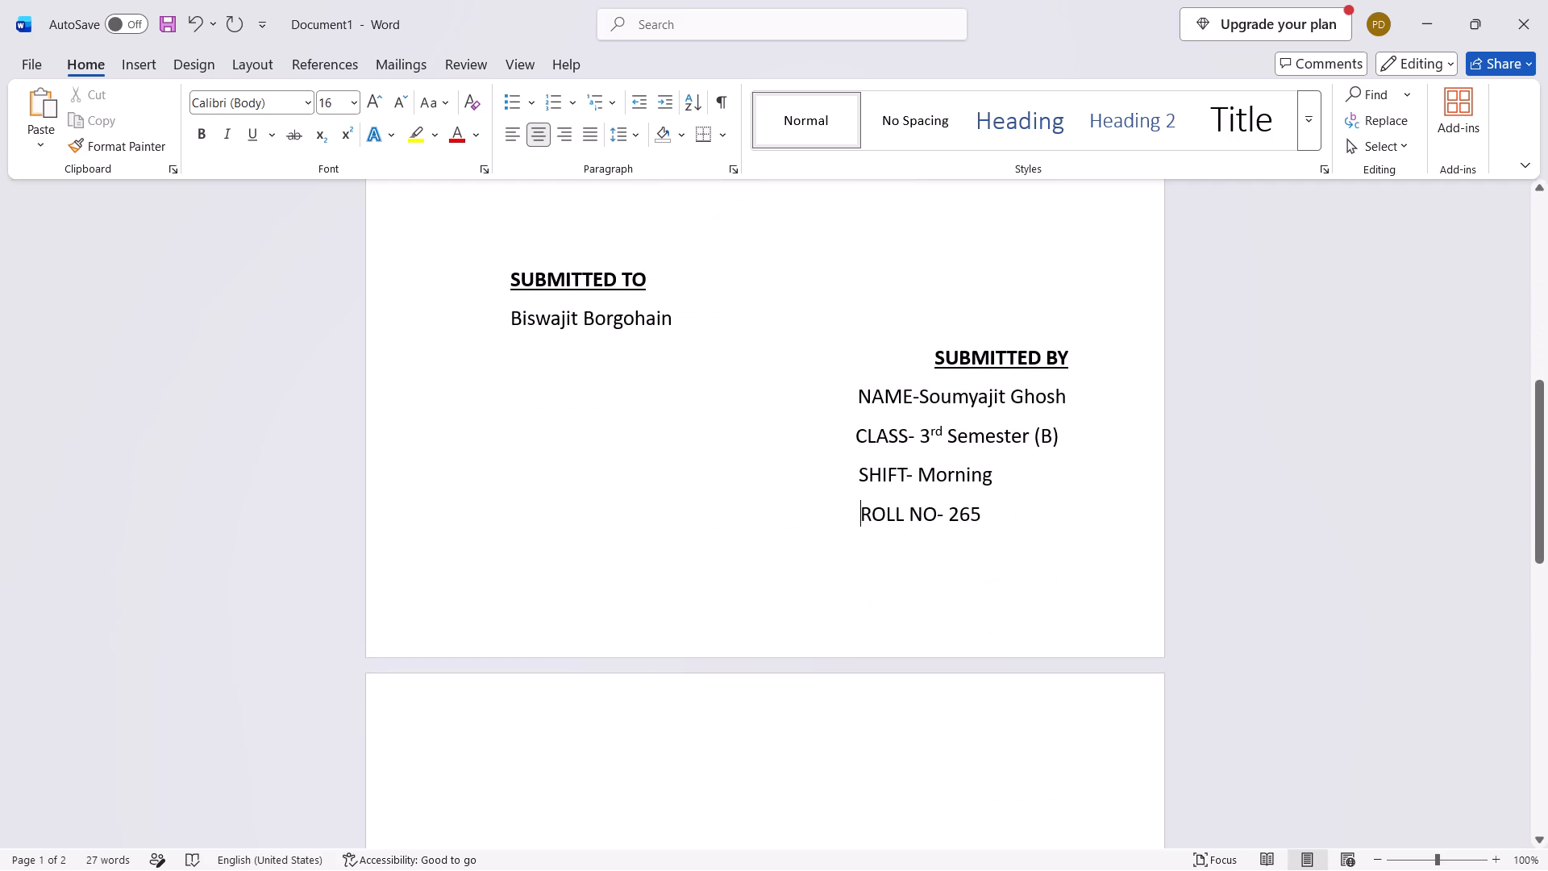
scroll(990, 435, "up", 5)
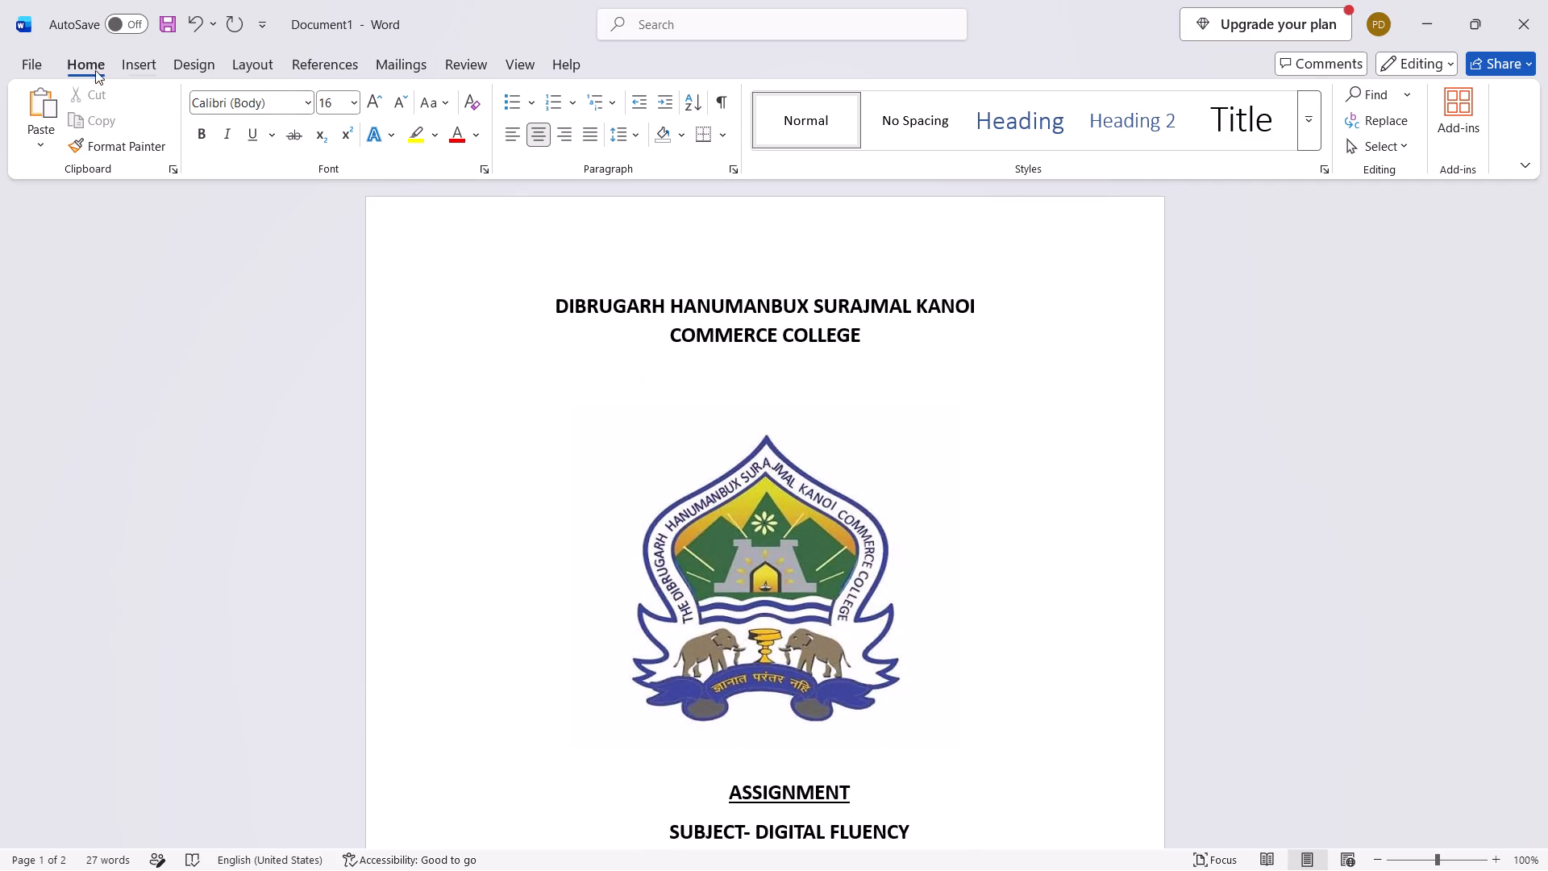
Save the document under the suggested college-title file name in the personal OneDrive documents folder (ドキュメント).
left_click(169, 18)
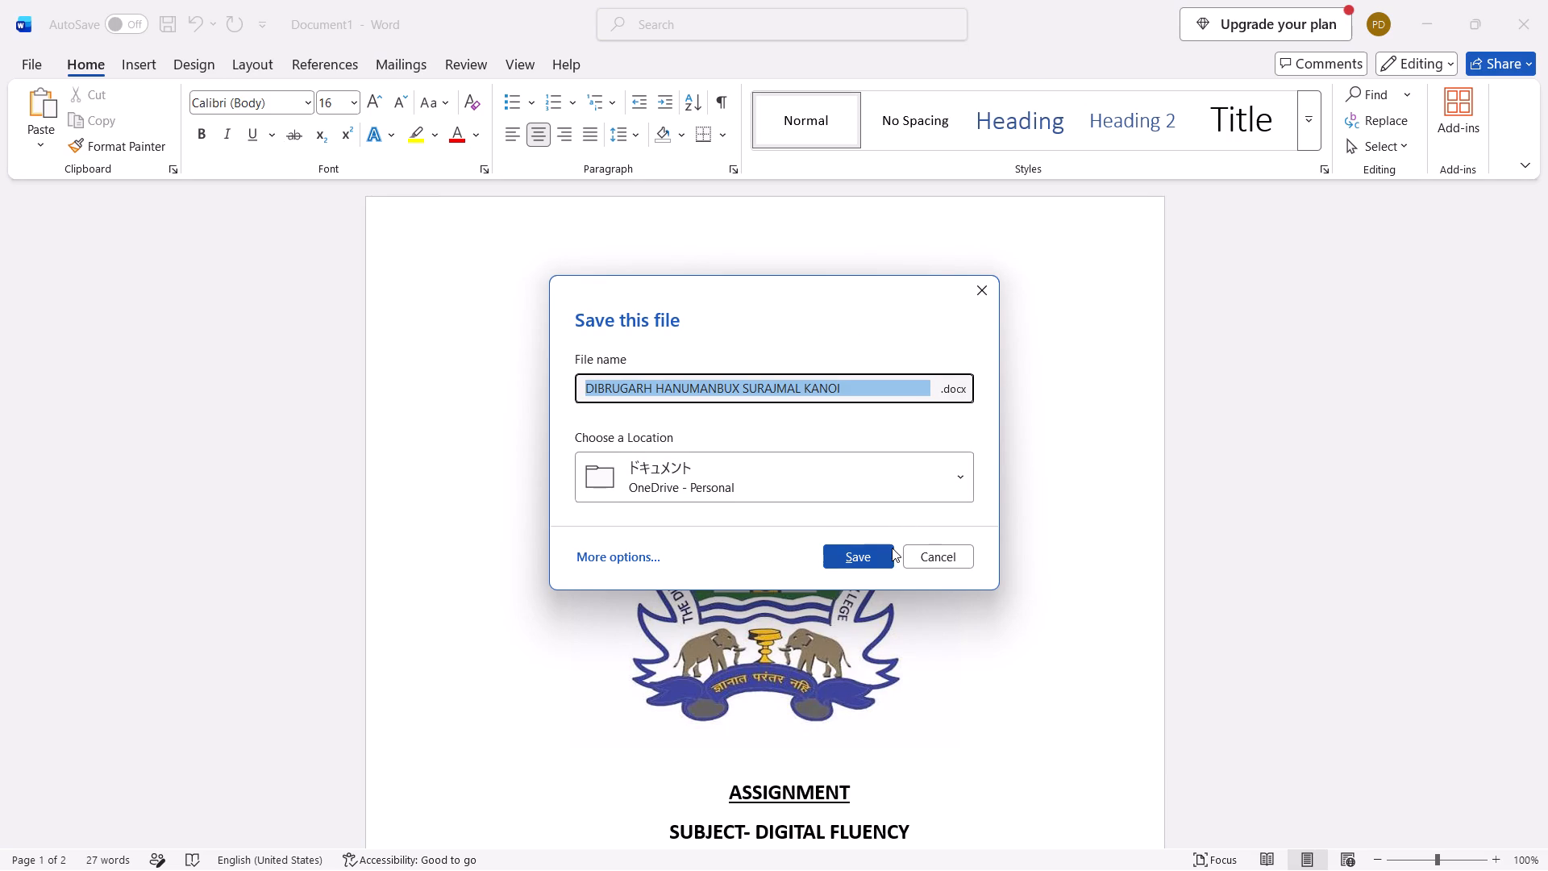
left_click(851, 555)
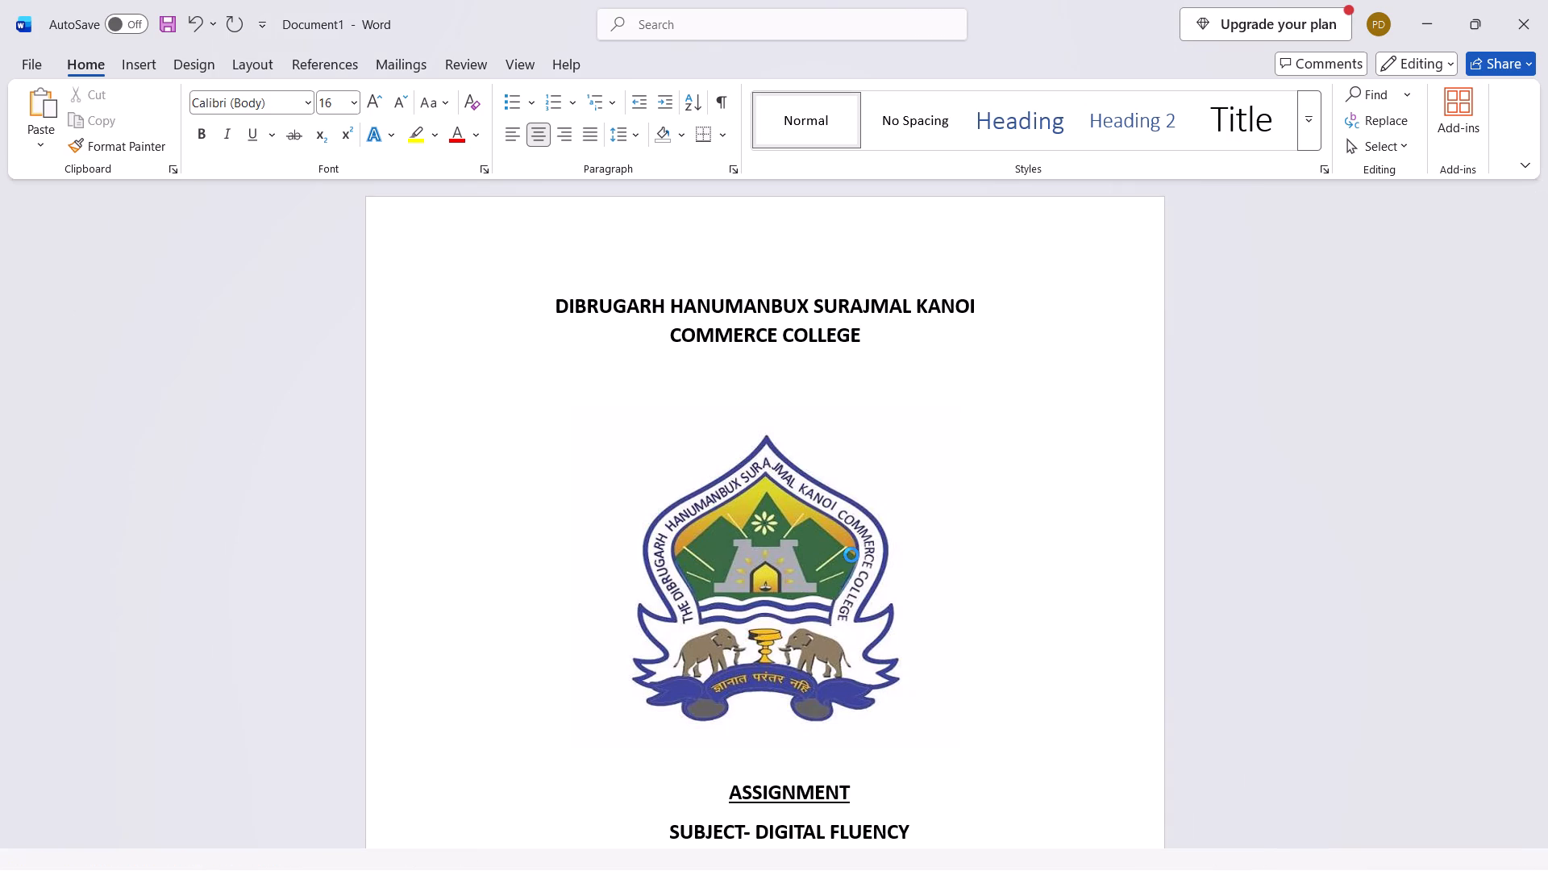
Replace the submitter's first name on the NAME line of the SUBMITTED BY block with the new first name.
scroll(851, 555, "down", 3)
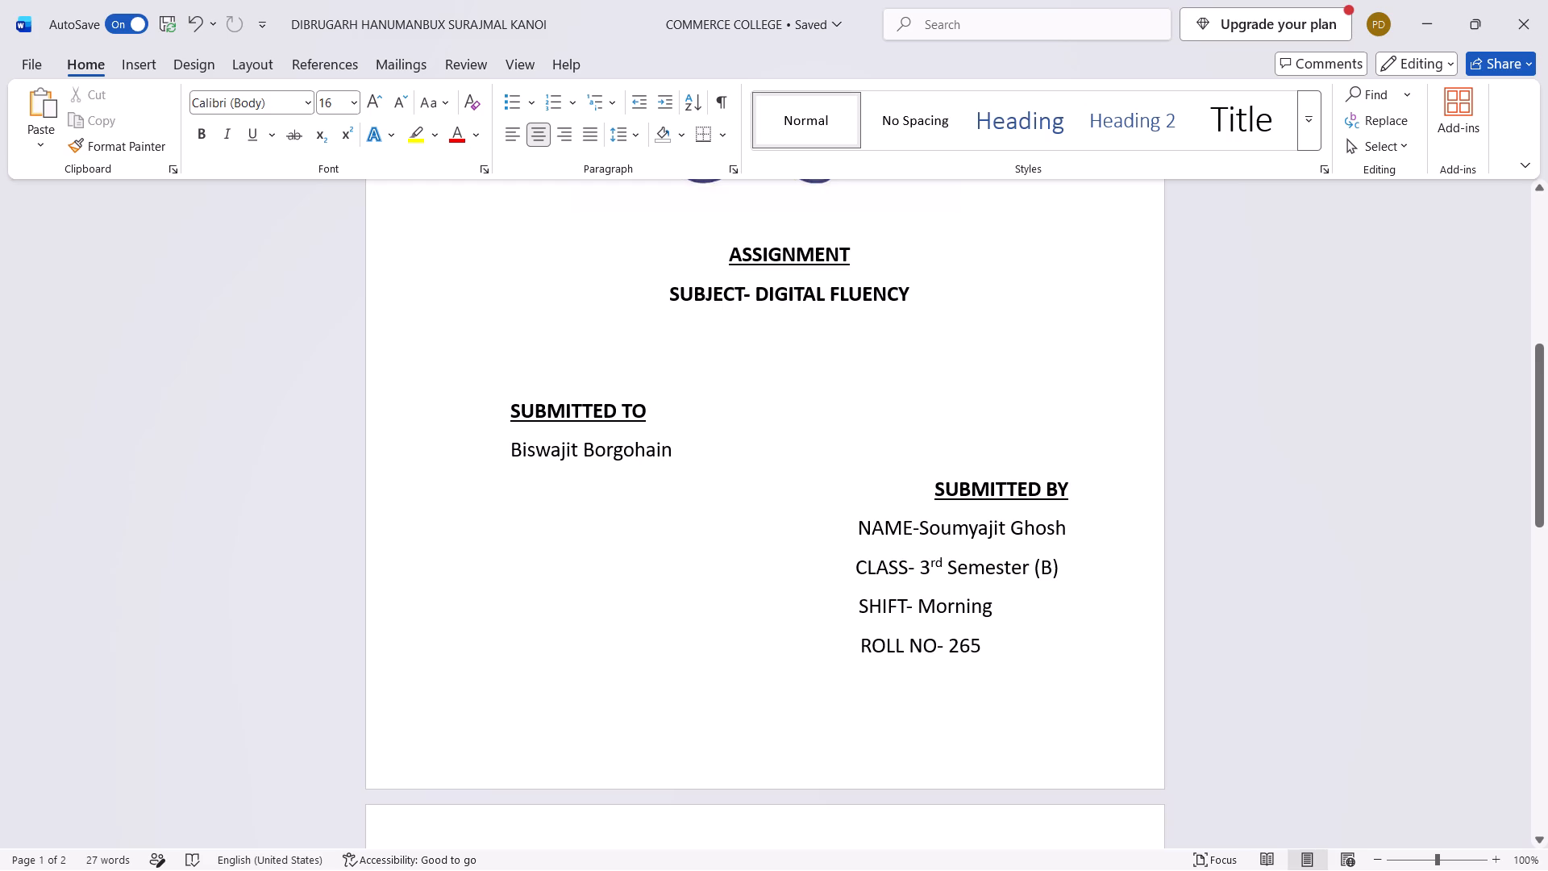
left_click(1002, 523)
key("BackSpace")
key("BackSpace")
key("BackSpace")
key("BackSpace")
key("BackSpace")
key("BackSpace")
key("BackSpace")
key("BackSpace")
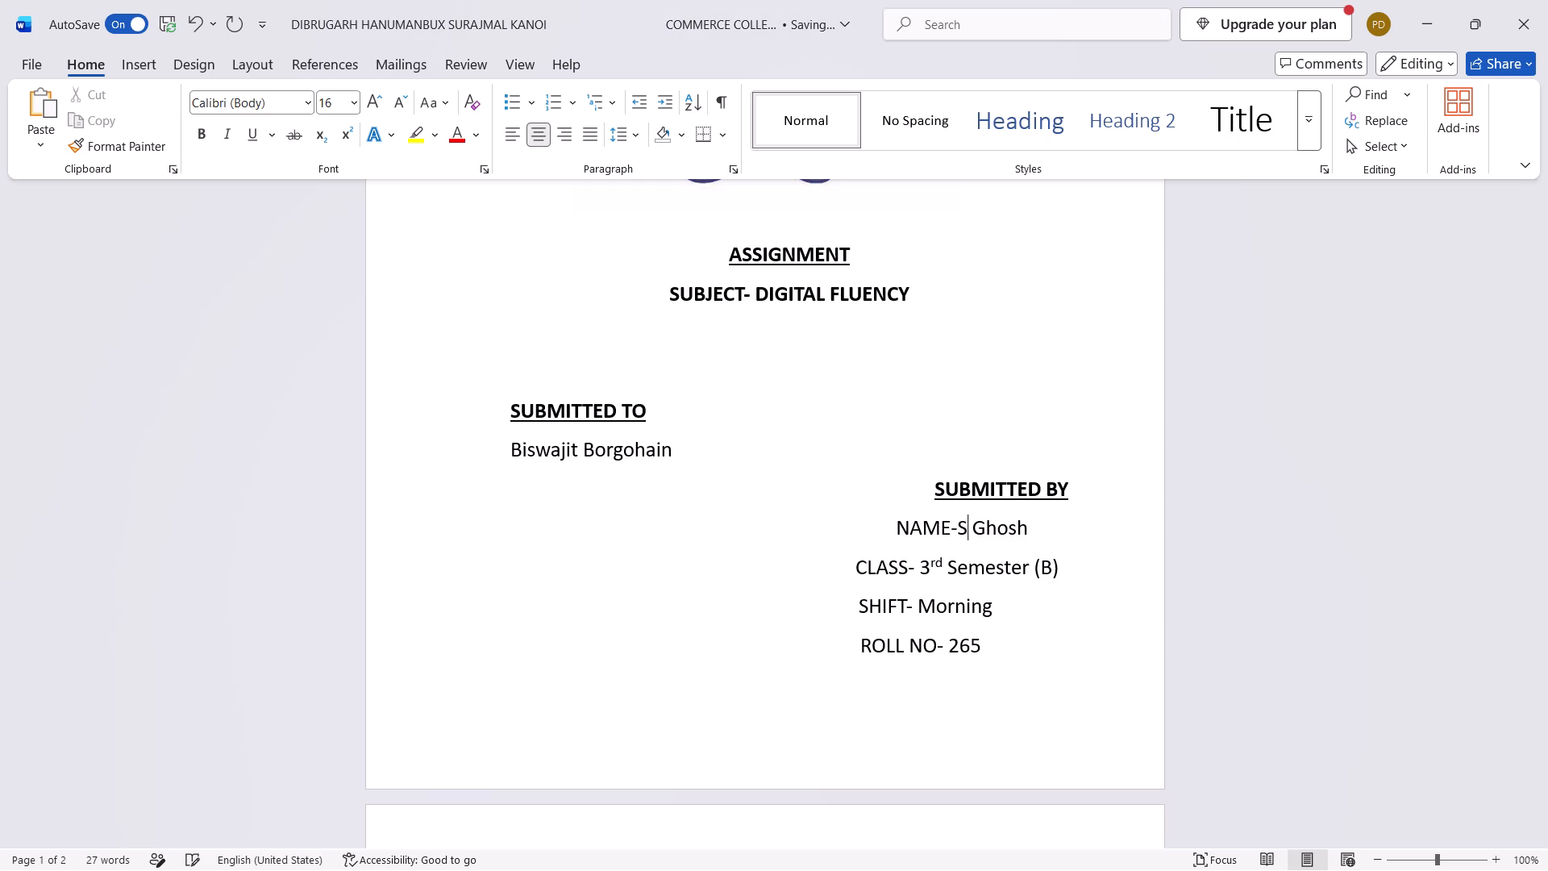
key("BackSpace")
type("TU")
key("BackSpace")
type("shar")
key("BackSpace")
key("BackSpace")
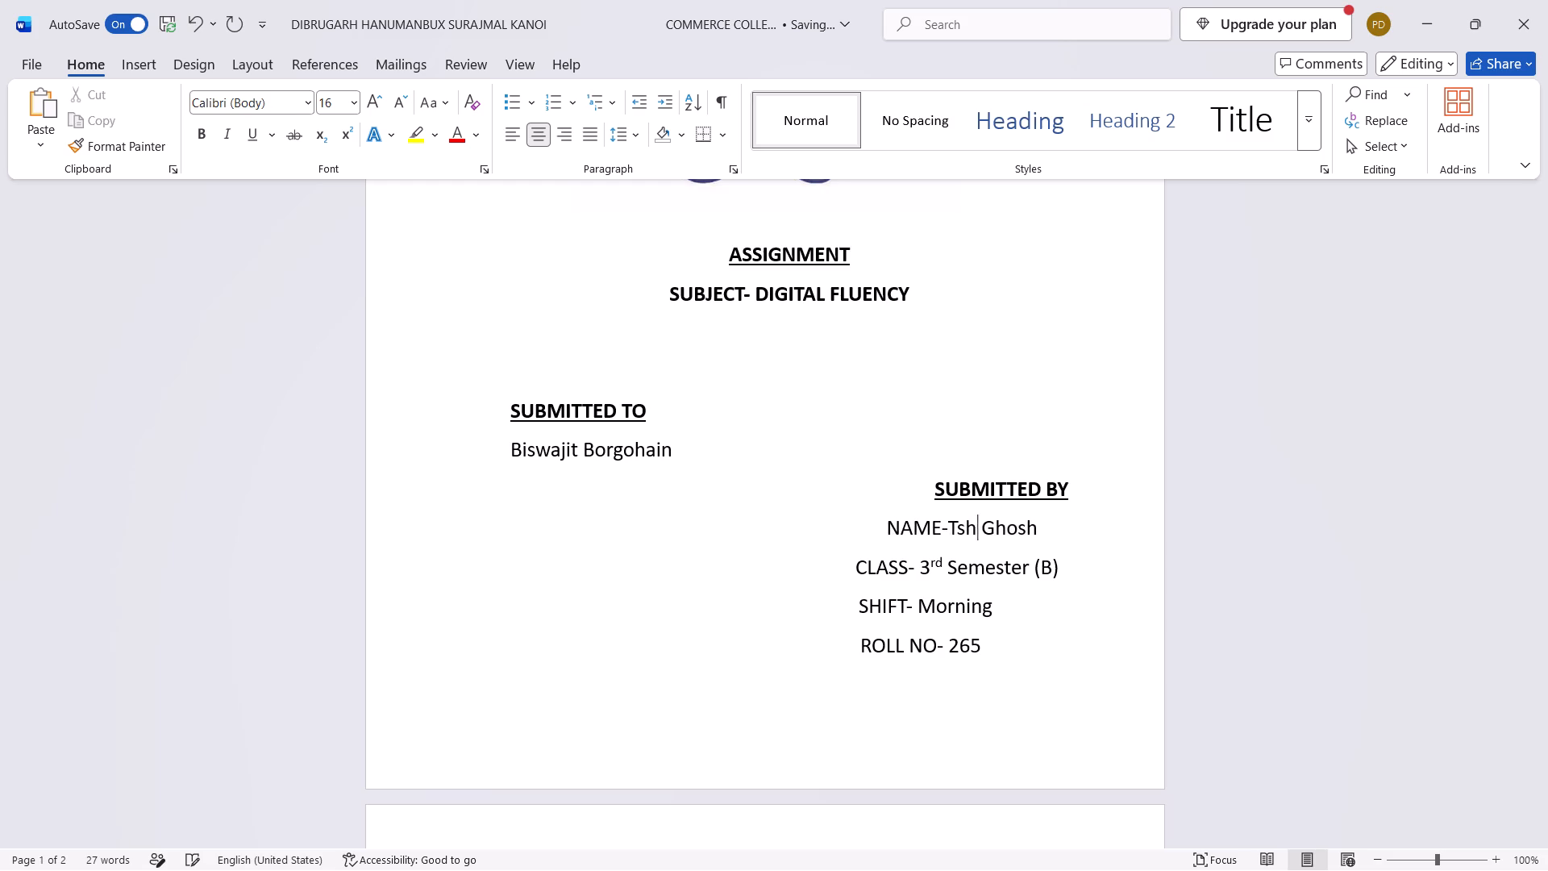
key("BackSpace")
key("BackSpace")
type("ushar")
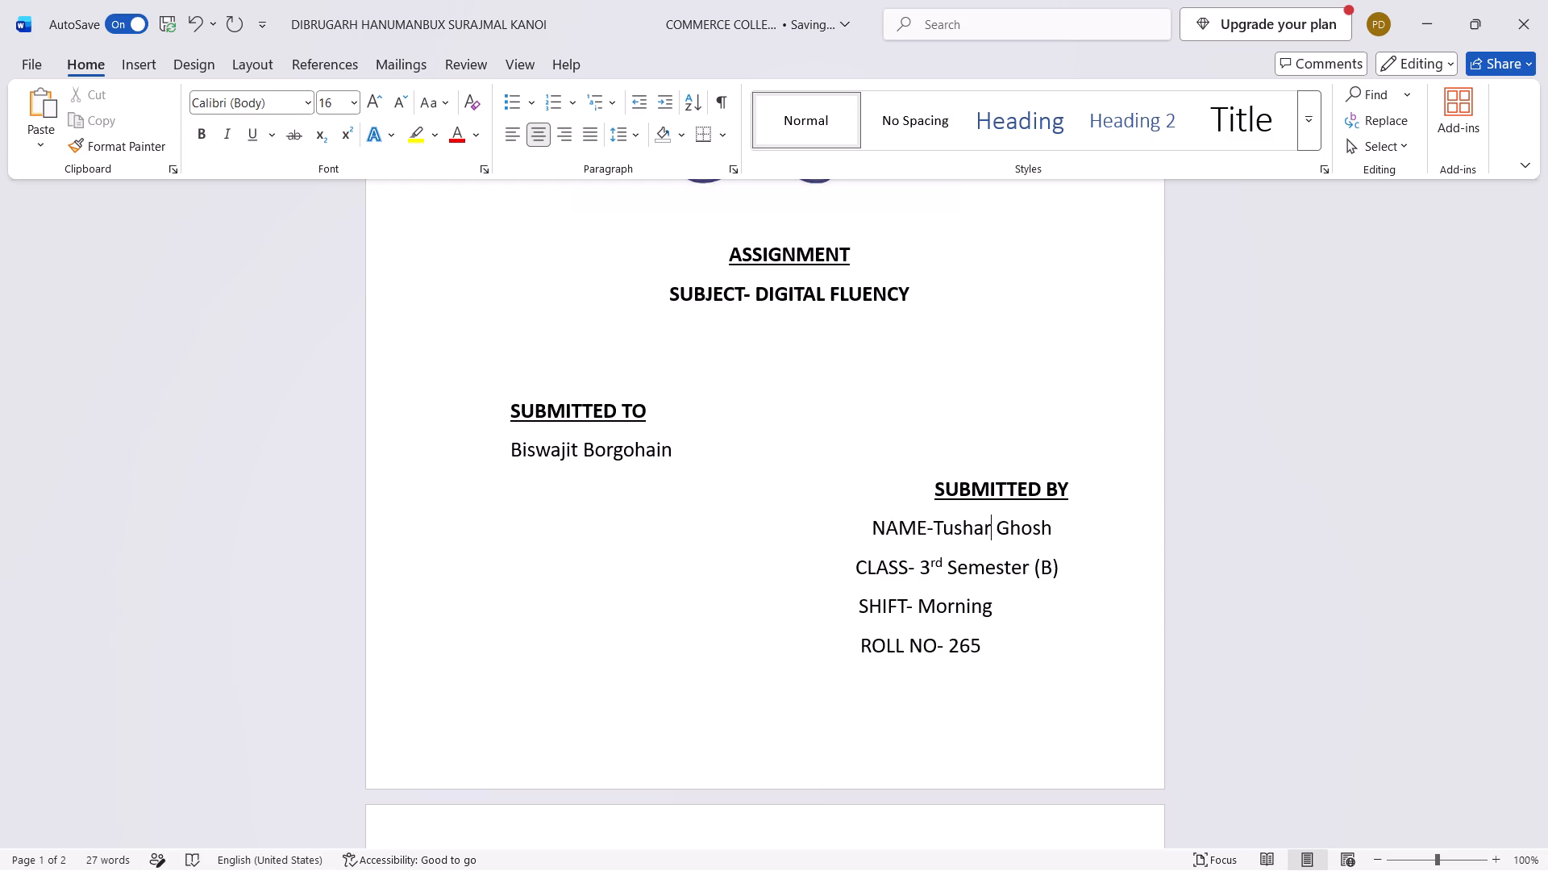
Replace the submitter's surname on the NAME line with the new surname.
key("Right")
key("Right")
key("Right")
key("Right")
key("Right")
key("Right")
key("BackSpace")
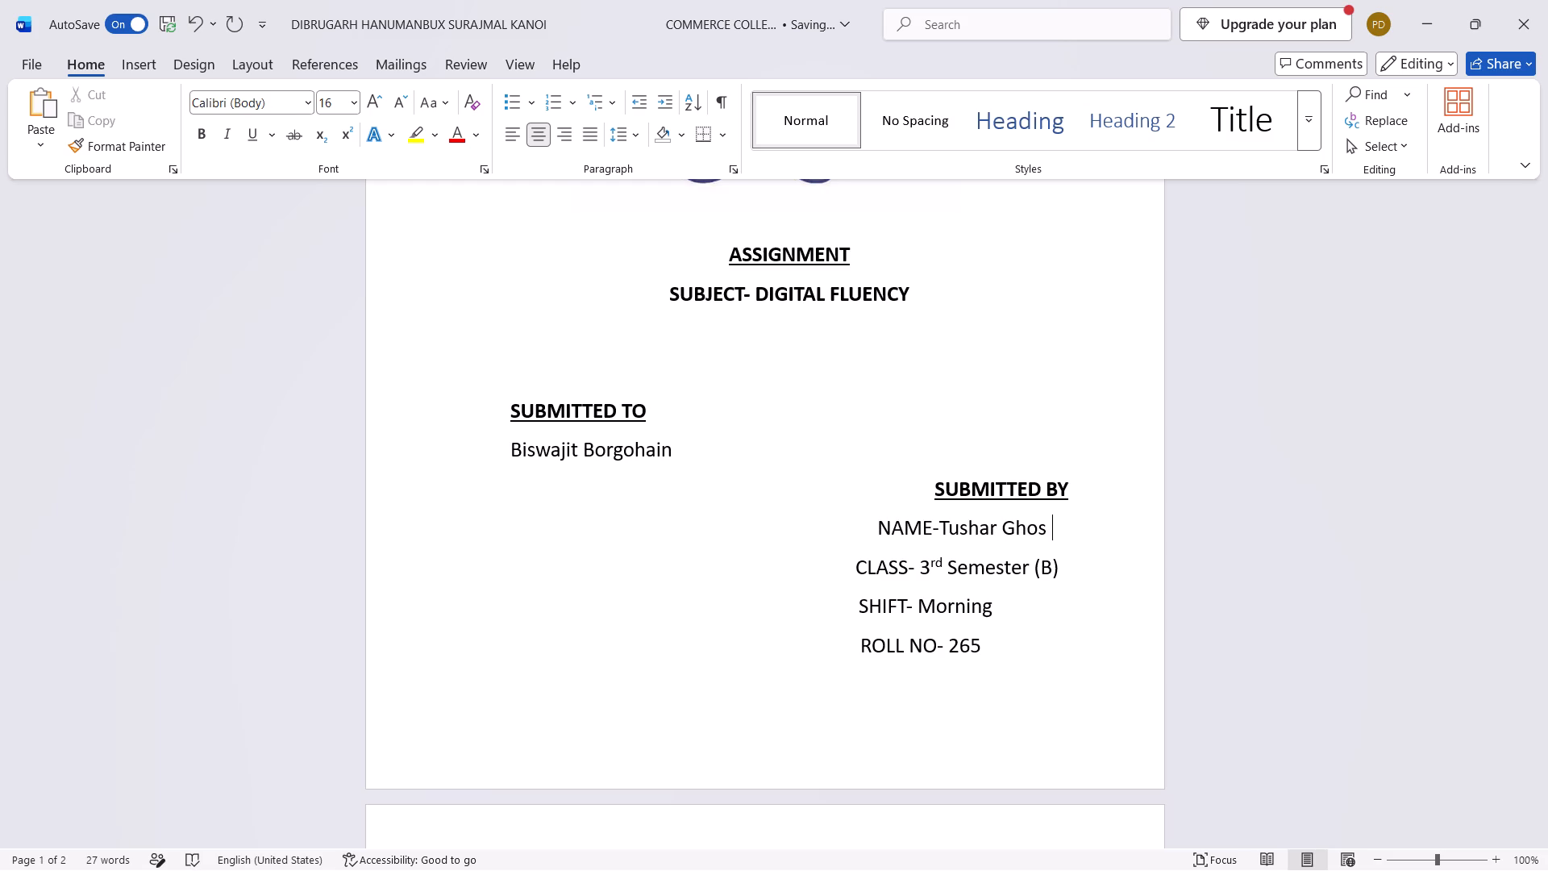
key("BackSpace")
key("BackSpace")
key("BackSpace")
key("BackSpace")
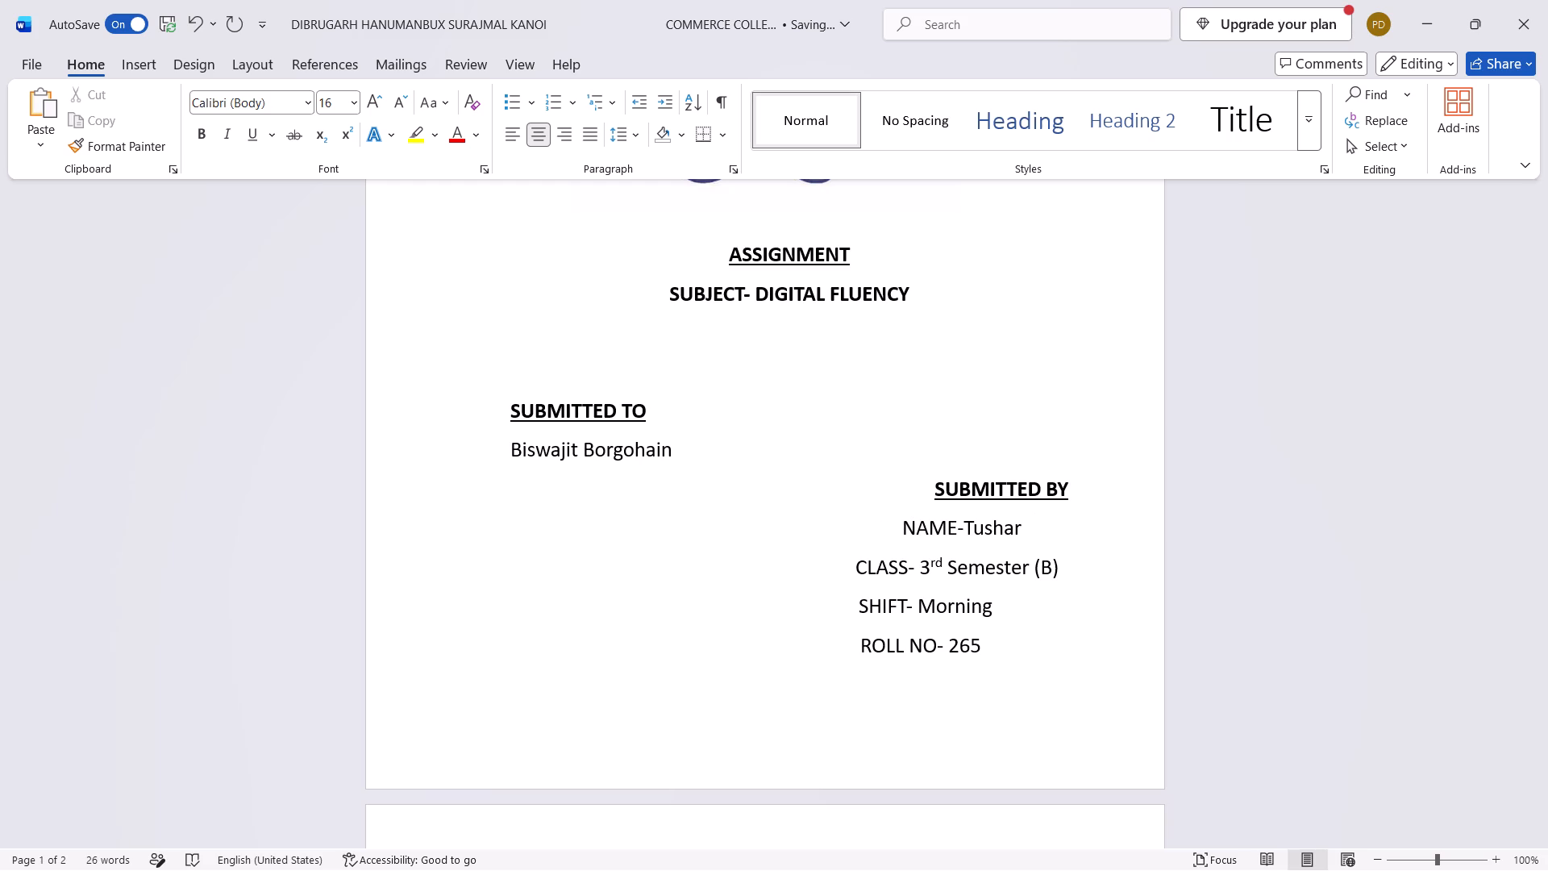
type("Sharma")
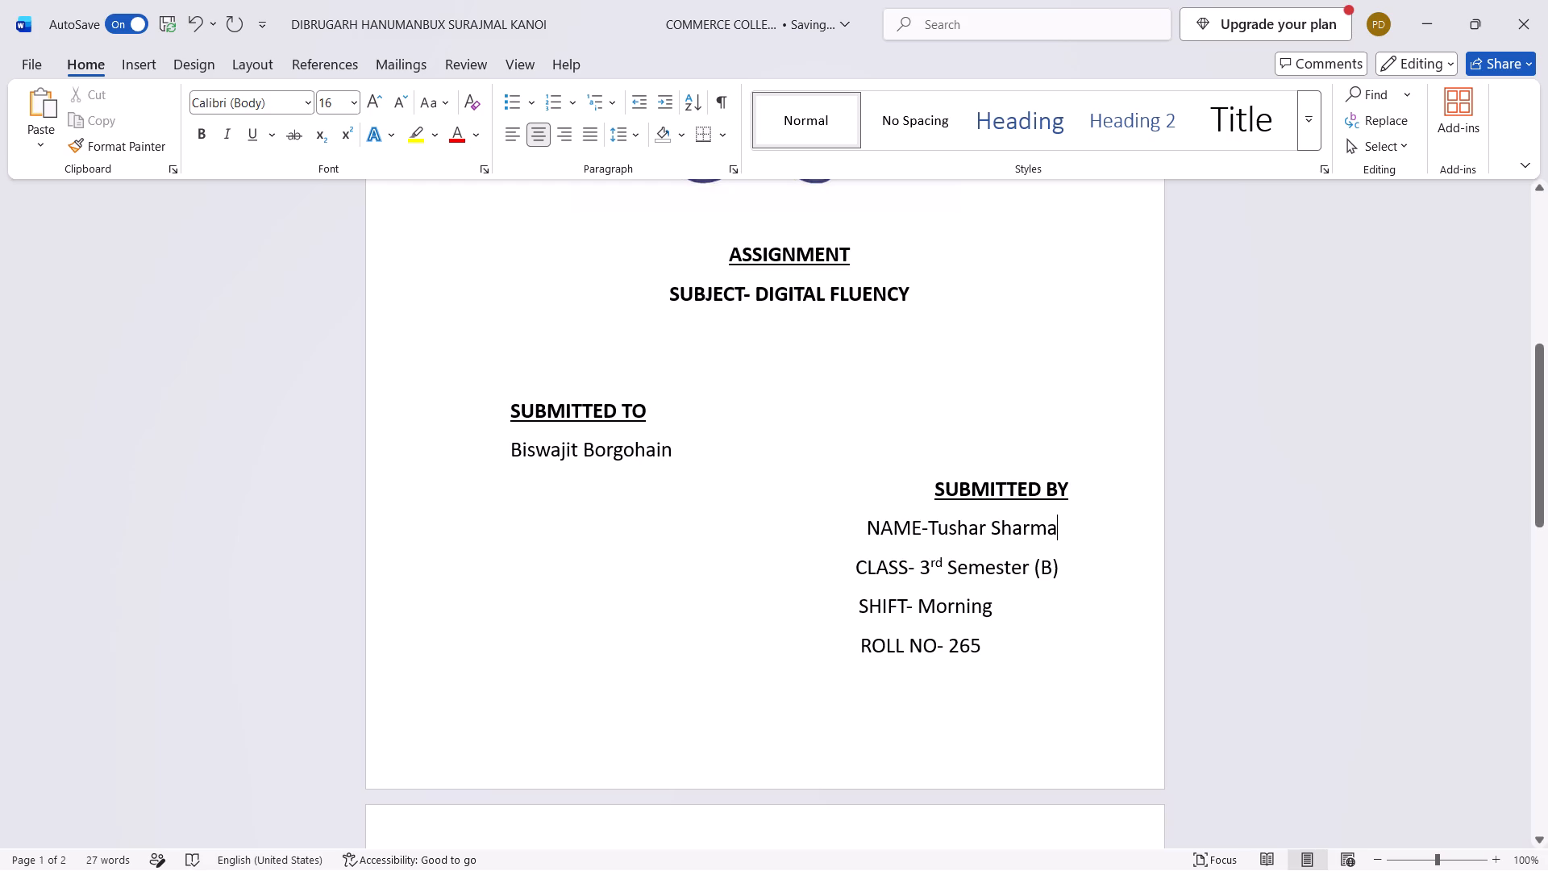
Change the last digit of the roll number on the ROLL NO line to 4.
left_click(979, 644)
key("BackSpace")
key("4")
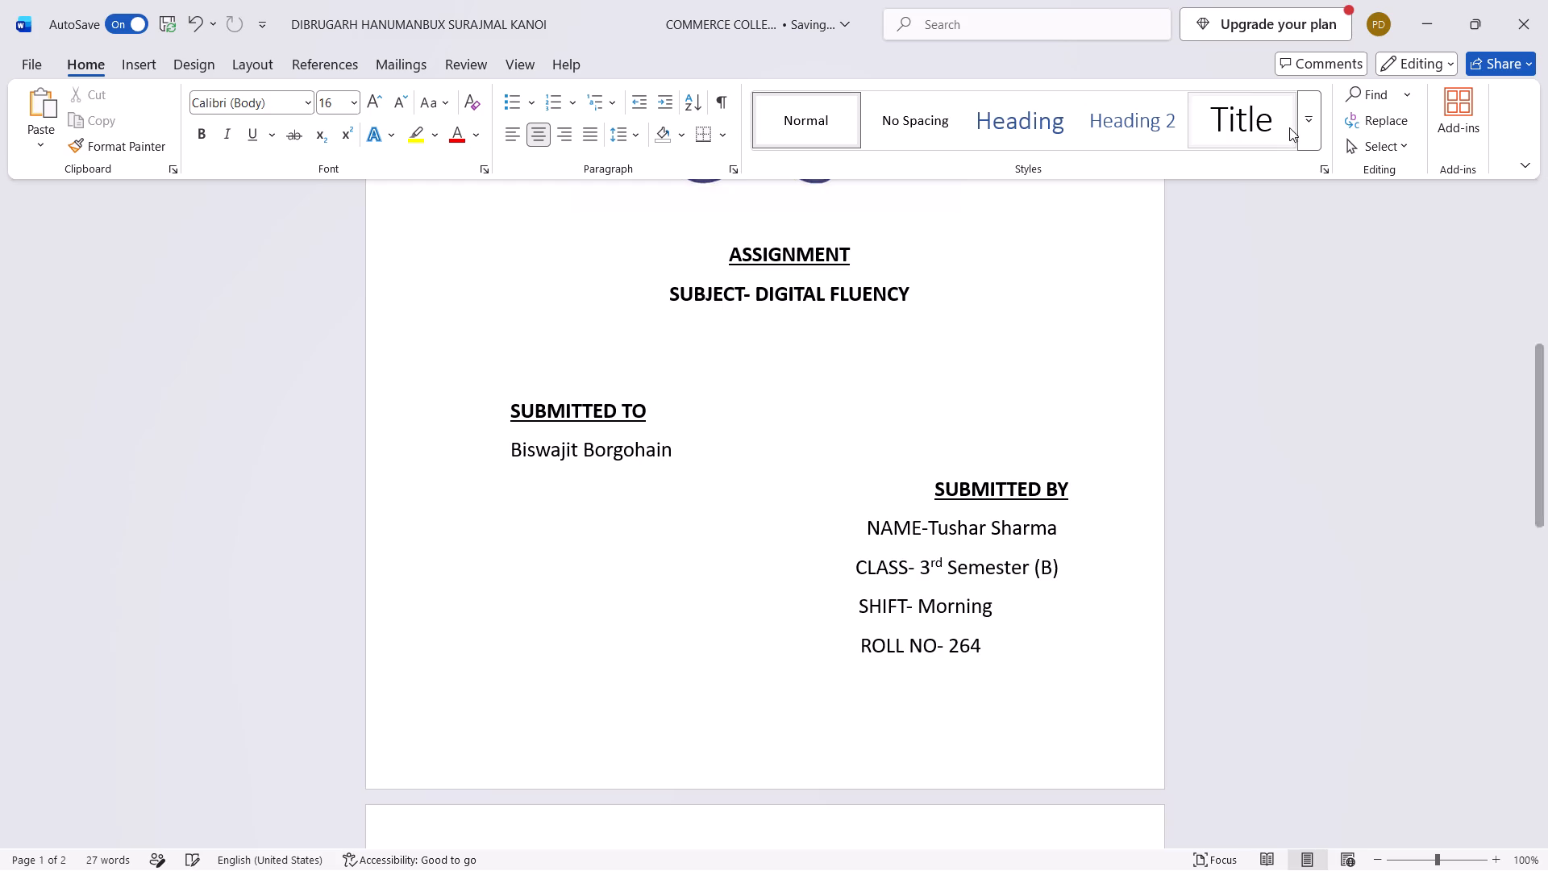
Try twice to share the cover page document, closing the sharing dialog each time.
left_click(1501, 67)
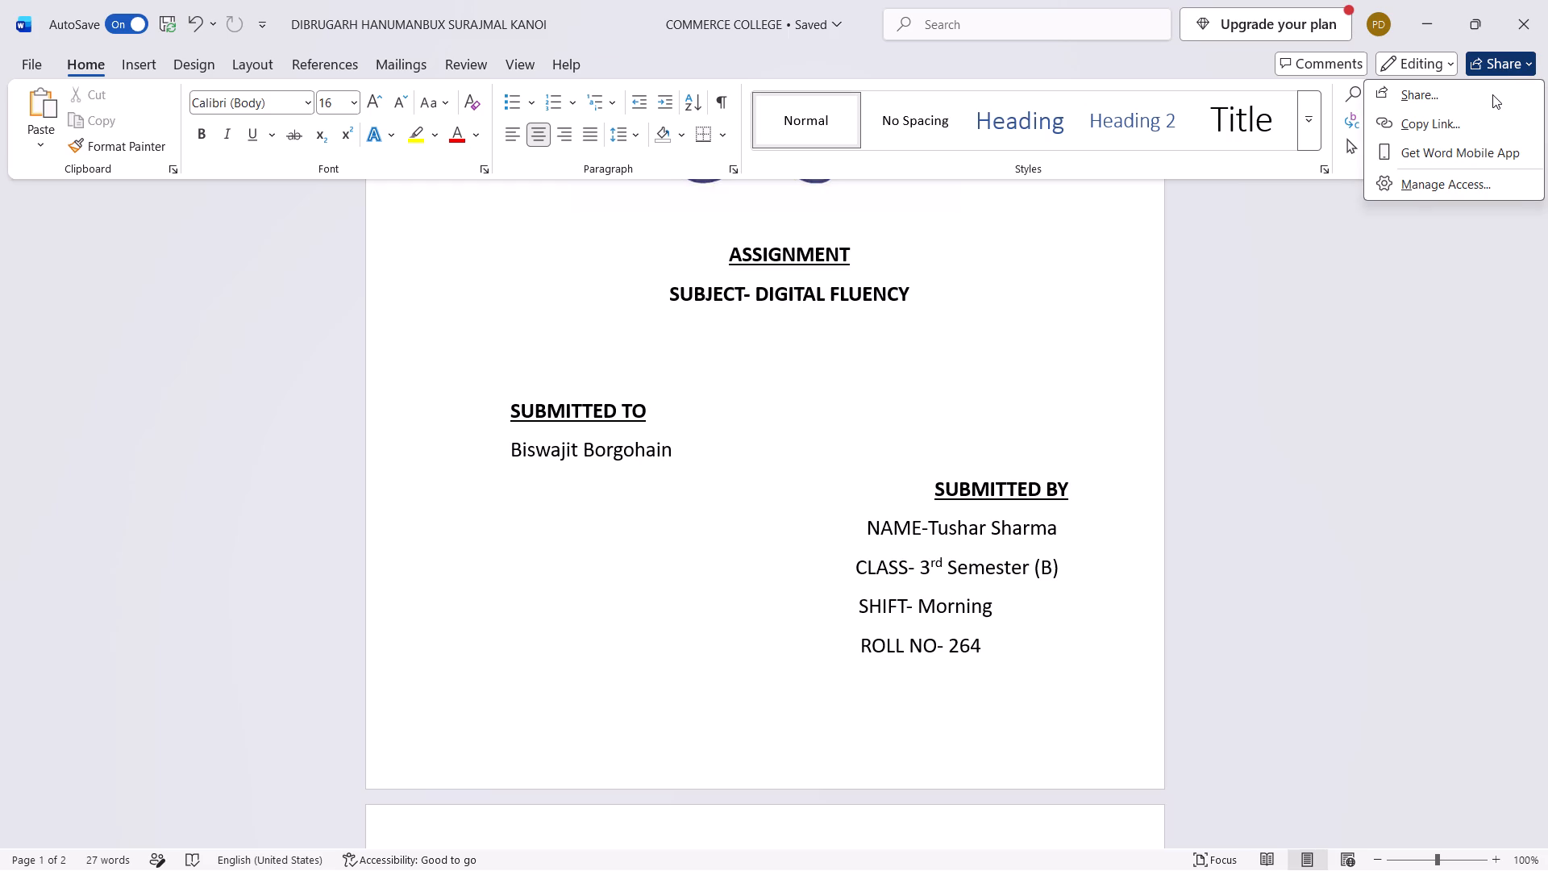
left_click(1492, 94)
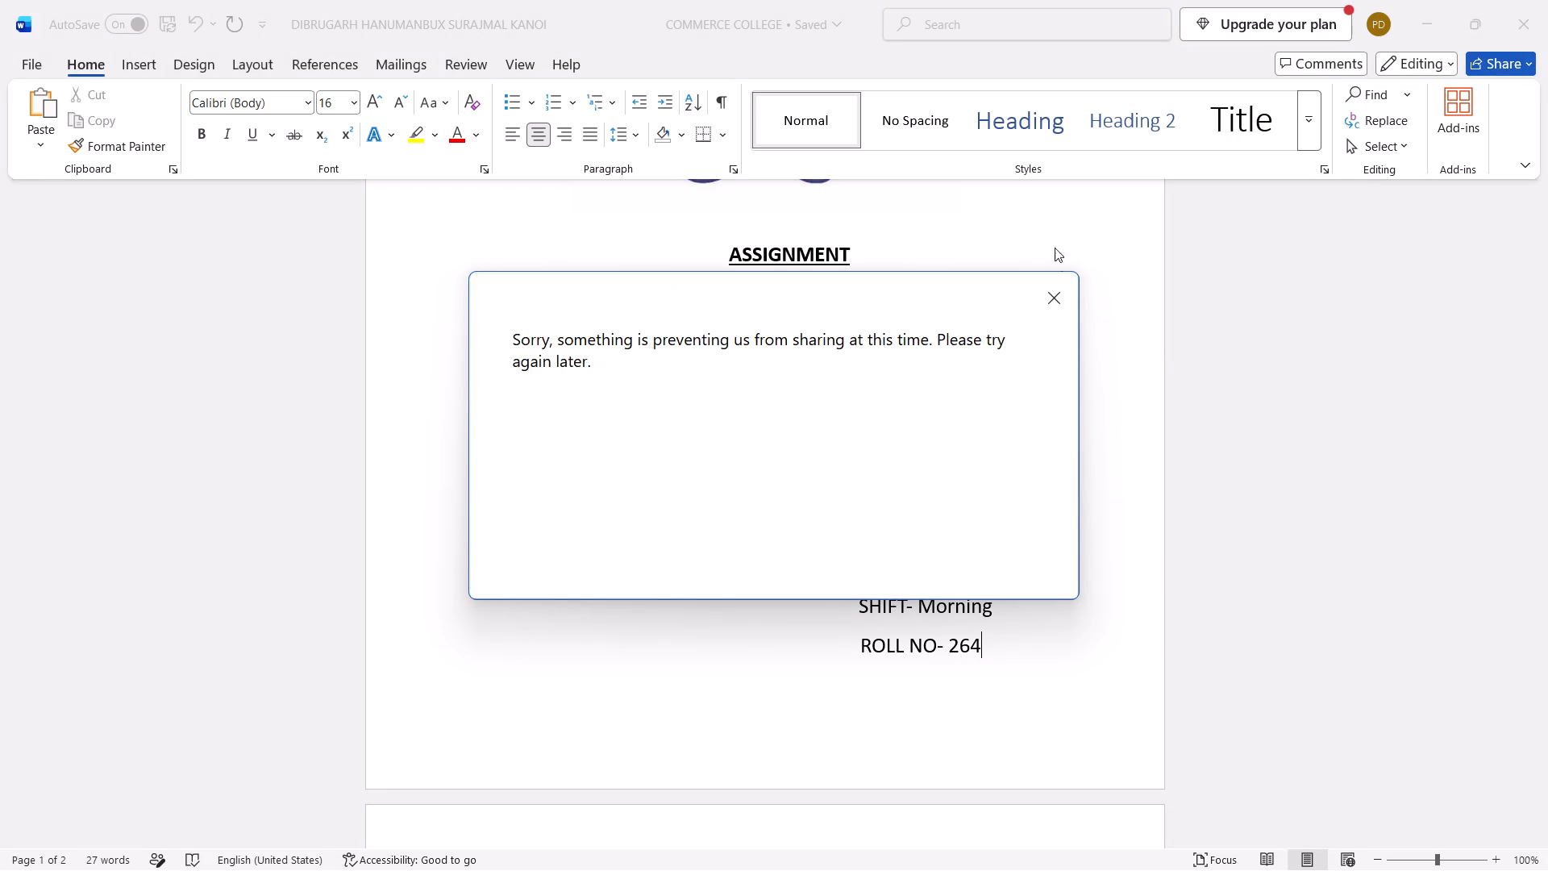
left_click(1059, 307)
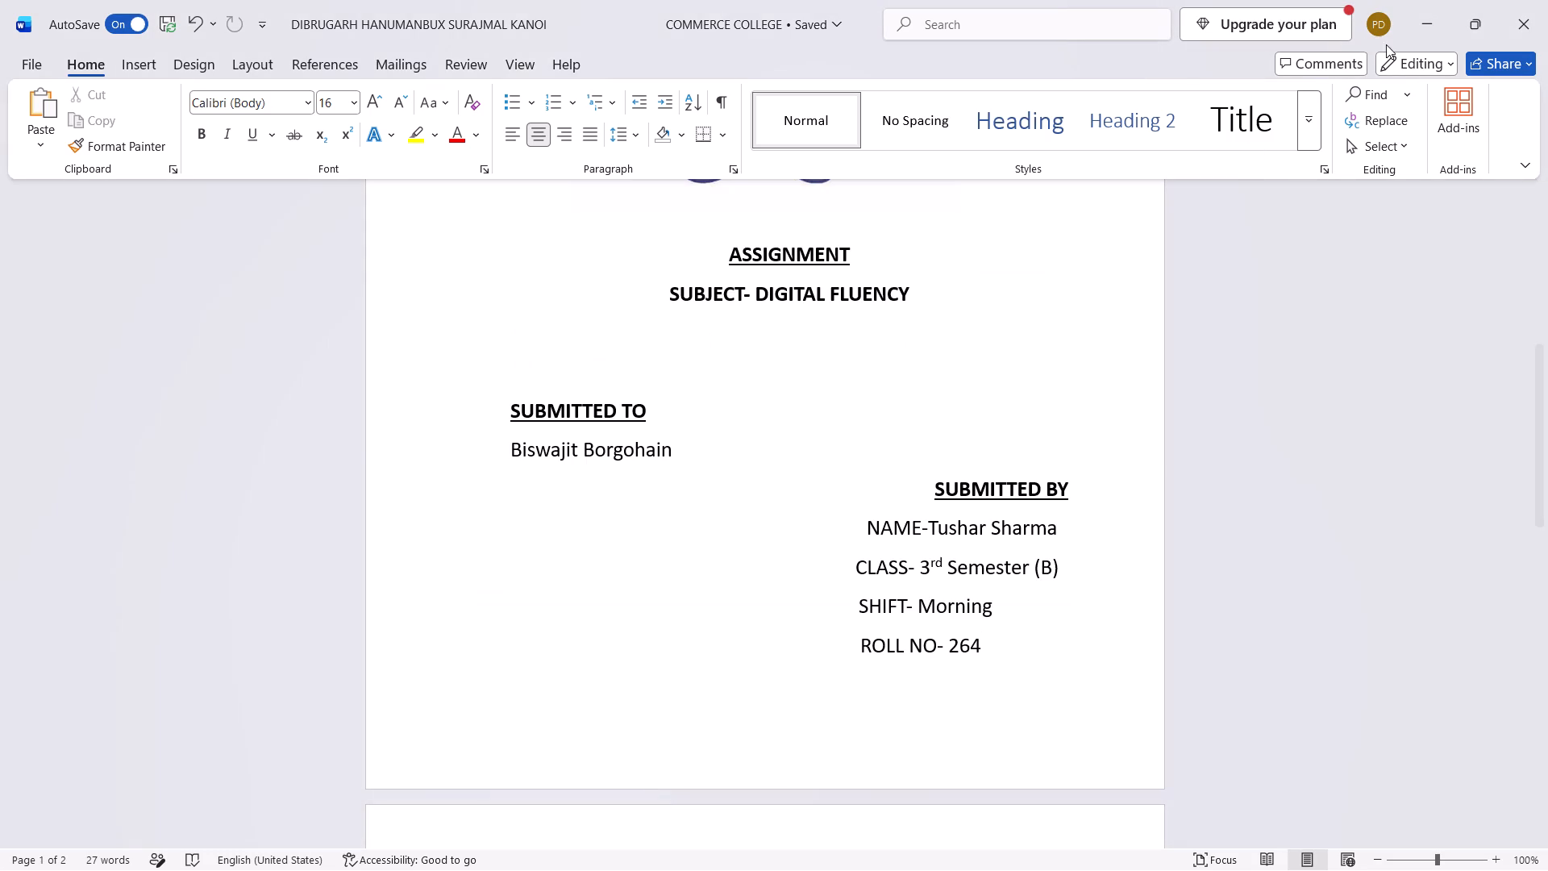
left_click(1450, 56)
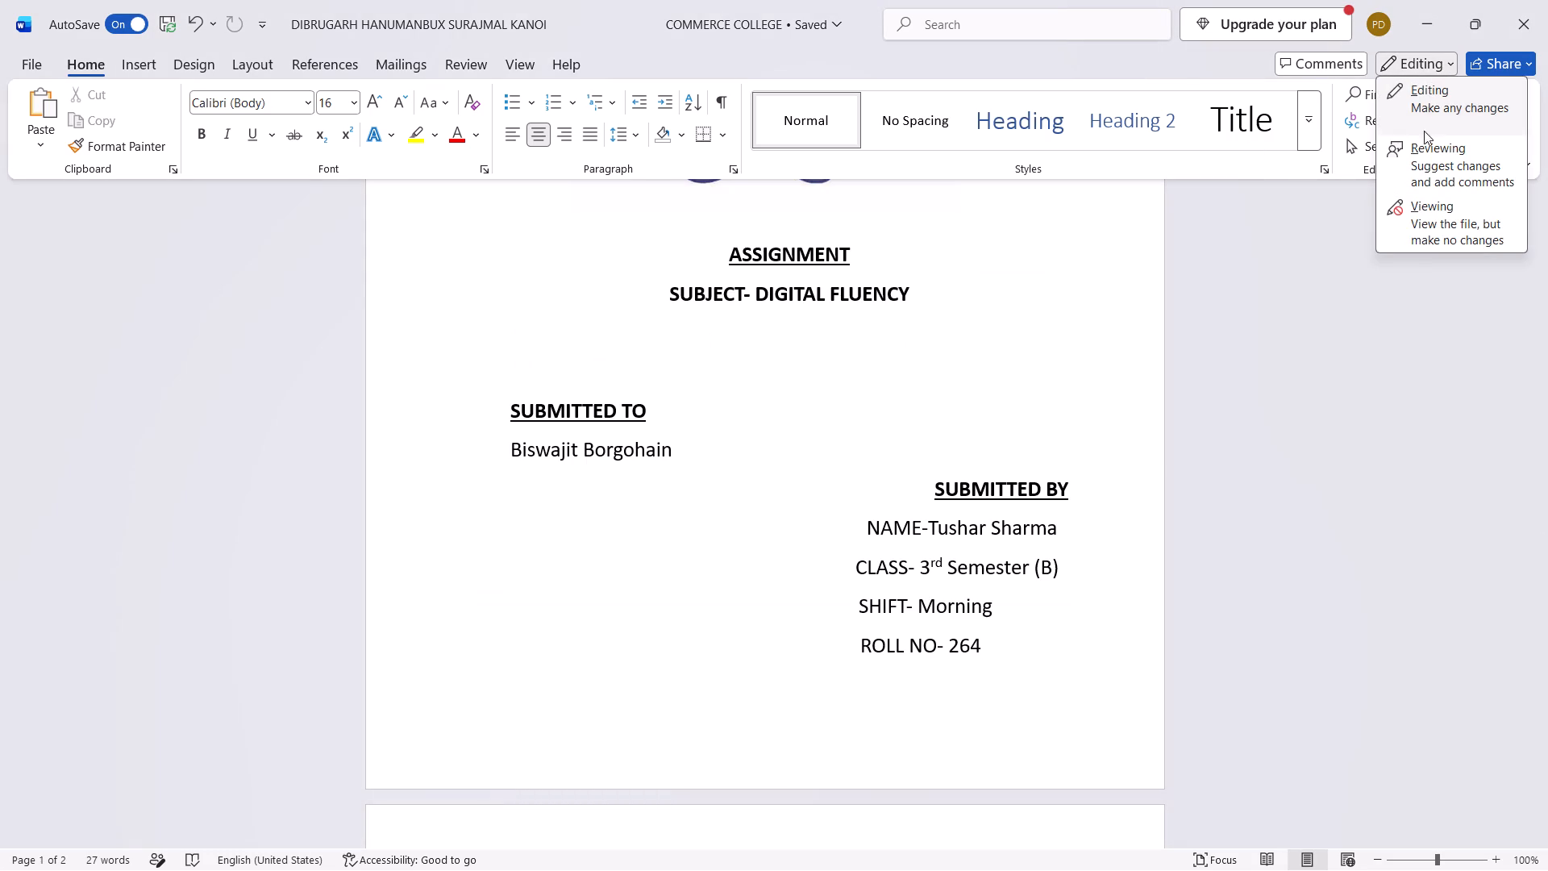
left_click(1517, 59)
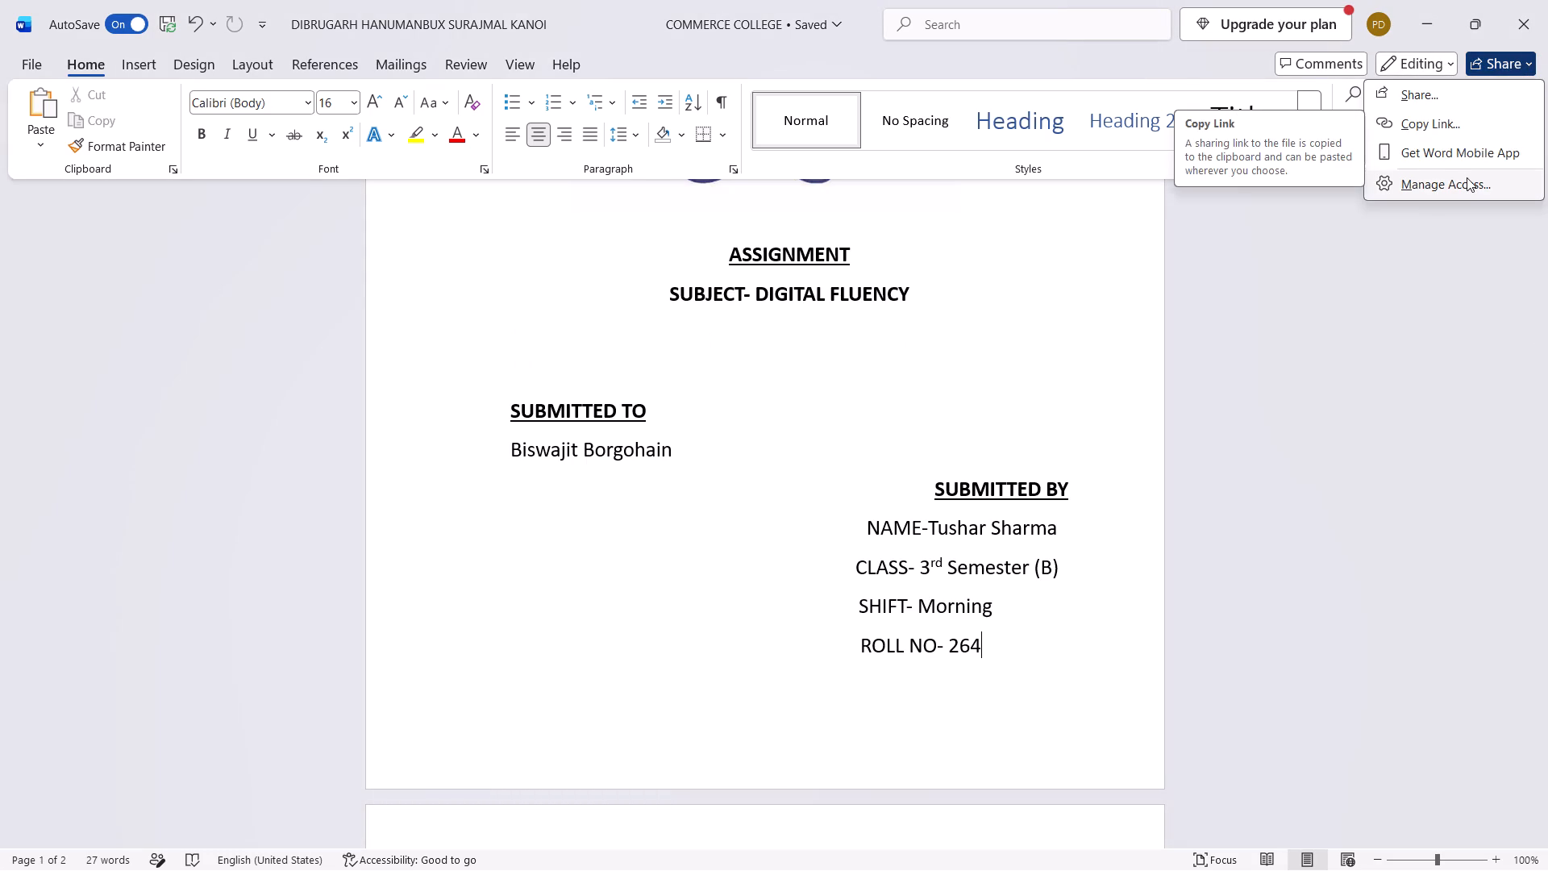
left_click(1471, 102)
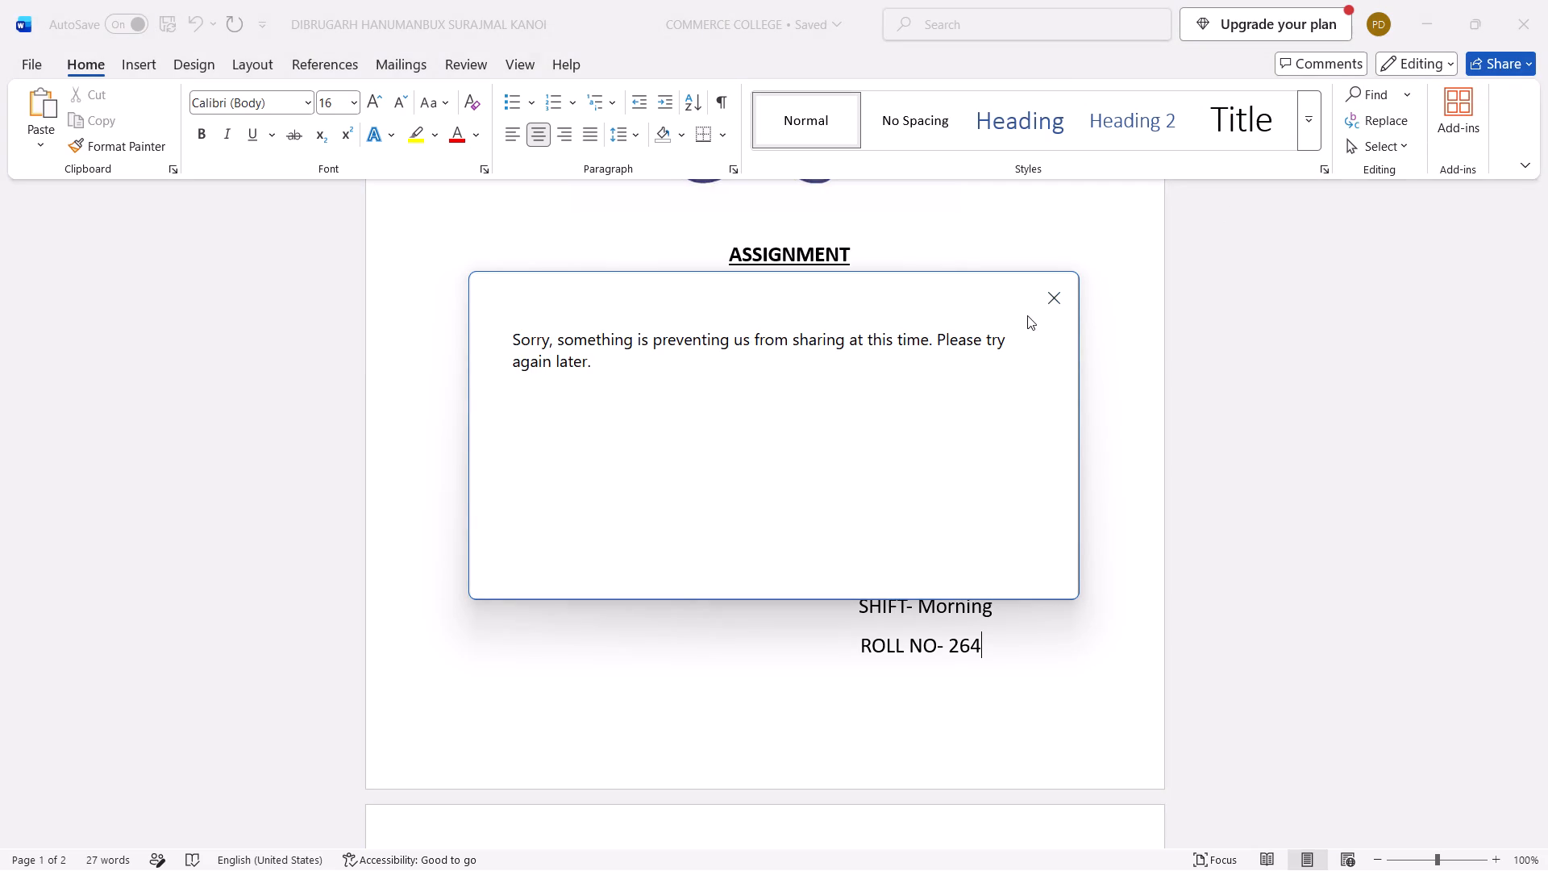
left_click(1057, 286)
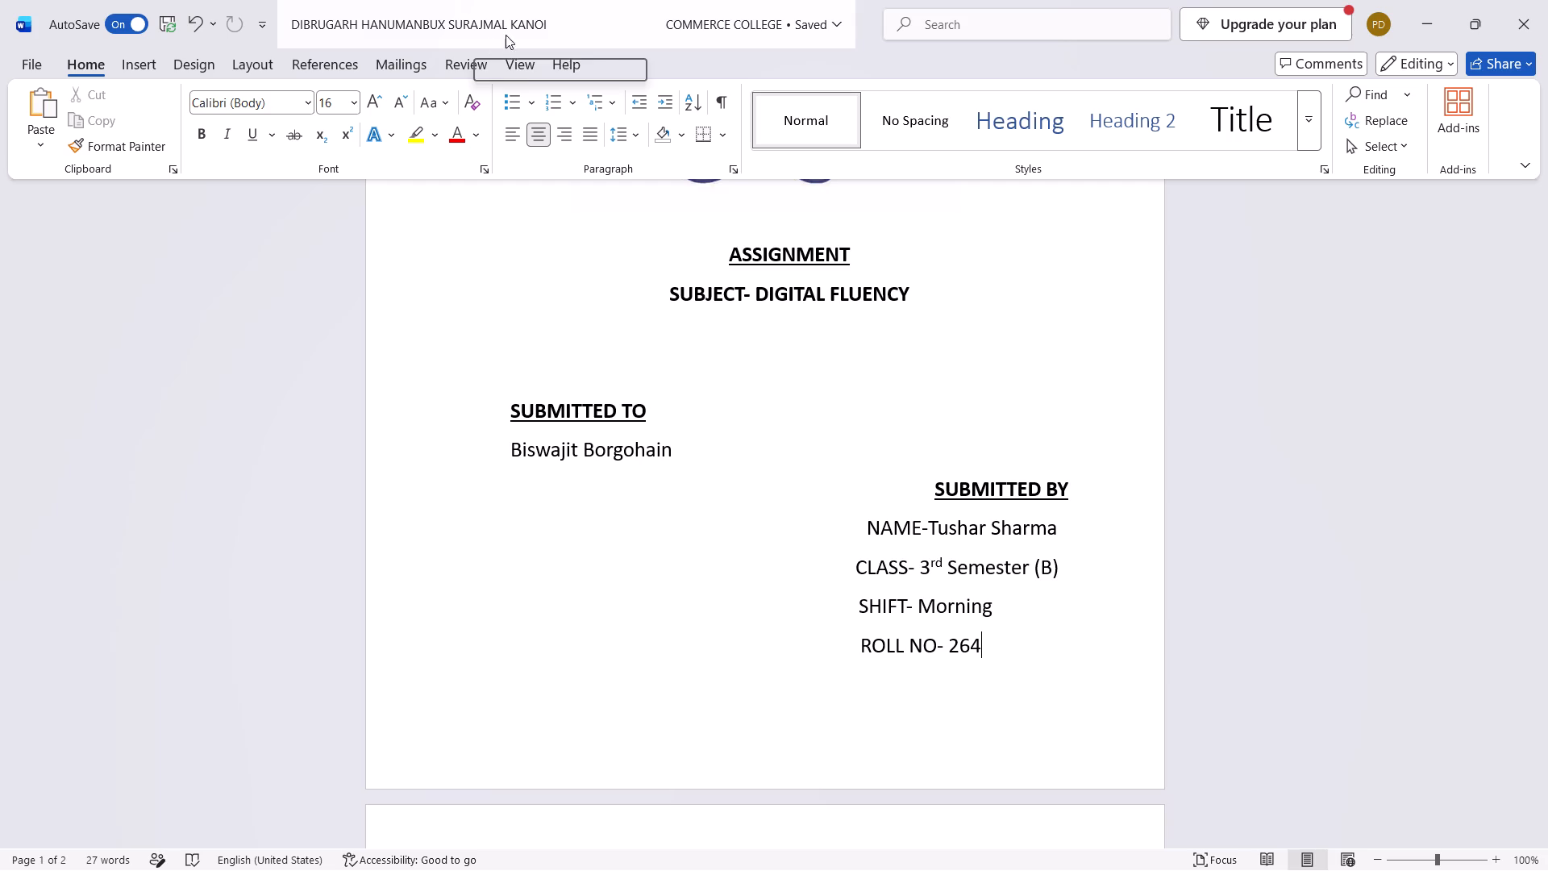
Save the revised cover page to its existing OneDrive file.
left_click(176, 22)
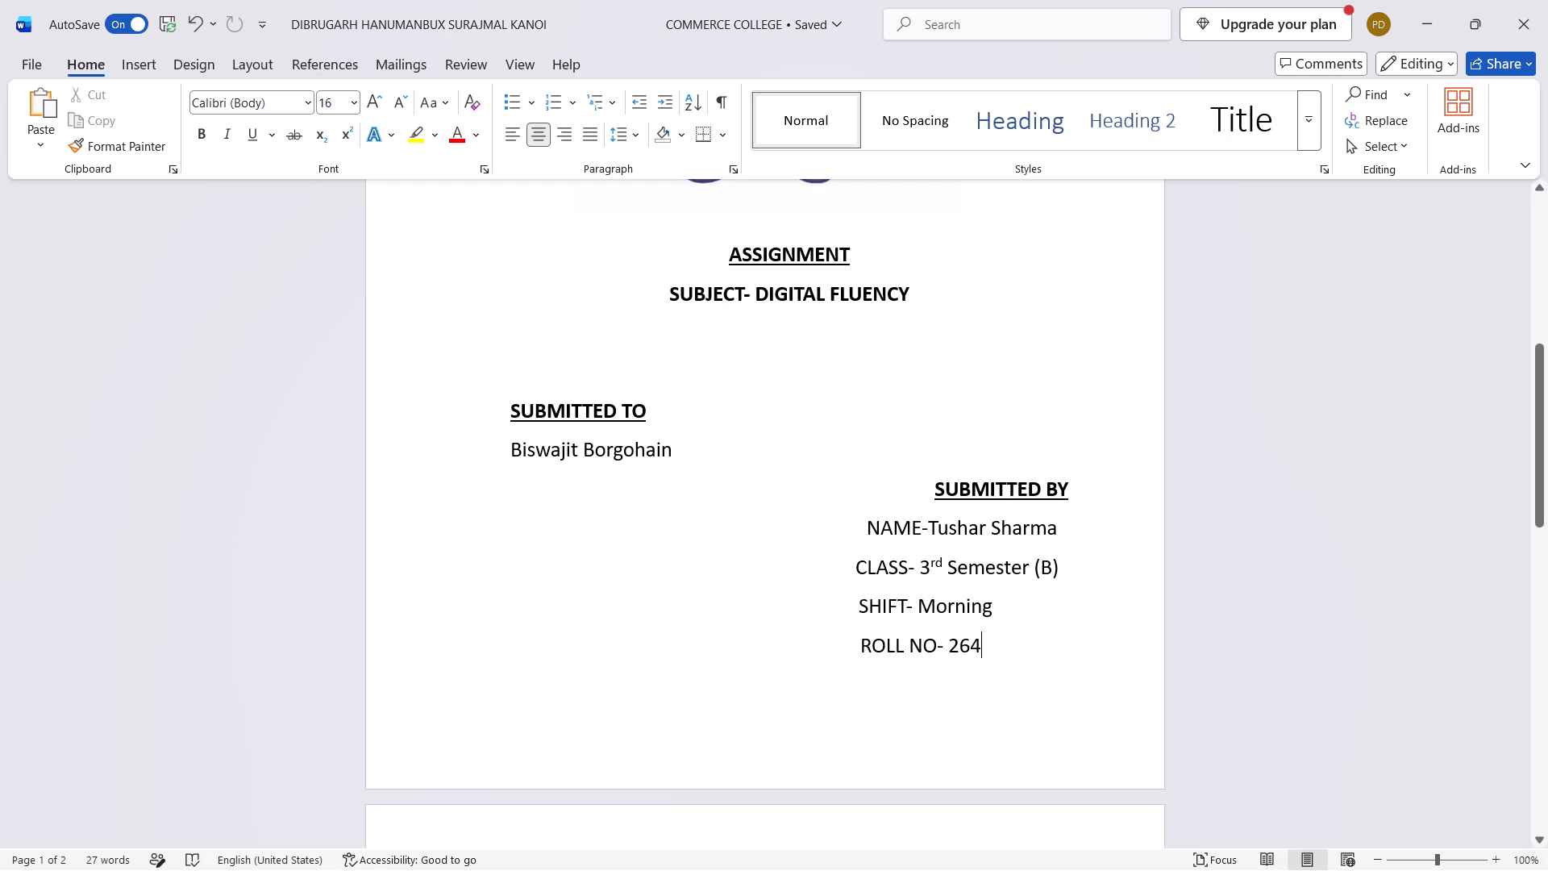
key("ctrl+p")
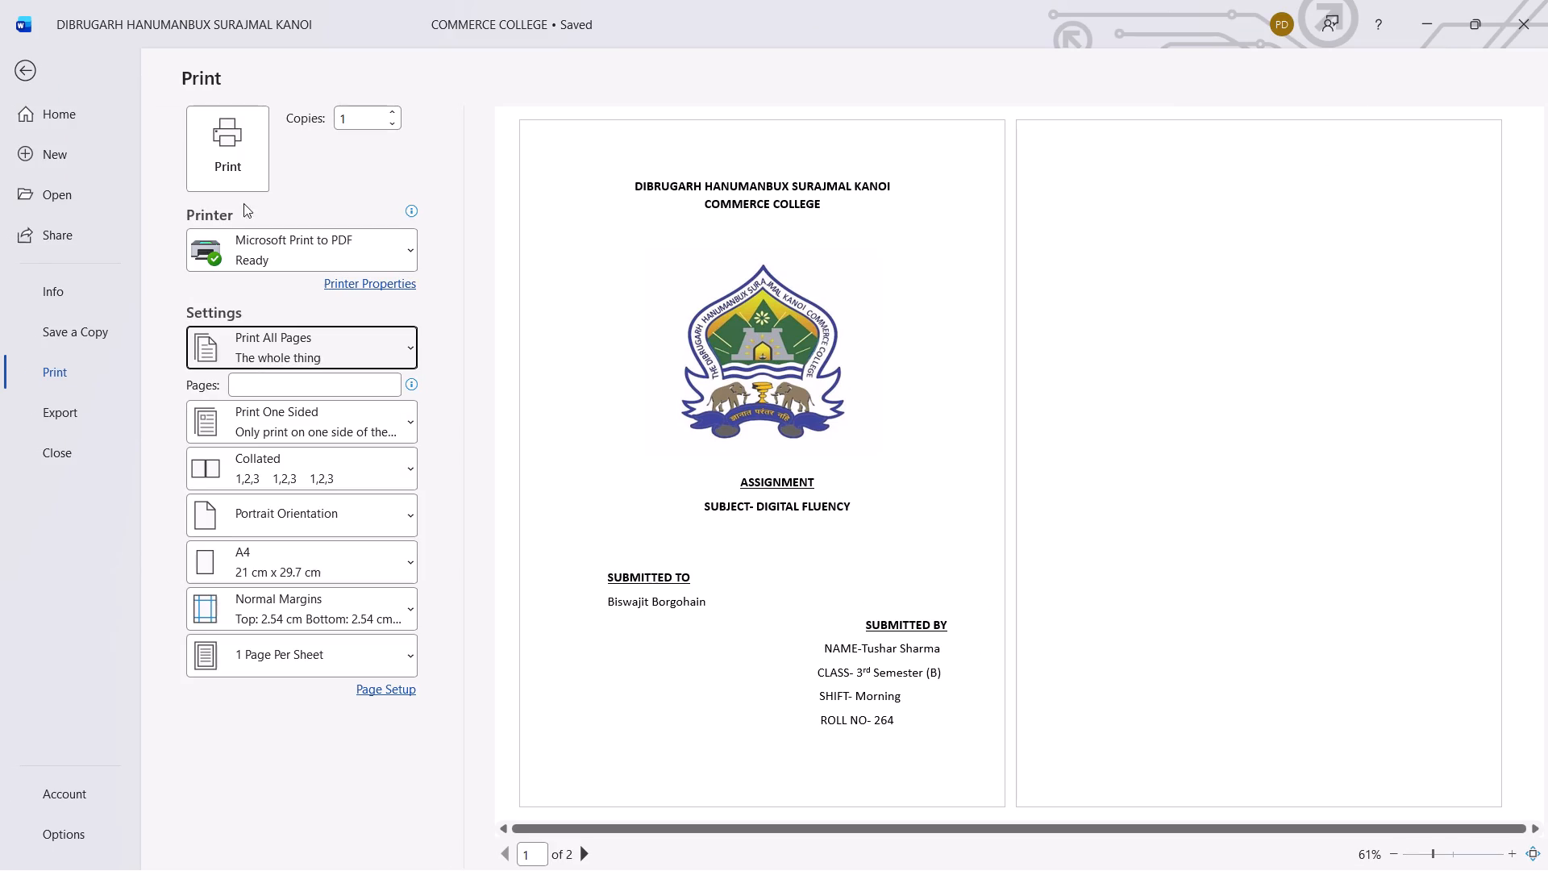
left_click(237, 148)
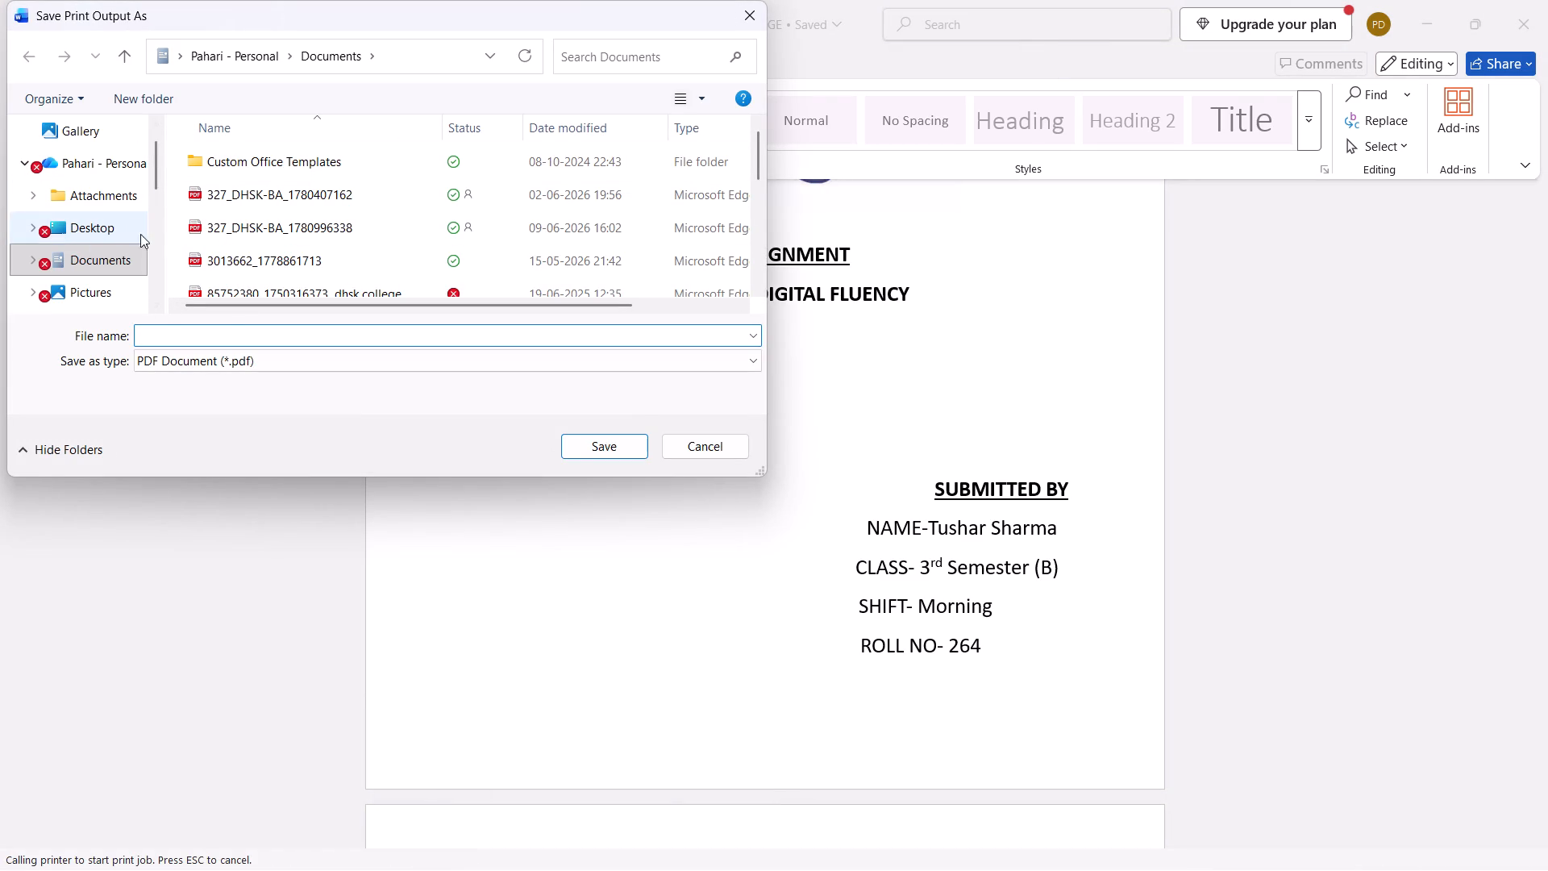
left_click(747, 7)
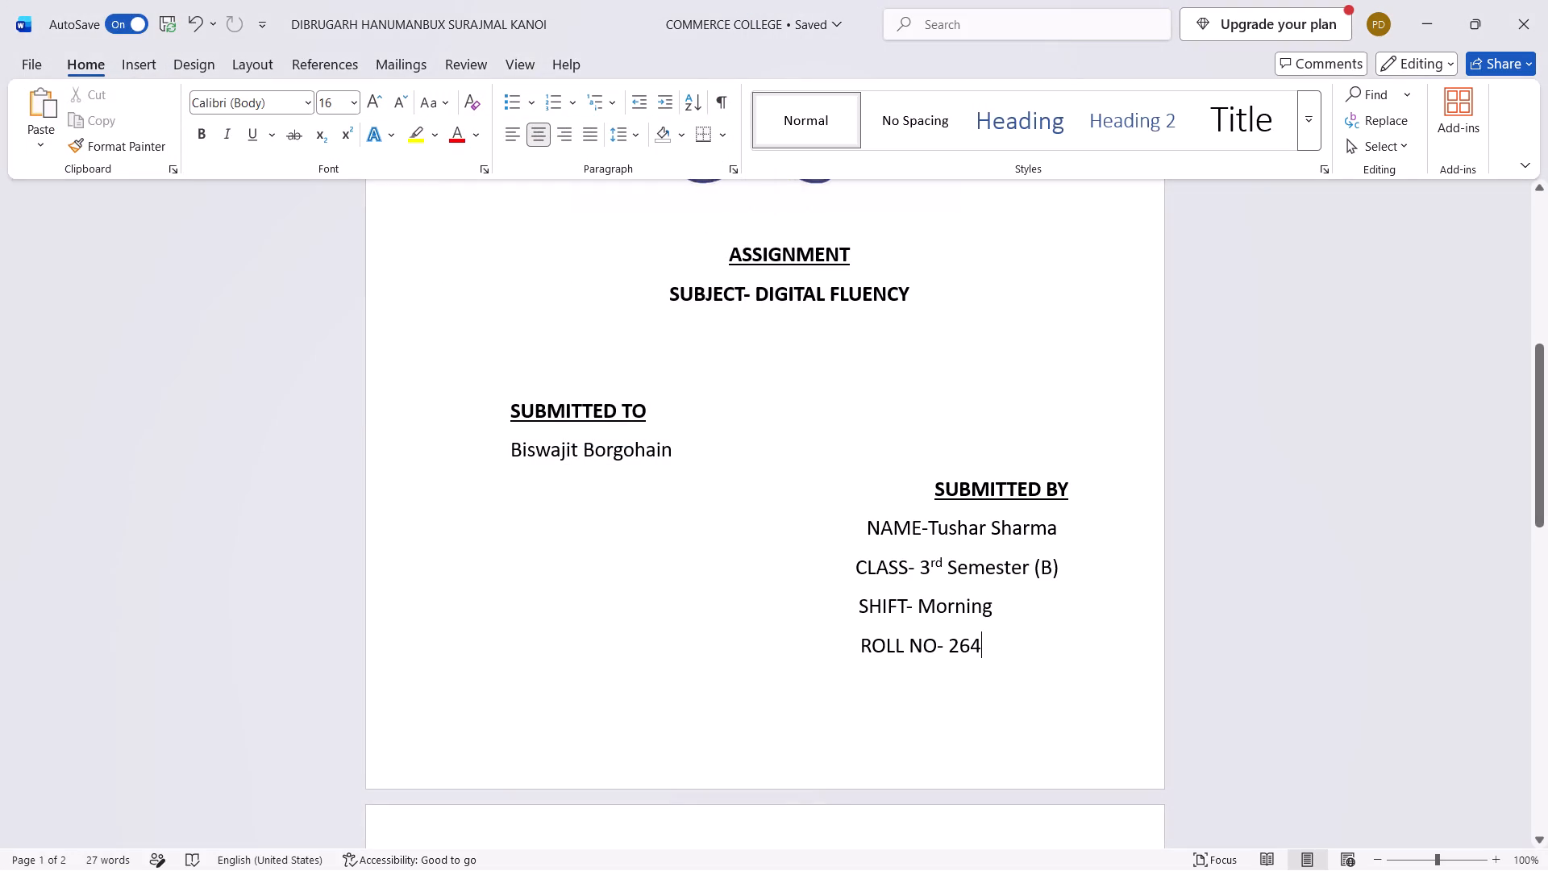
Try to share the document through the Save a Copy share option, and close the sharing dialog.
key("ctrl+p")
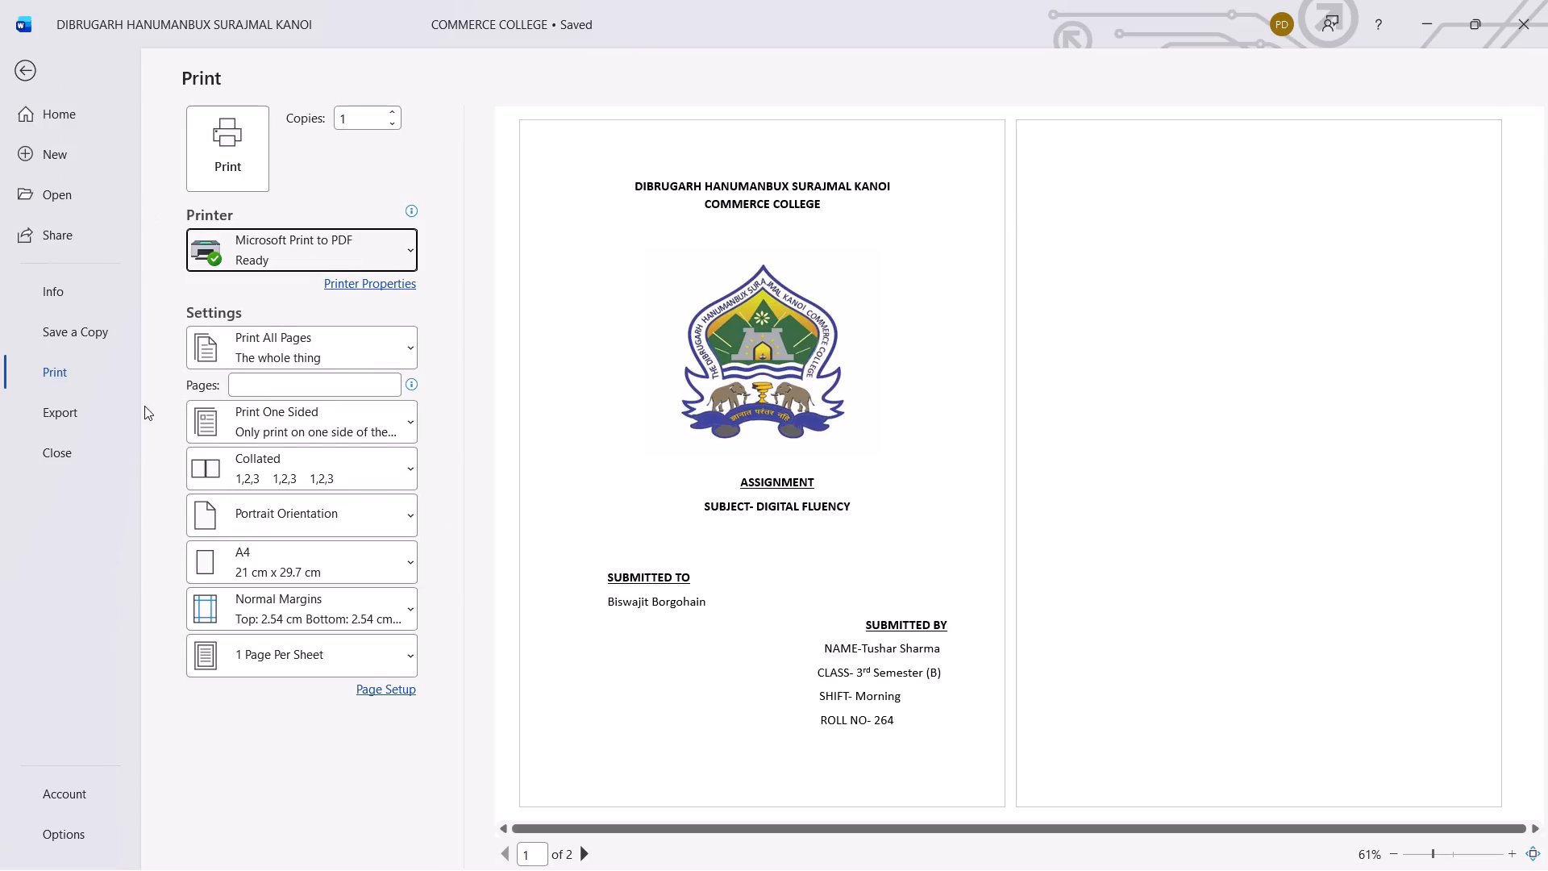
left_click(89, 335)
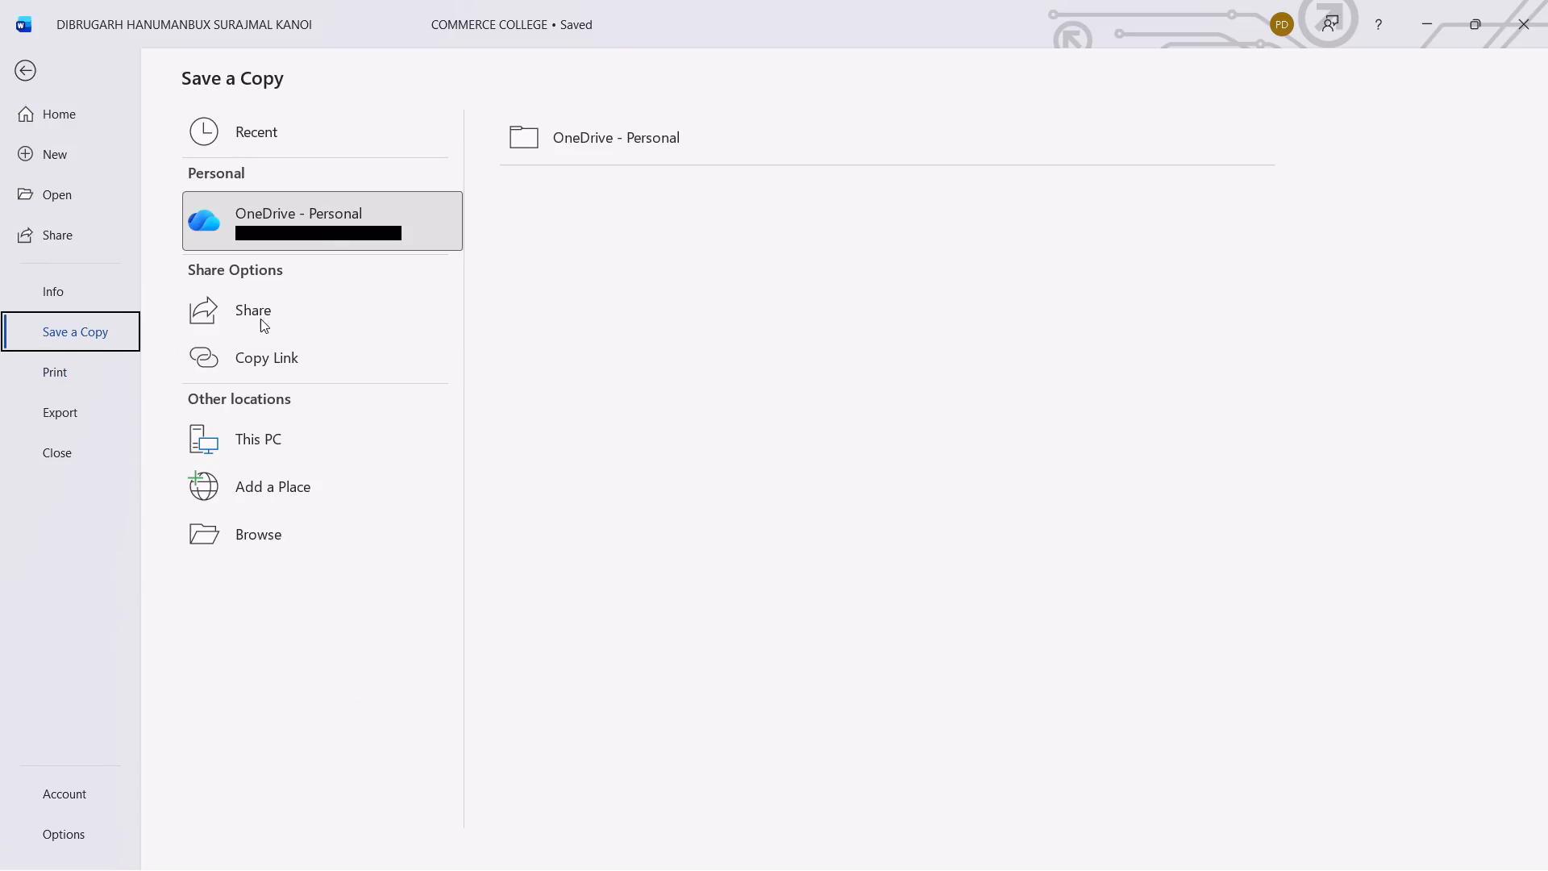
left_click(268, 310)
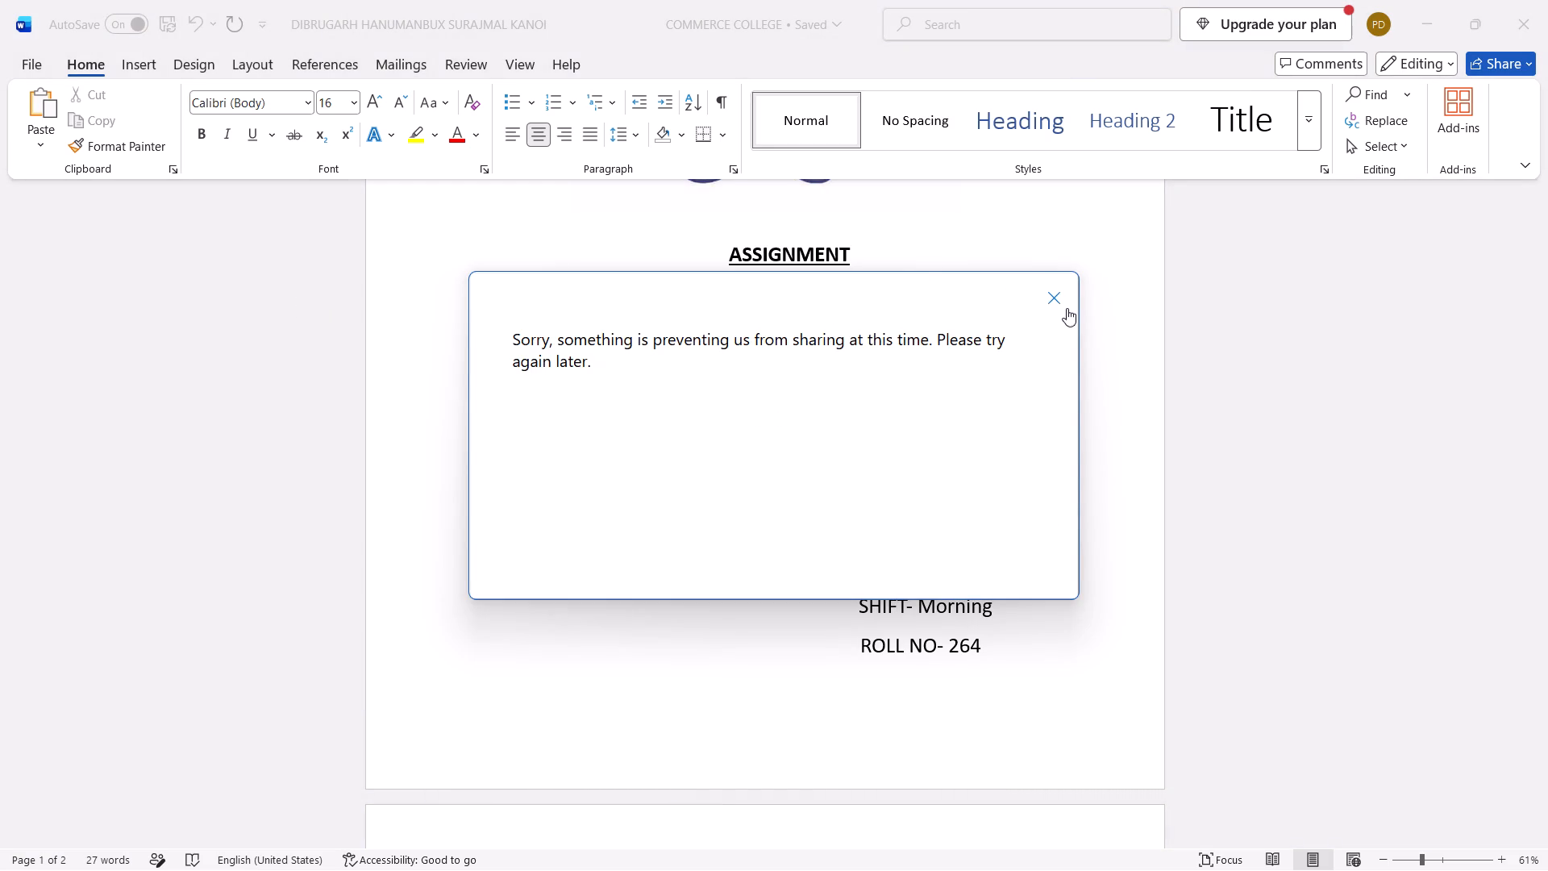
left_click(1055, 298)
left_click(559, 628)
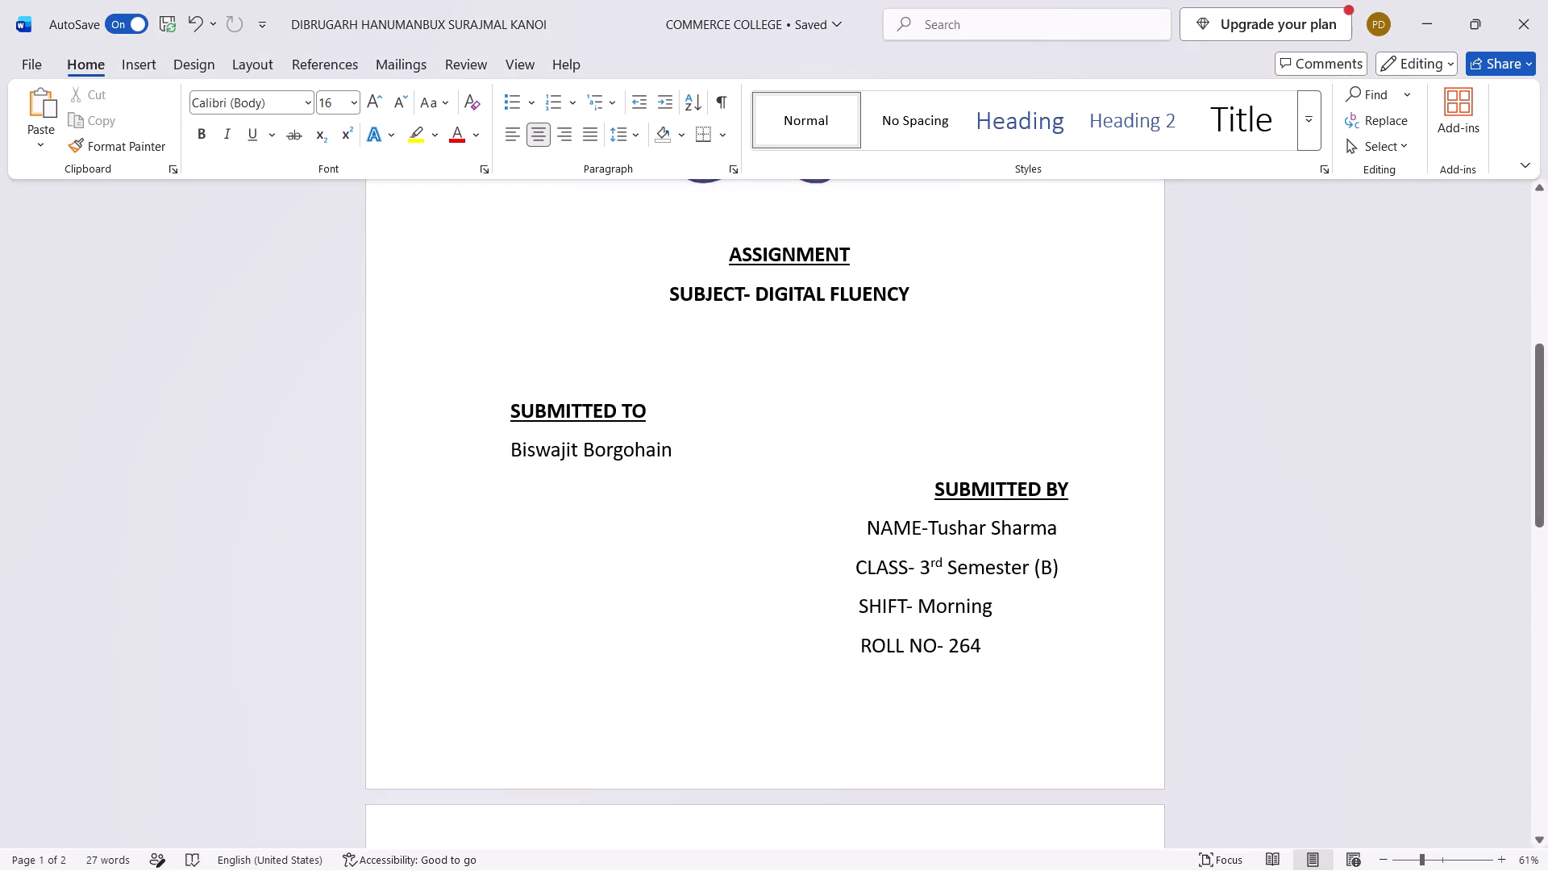
Start saving a copy as a Word Document in the personal OneDrive Documents folder, declining to replace the existing file.
key("ctrl+p")
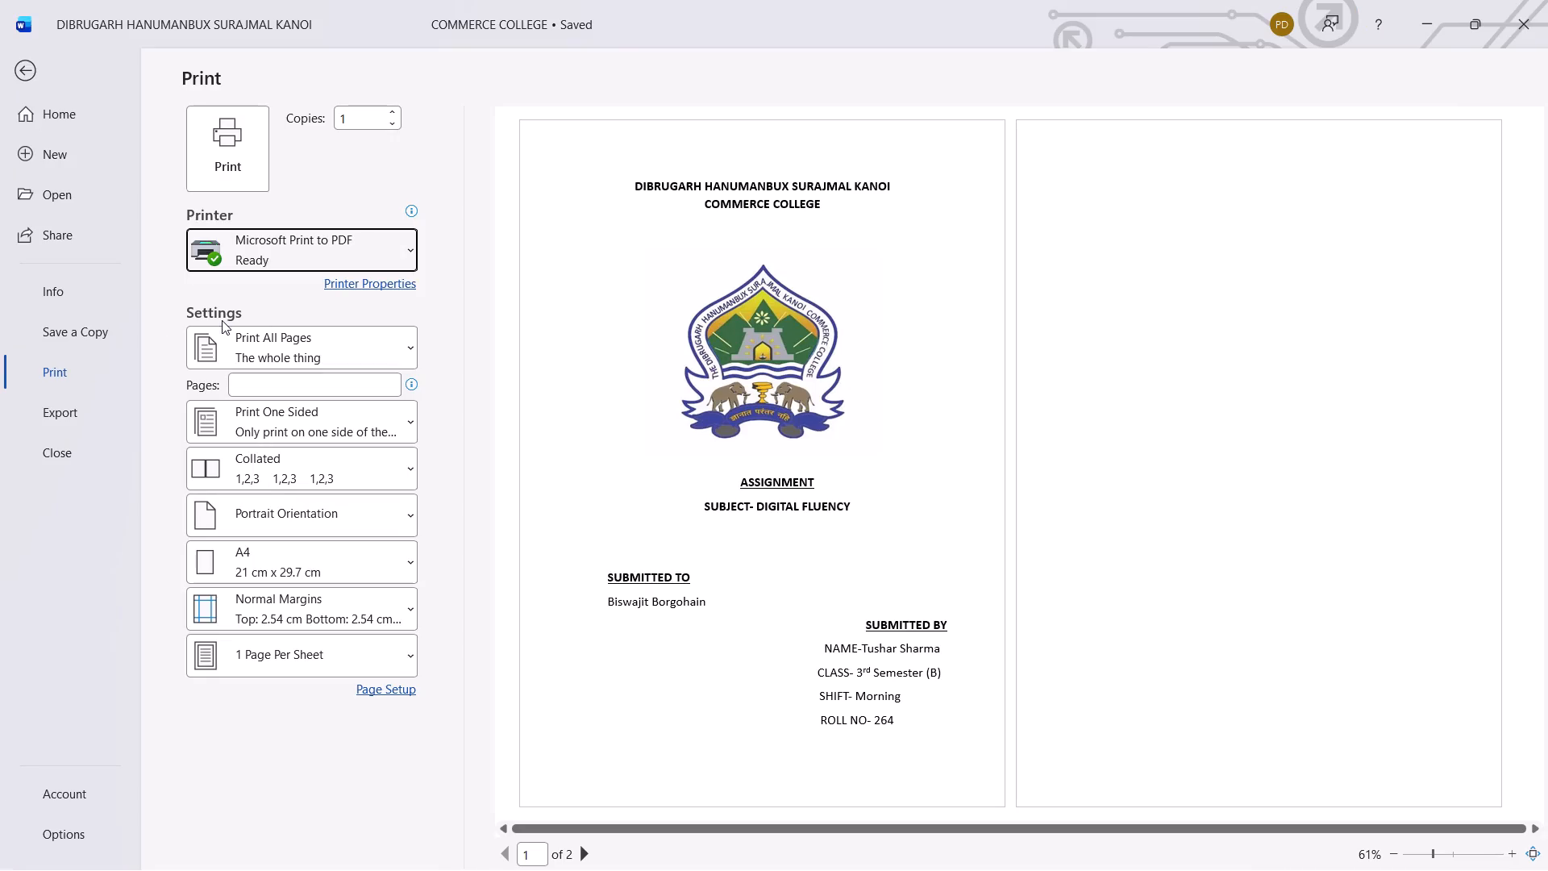
left_click(95, 325)
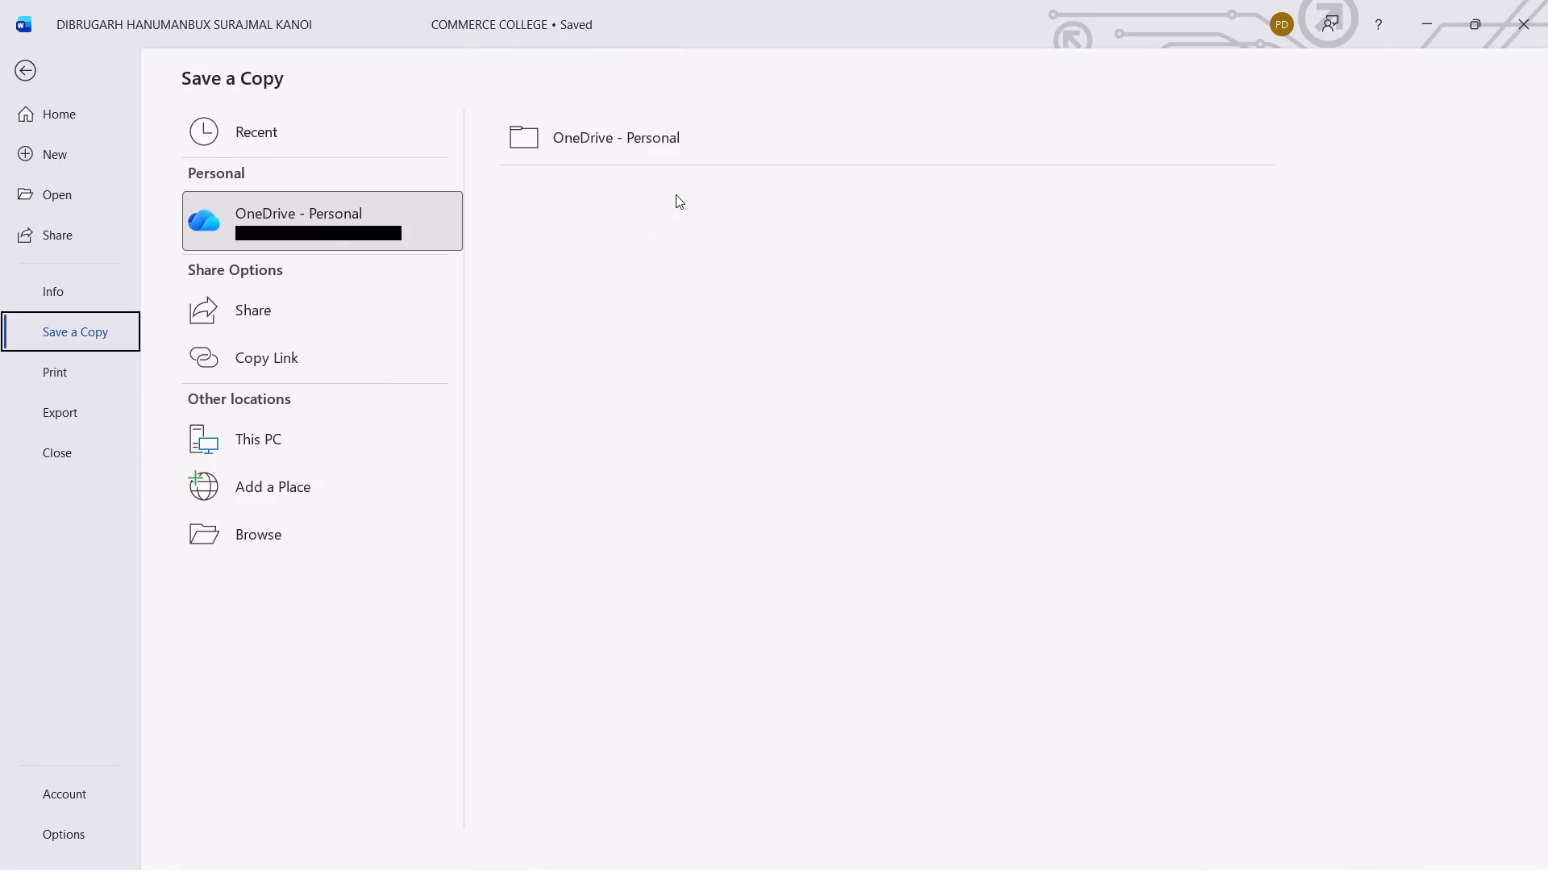
double_click(699, 153)
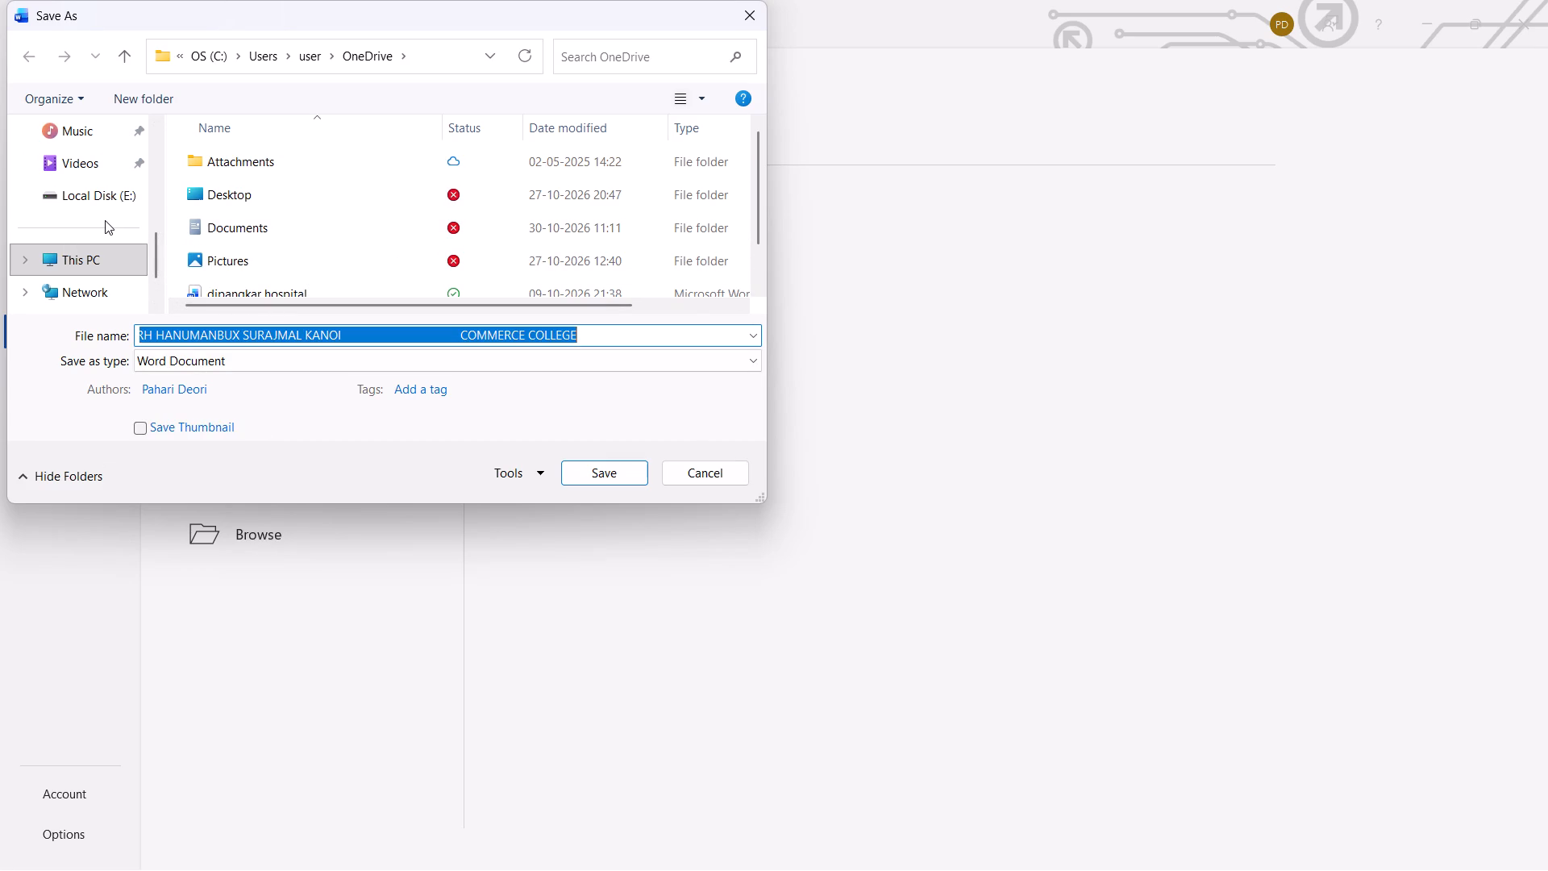
scroll(105, 220, "down", 1)
scroll(105, 220, "up", 1)
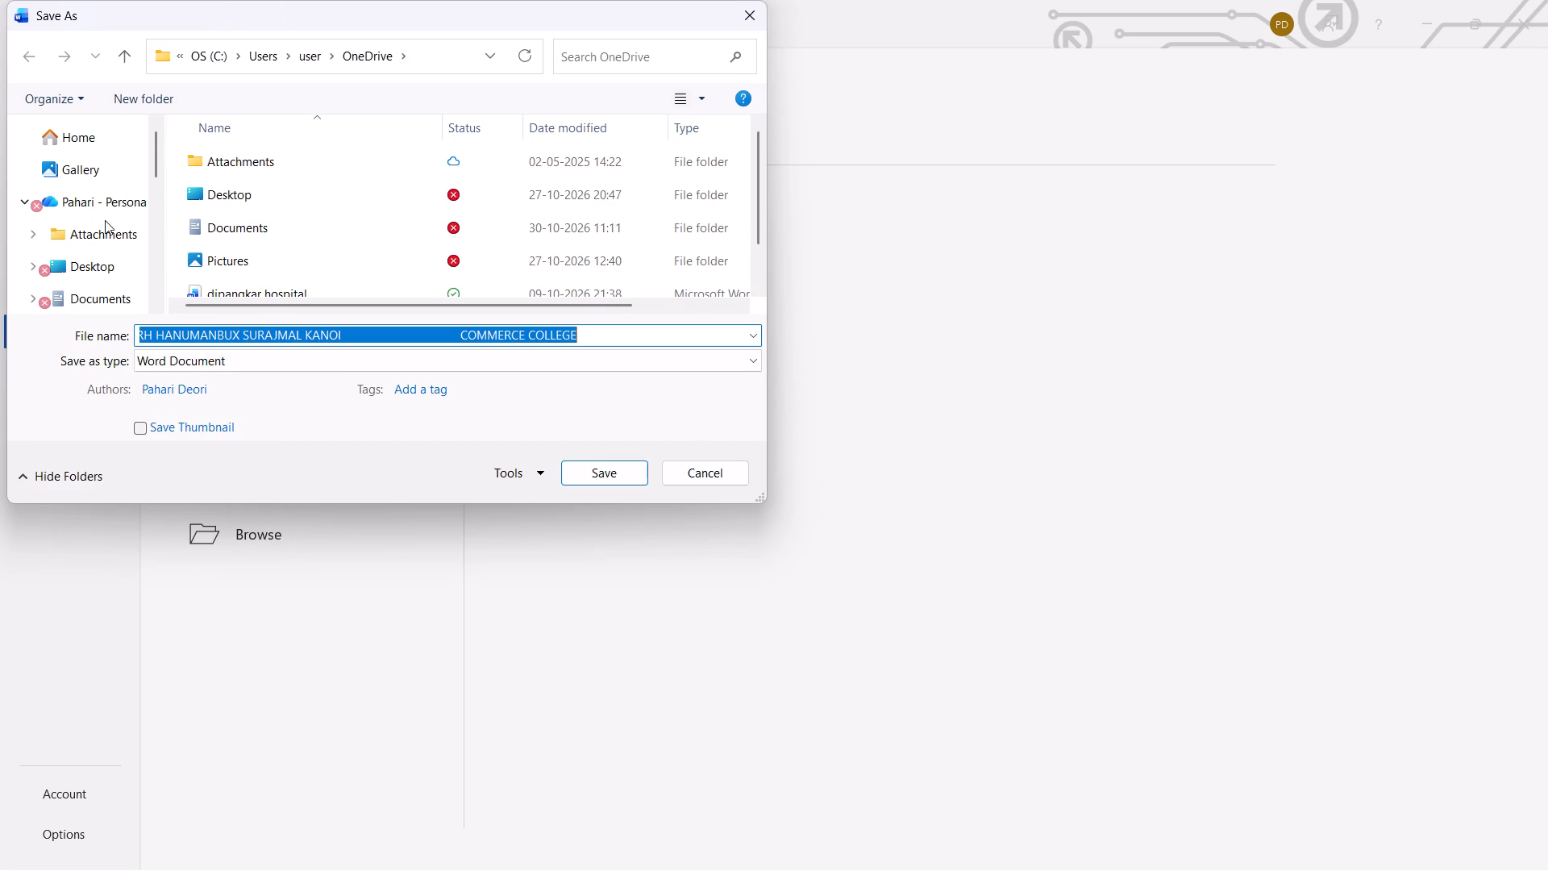
left_click(82, 285)
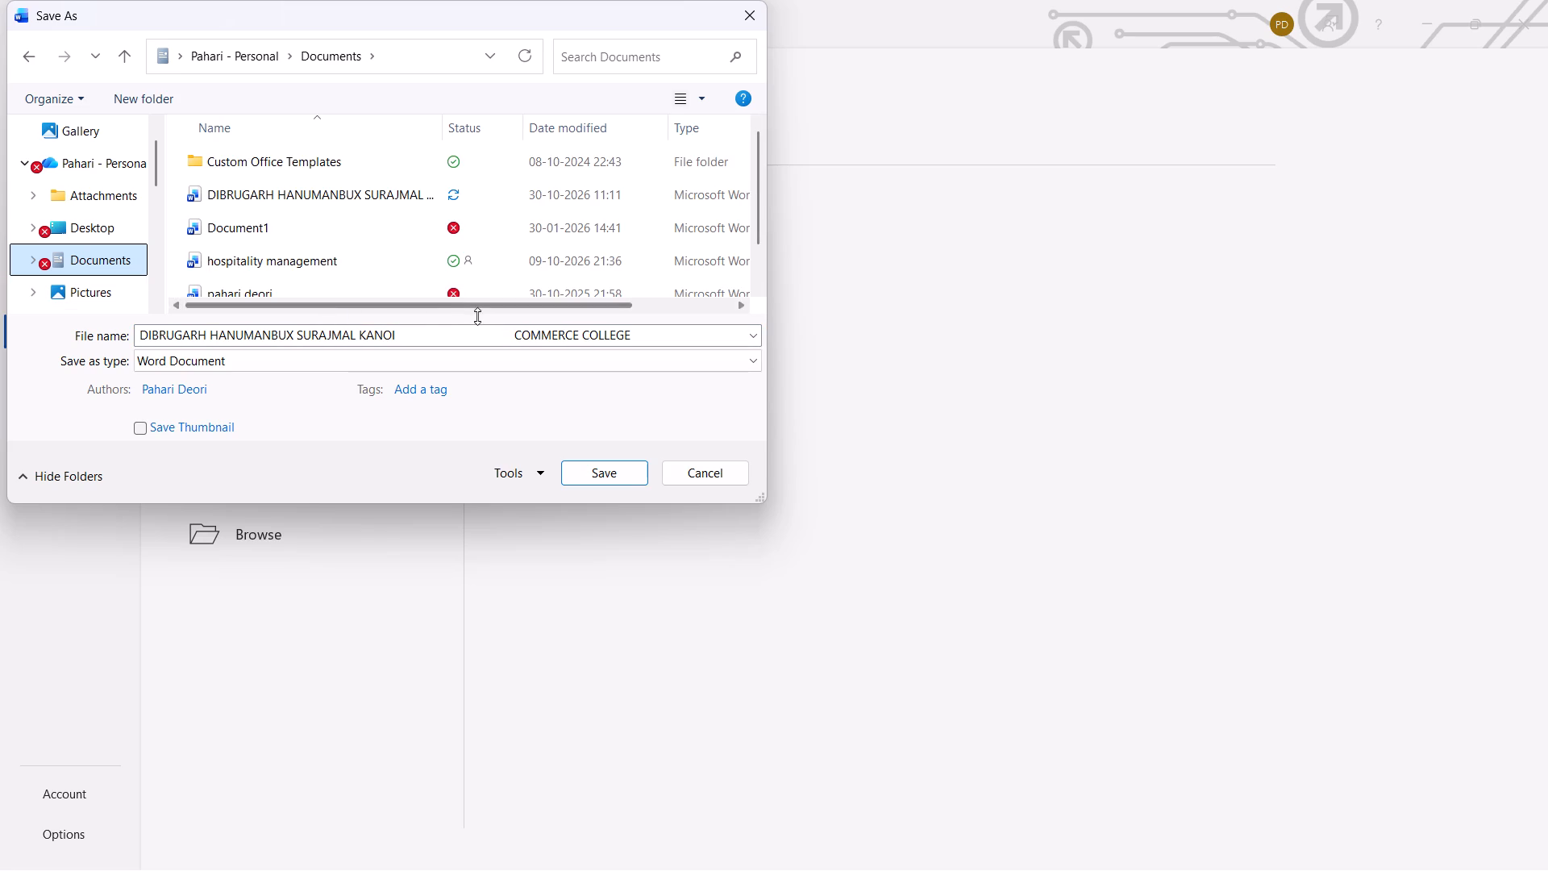
left_click(589, 466)
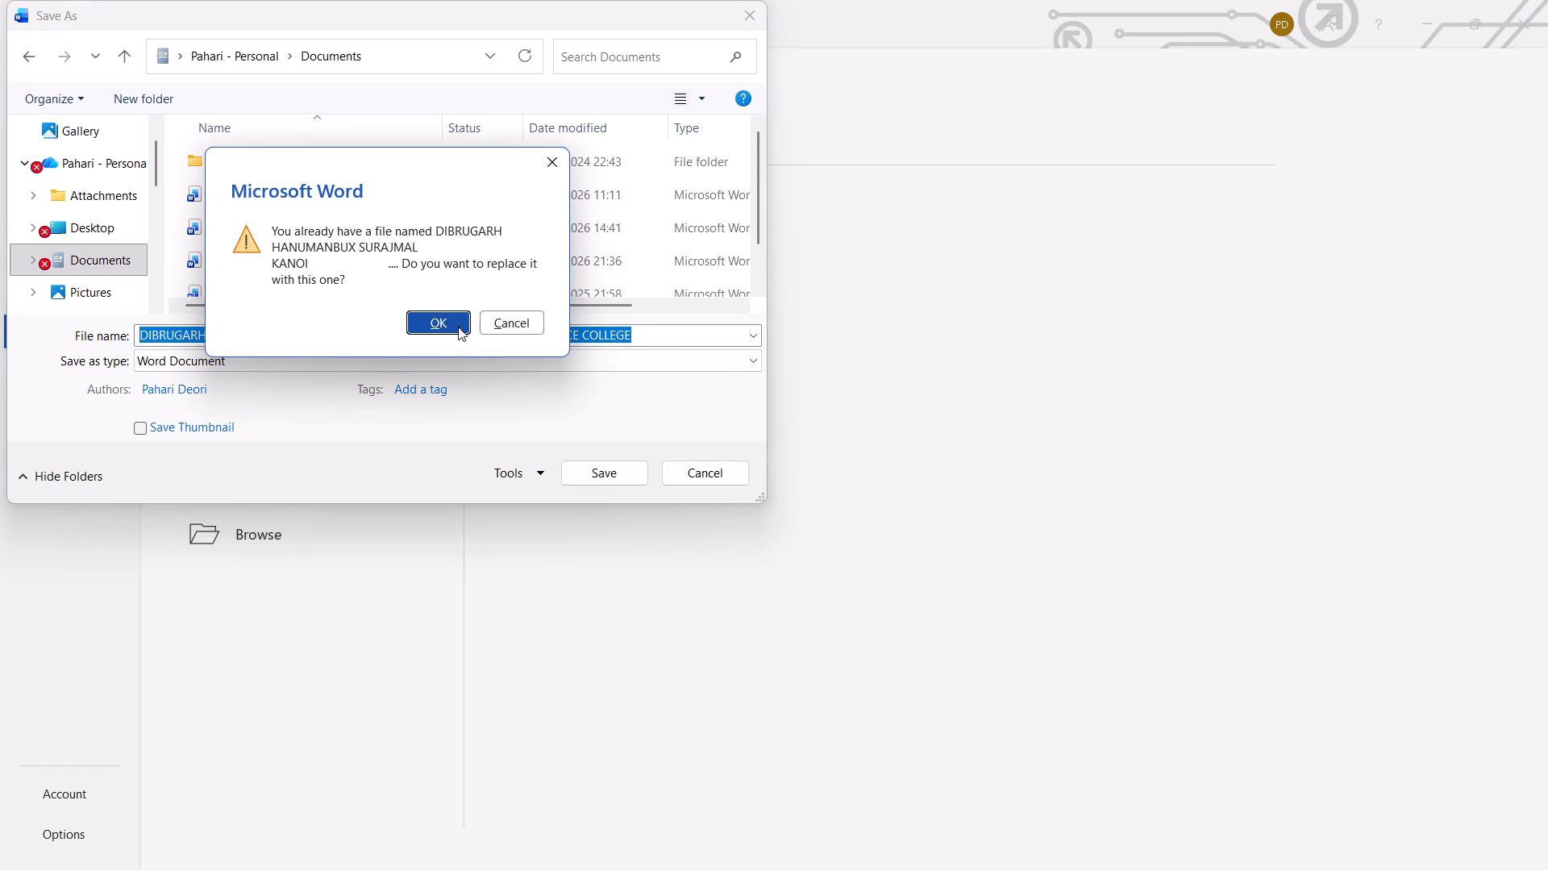
left_click(554, 156)
Append 1 to the end of the college-name file name and save the Word copy in the OneDrive Documents folder.
double_click(650, 323)
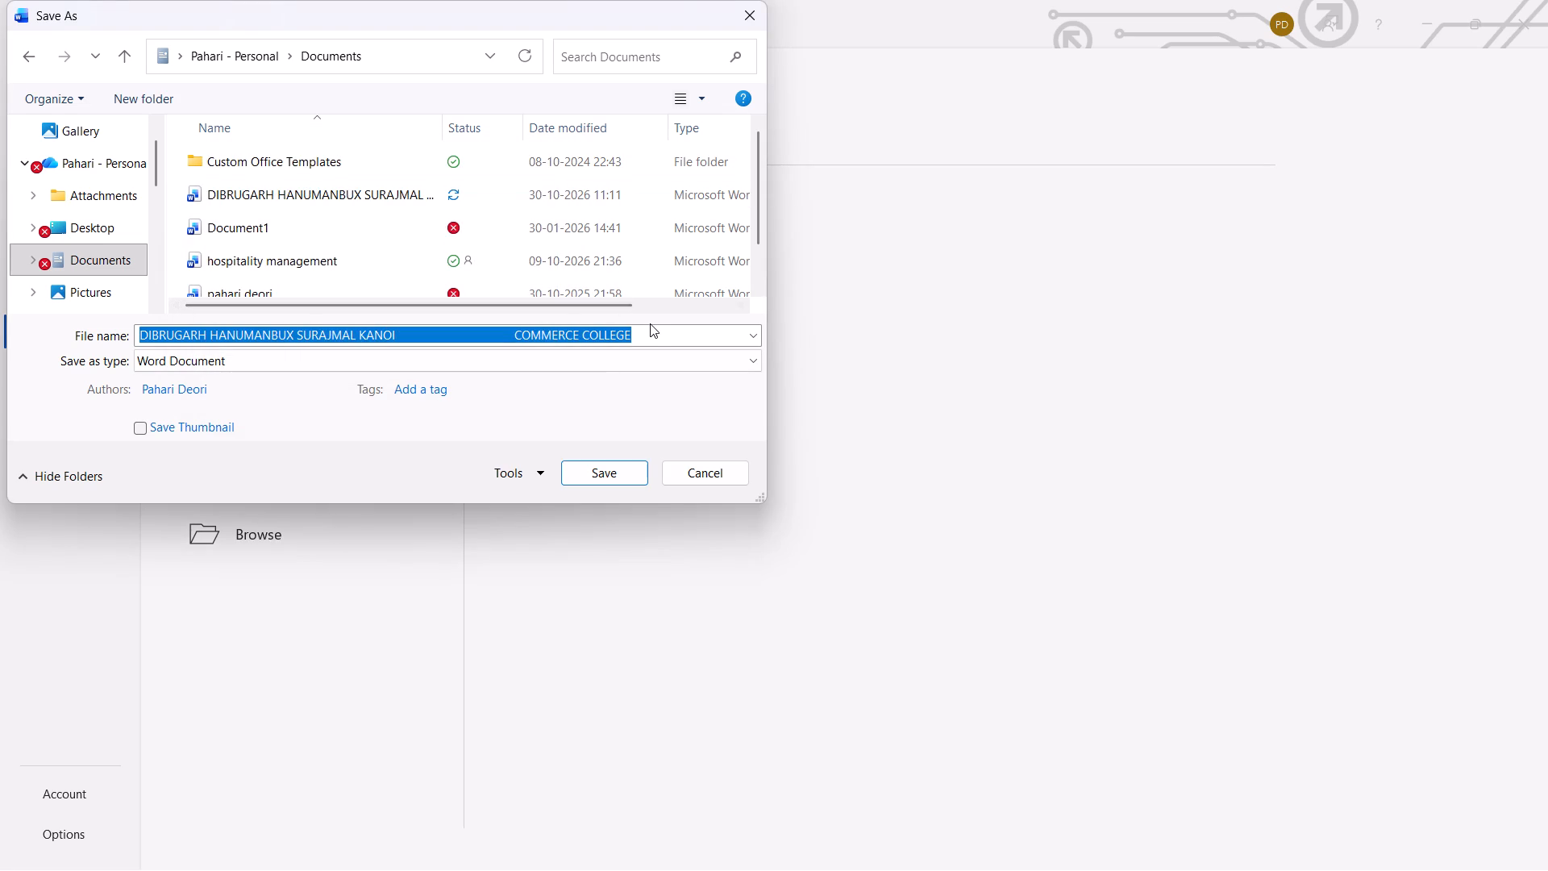
double_click(649, 331)
double_click(649, 331)
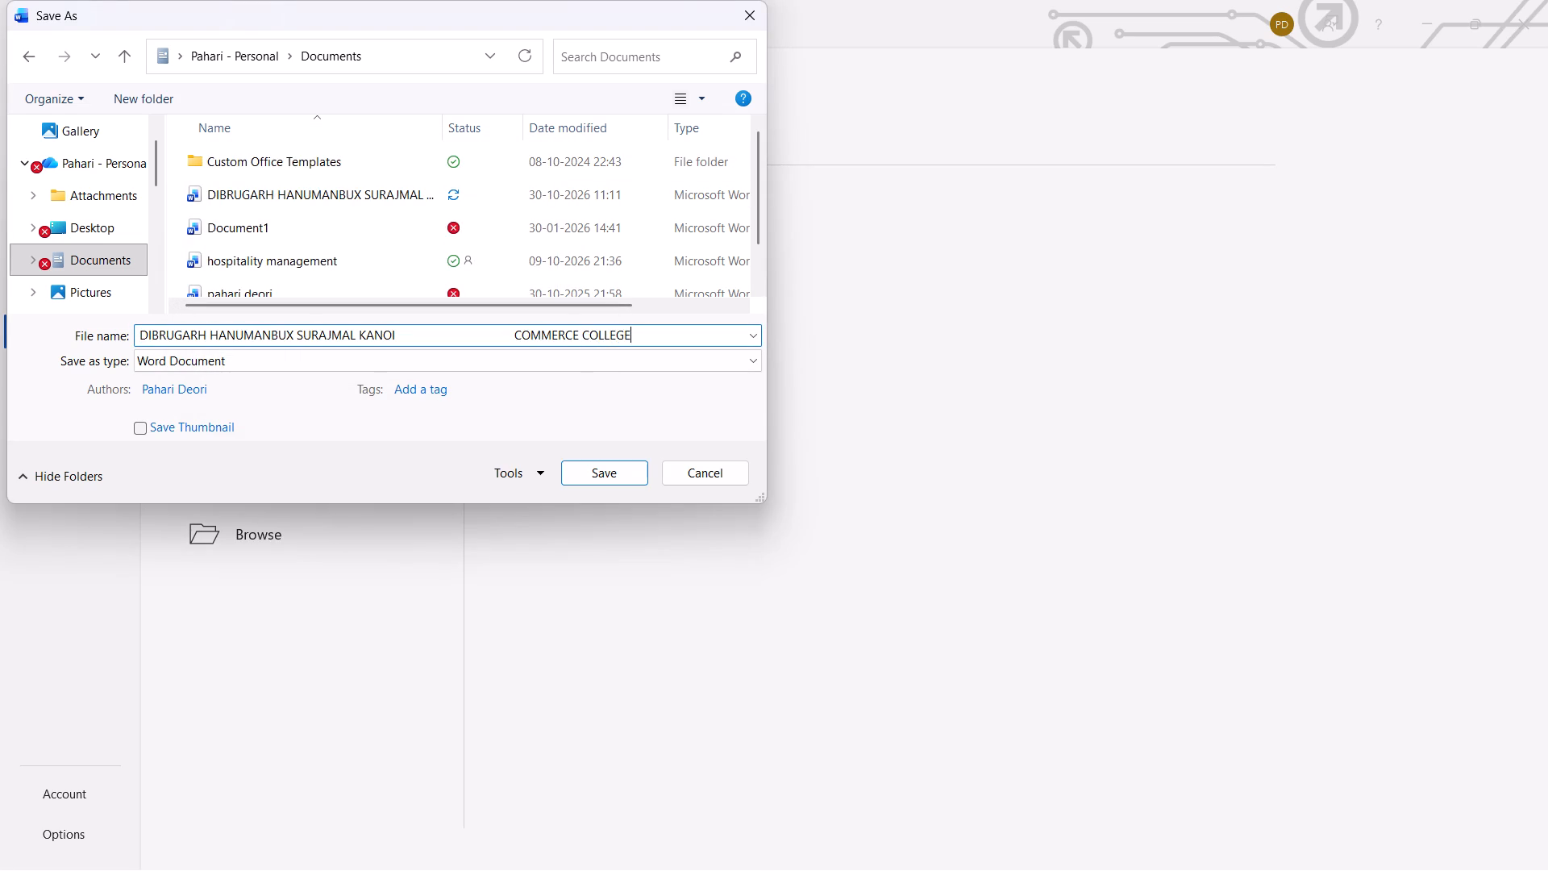
left_click(649, 331)
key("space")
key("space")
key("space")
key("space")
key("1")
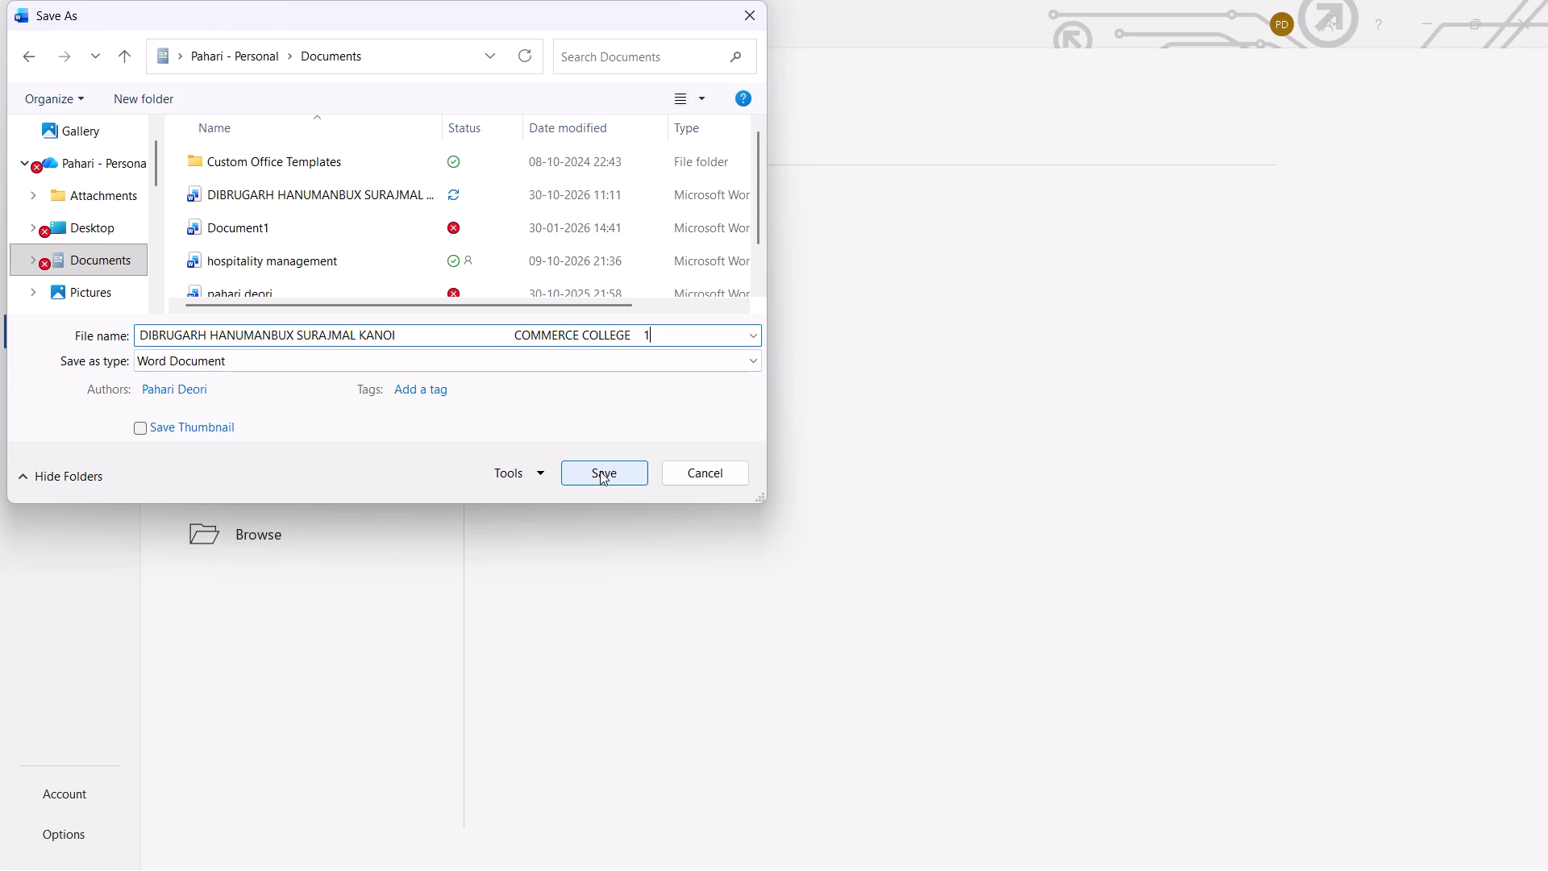
left_click(600, 471)
left_click(600, 471)
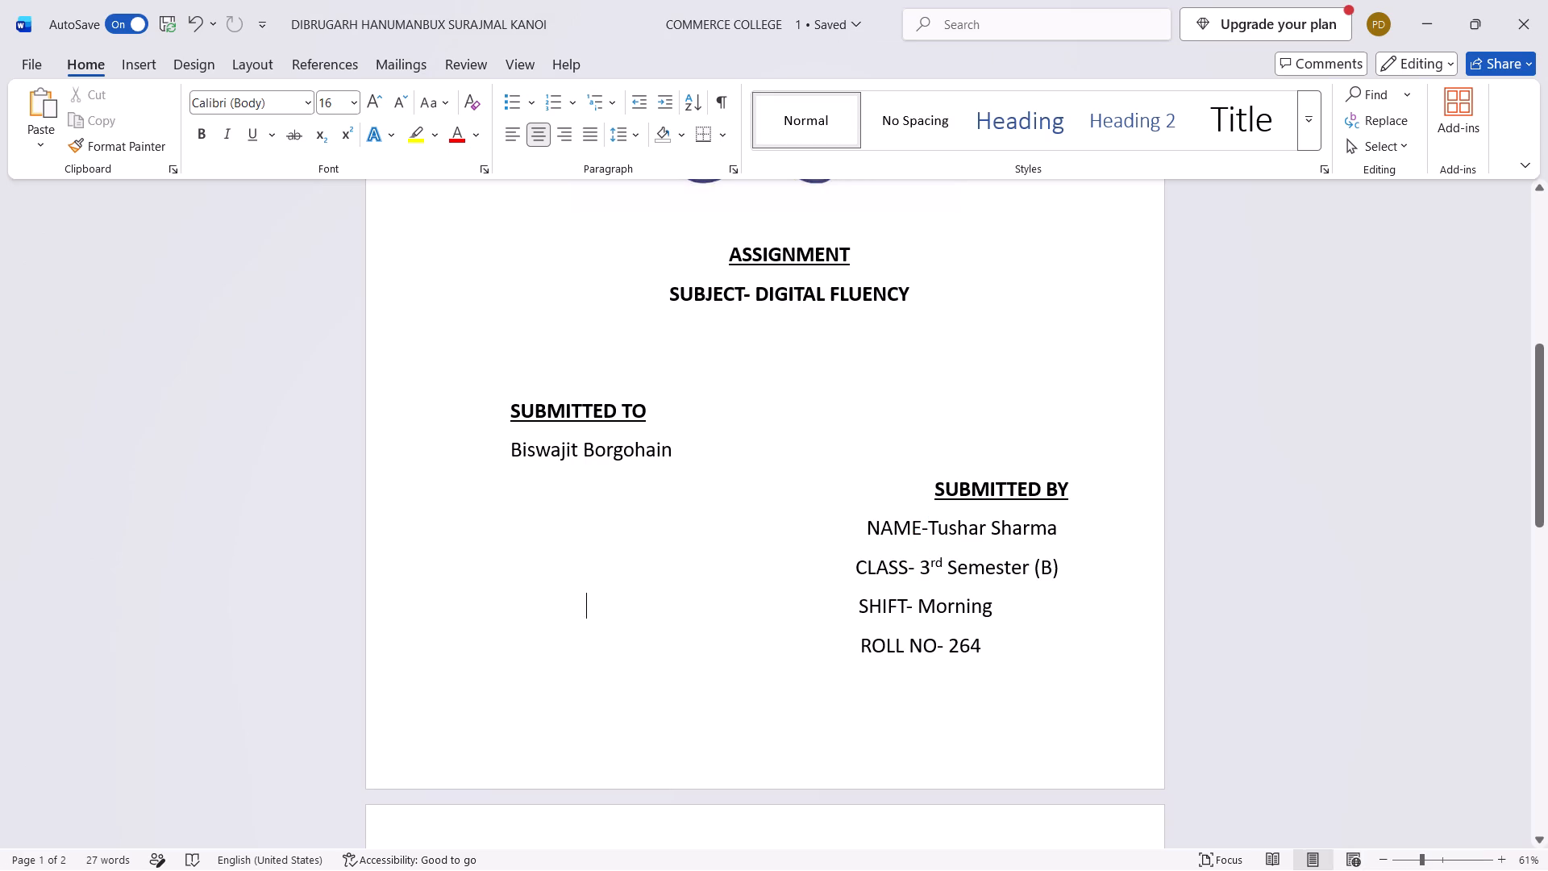
Replace the subject on the cover page with FINANCIAL MARKET & INSTRUMENTS, keeping the SUBJECT- label.
left_click(917, 289)
key("BackSpace")
key("BackSpace")
key("BackSpace")
key("BackSpace")
key("BackSpace")
key("BackSpace")
key("BackSpace")
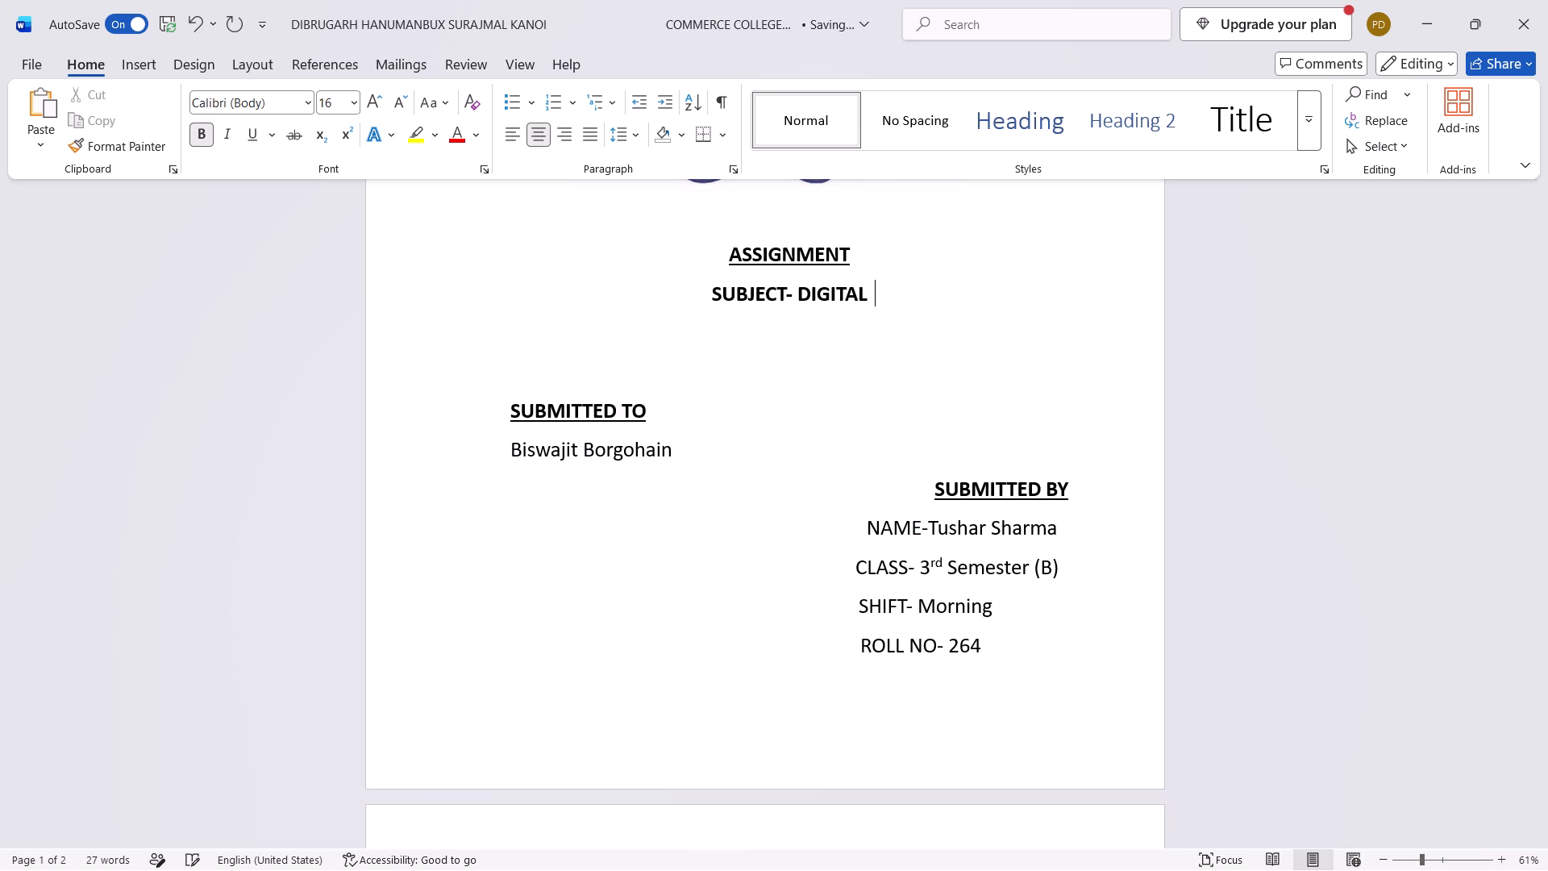
key("BackSpace")
key("BackSpace")
key("BackSpace")
key("BackSpace")
key("BackSpace")
key("BackSpace")
key("BackSpace")
key("BackSpace")
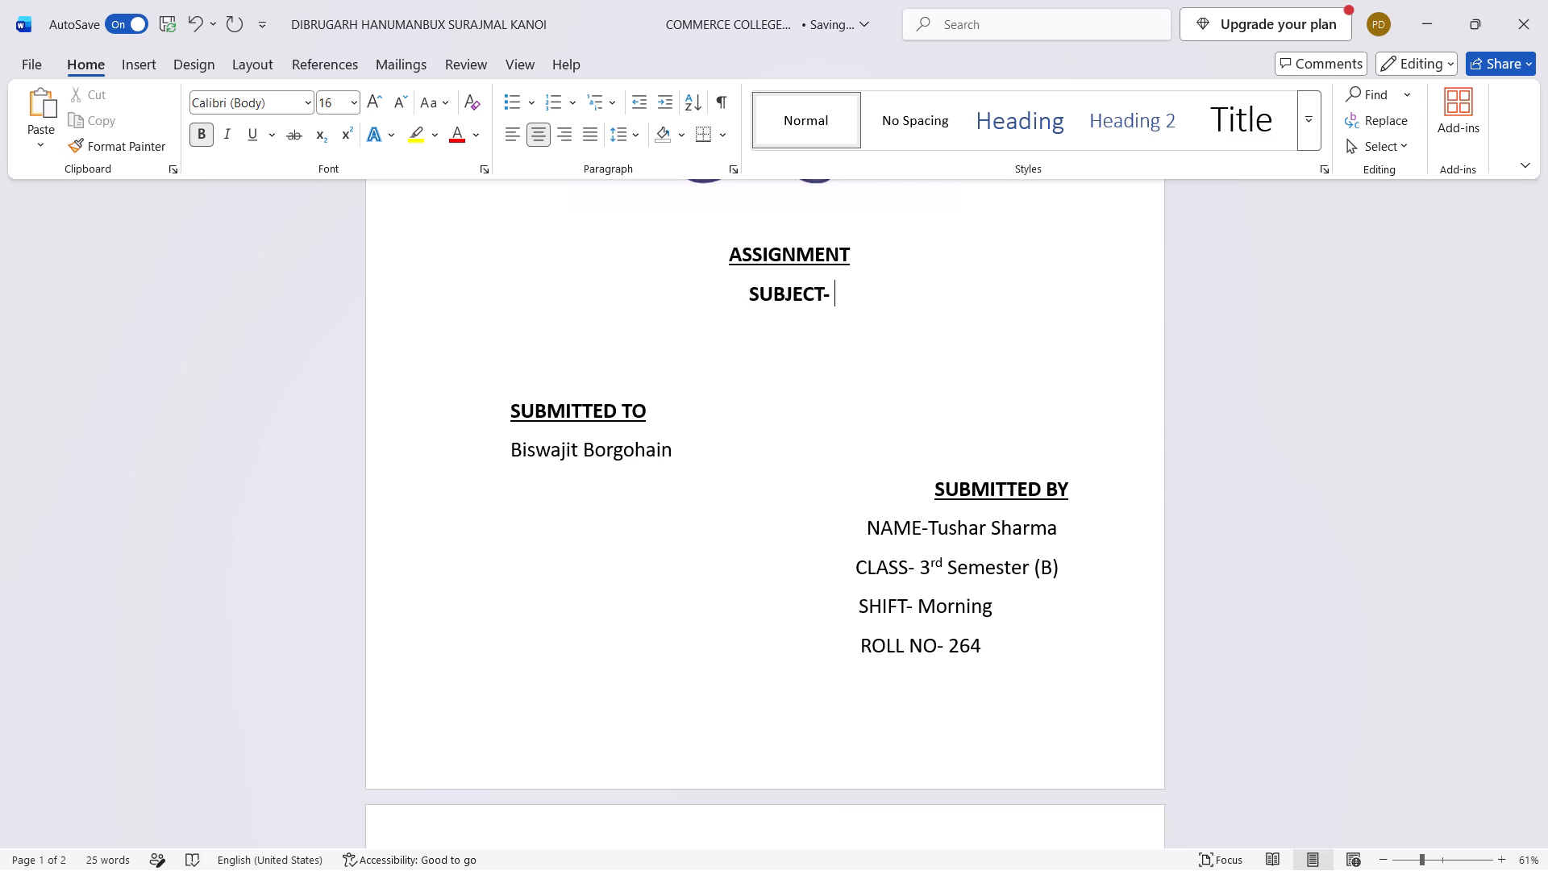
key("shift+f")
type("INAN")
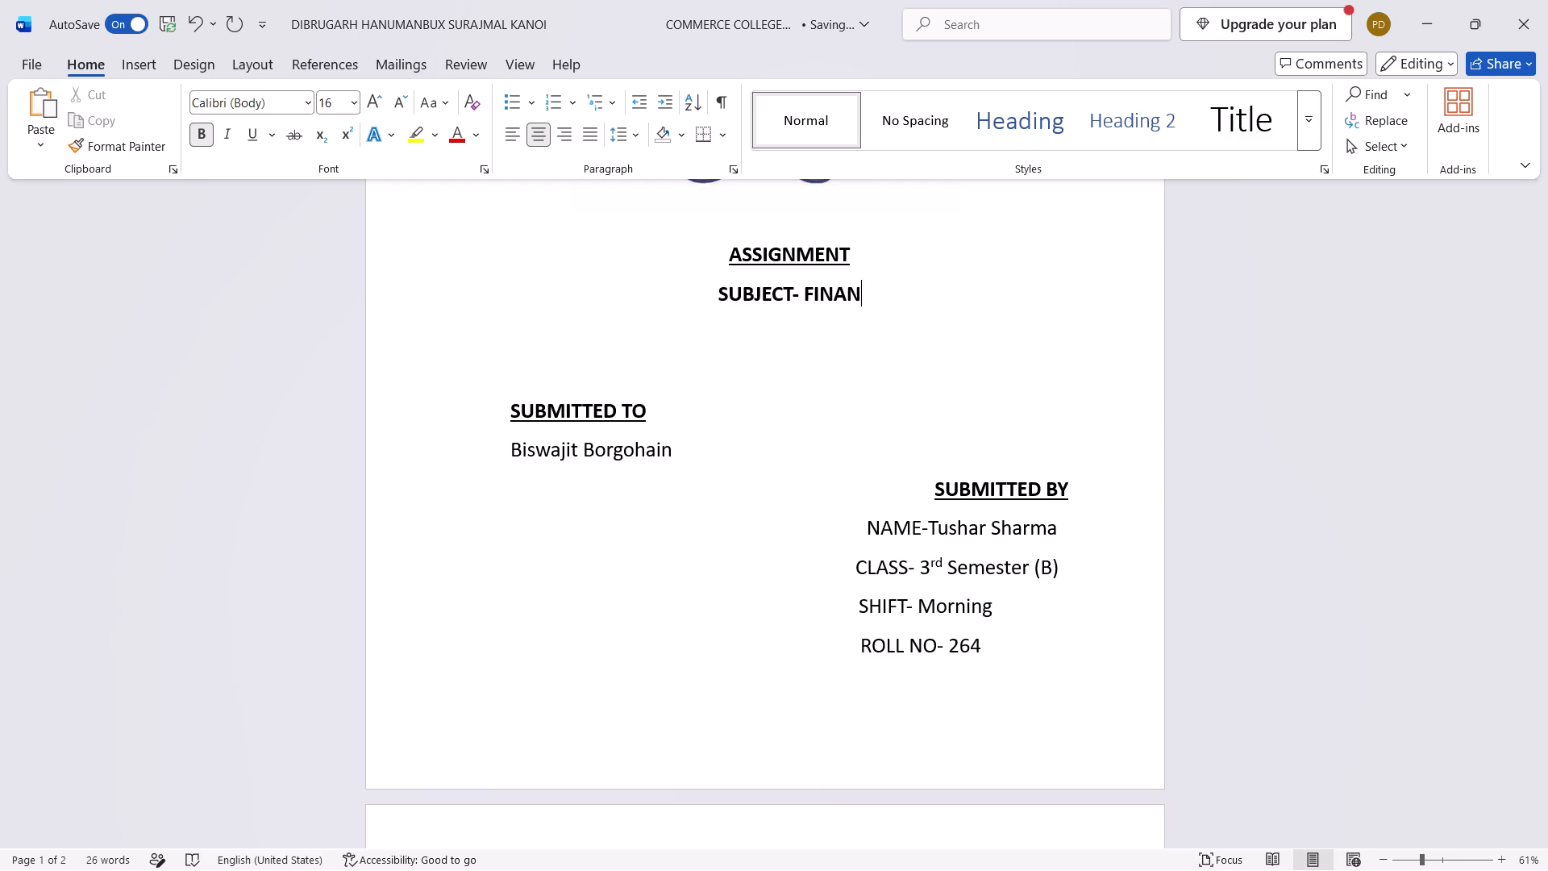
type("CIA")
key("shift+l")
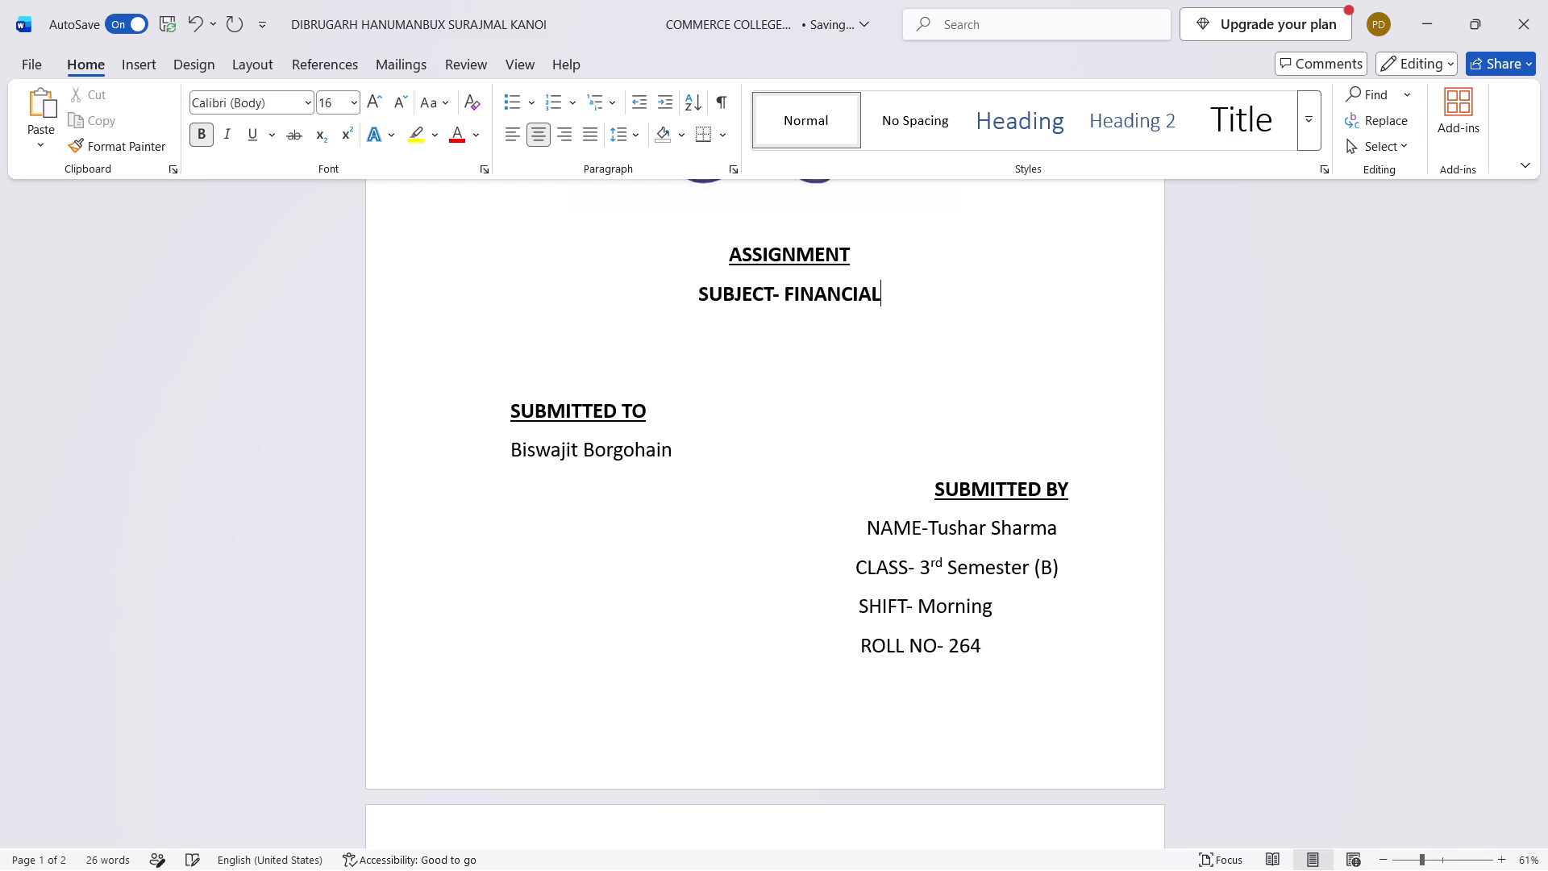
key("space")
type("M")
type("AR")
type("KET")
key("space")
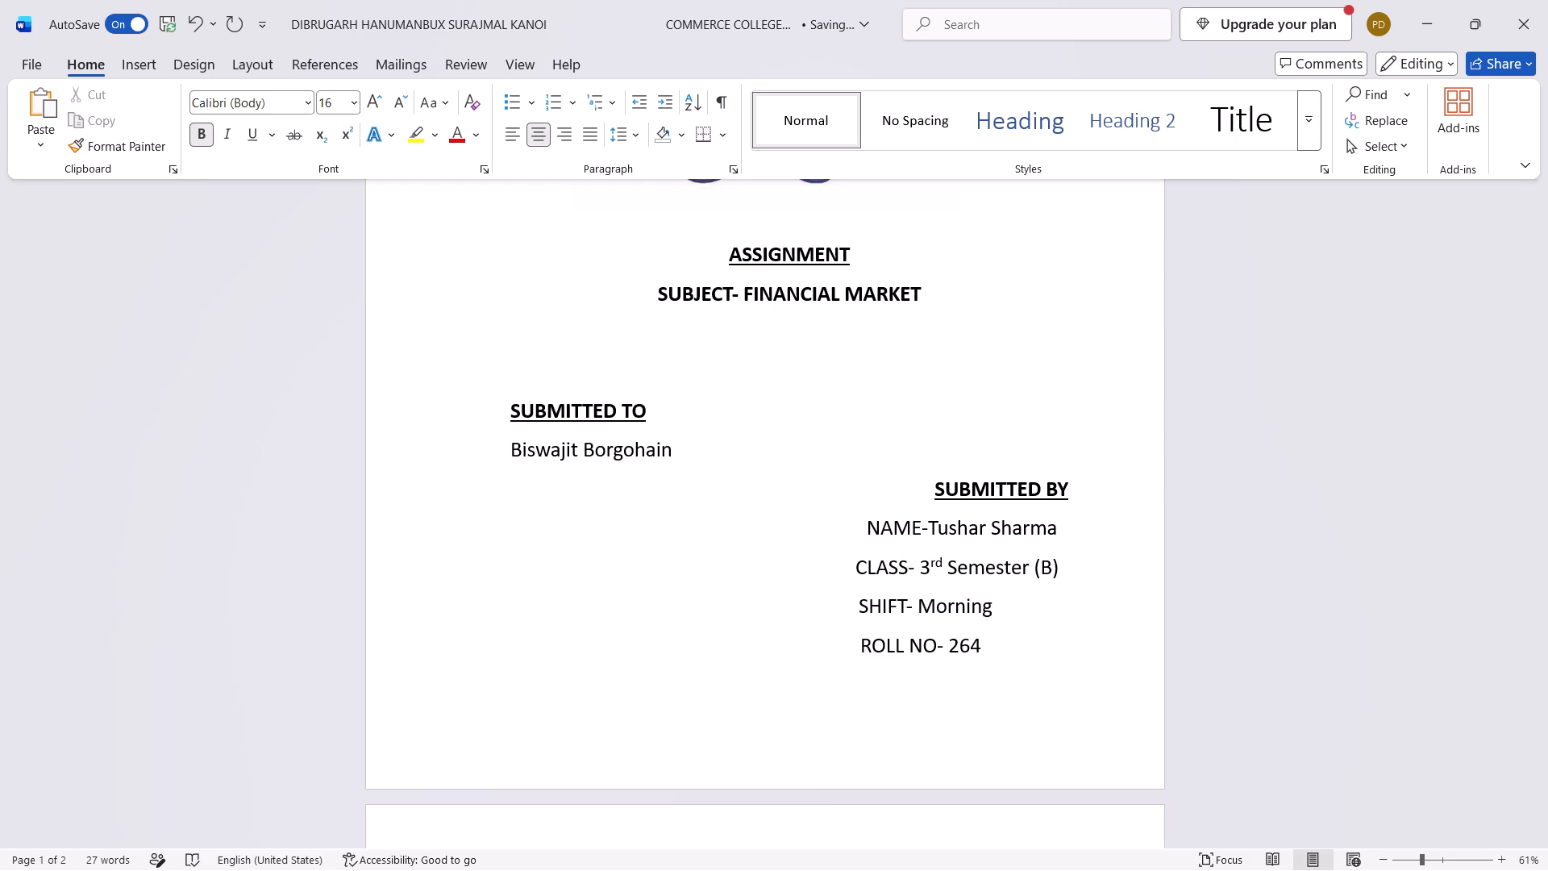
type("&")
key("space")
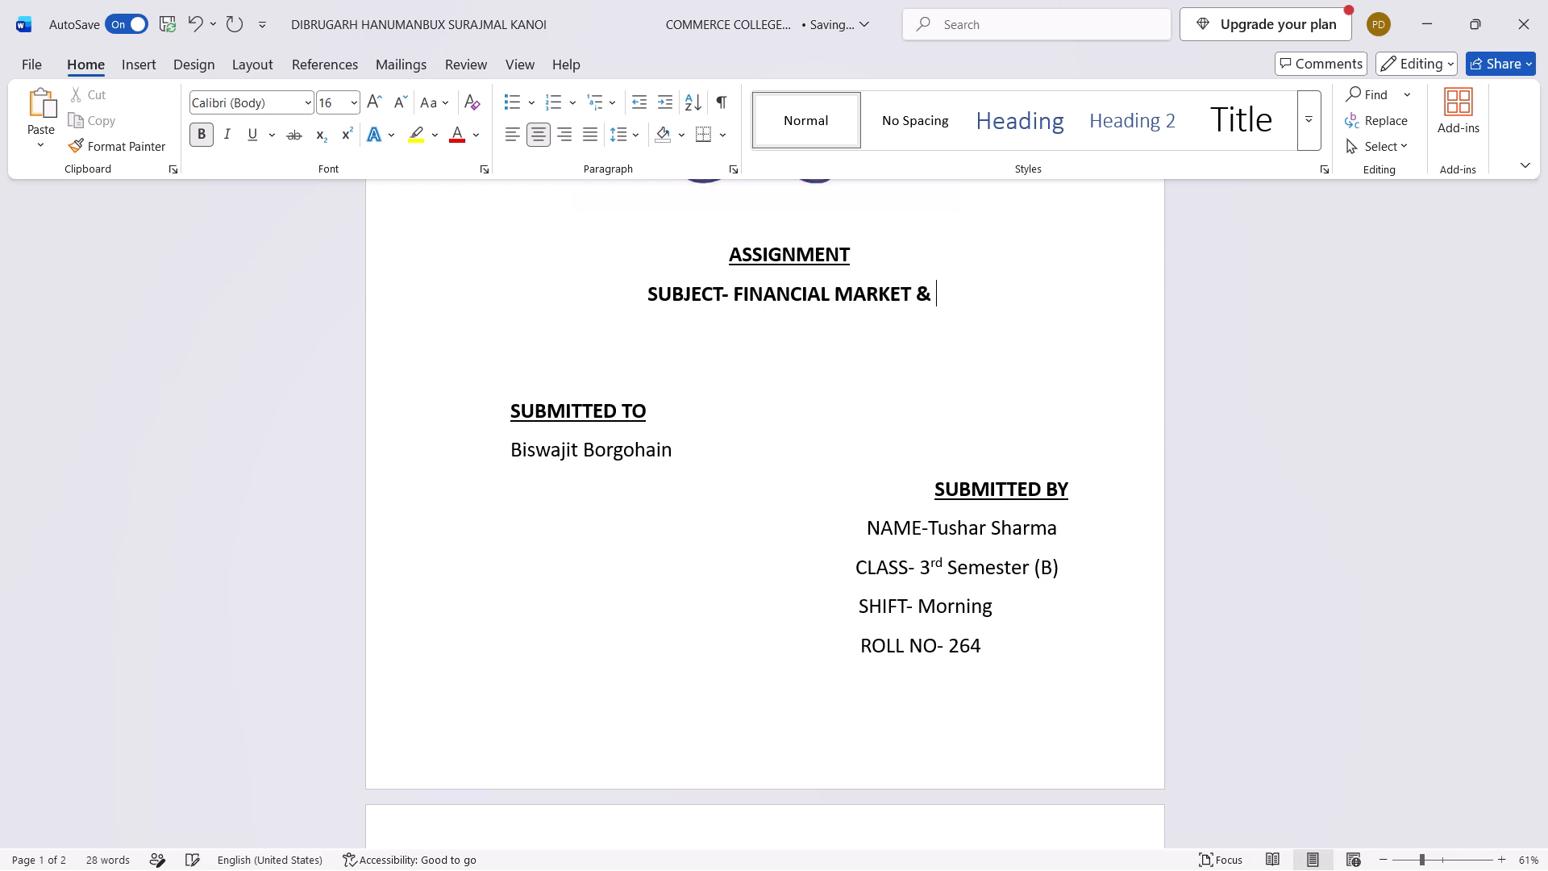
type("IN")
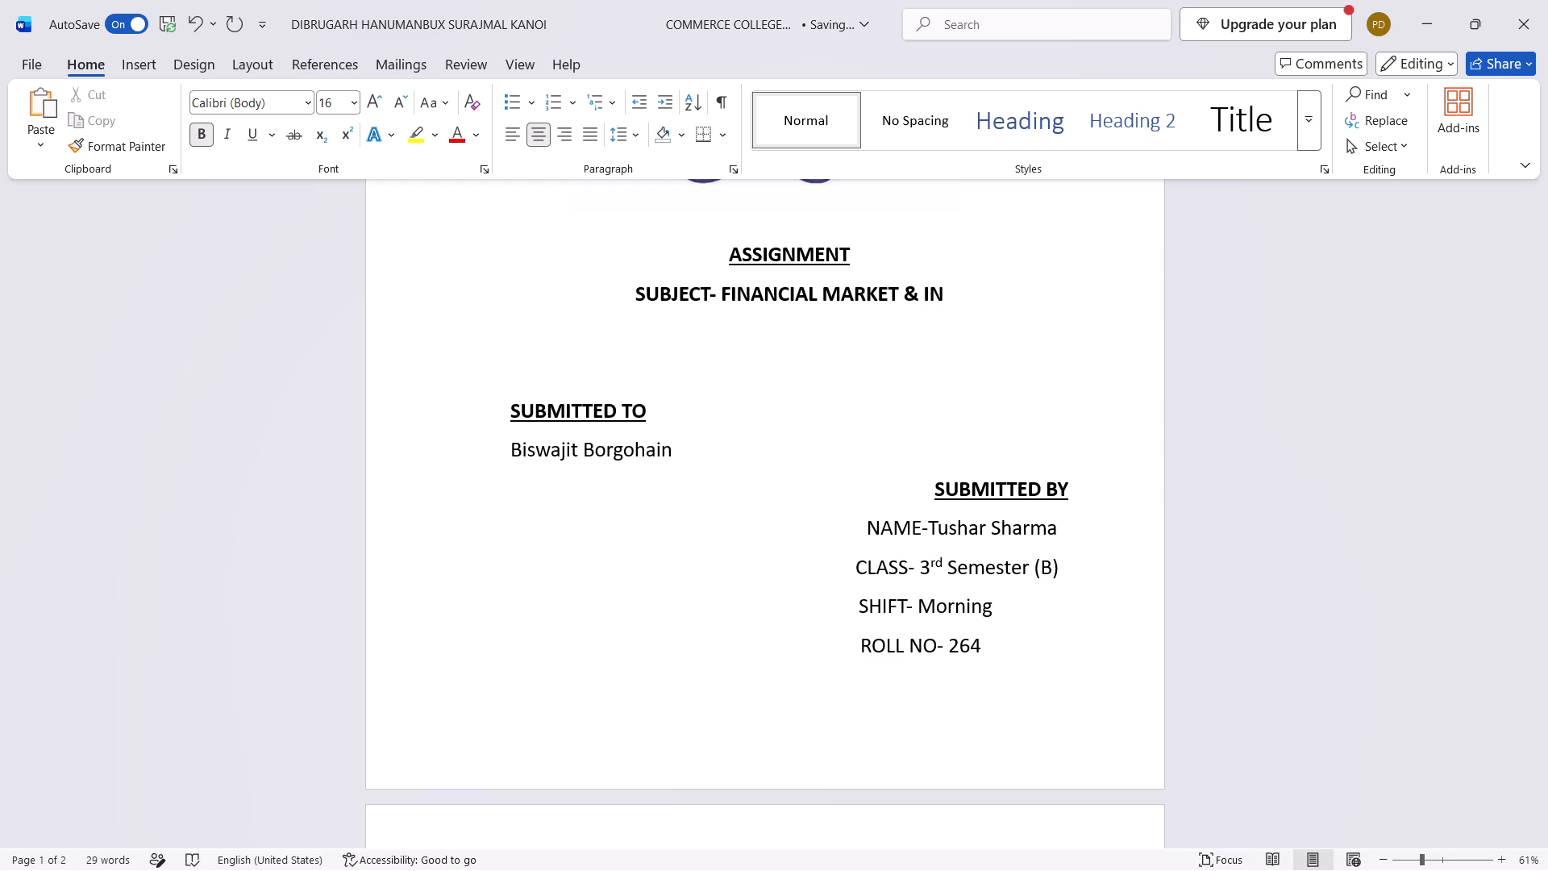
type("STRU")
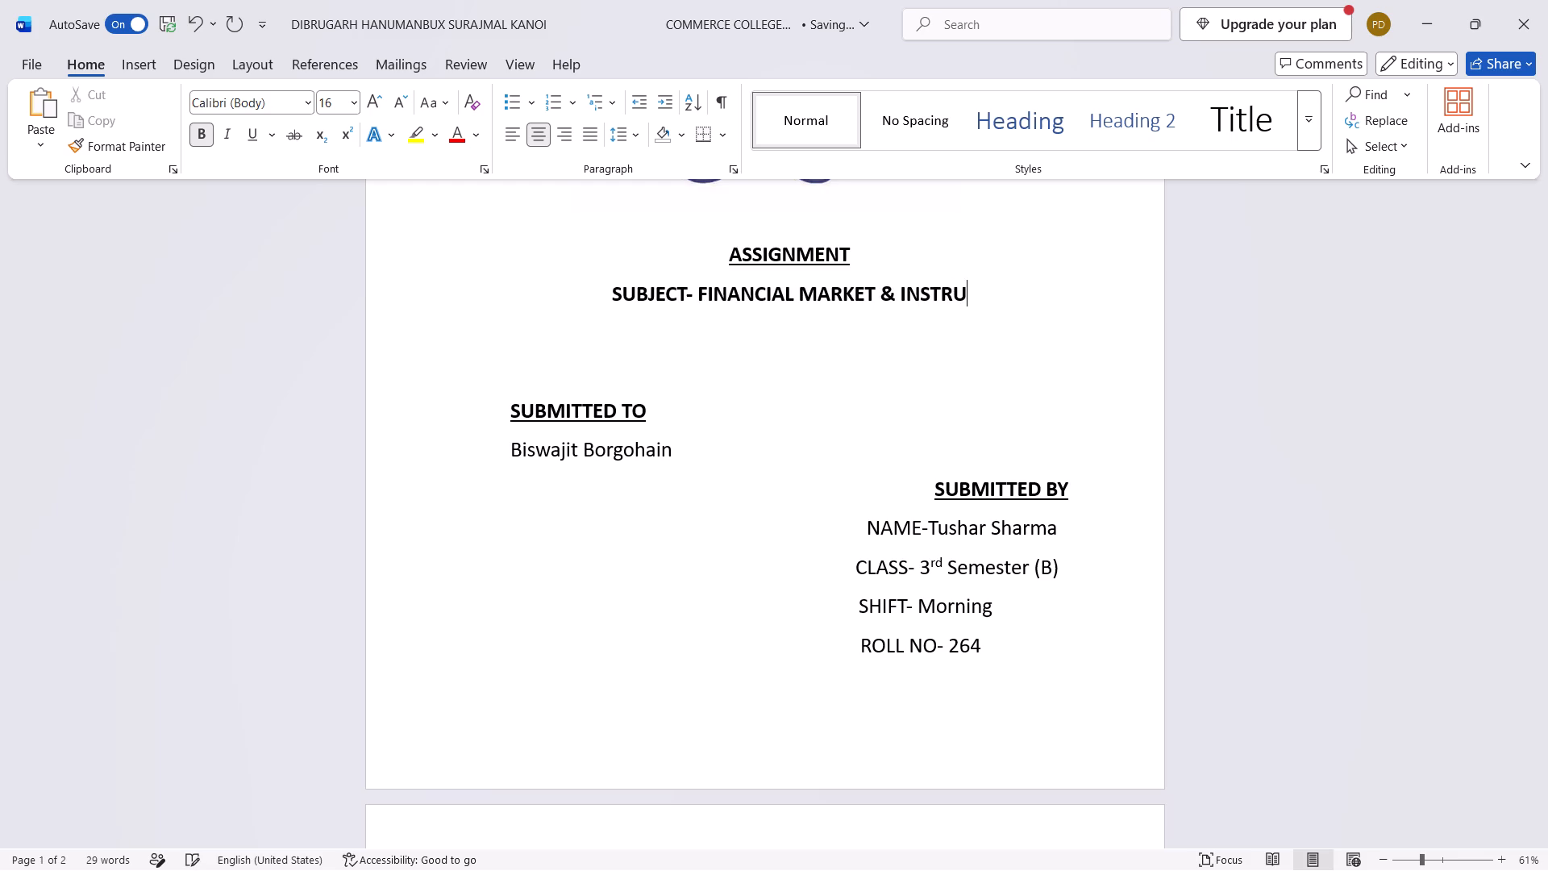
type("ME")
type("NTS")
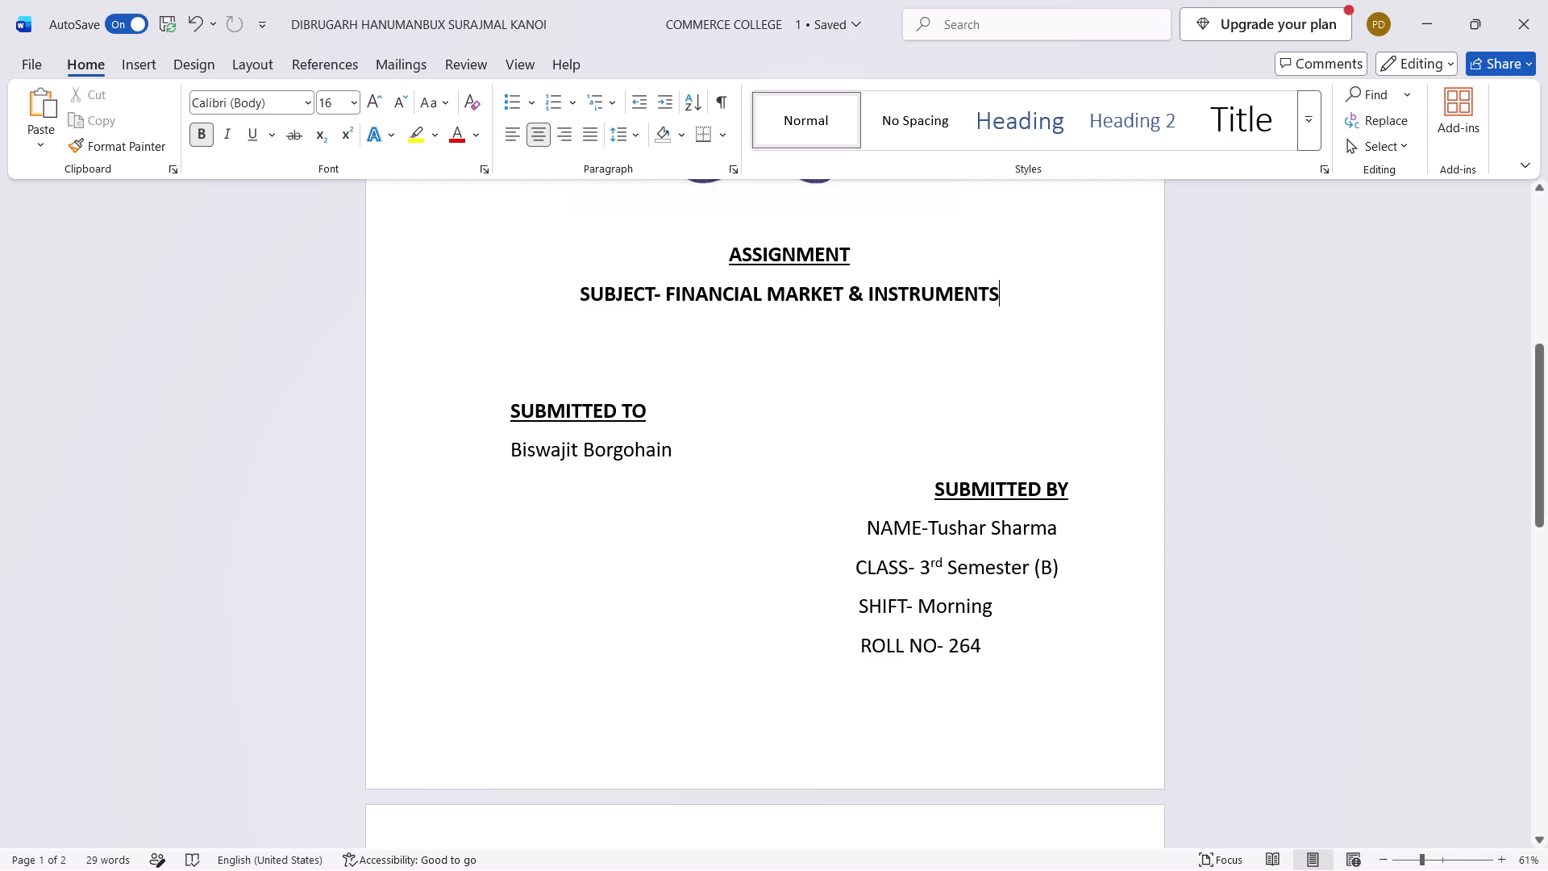
Replace the recipient's name under SUBMITTED TO with the new teacher's name.
left_click(672, 449)
key("BackSpace")
key("BackSpace")
key("BackSpace")
key("BackSpace")
key("BackSpace")
key("BackSpace")
key("BackSpace")
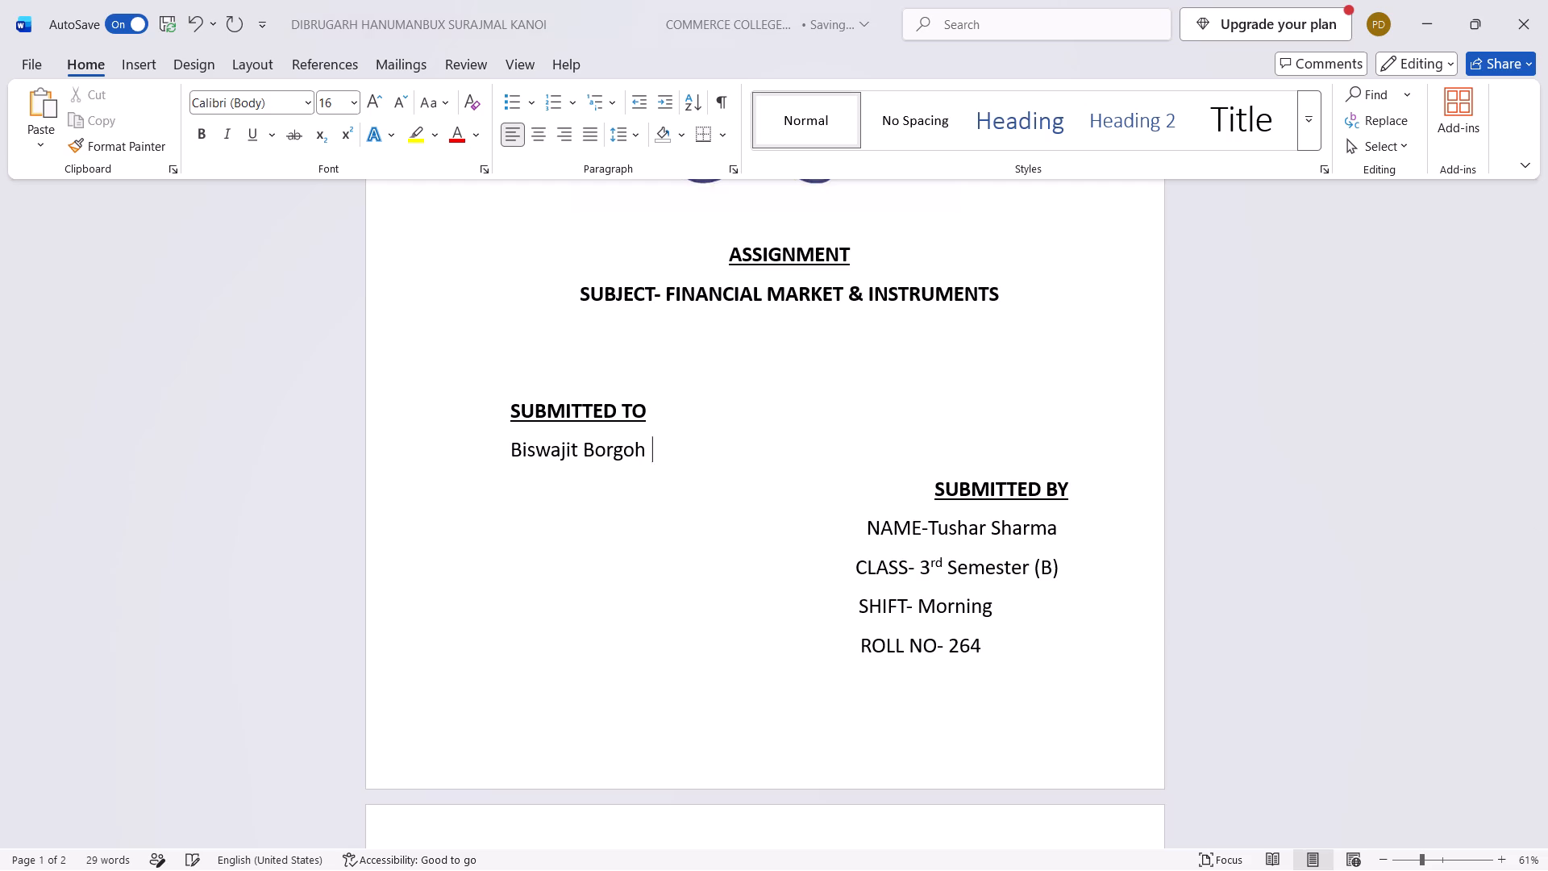
key("BackSpace")
key("BackSpace")
key("BackSpace")
key("BackSpace")
key("BackSpace")
key("BackSpace")
key("BackSpace")
key("BackSpace")
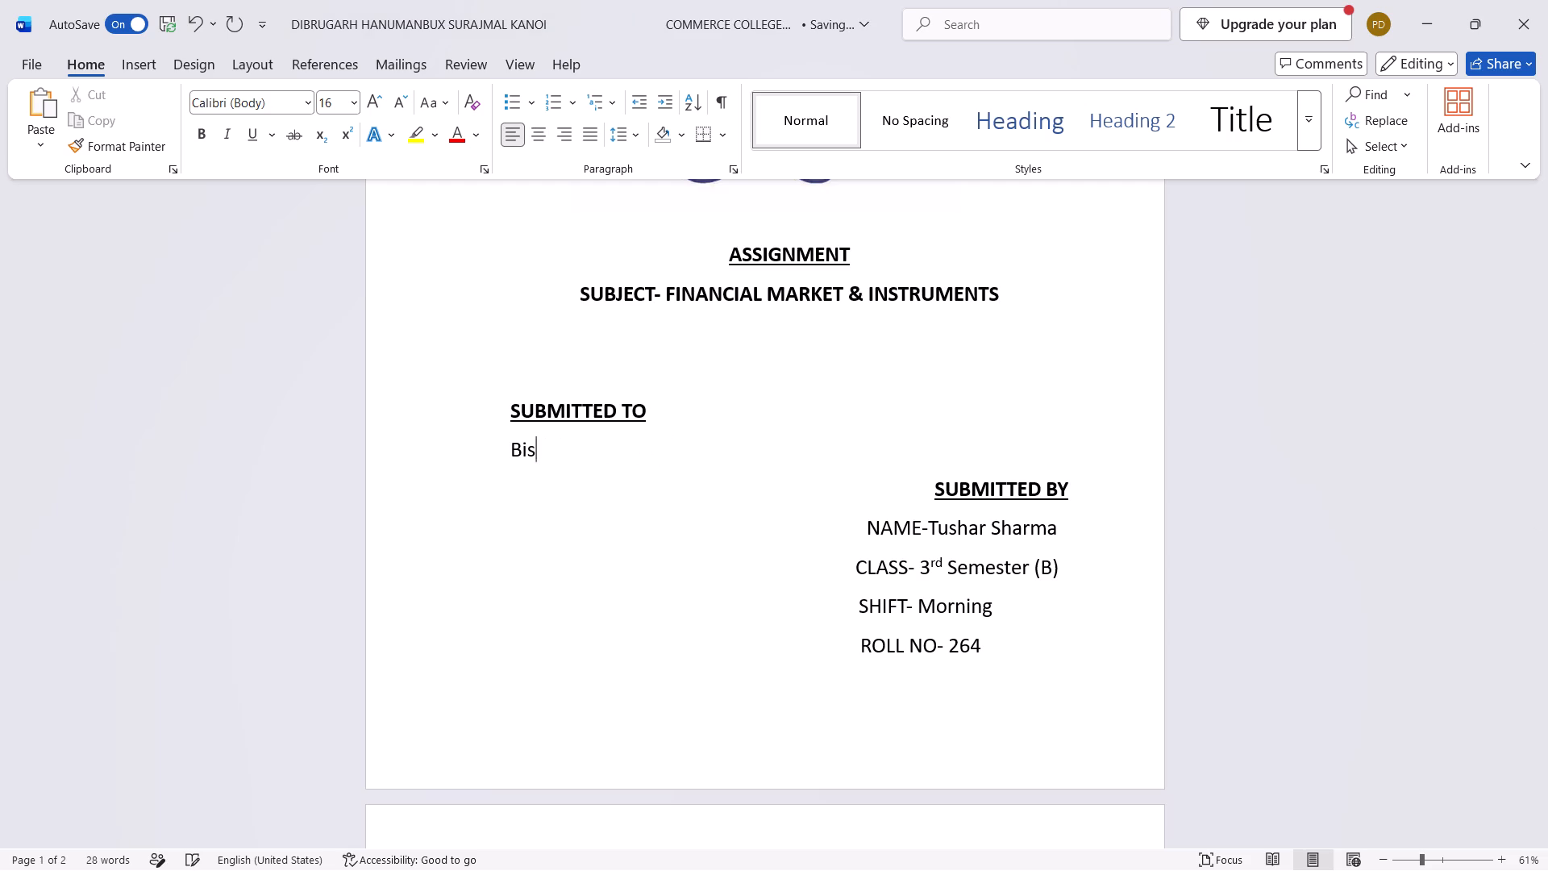
key("BackSpace")
key("BackSpace")
key("BackSpace")
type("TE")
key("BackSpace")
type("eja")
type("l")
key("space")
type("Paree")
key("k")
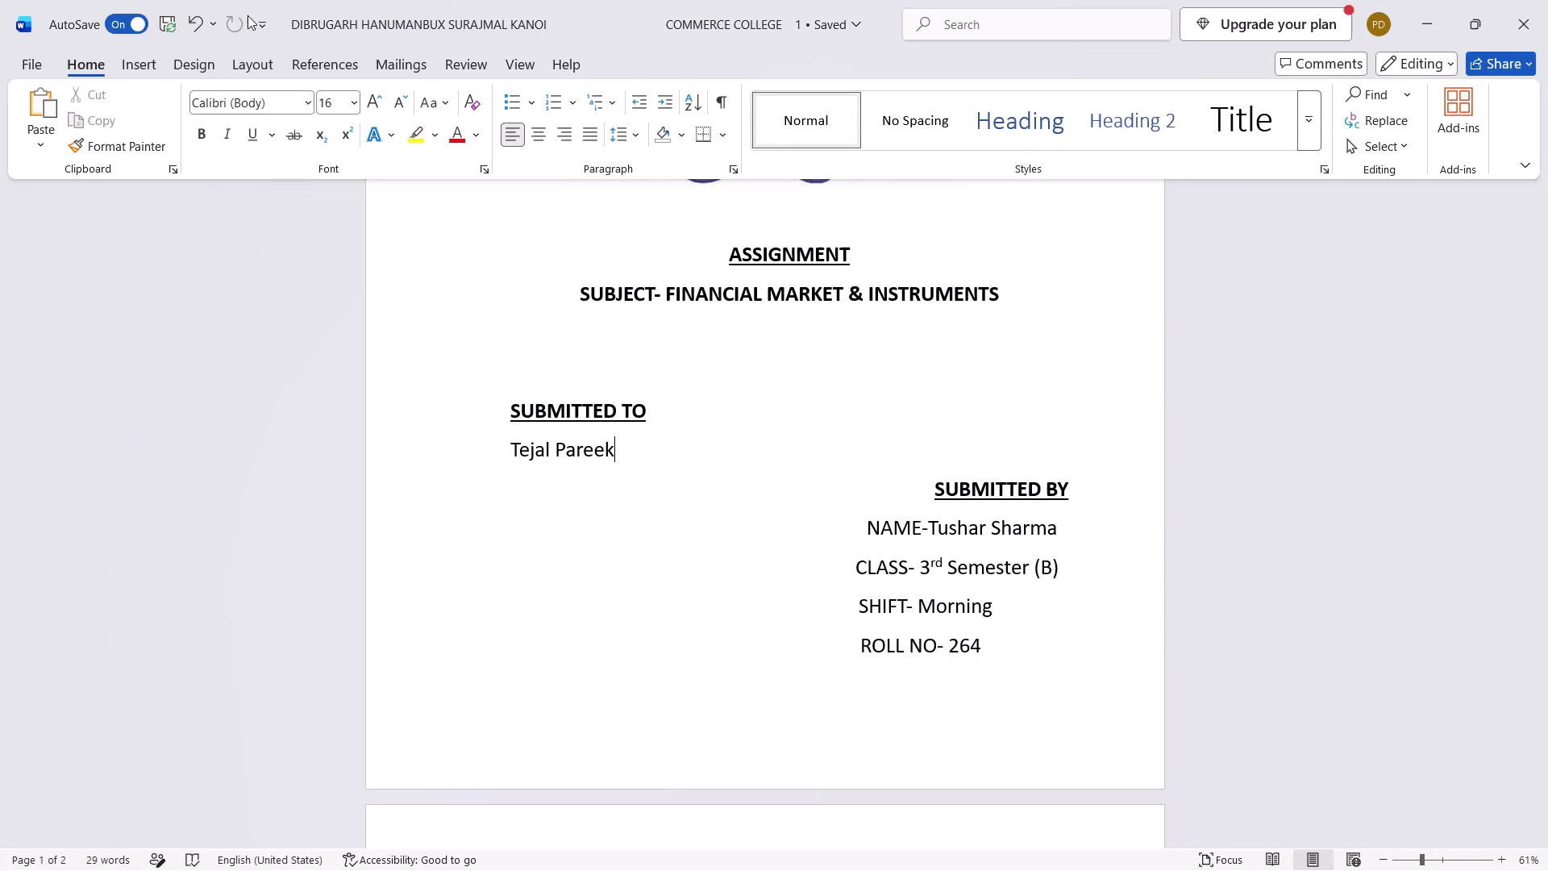
Save the edited cover page.
left_click(166, 21)
Rename the document by changing the number at the end of its file name to 2, keeping its OneDrive location.
left_click(327, 5)
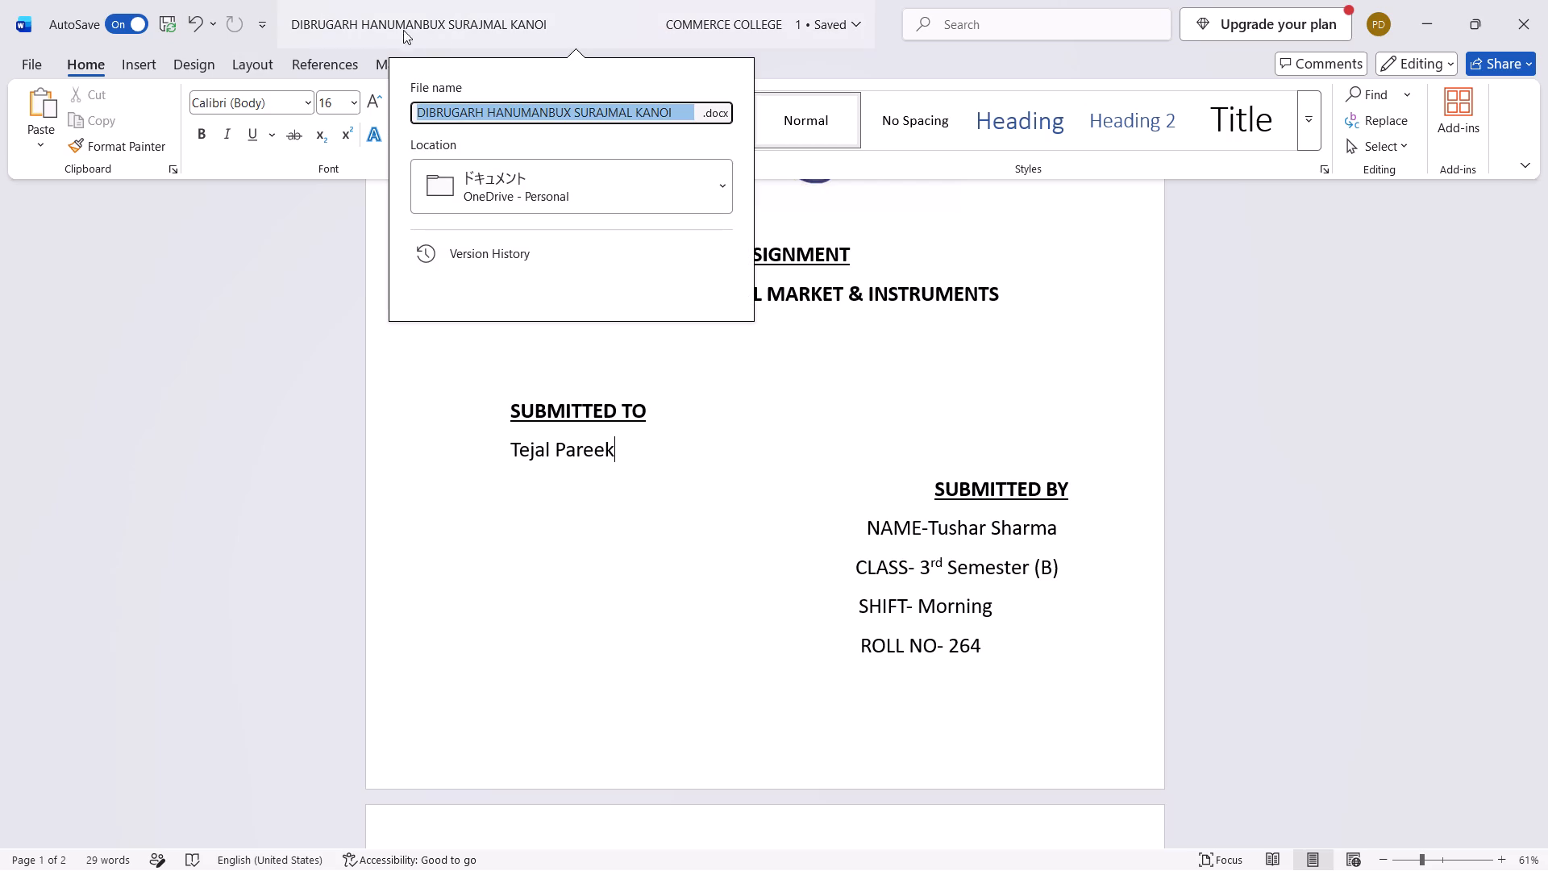
left_click(690, 111)
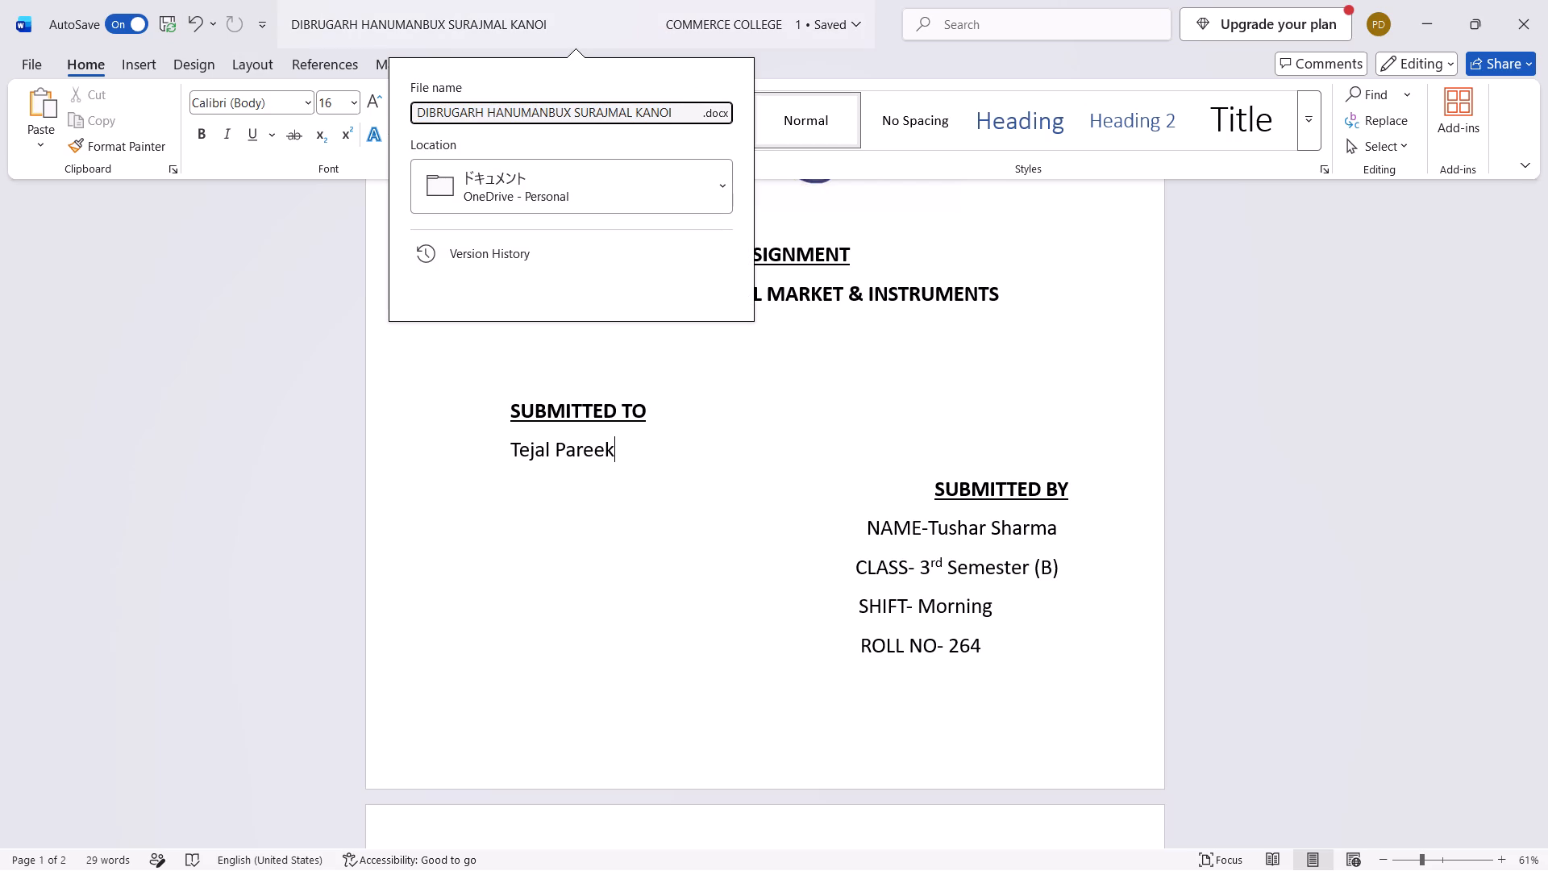
key("Right")
key("Right")
key("Right")
key("Right")
key("Right")
key("Right")
key("Right")
key("Right")
key("Right")
key("Right")
key("Right")
key("Right")
key("Right")
key("Right")
key("Right")
key("Right")
key("Right")
key("Right")
key("Right")
key("Right")
key("Right")
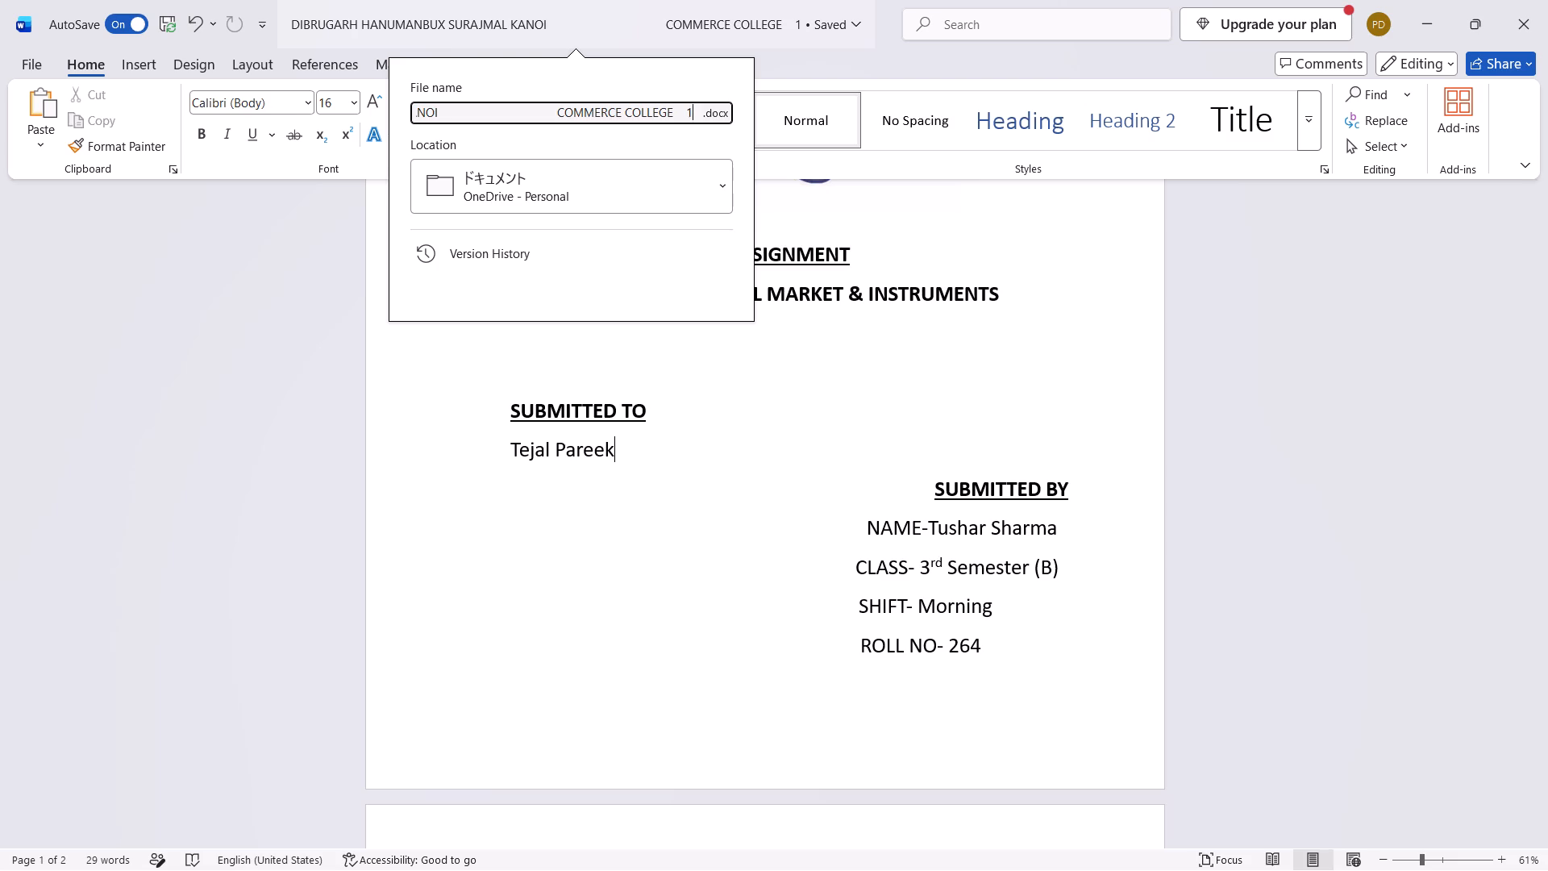
key("BackSpace")
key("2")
left_click(679, 160)
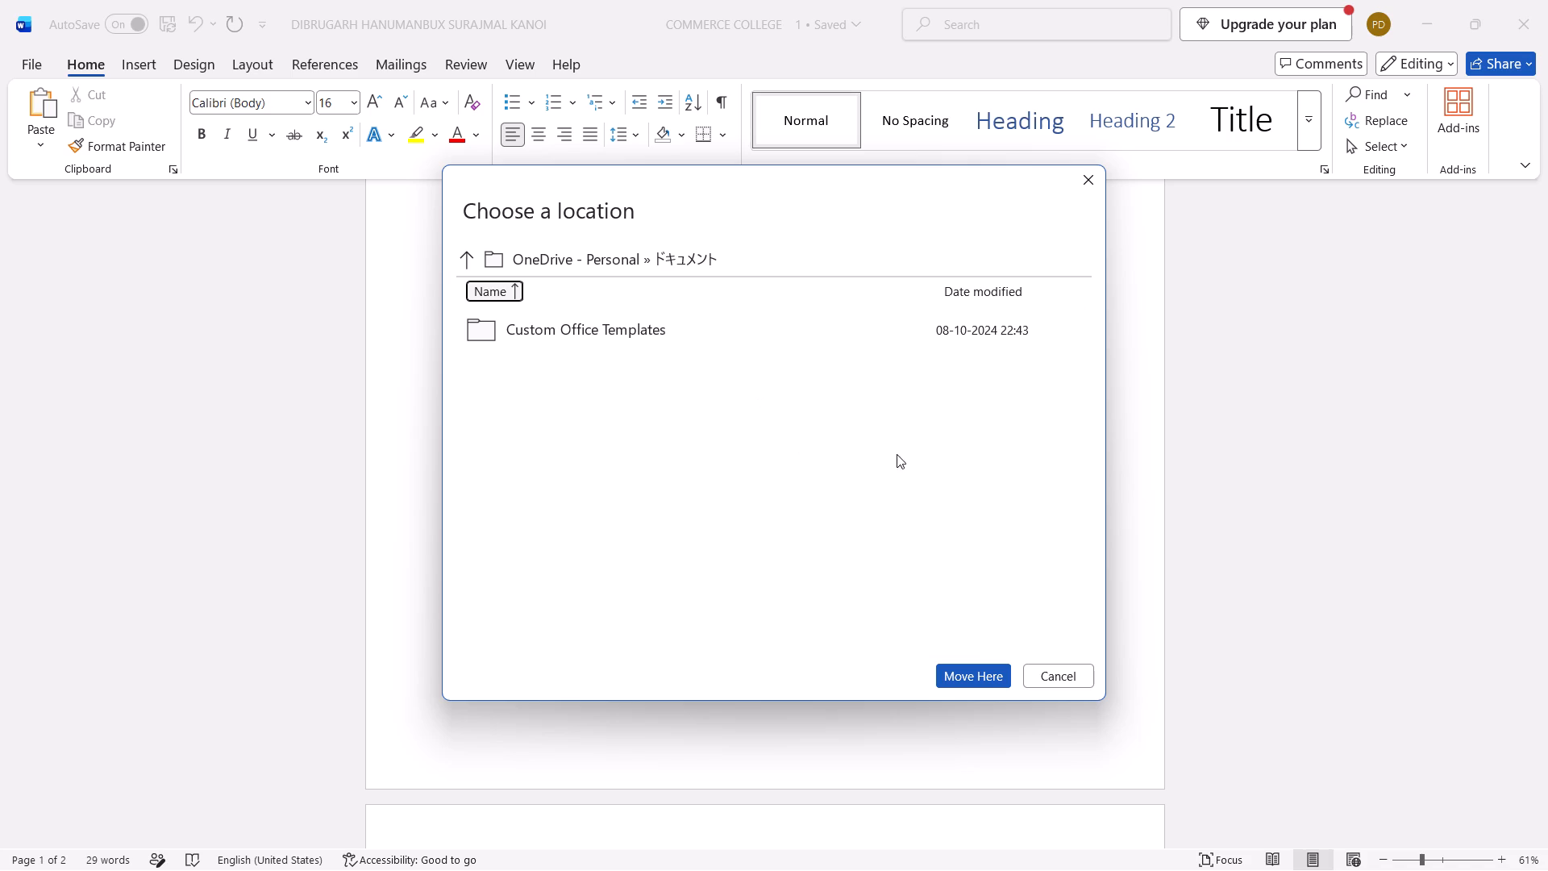
left_click(271, 345)
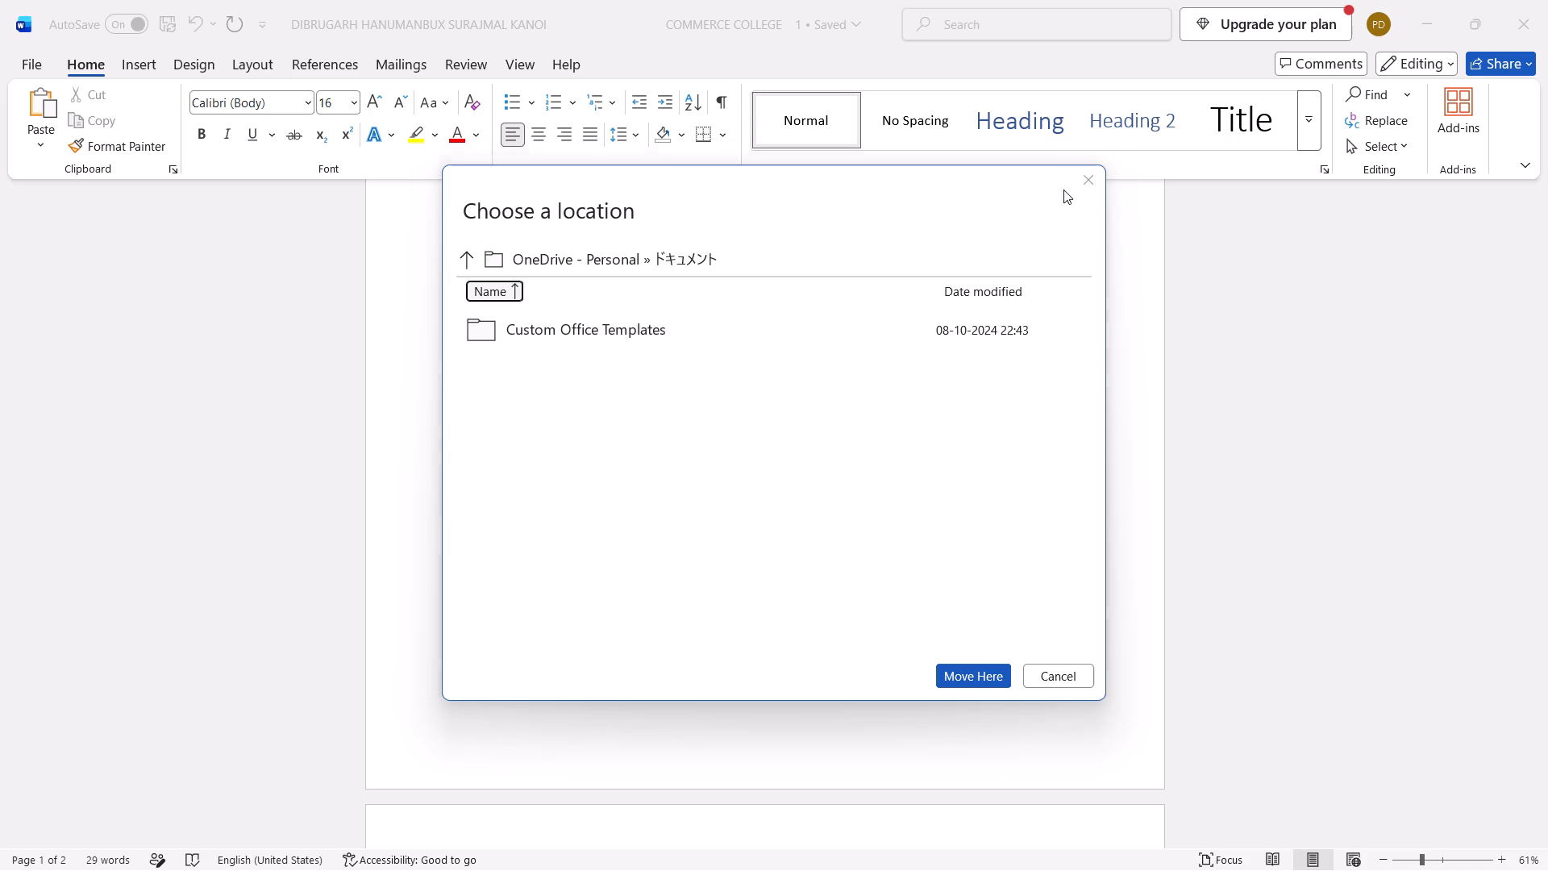
left_click(1076, 185)
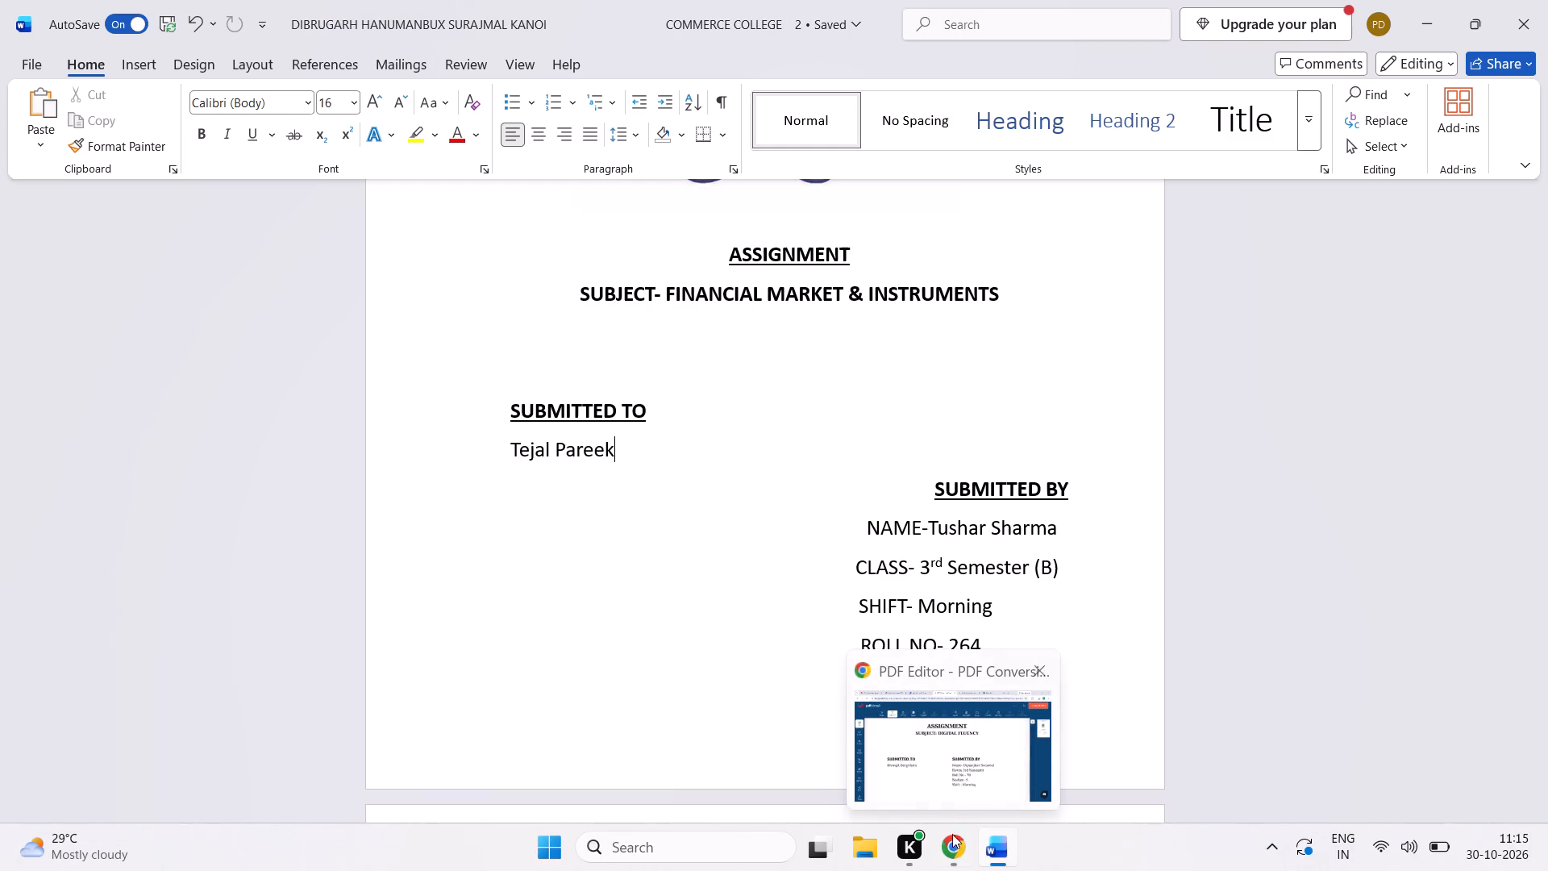
Switch to WhatsApp by launching it.
left_click(541, 865)
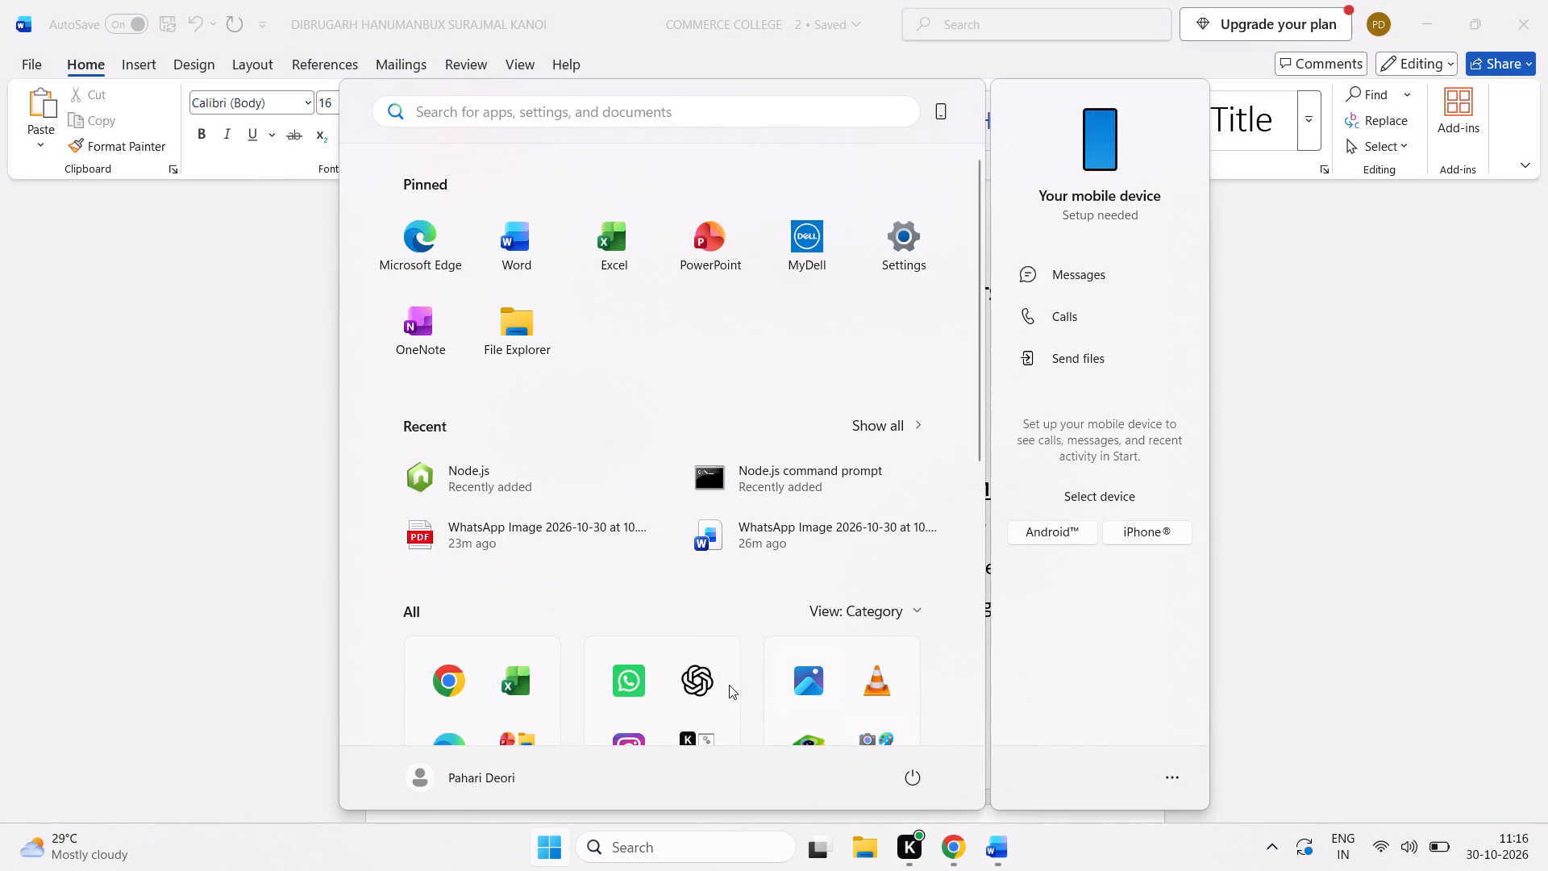
left_click(631, 673)
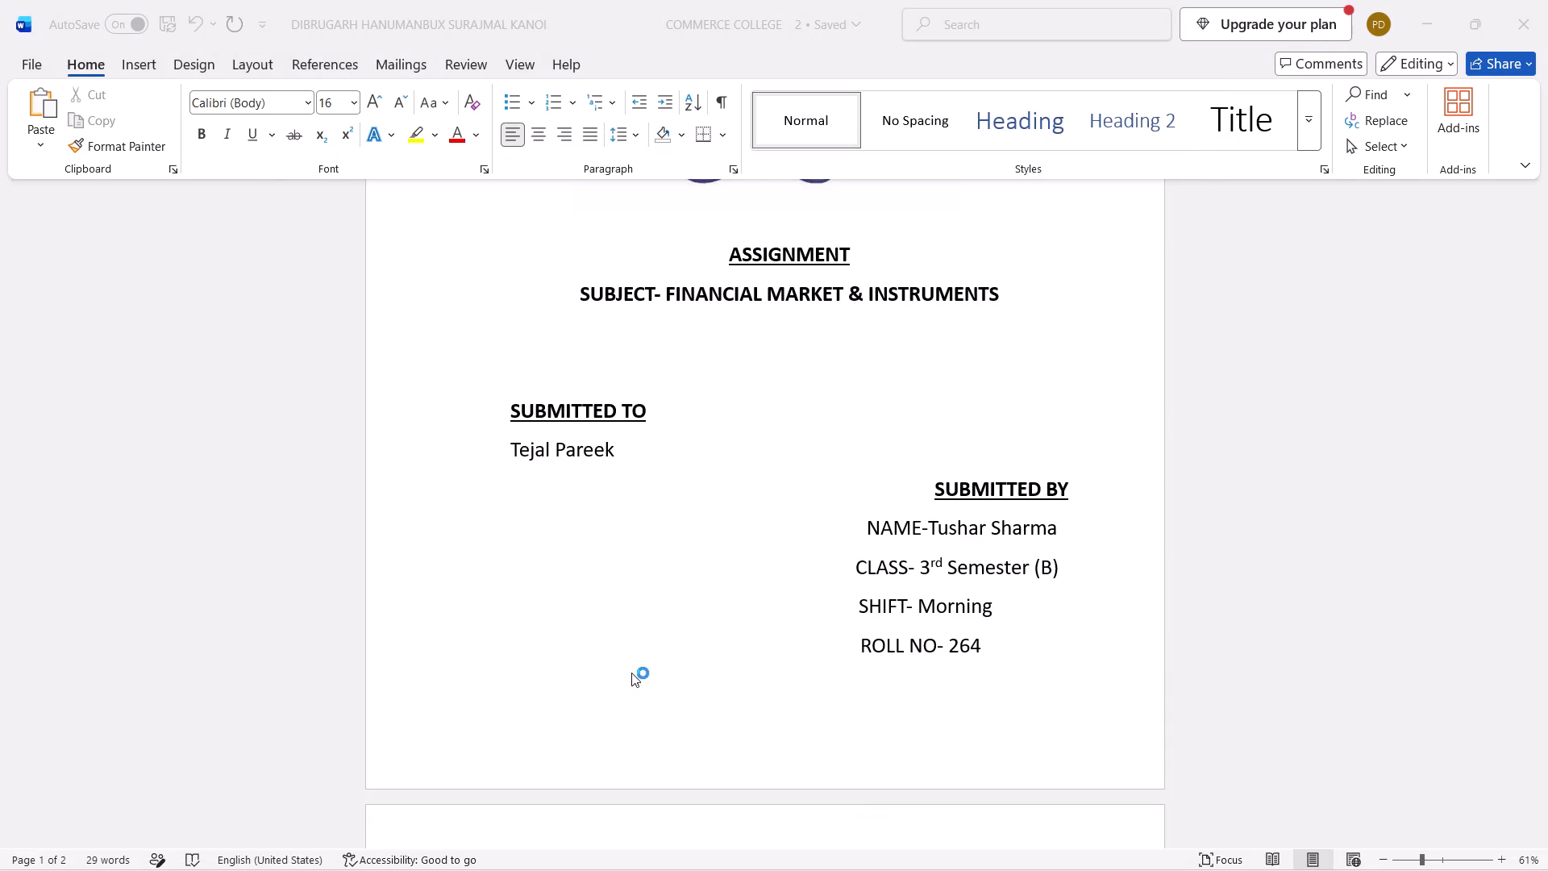
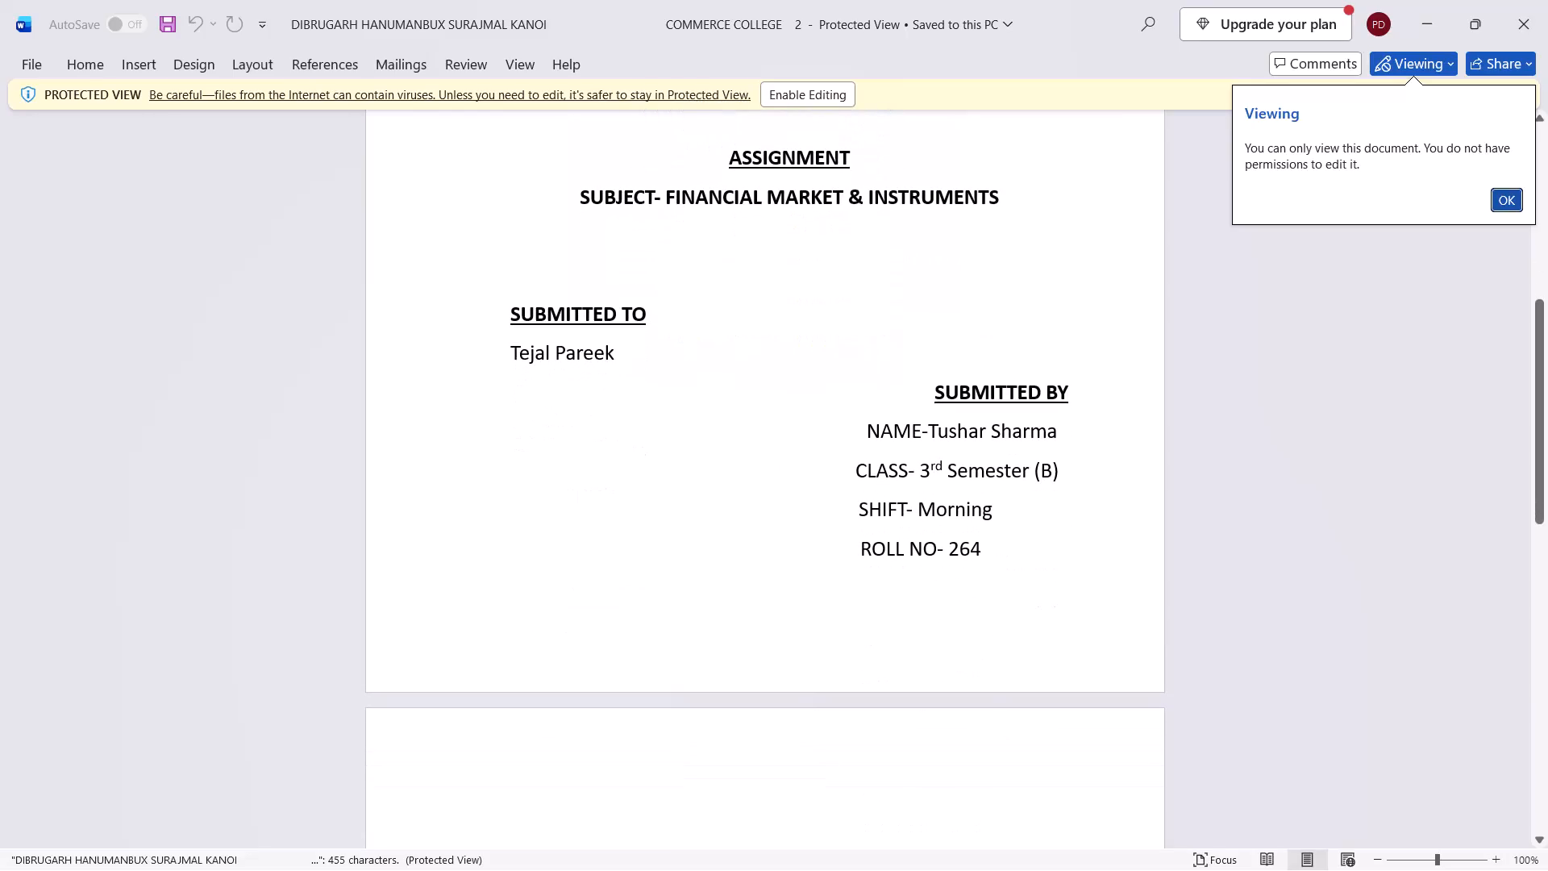
Check both pages of the protected Financial Market & Instruments cover page document, and close it.
scroll(469, 624, "down", 6)
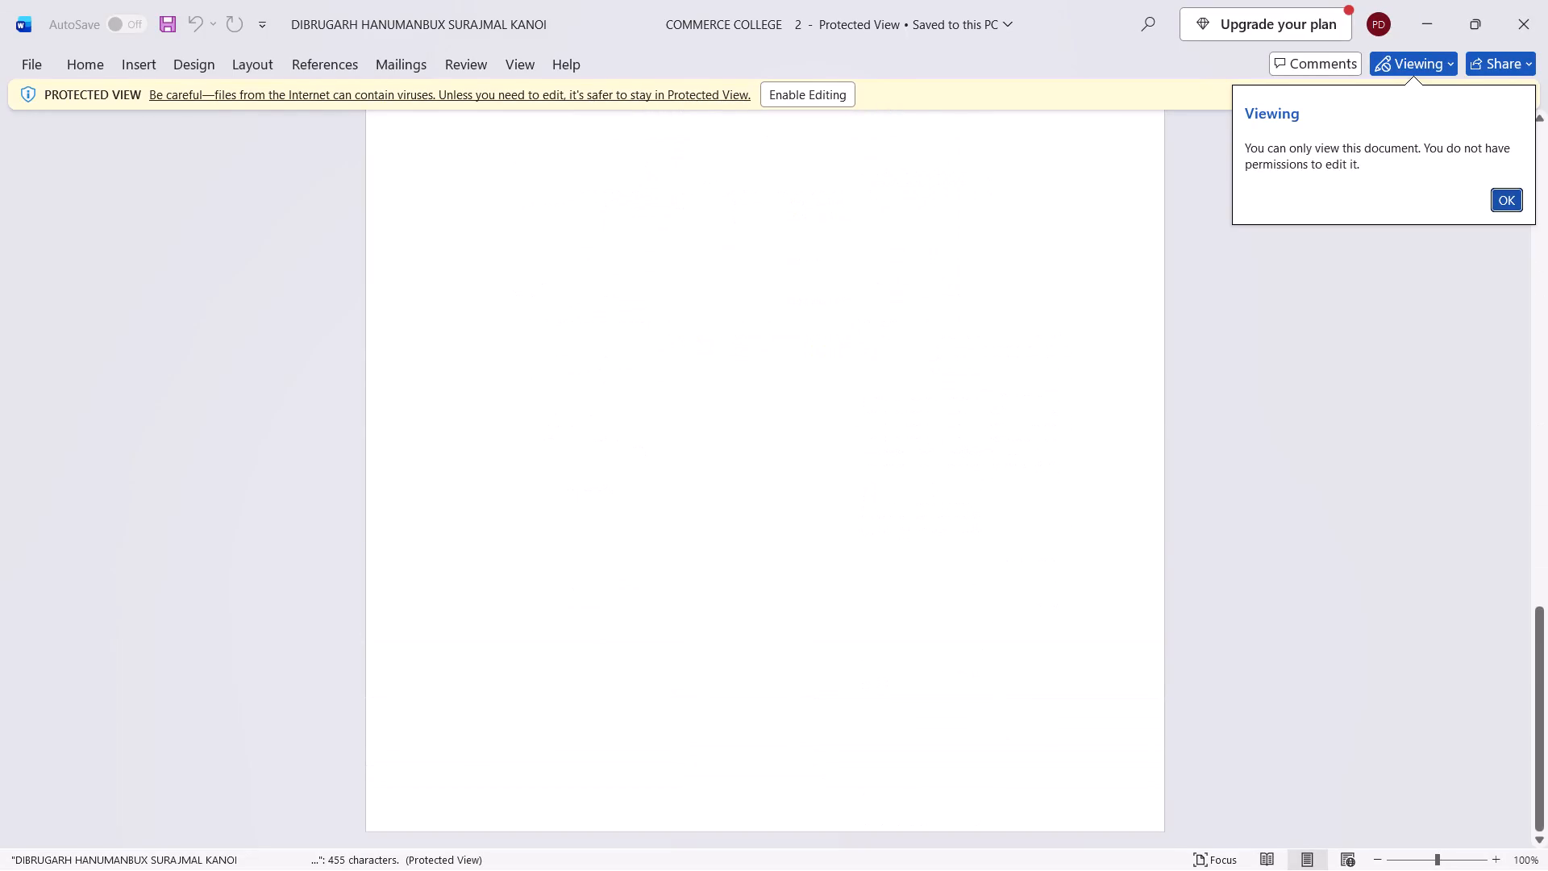
scroll(469, 624, "up", 11)
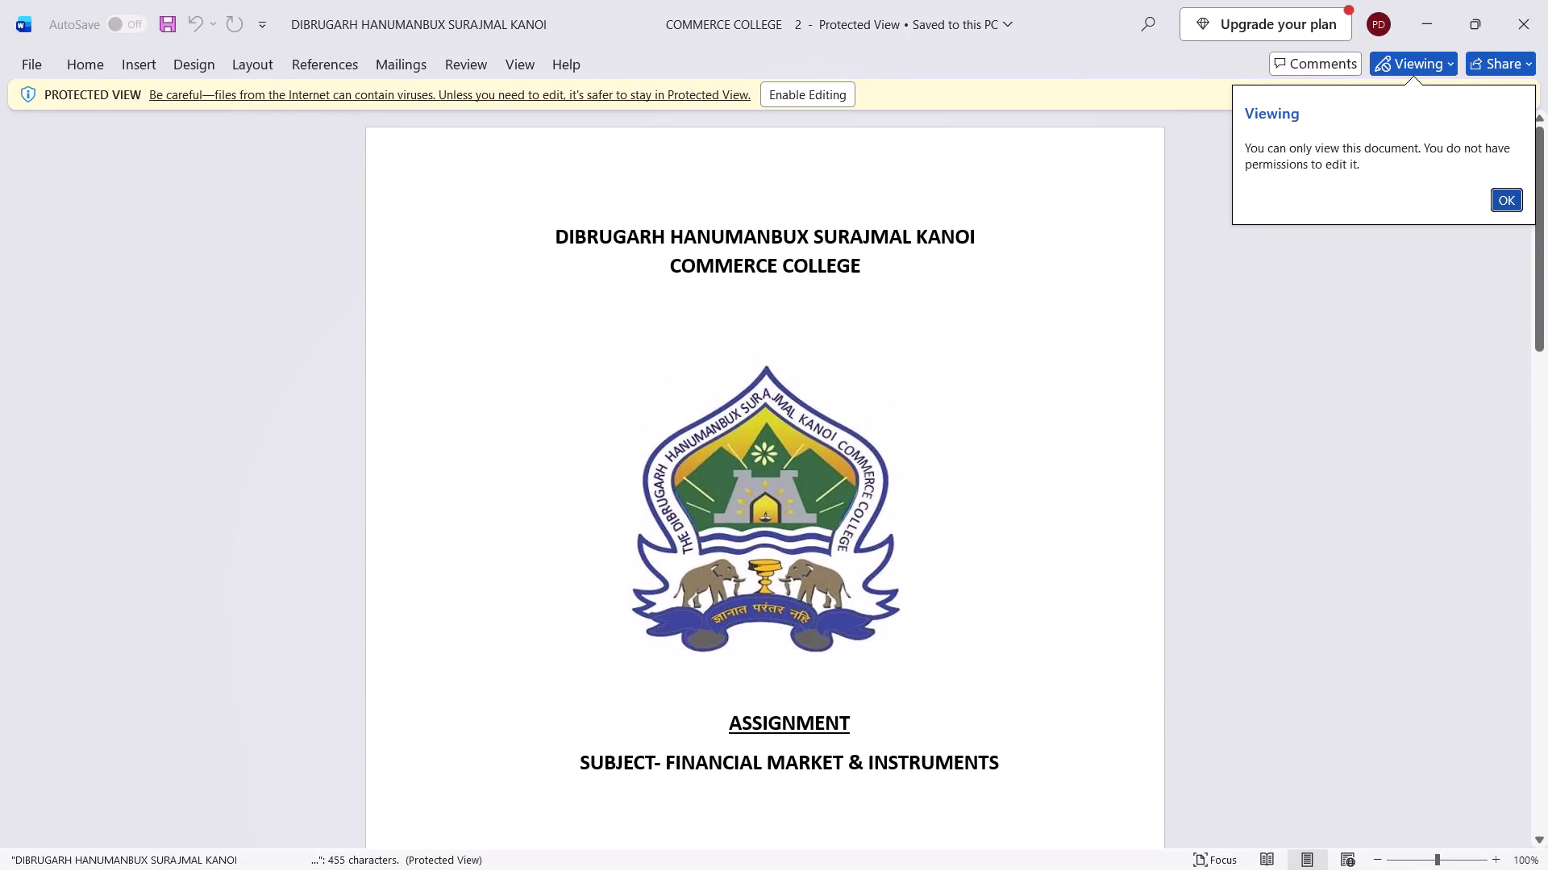
left_click(1521, 1)
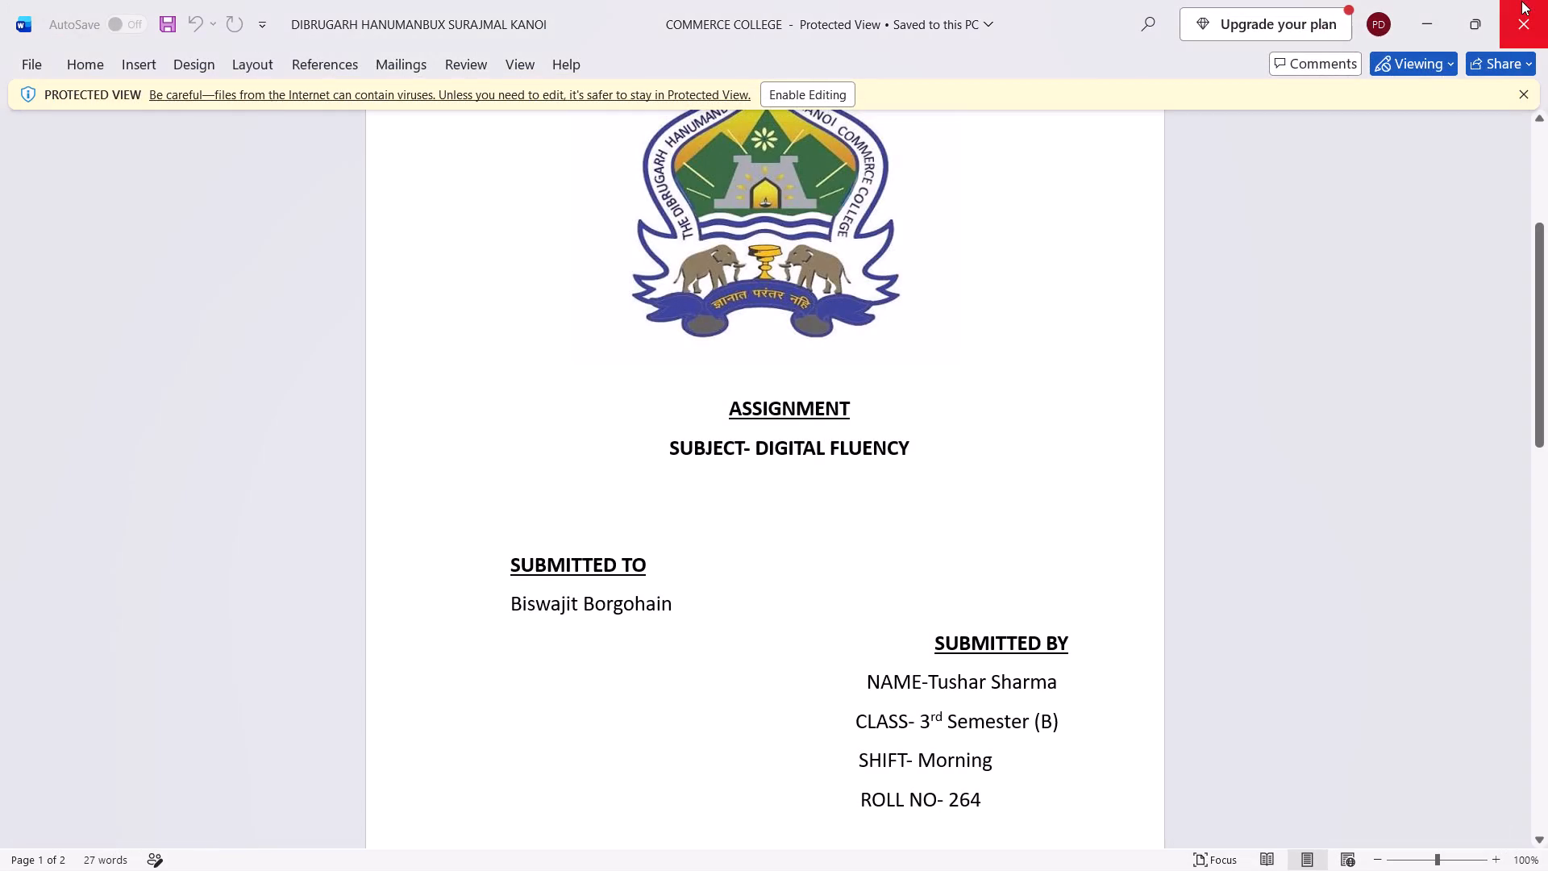
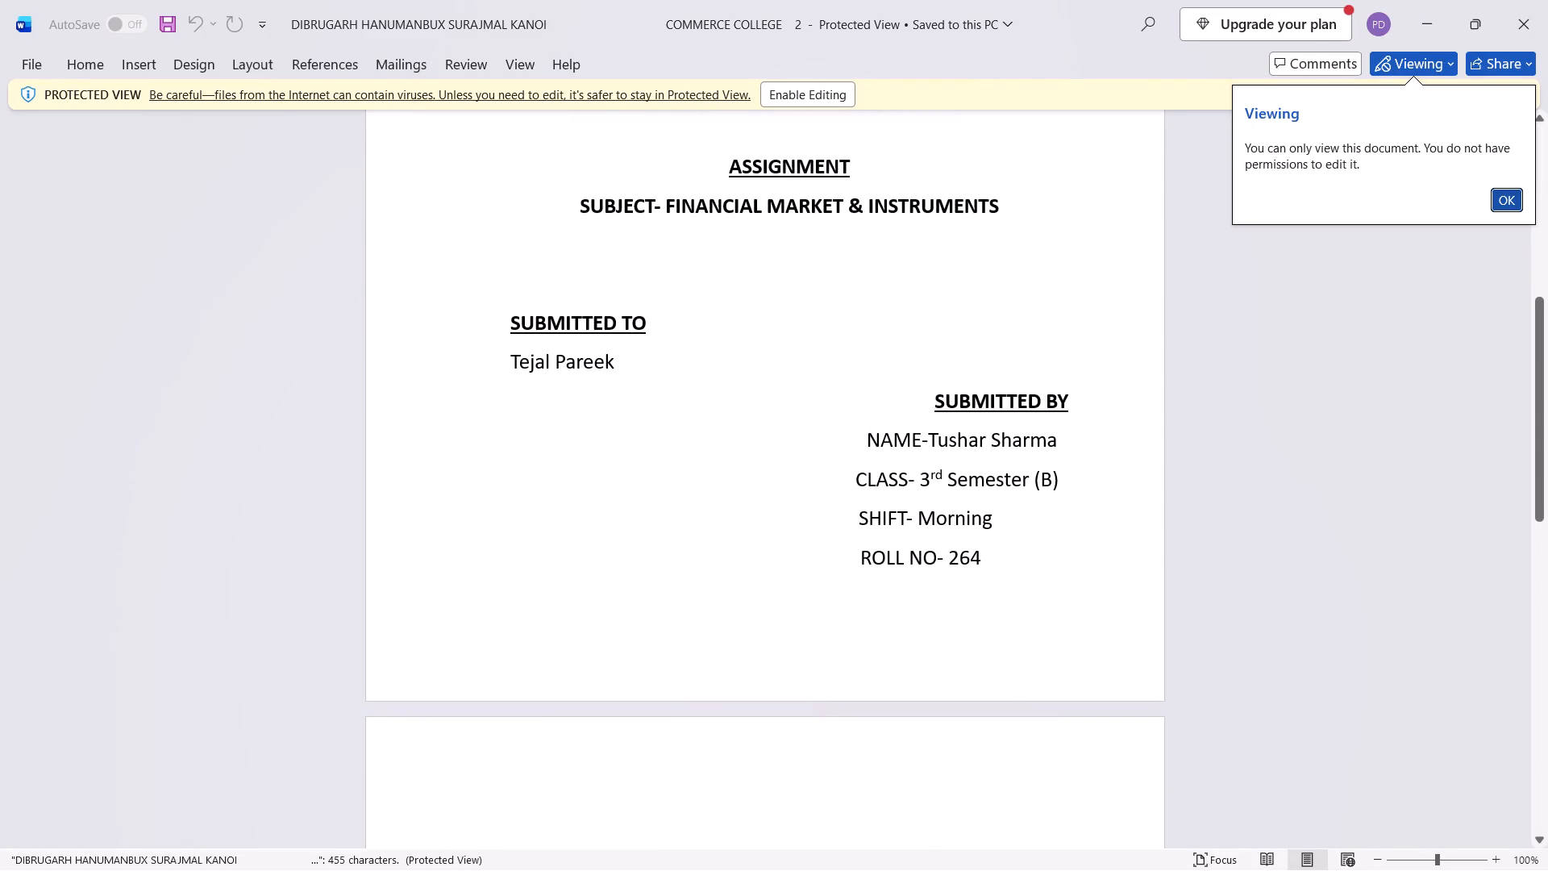
Dismiss the view-only notice and enable editing for the protected Financial Market & Instruments cover page document.
left_click(1494, 190)
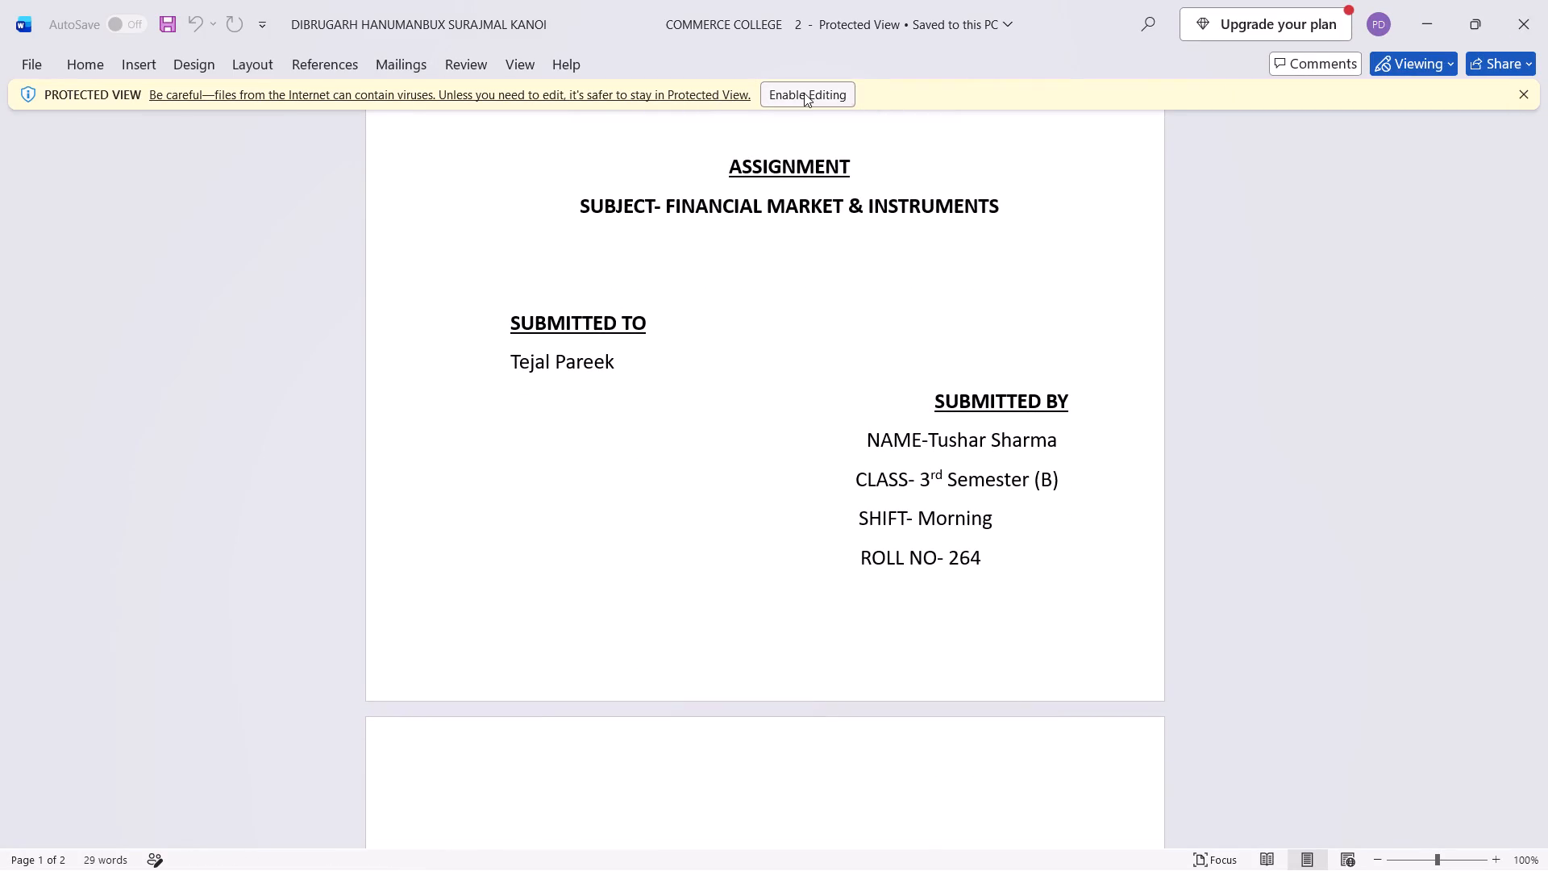
left_click(804, 93)
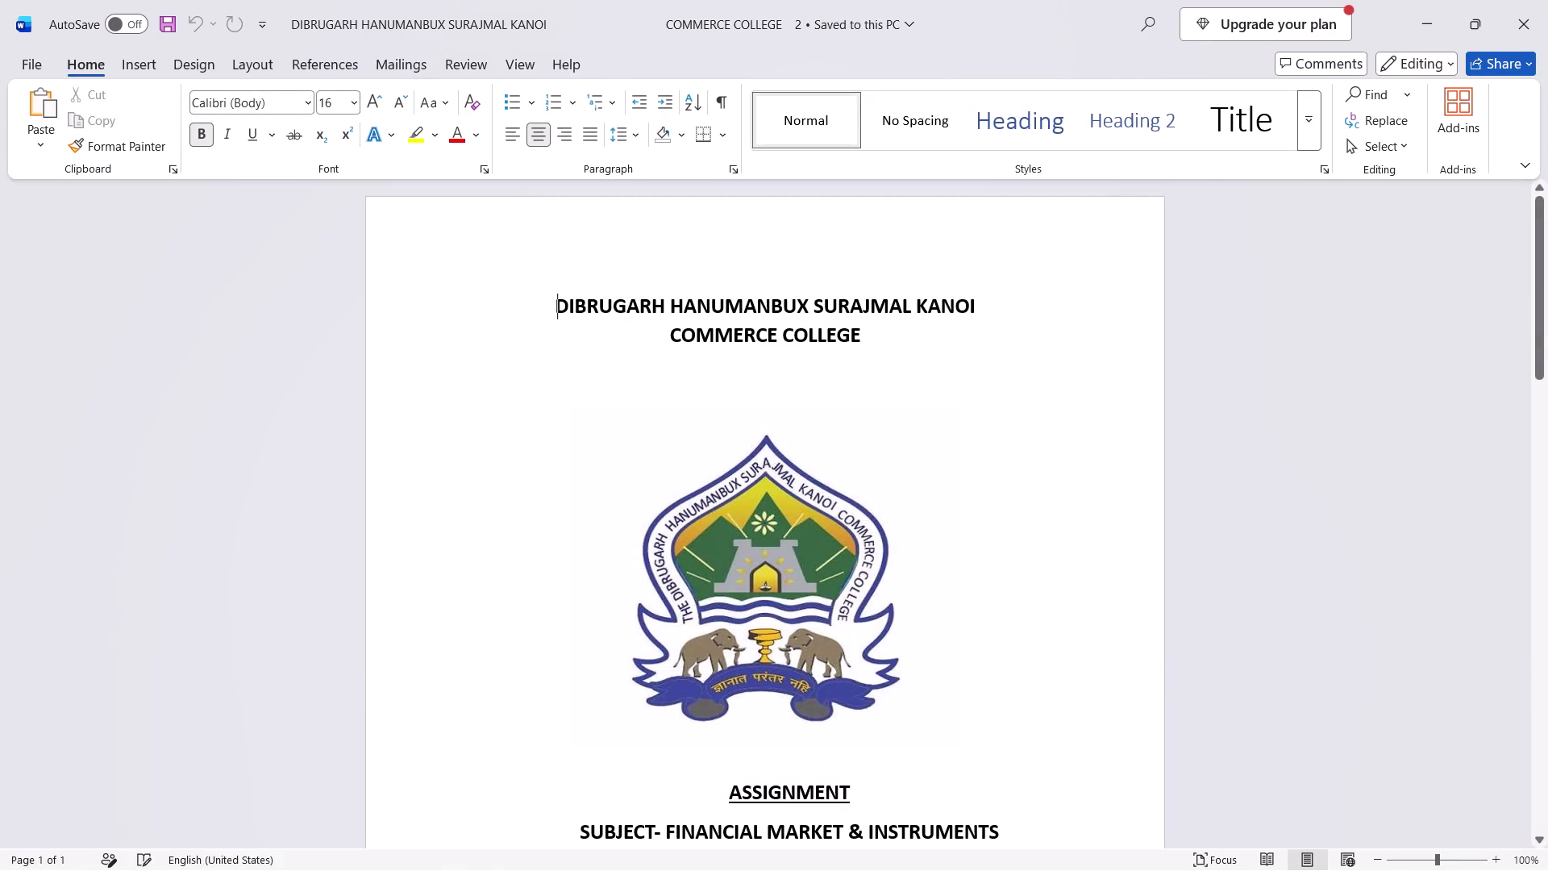
Place the text cursor at the end of the NAME line under SUBMITTED BY.
scroll(934, 444, "down", 4)
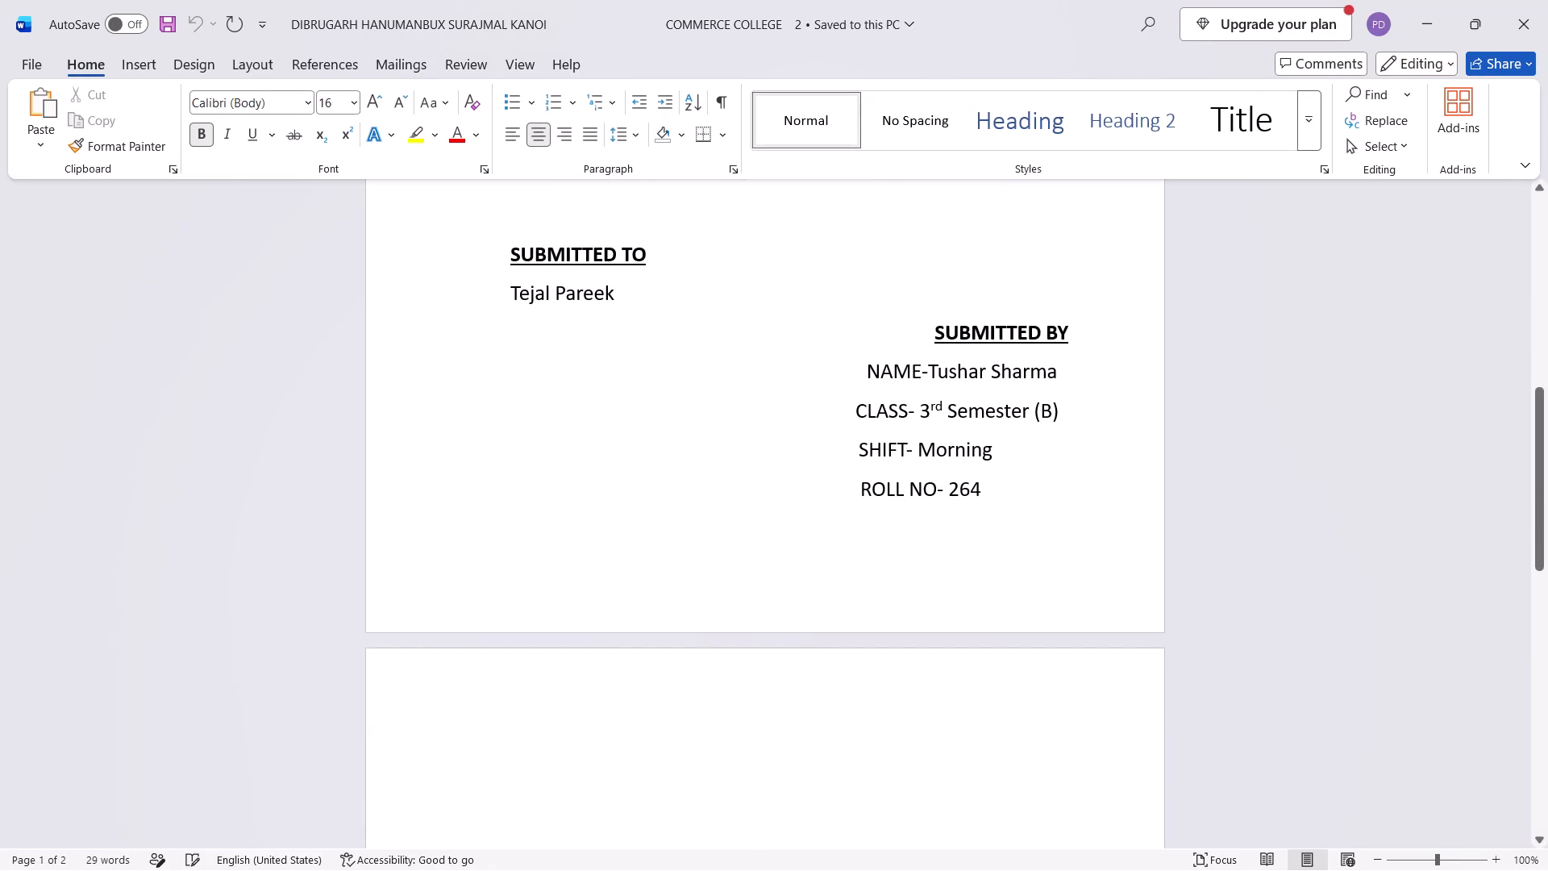
left_click(1052, 368)
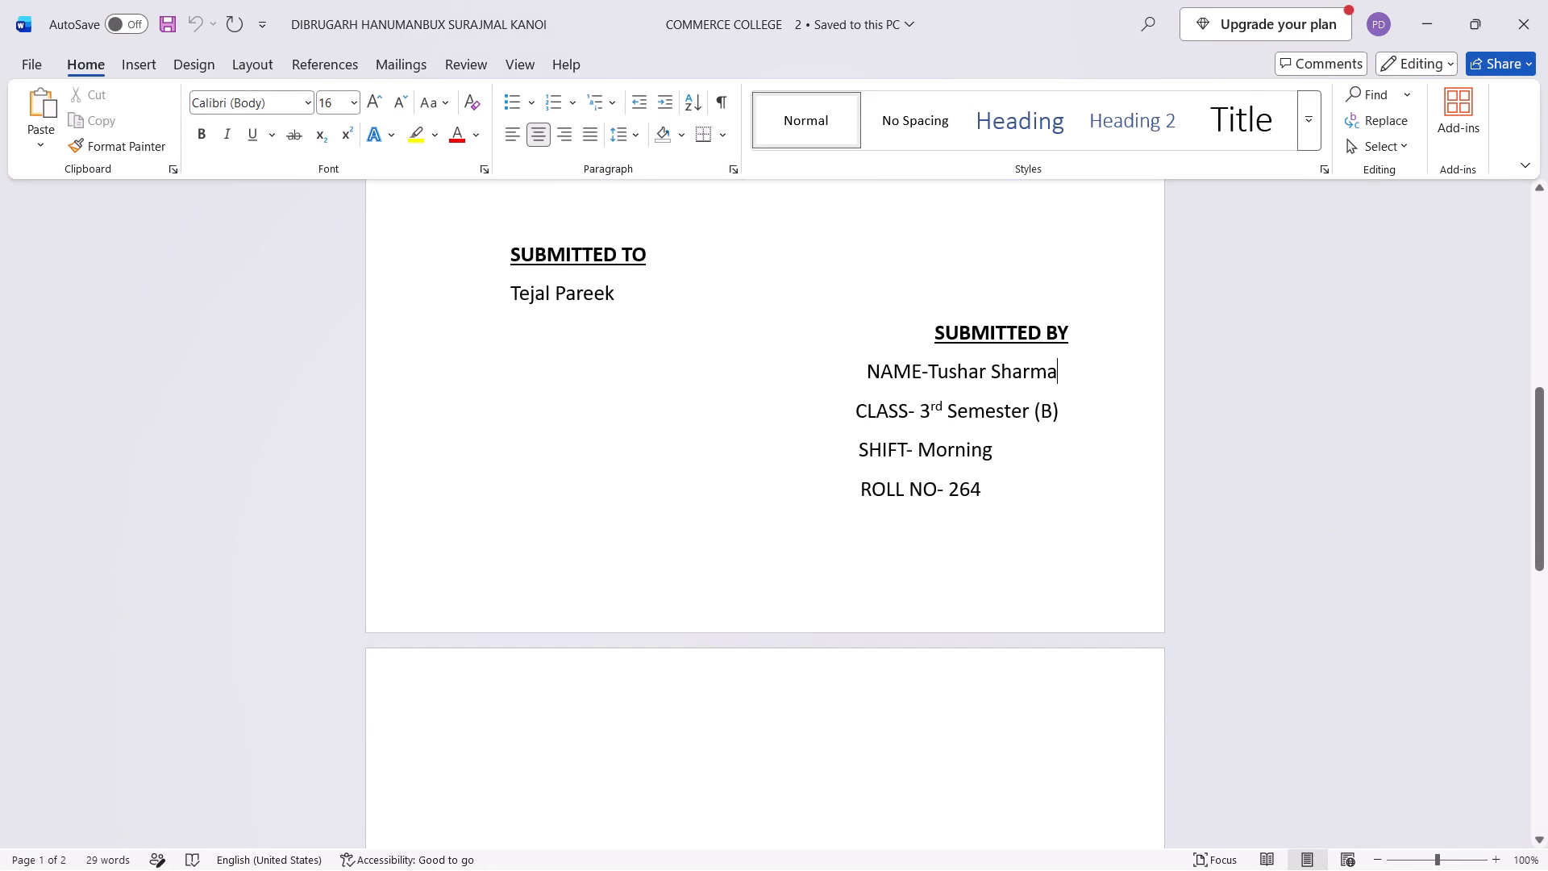